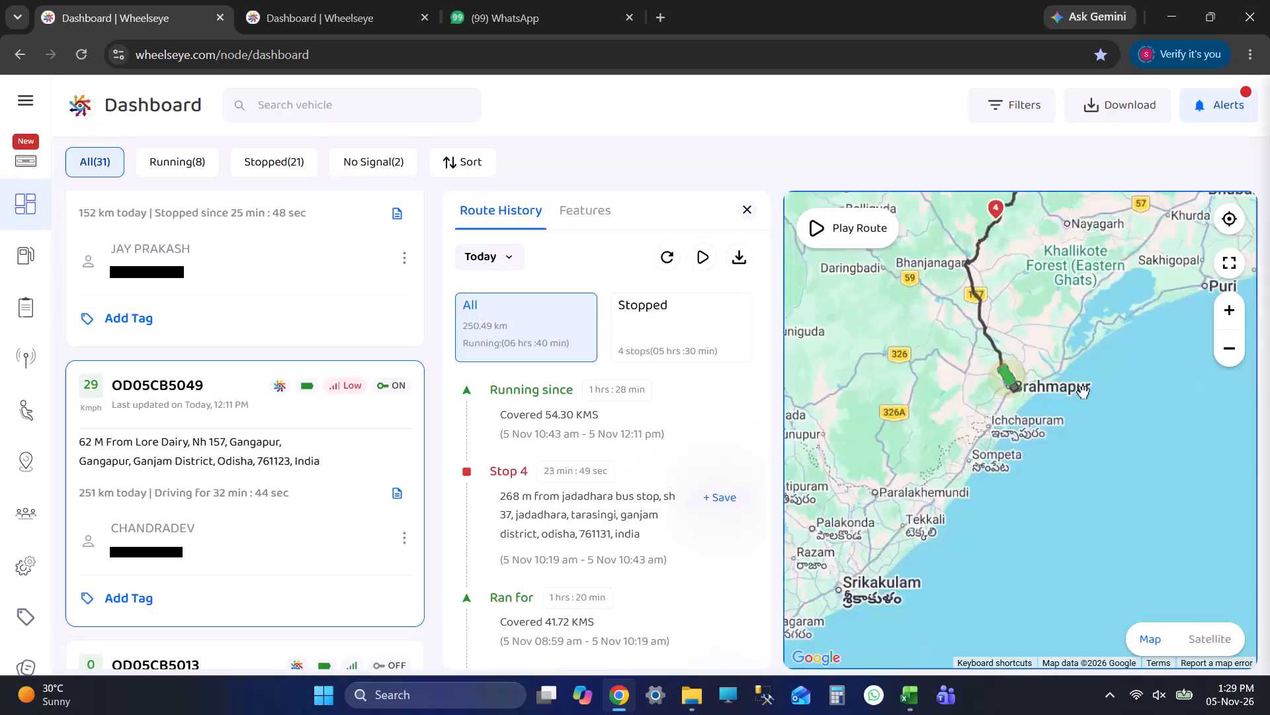
scroll(960, 344, up, 7)
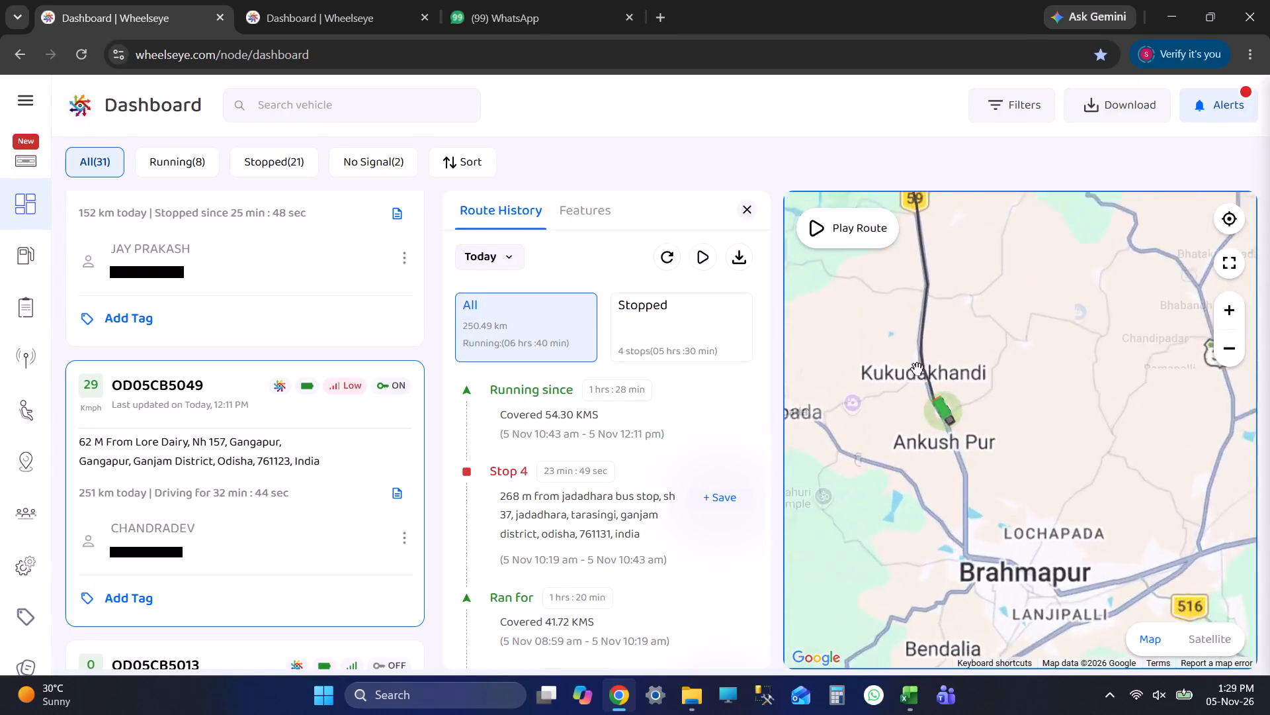
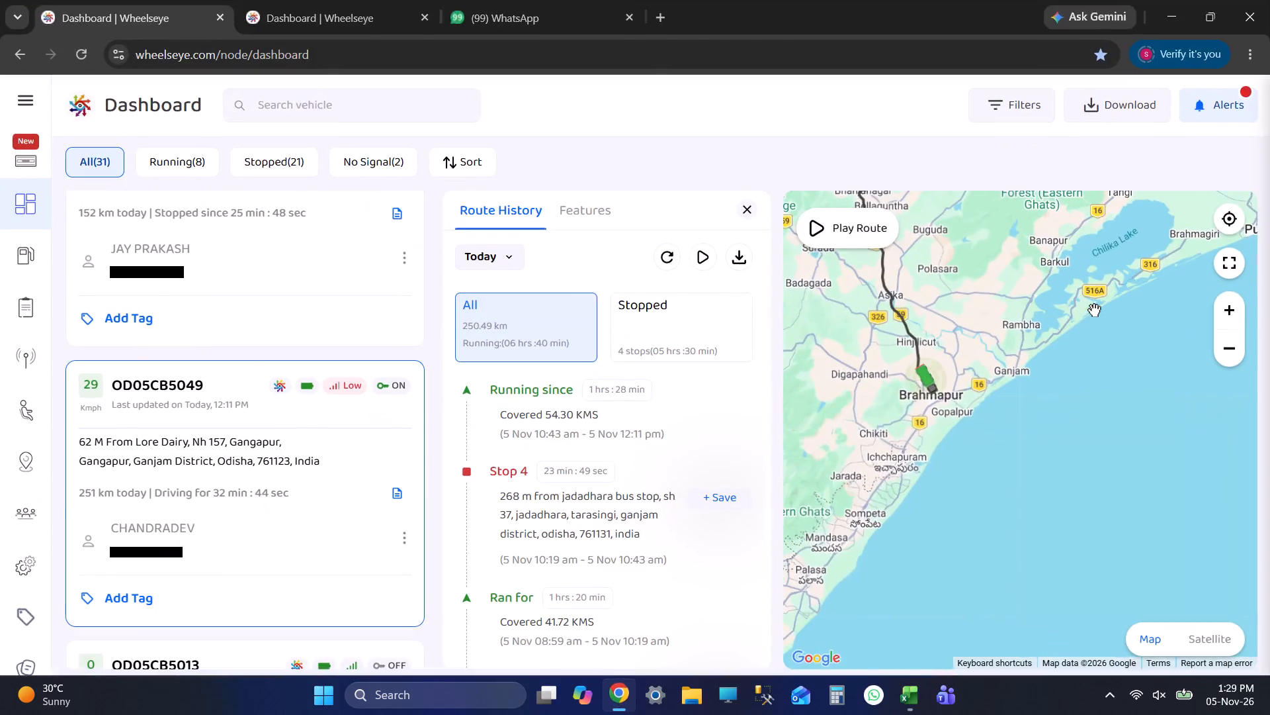
Switch to the daily trip workbook in Excel, select the 05/11/2026 entry on the JGP (MANGULI) sheet and save the workbook.
key(alt+Tab)
scroll(745, 467, down, 3)
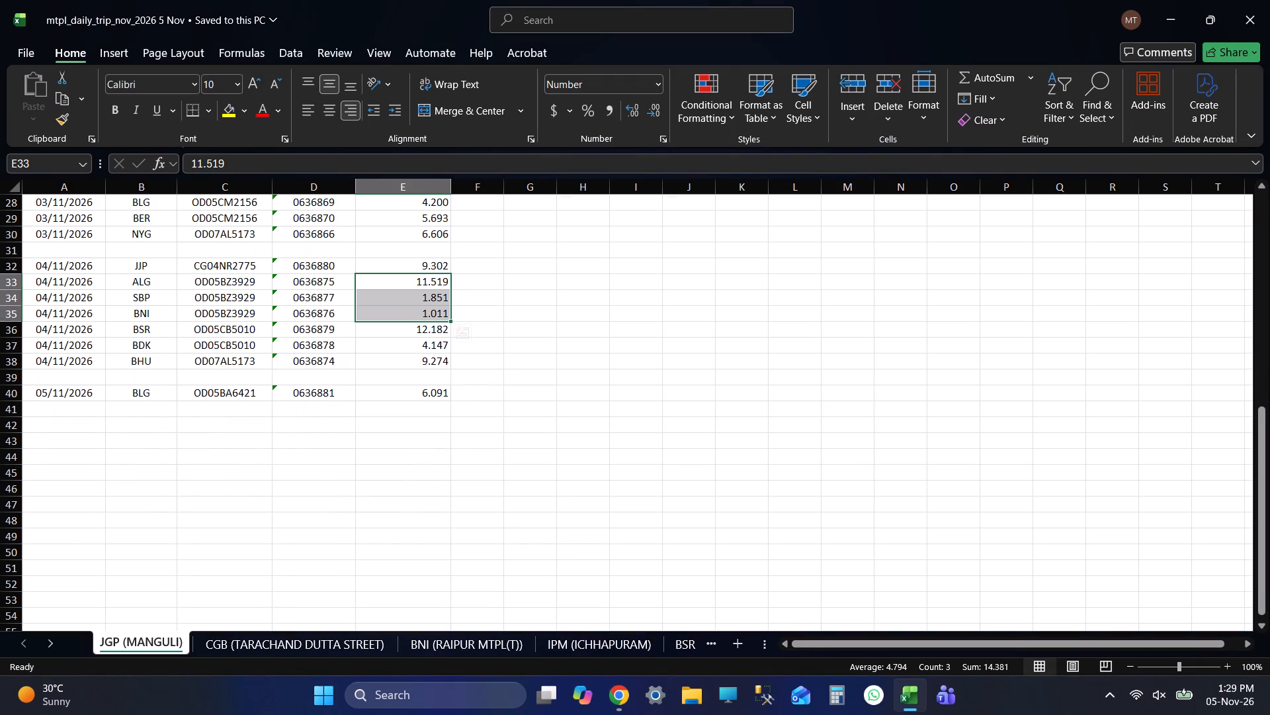
click(60, 390)
key(ctrl+s)
key(alt+Tab)
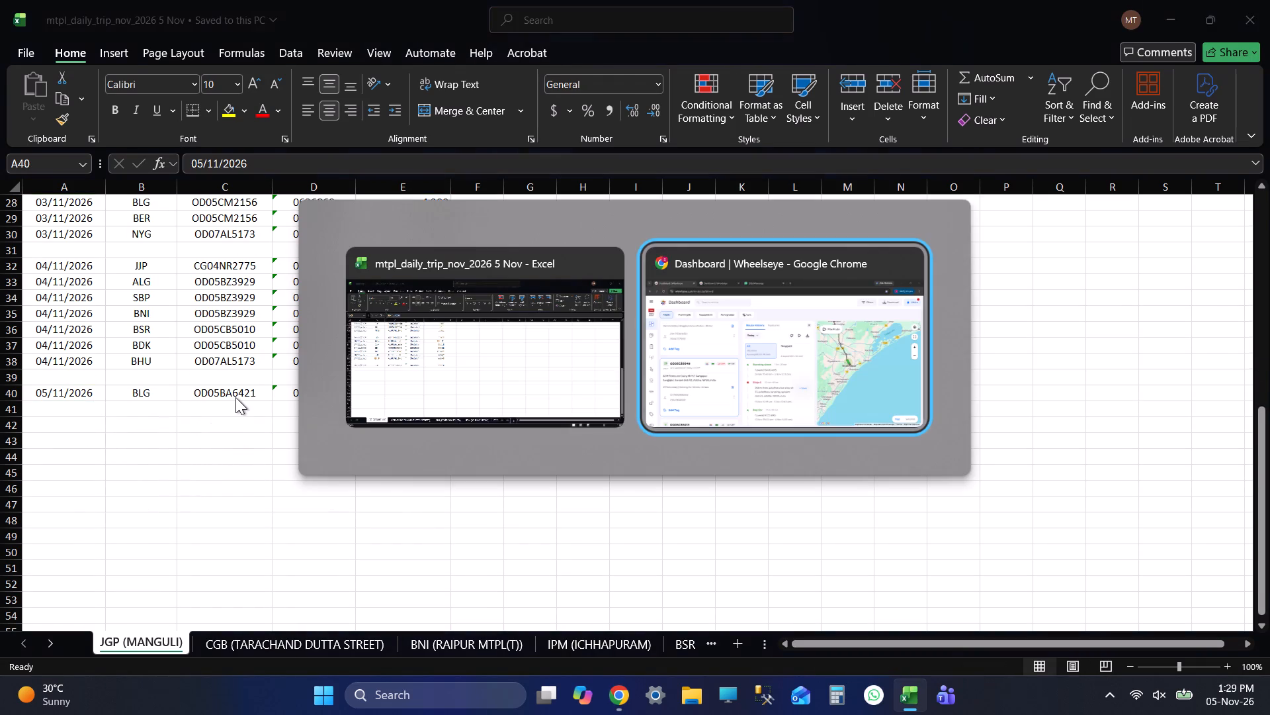
click(266, 20)
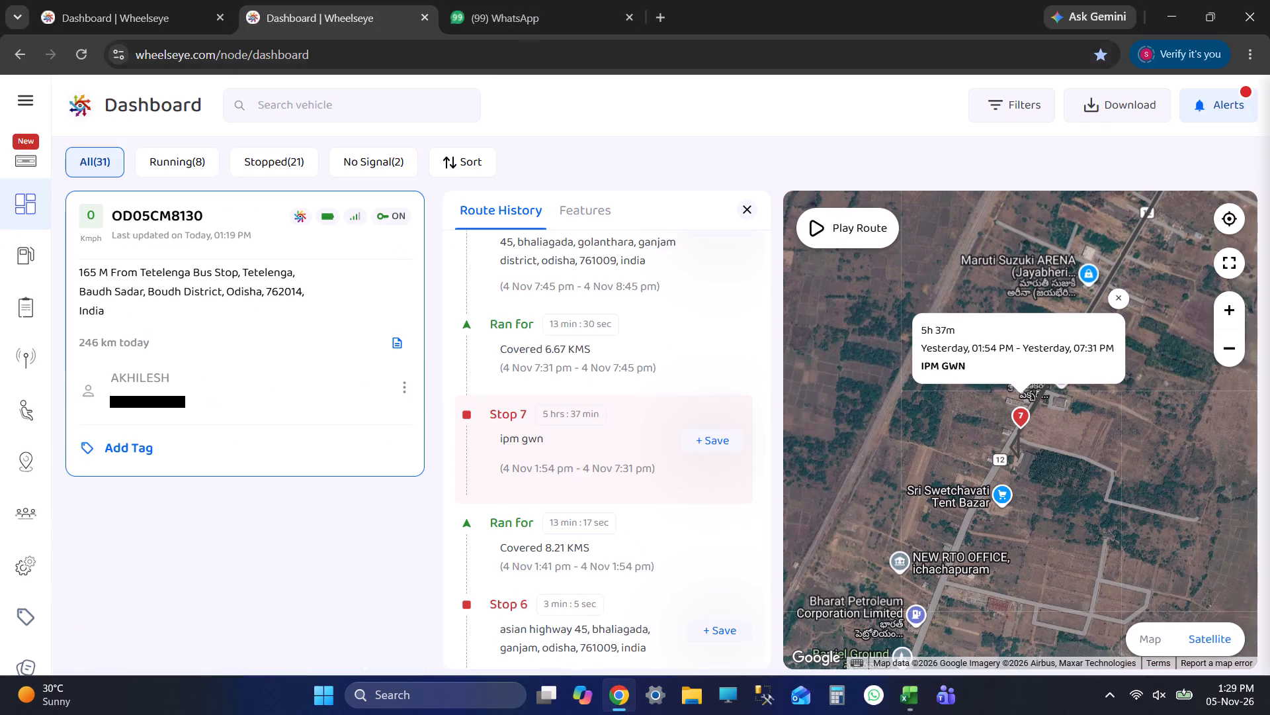
scroll(960, 444, down, 2)
scroll(960, 472, up, 1)
scroll(960, 479, down, 5)
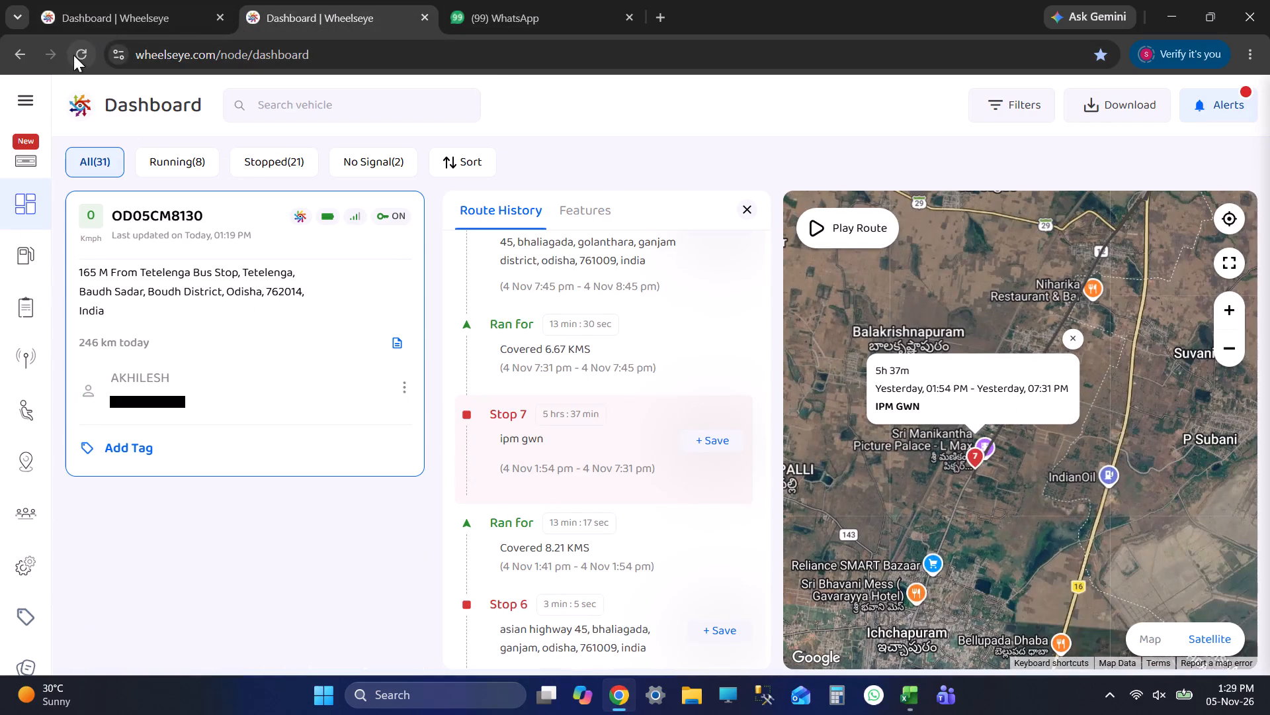
click(73, 55)
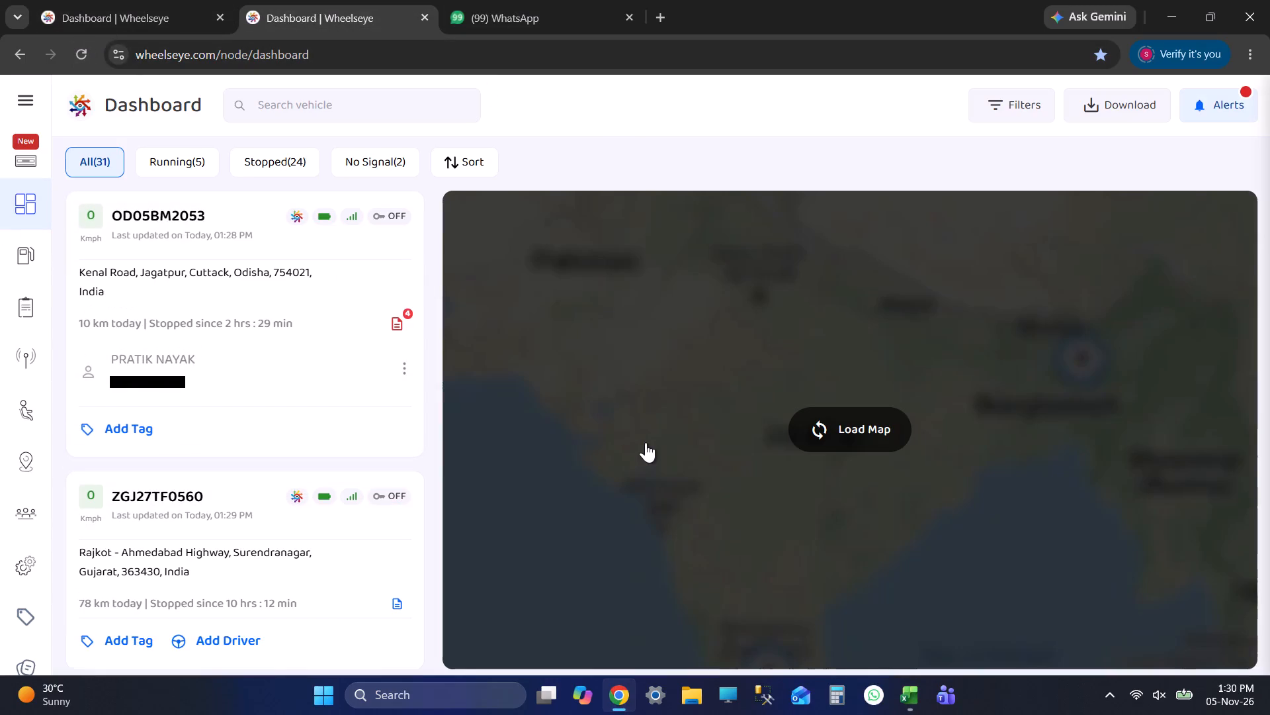
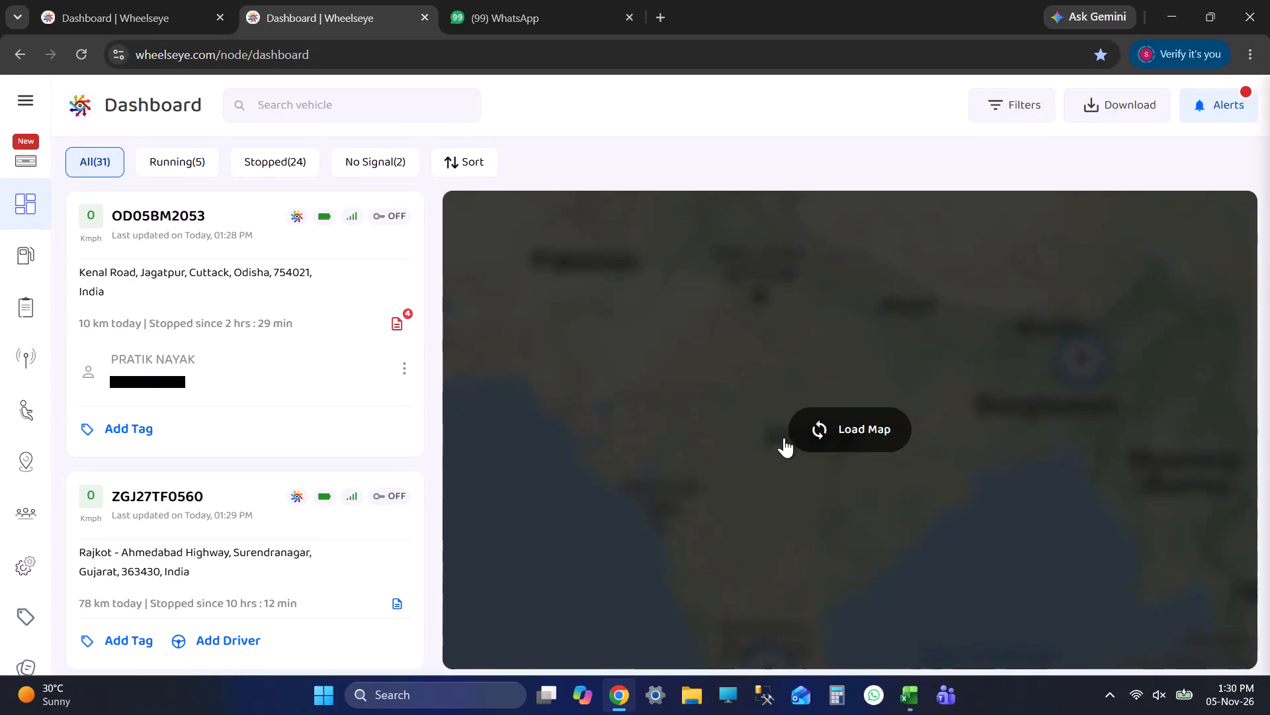
Load the fleet map and examine the vehicles' positions across Odisha.
click(778, 444)
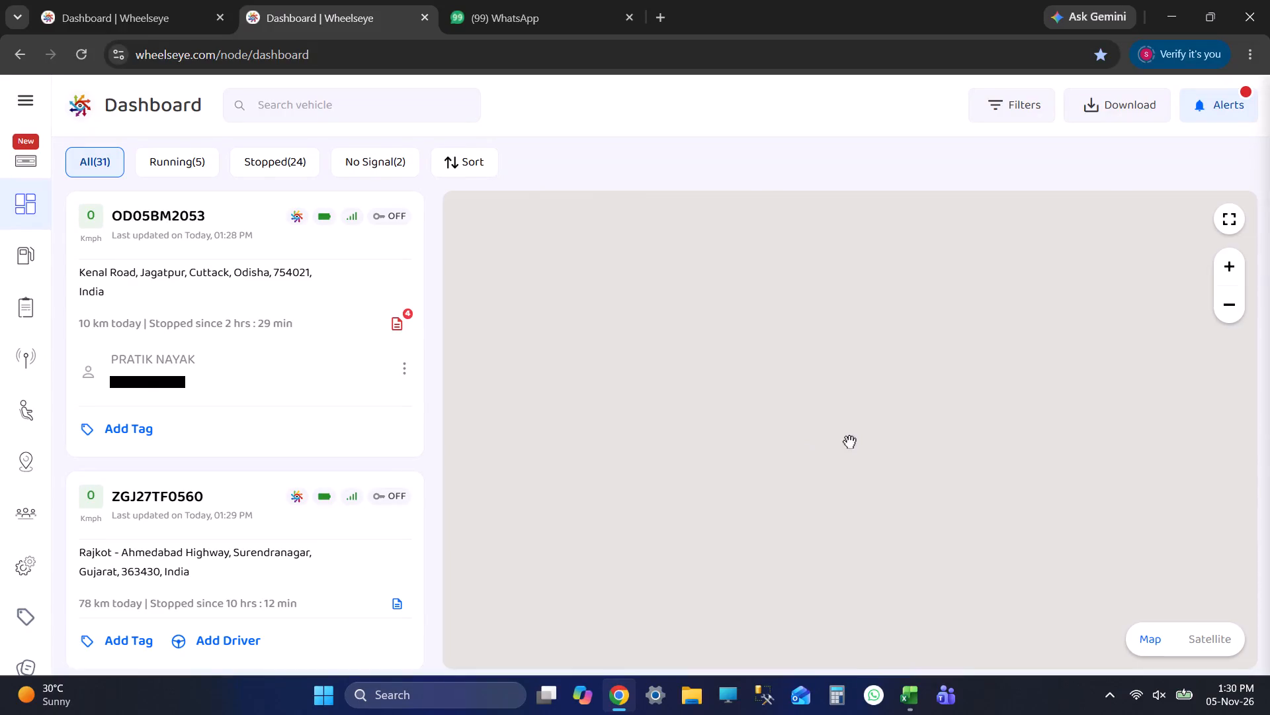
scroll(1079, 420, up, 1)
scroll(1079, 420, down, 3)
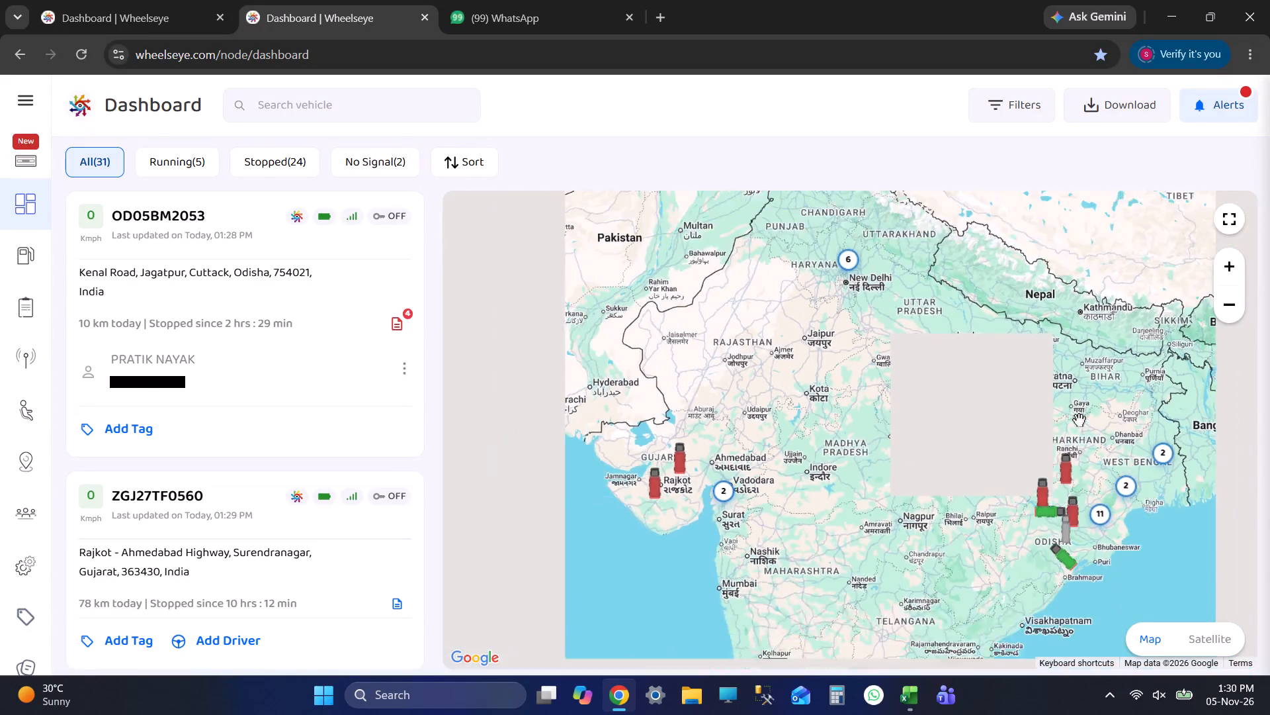
scroll(1079, 420, up, 3)
drag(1089, 438, 1009, 342)
scroll(1033, 445, up, 1)
scroll(1033, 445, down, 1)
scroll(1033, 445, up, 2)
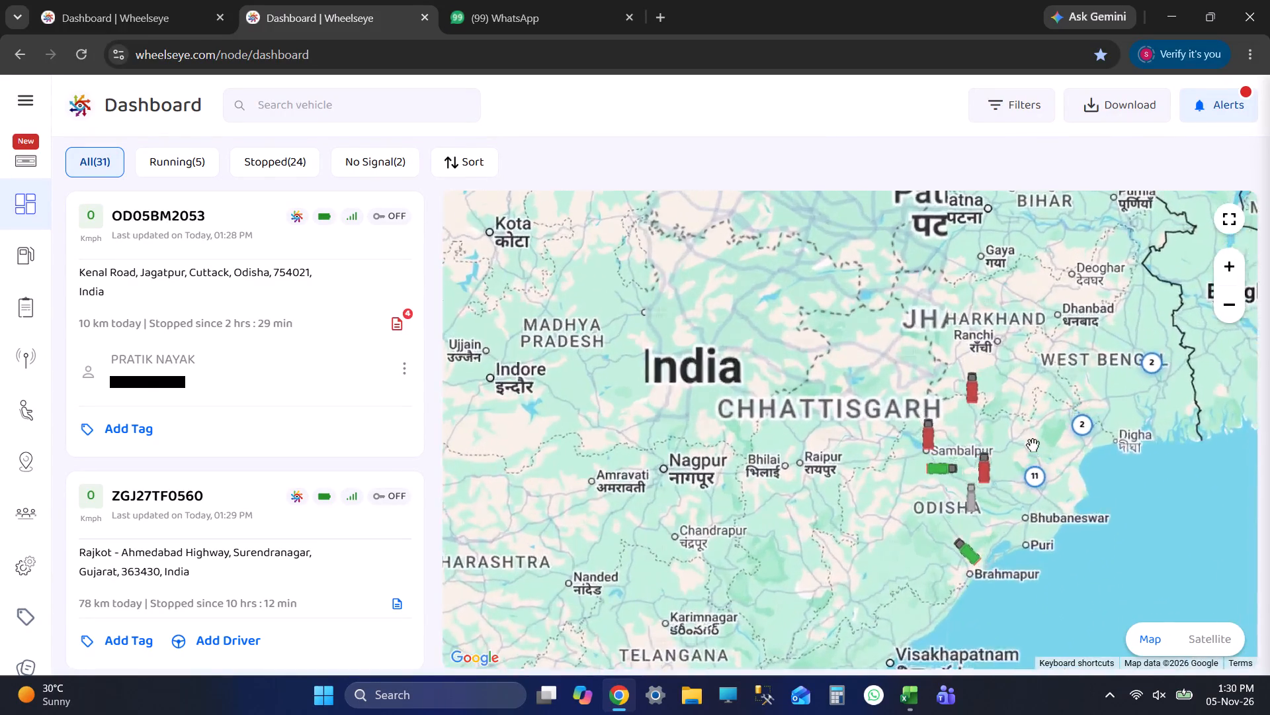
scroll(1033, 445, up, 2)
drag(1061, 496, 1017, 390)
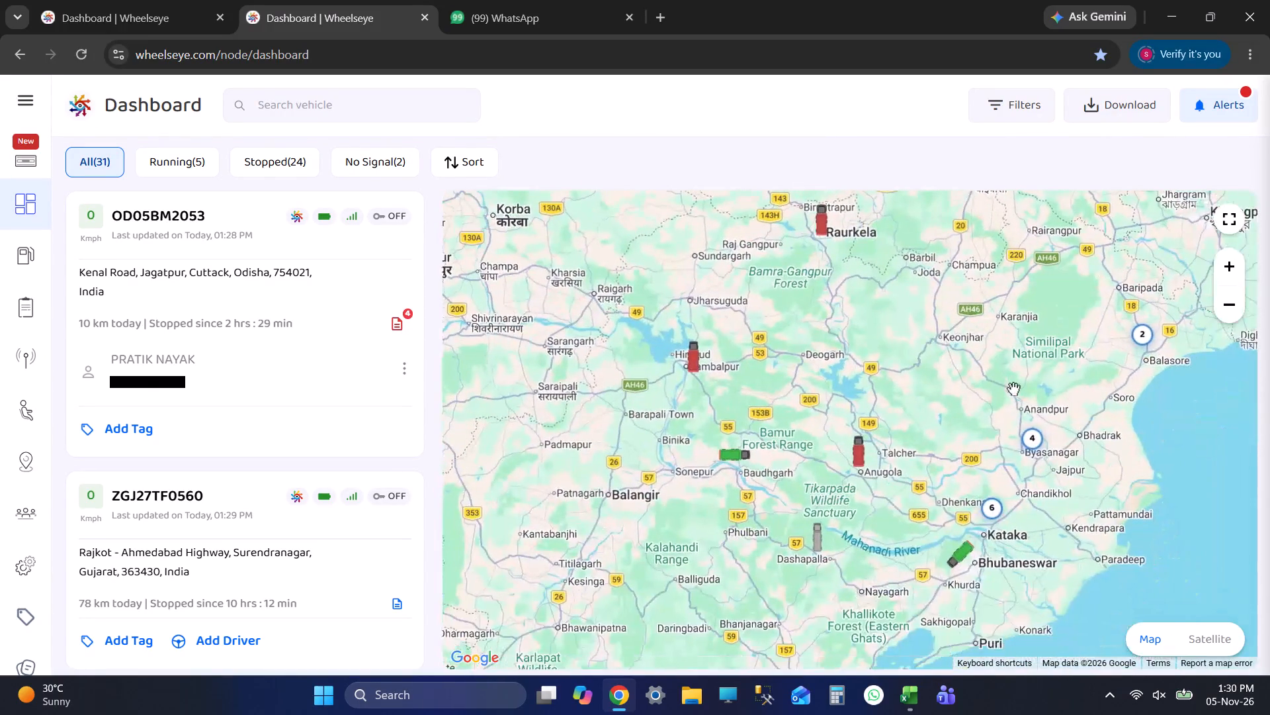
Examine the positions of the clustered vehicles near Januganj, Balasore, on the fleet map.
scroll(1106, 415, up, 4)
drag(1109, 431, 991, 399)
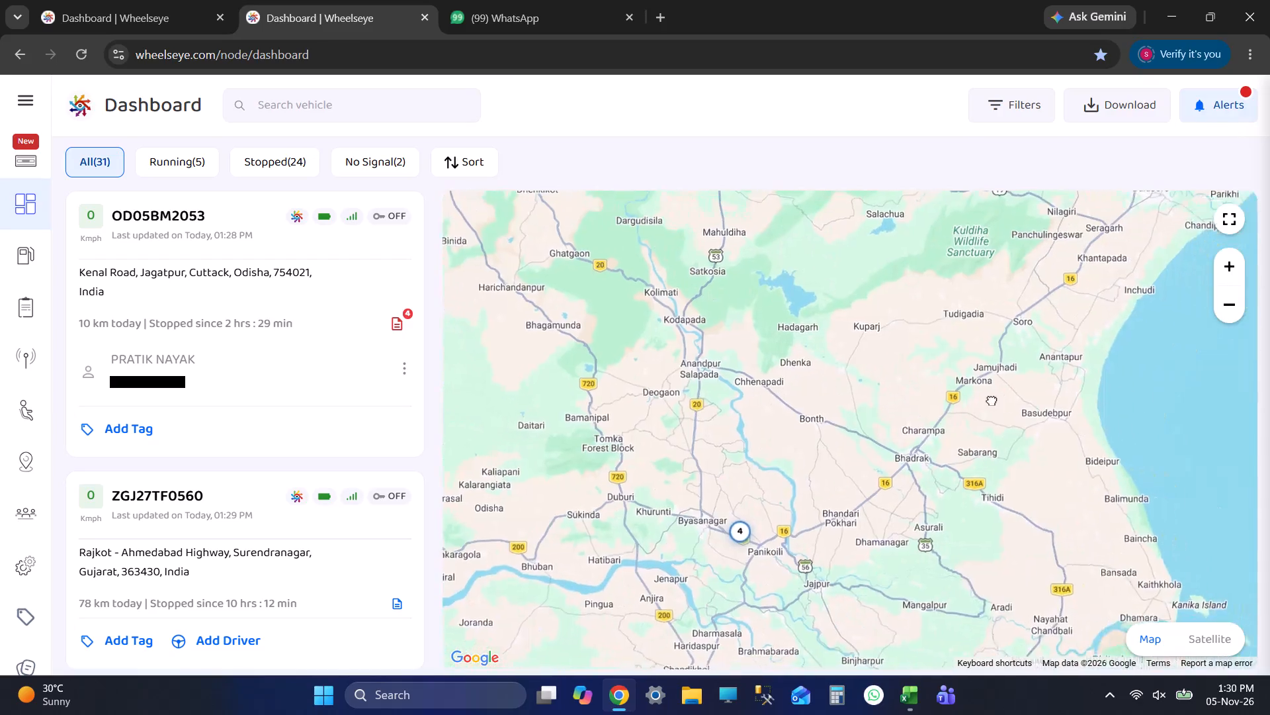
drag(991, 399, 972, 397)
drag(1047, 332, 897, 483)
scroll(930, 356, up, 7)
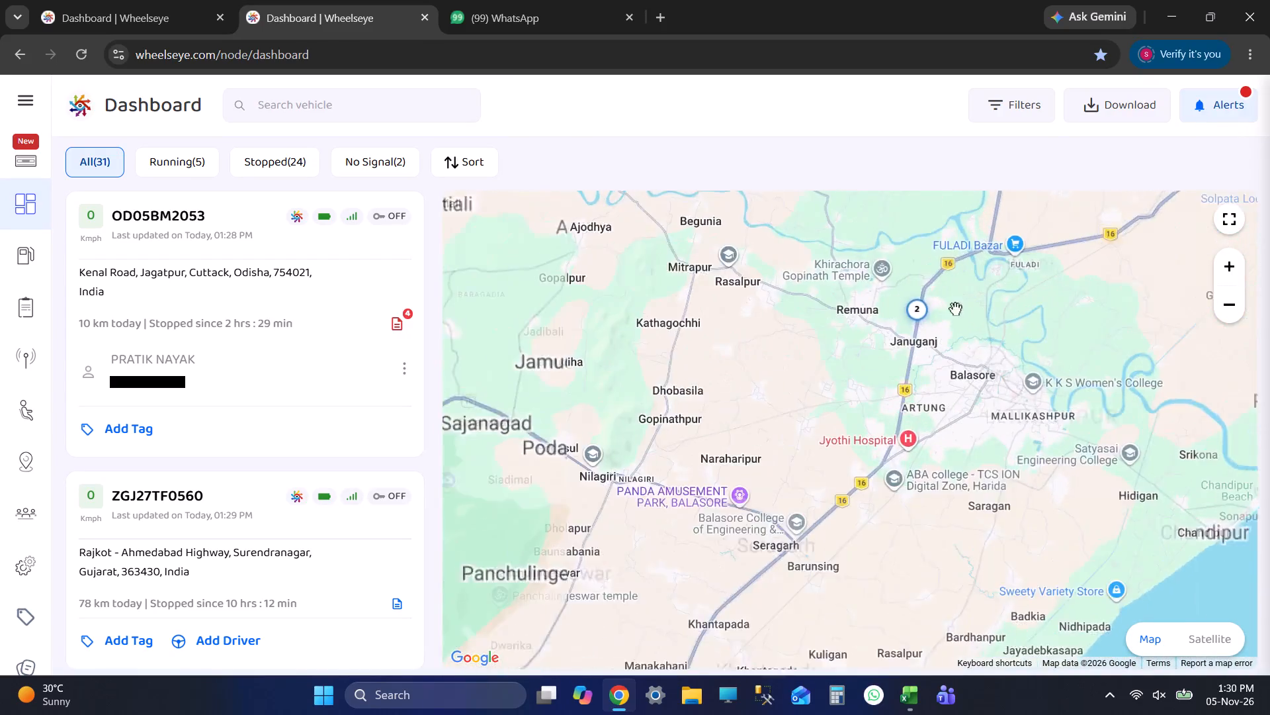
scroll(939, 311, up, 1)
scroll(937, 311, down, 1)
scroll(928, 311, up, 3)
scroll(914, 318, down, 1)
scroll(914, 318, up, 1)
scroll(906, 354, down, 1)
scroll(906, 354, up, 2)
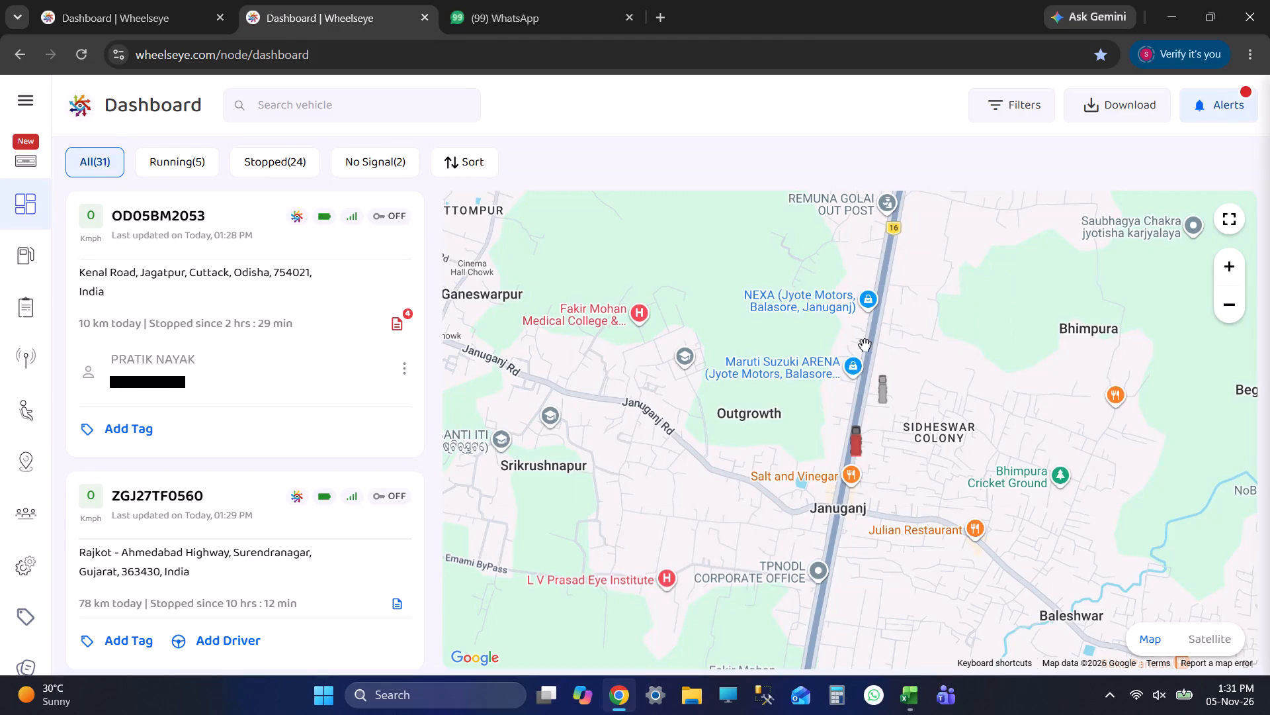
scroll(200, 322, up, 4)
click(189, 298)
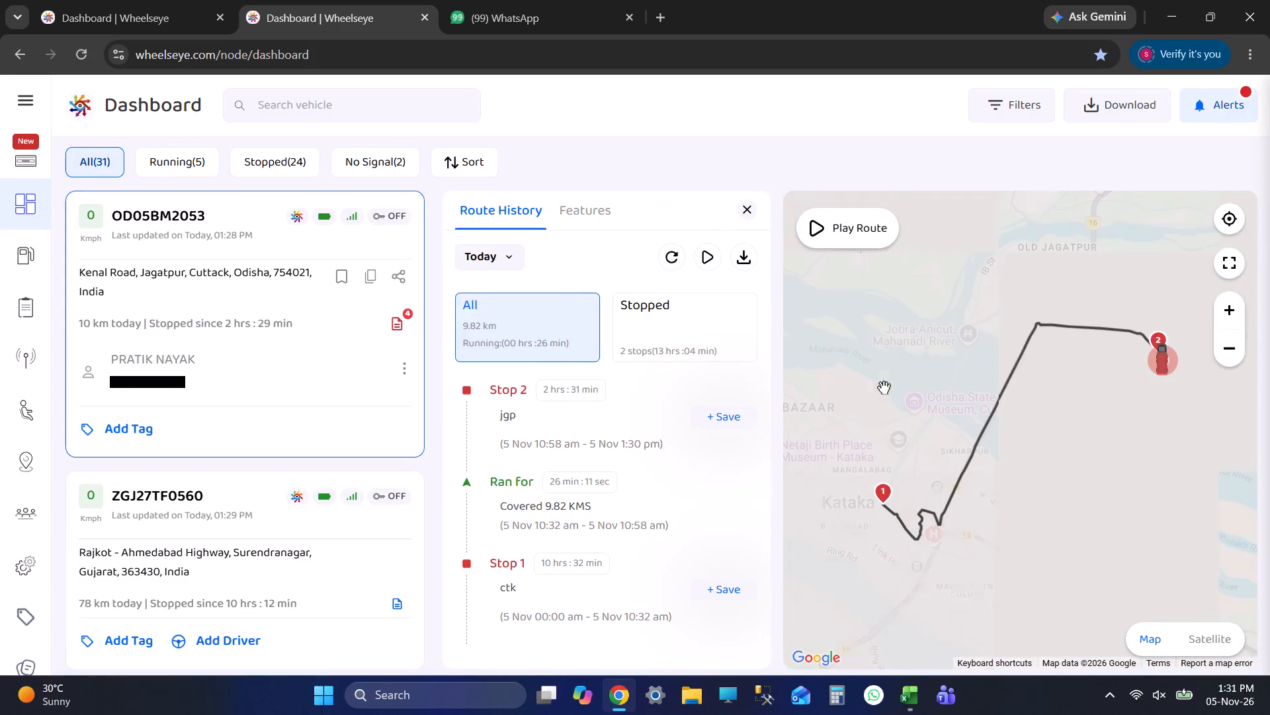
scroll(257, 421, down, 2)
click(202, 410)
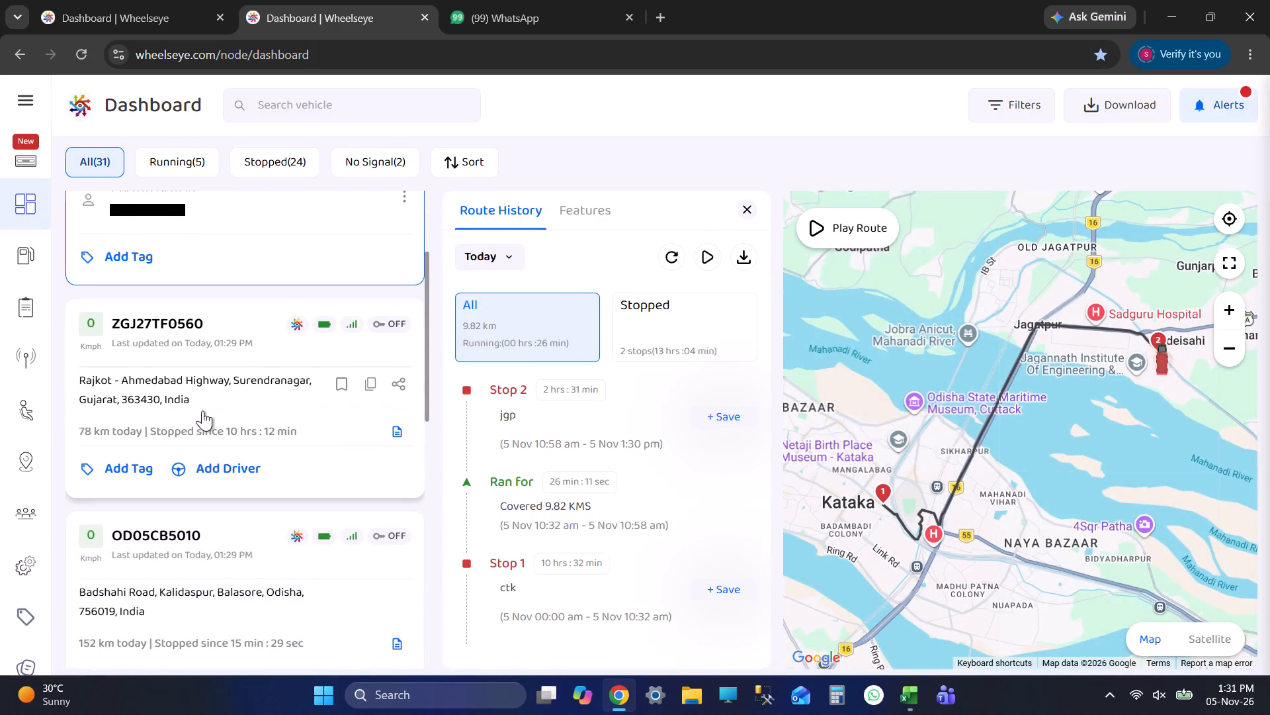
scroll(229, 430, up, 1)
scroll(229, 431, down, 2)
click(189, 470)
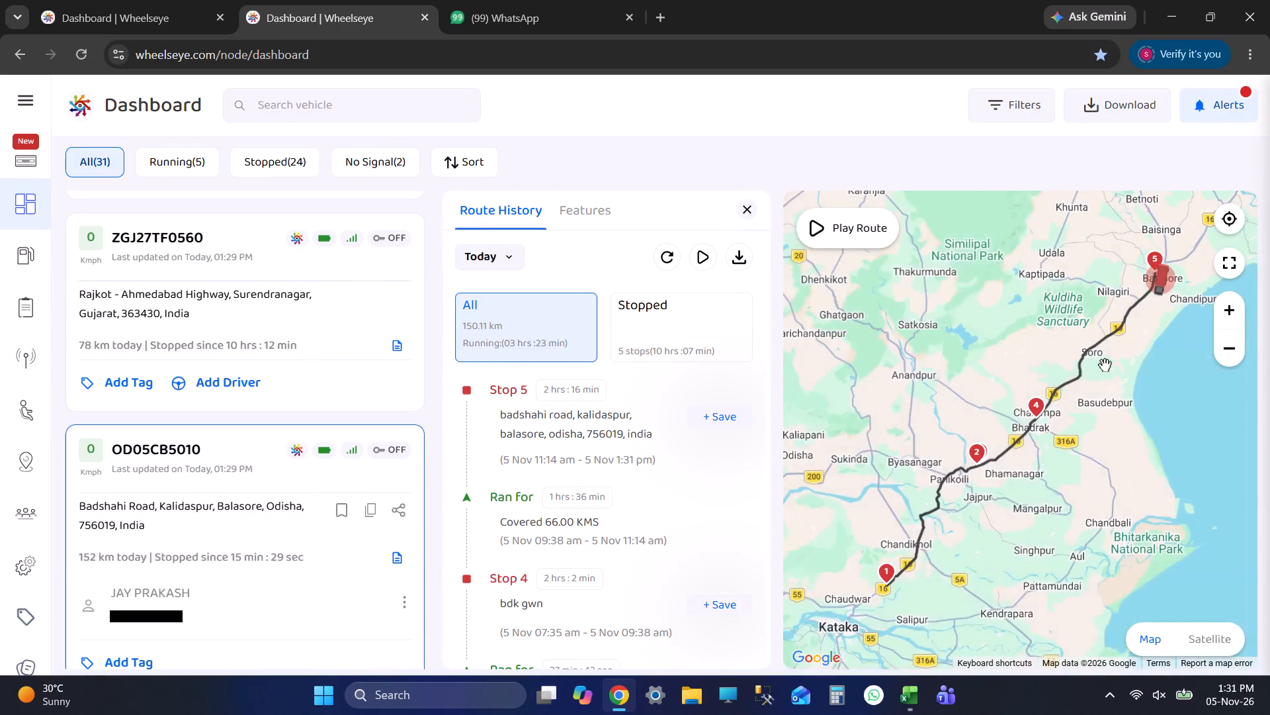
drag(1105, 365, 1060, 442)
scroll(1113, 371, up, 3)
scroll(1039, 481, down, 1)
scroll(1029, 486, up, 5)
scroll(1027, 397, up, 3)
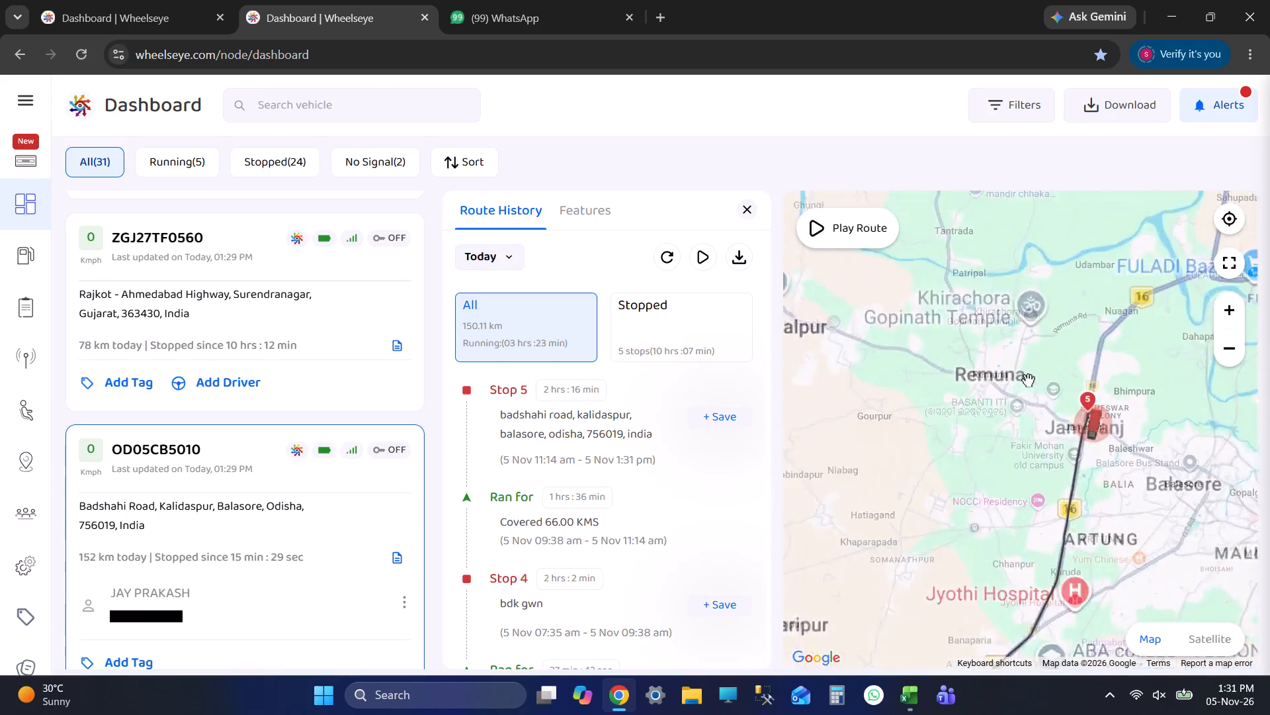
scroll(1028, 380, up, 3)
scroll(1177, 470, up, 2)
scroll(1183, 471, down, 1)
scroll(1190, 487, up, 1)
scroll(1190, 487, down, 1)
scroll(1190, 487, up, 11)
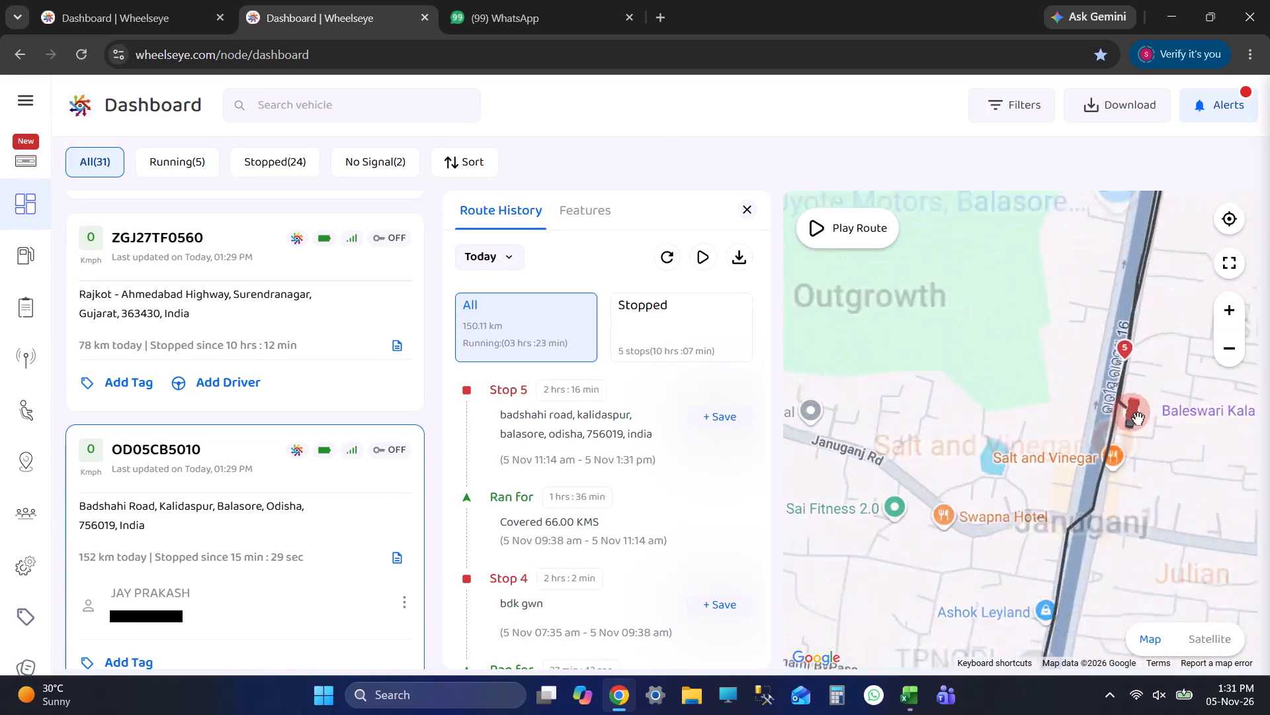
drag(1128, 418, 939, 536)
drag(956, 342, 947, 524)
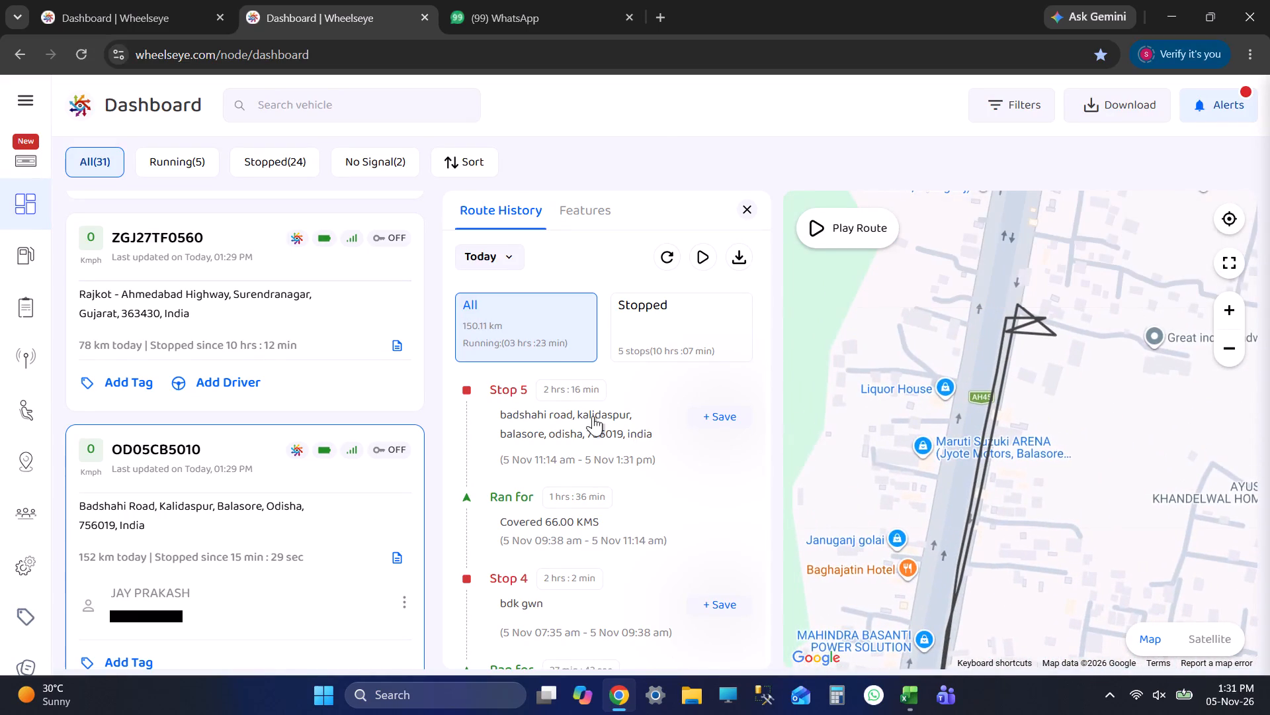
click(573, 410)
click(1208, 634)
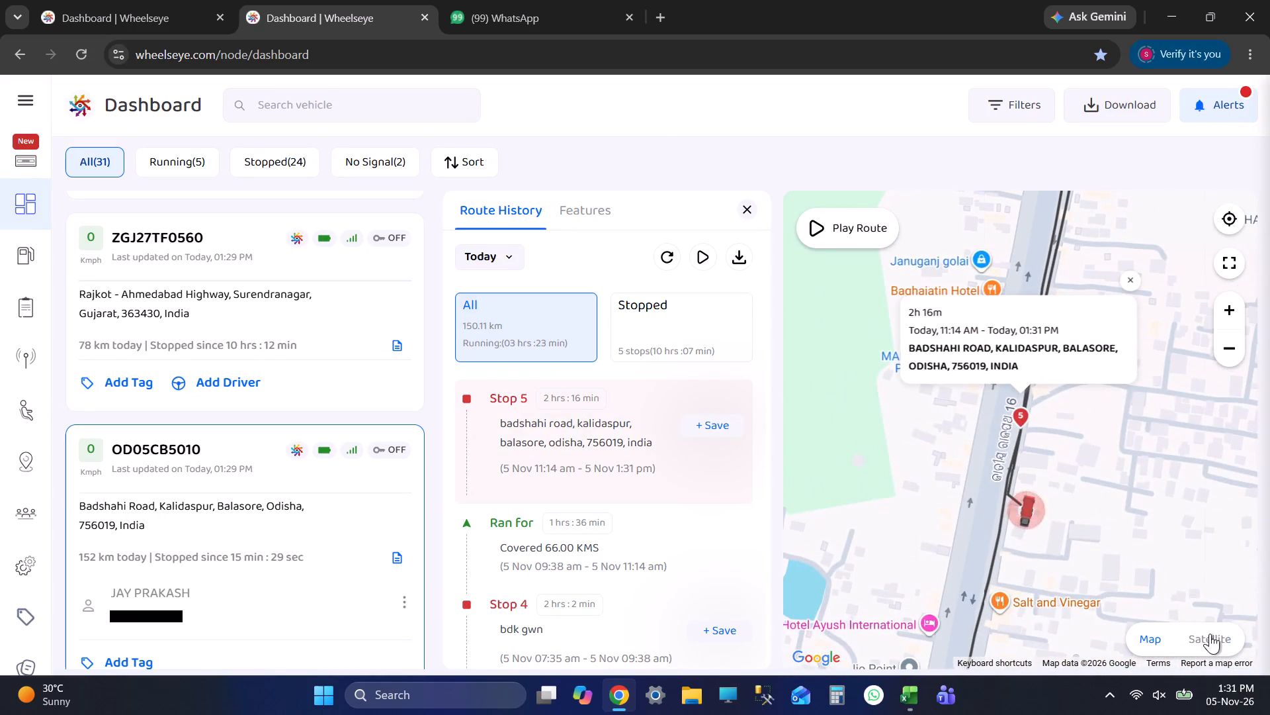
scroll(1048, 512, up, 5)
scroll(985, 479, up, 2)
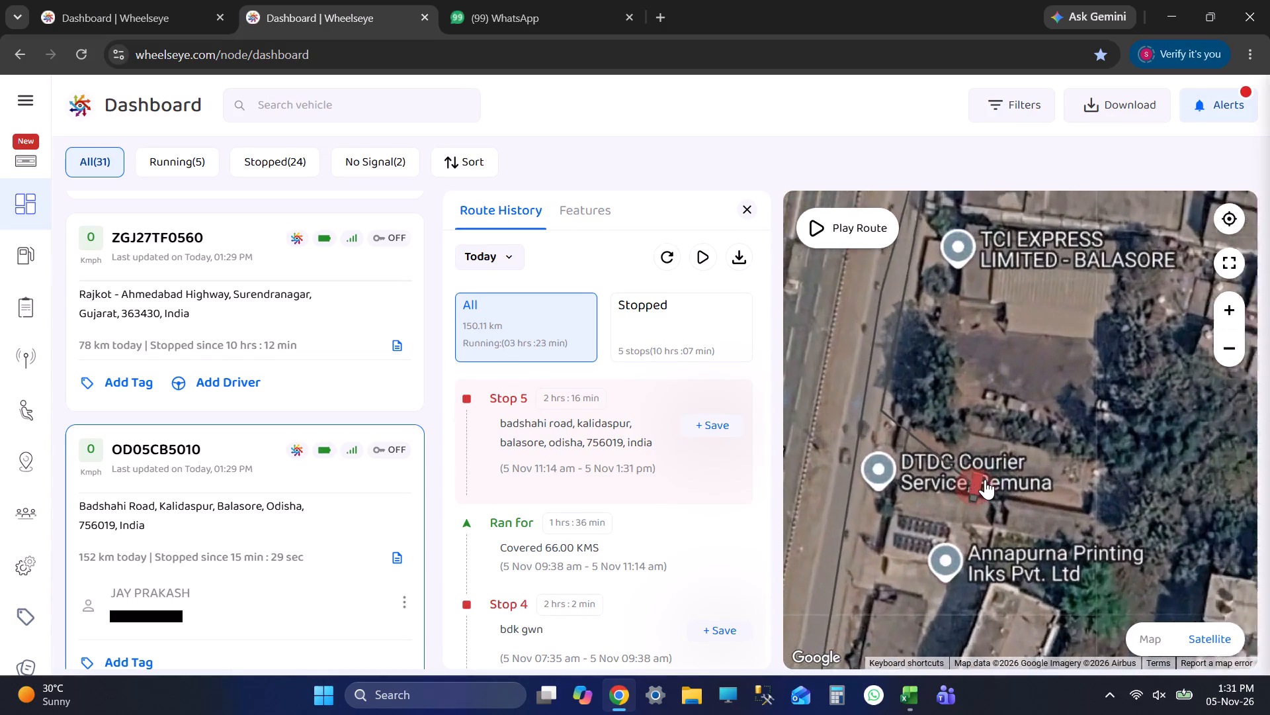
scroll(985, 479, down, 6)
scroll(985, 479, up, 4)
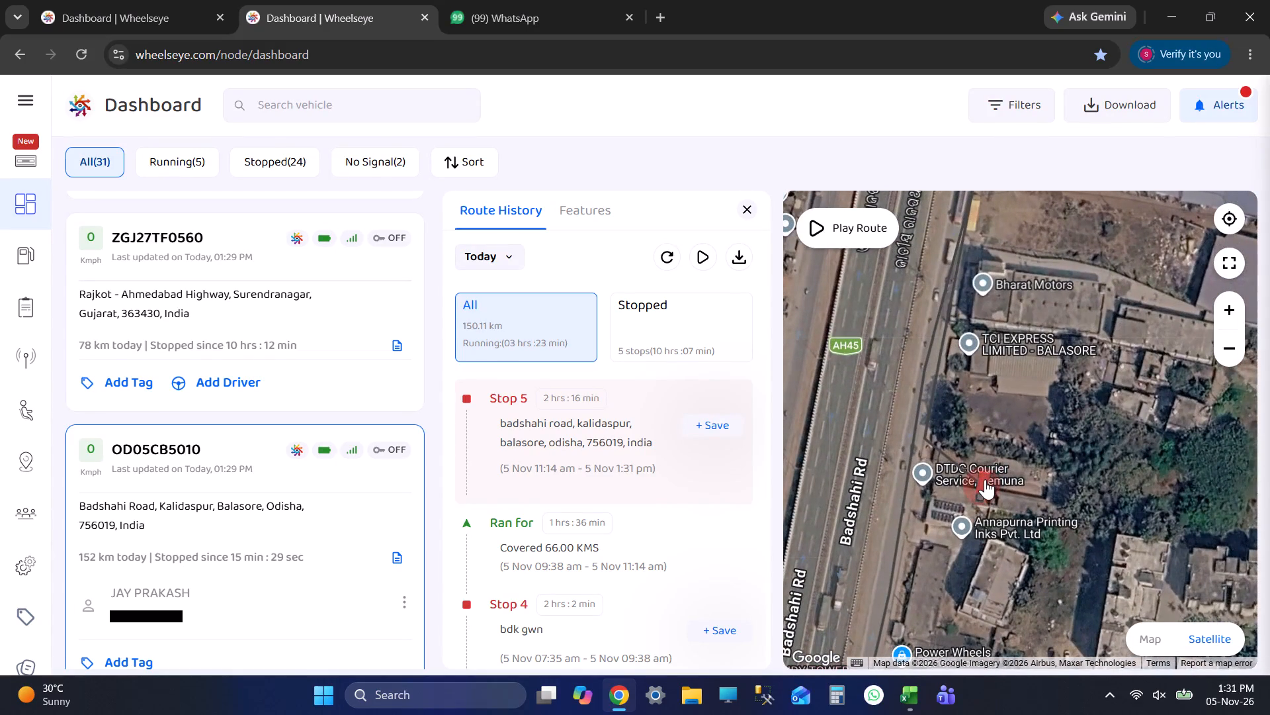
scroll(985, 479, down, 5)
scroll(985, 479, up, 1)
scroll(985, 479, down, 1)
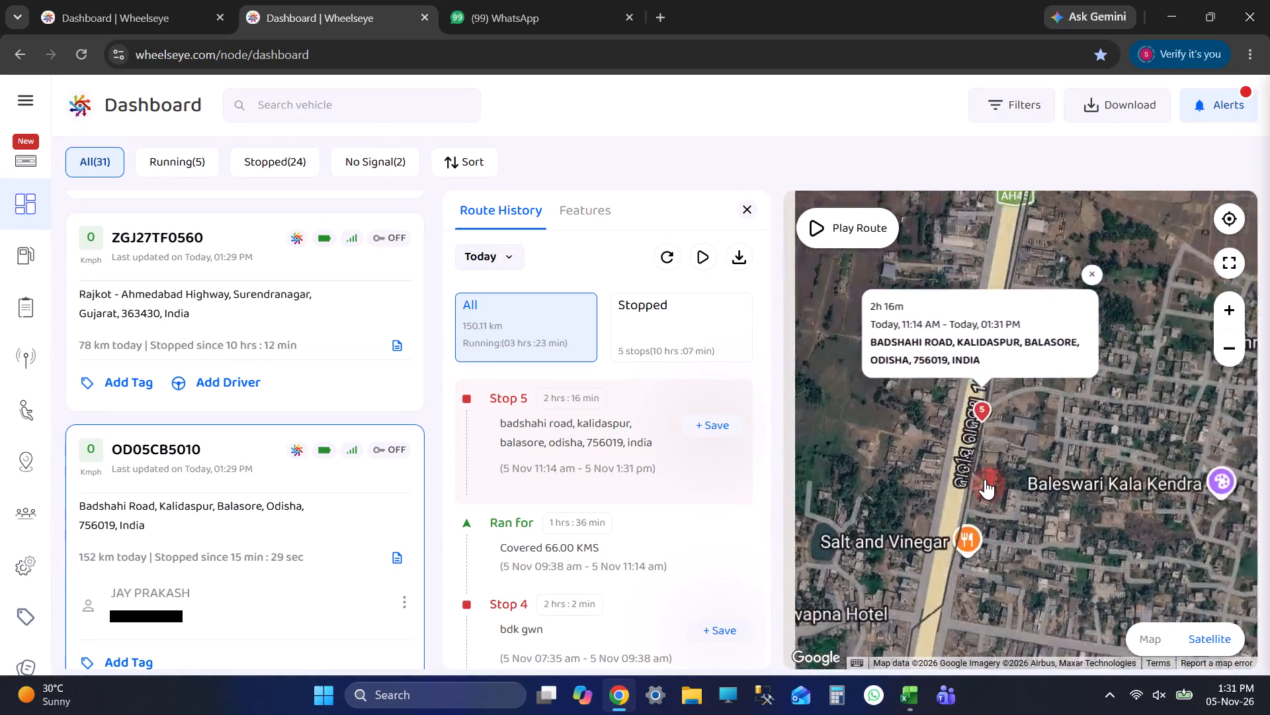
scroll(985, 479, up, 3)
scroll(239, 462, down, 2)
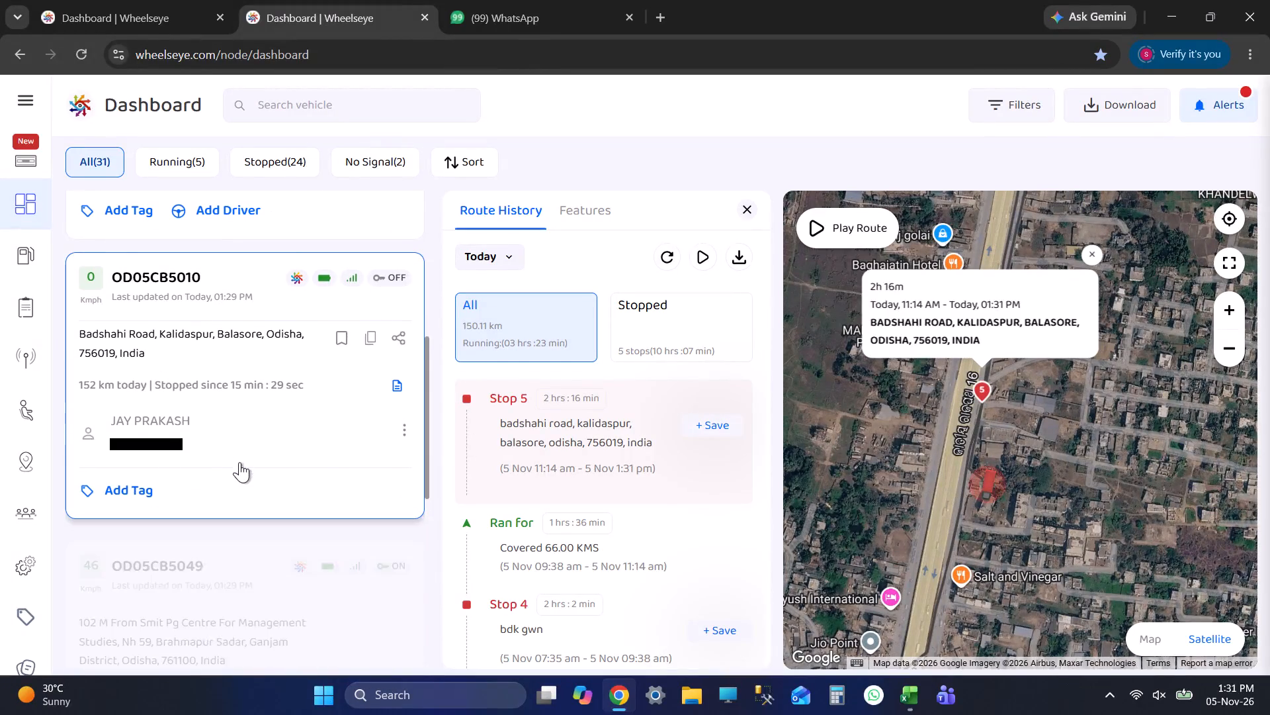
scroll(368, 430, up, 3)
click(556, 616)
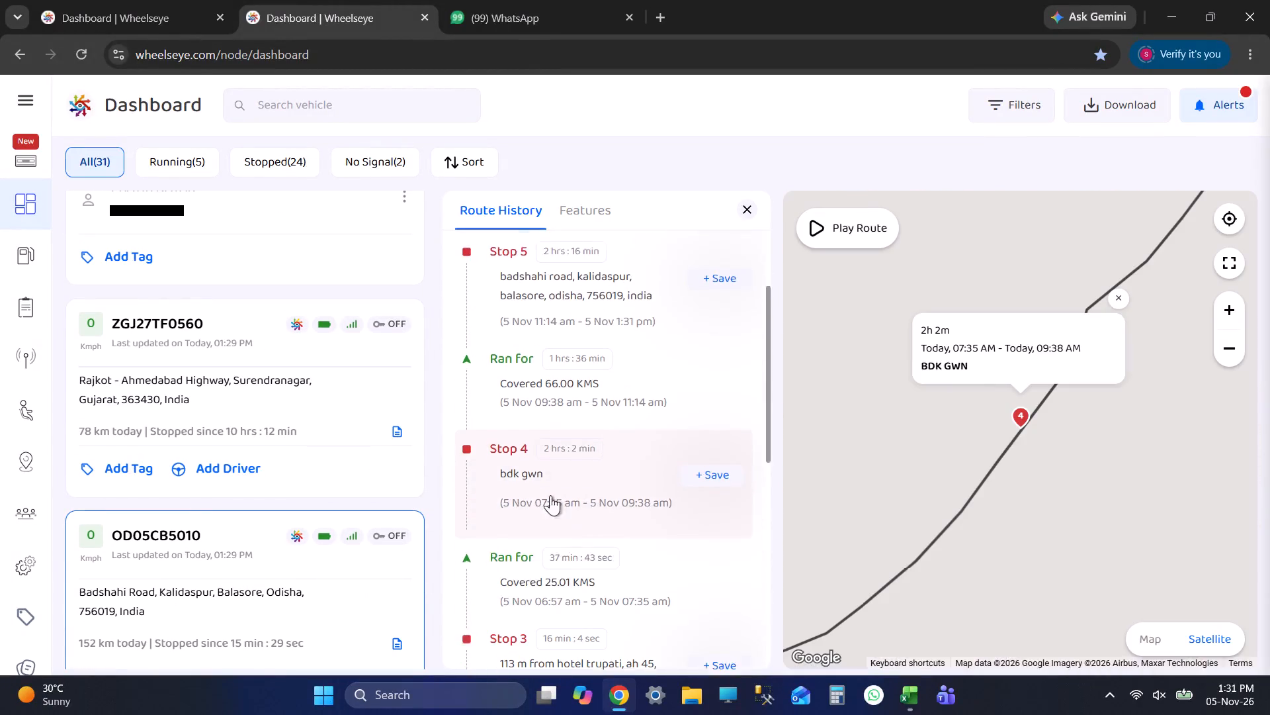
scroll(571, 429, up, 2)
click(571, 381)
scroll(1011, 406, up, 2)
scroll(1029, 424, down, 1)
scroll(1029, 424, up, 1)
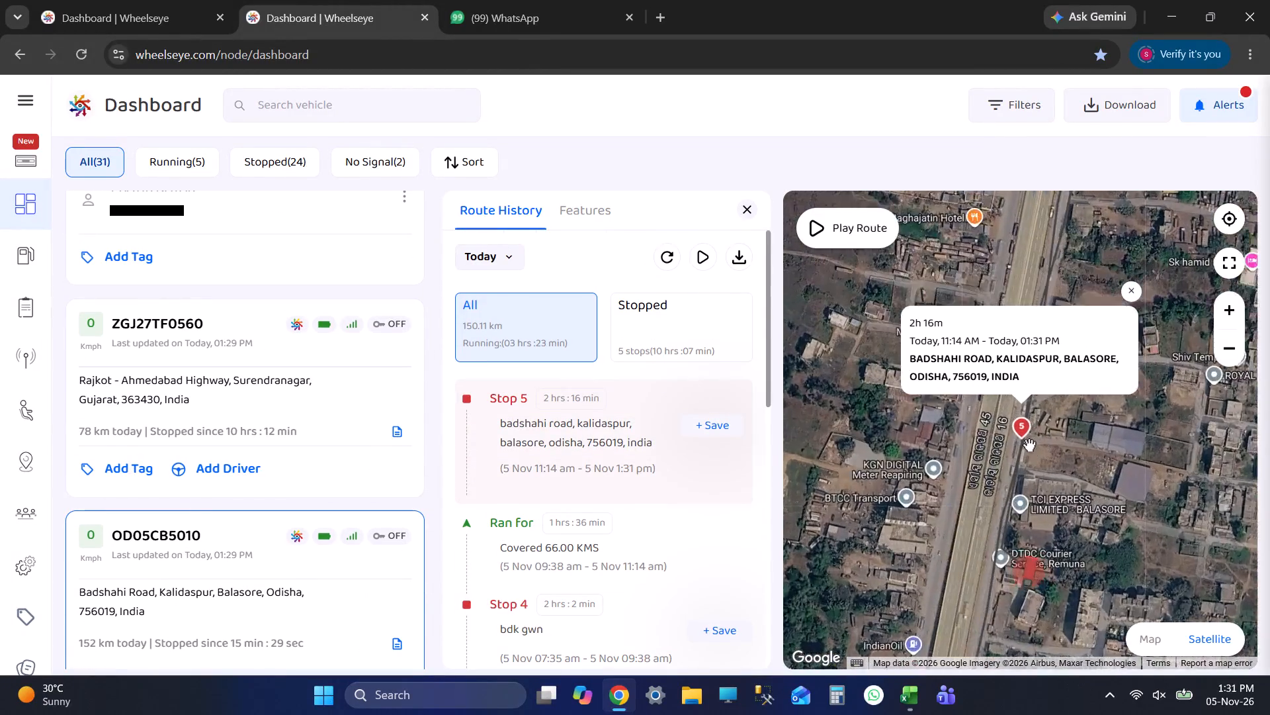
scroll(1029, 445, down, 1)
scroll(1029, 445, up, 2)
scroll(1029, 445, down, 3)
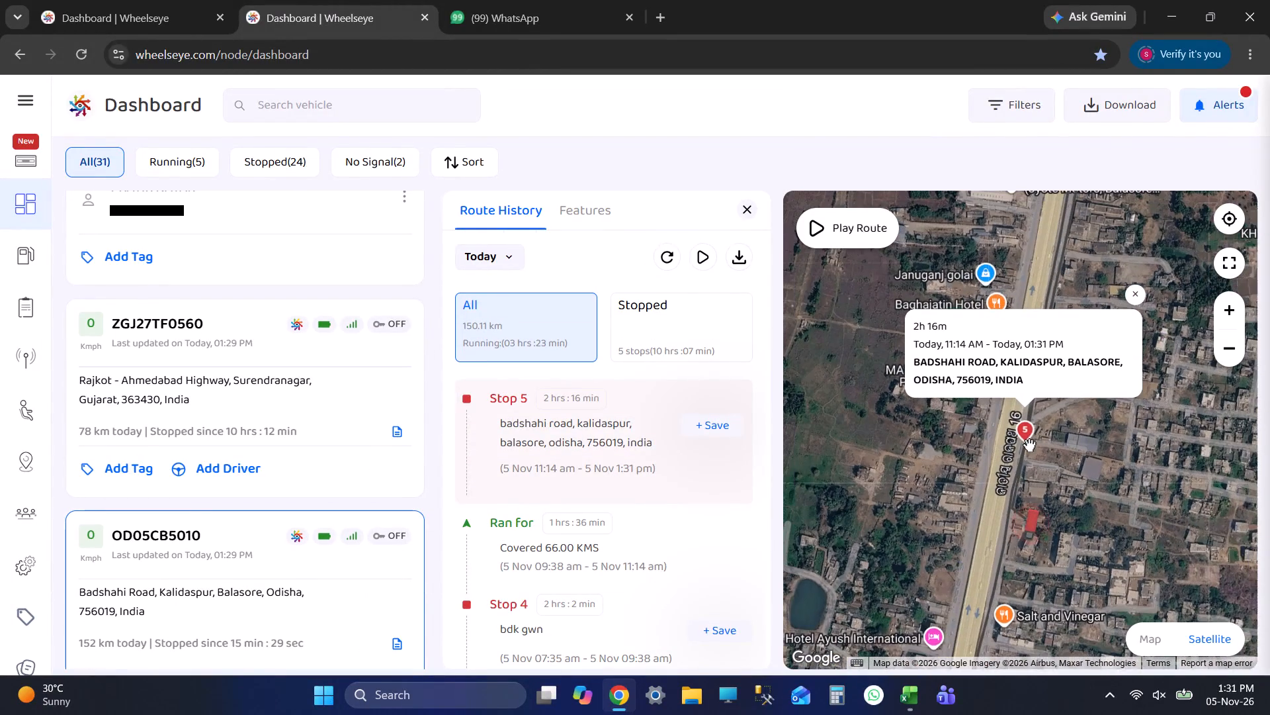
click(1146, 297)
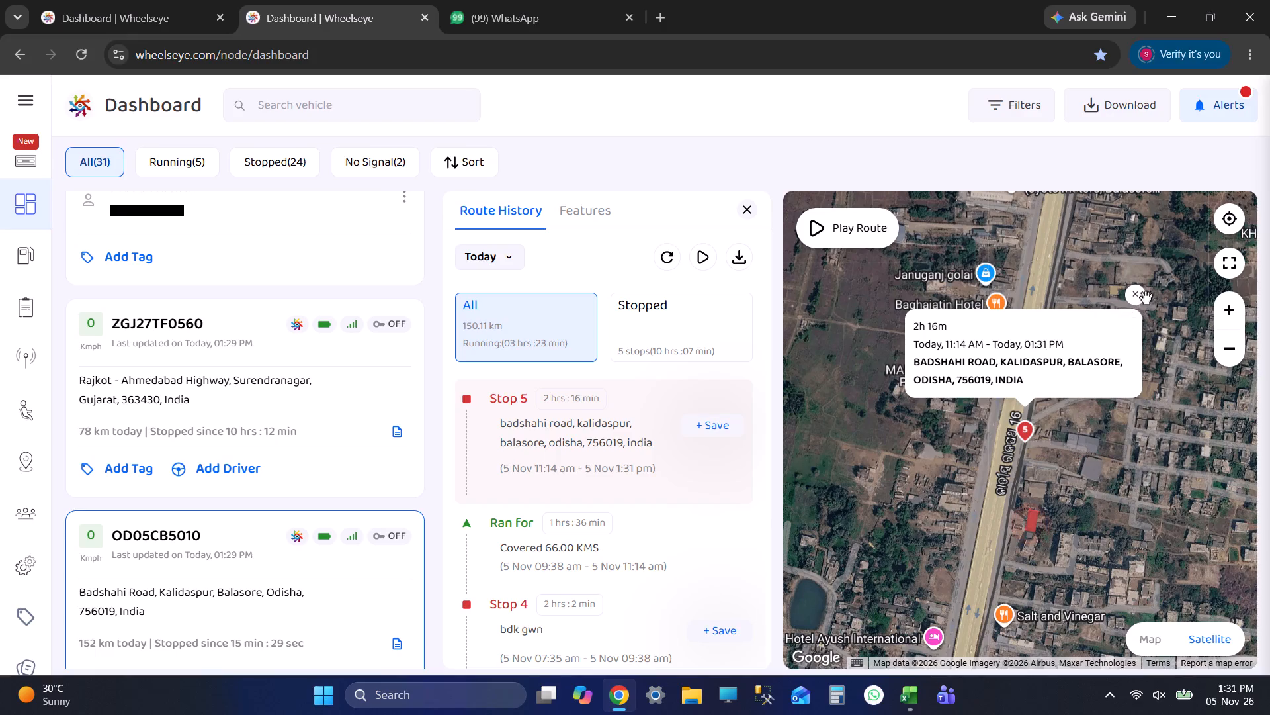
click(1128, 293)
drag(1113, 299, 1053, 422)
scroll(1049, 361, down, 2)
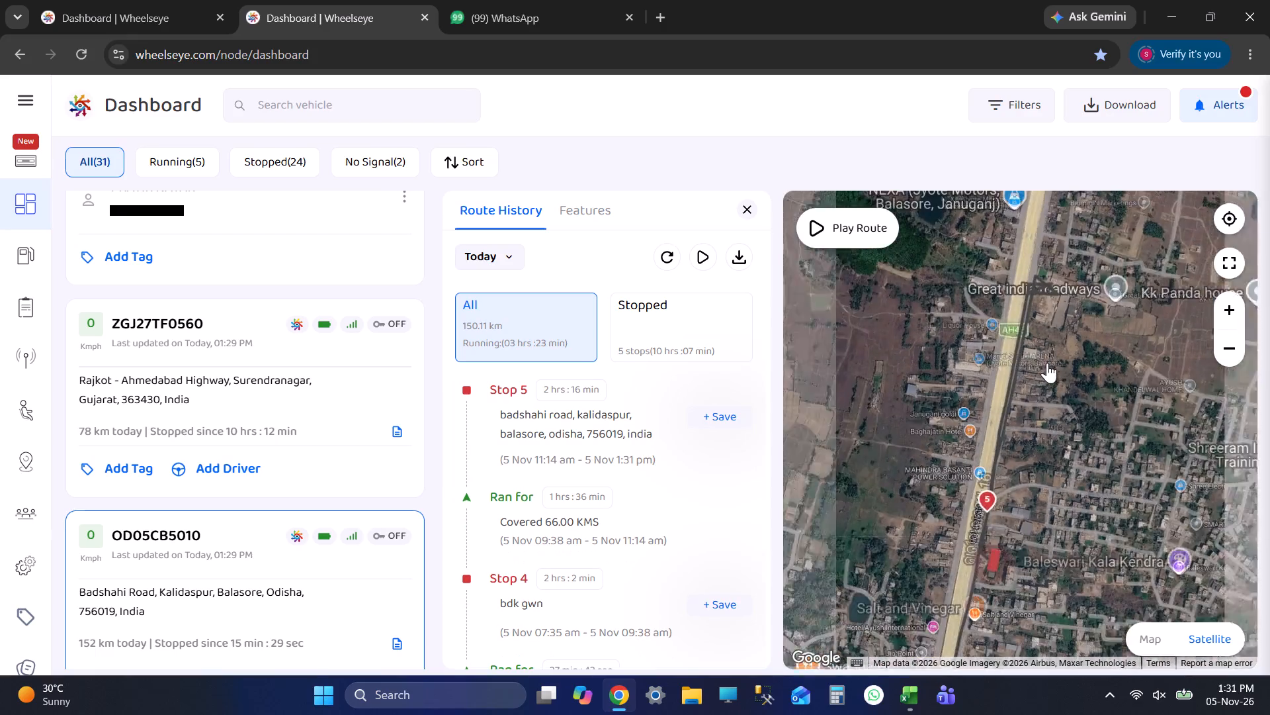
scroll(1043, 361, up, 1)
drag(1002, 445, 1046, 293)
scroll(360, 365, down, 1)
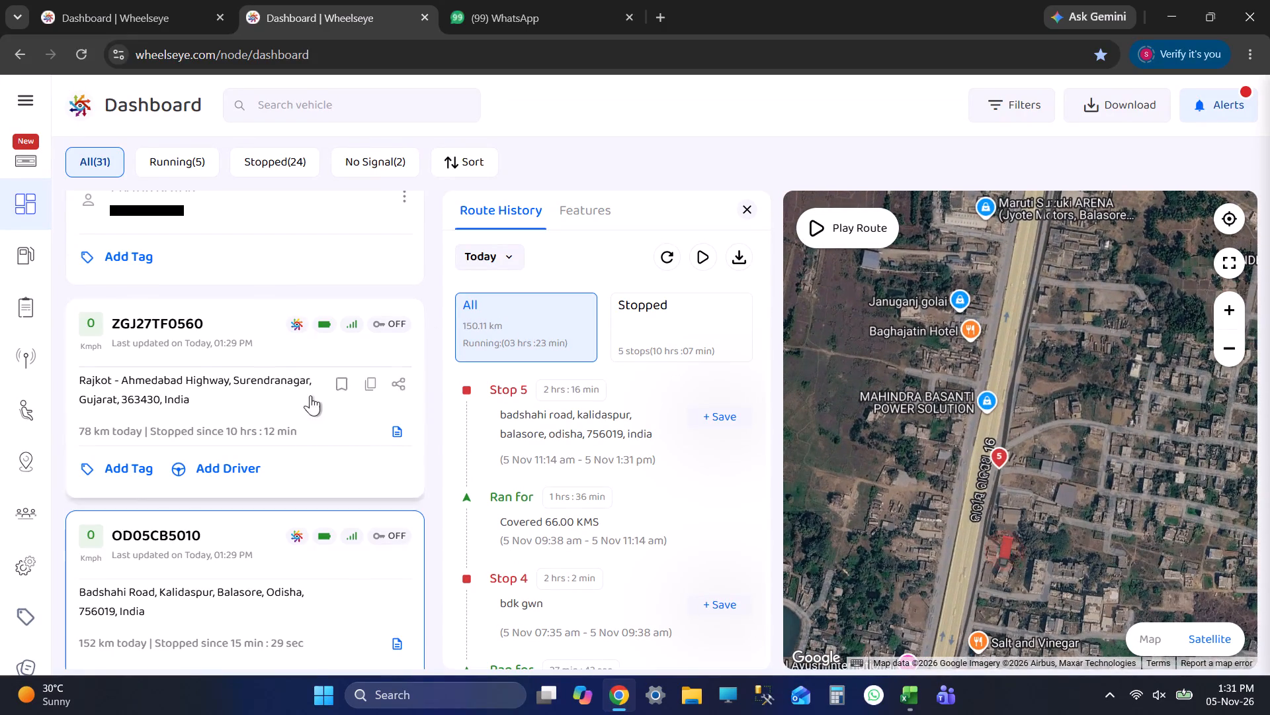
scroll(310, 395, down, 4)
click(207, 471)
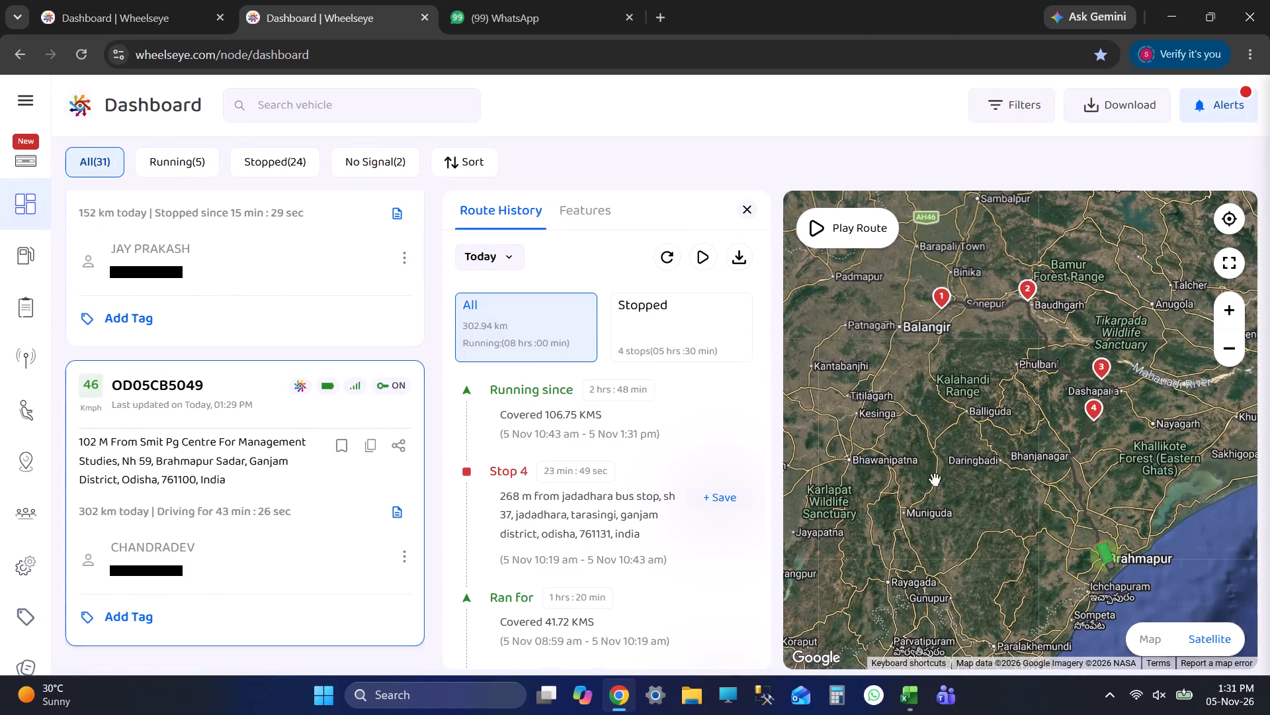
drag(1068, 540, 910, 414)
scroll(941, 391, up, 7)
drag(943, 466, 1008, 350)
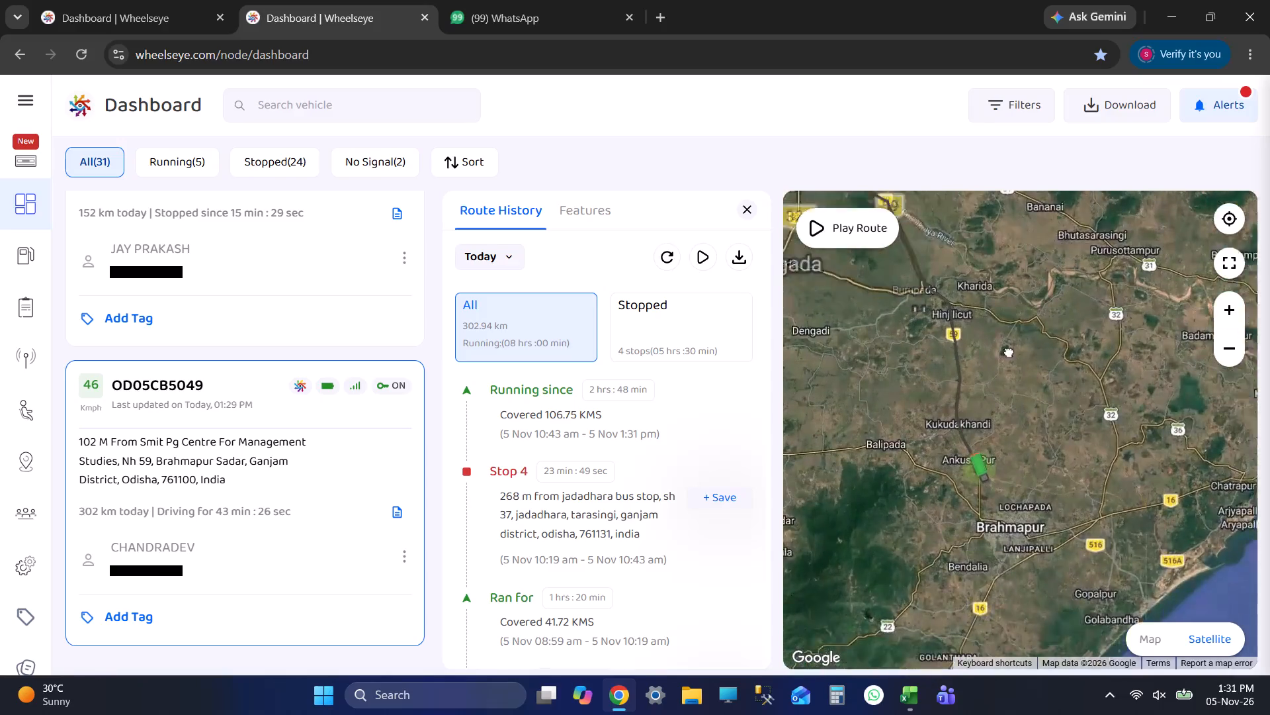
drag(1008, 350, 1020, 326)
scroll(1034, 371, up, 4)
scroll(194, 452, down, 4)
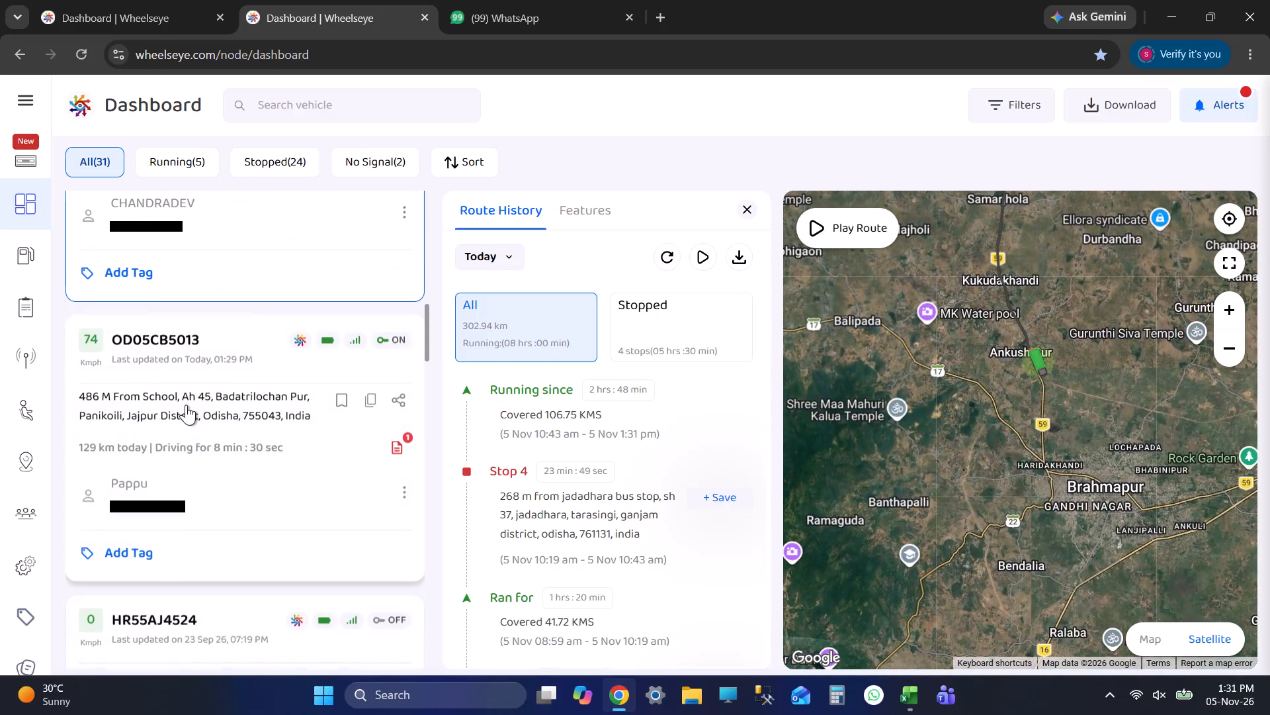
scroll(327, 380, up, 2)
scroll(325, 380, down, 1)
scroll(325, 380, up, 1)
scroll(981, 482, up, 2)
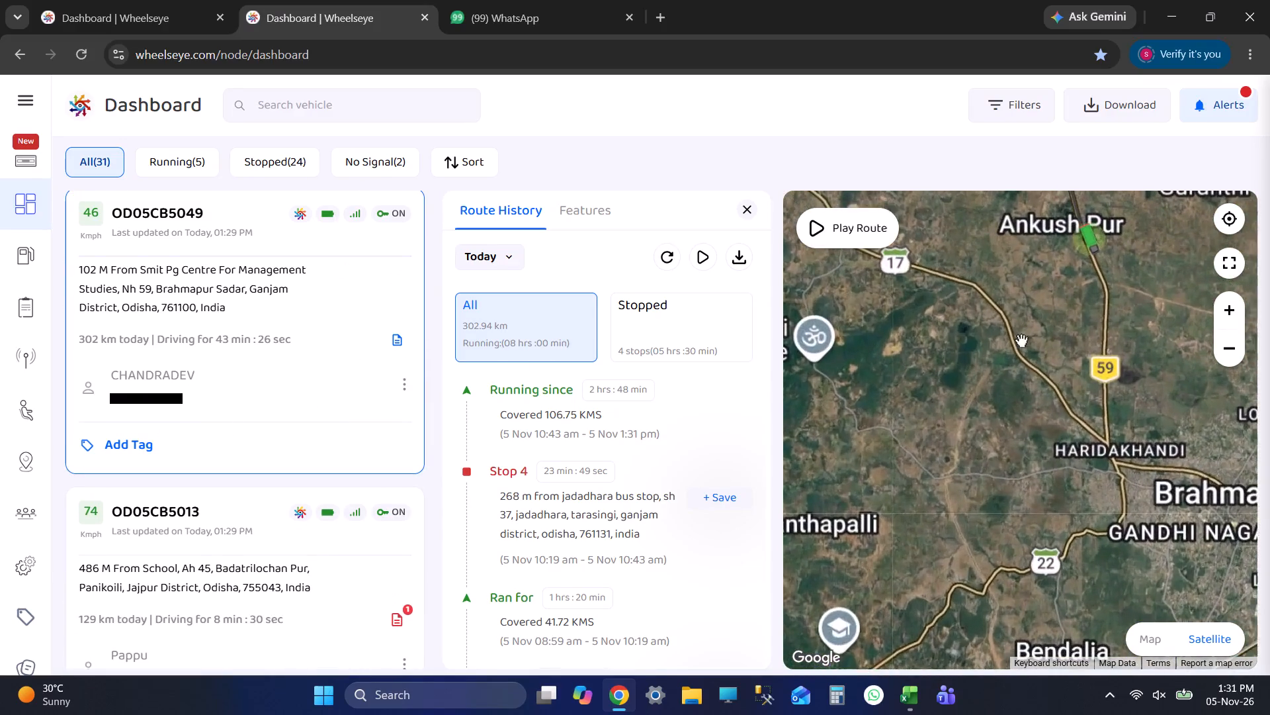
drag(1021, 340, 850, 432)
scroll(868, 387, down, 3)
drag(868, 387, 945, 409)
scroll(945, 409, up, 4)
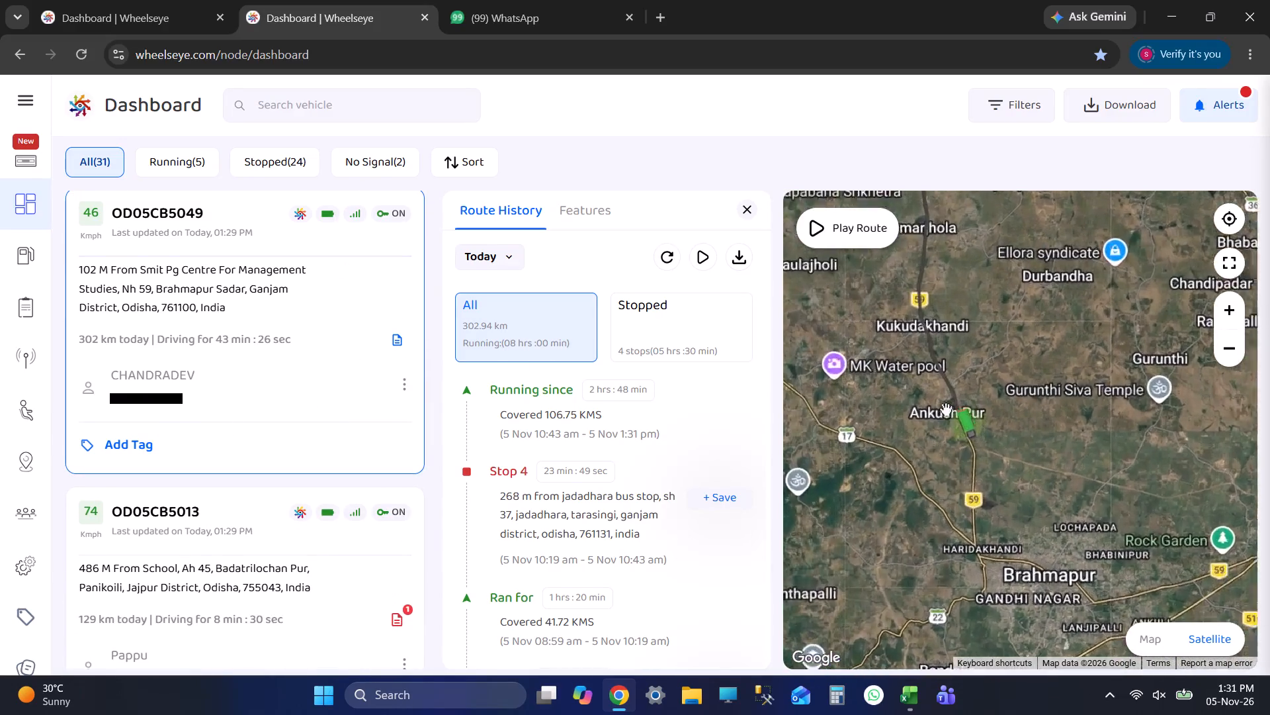
scroll(969, 440, up, 5)
scroll(962, 422, down, 1)
scroll(962, 422, up, 1)
drag(1008, 471, 809, 402)
scroll(810, 402, down, 3)
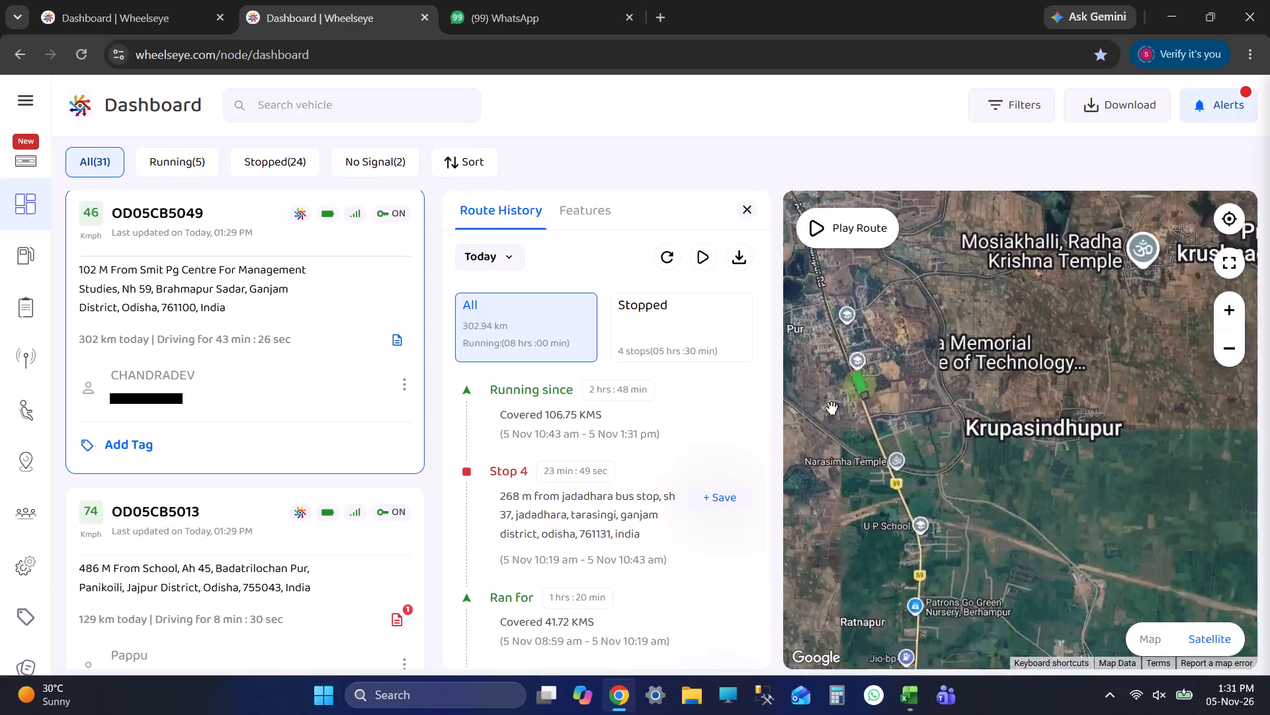
scroll(833, 409, up, 1)
scroll(835, 412, down, 3)
drag(854, 472, 1029, 377)
scroll(1015, 350, down, 3)
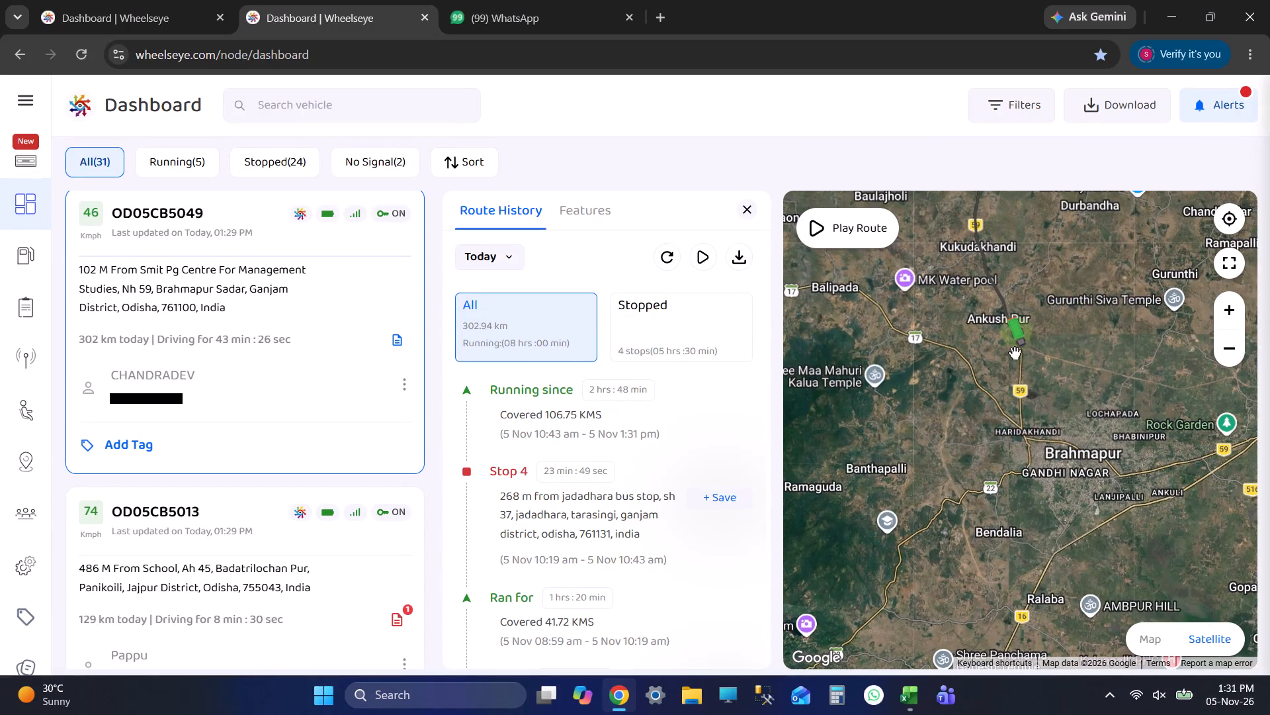
scroll(1015, 353, down, 1)
scroll(1015, 353, up, 1)
scroll(1015, 353, down, 1)
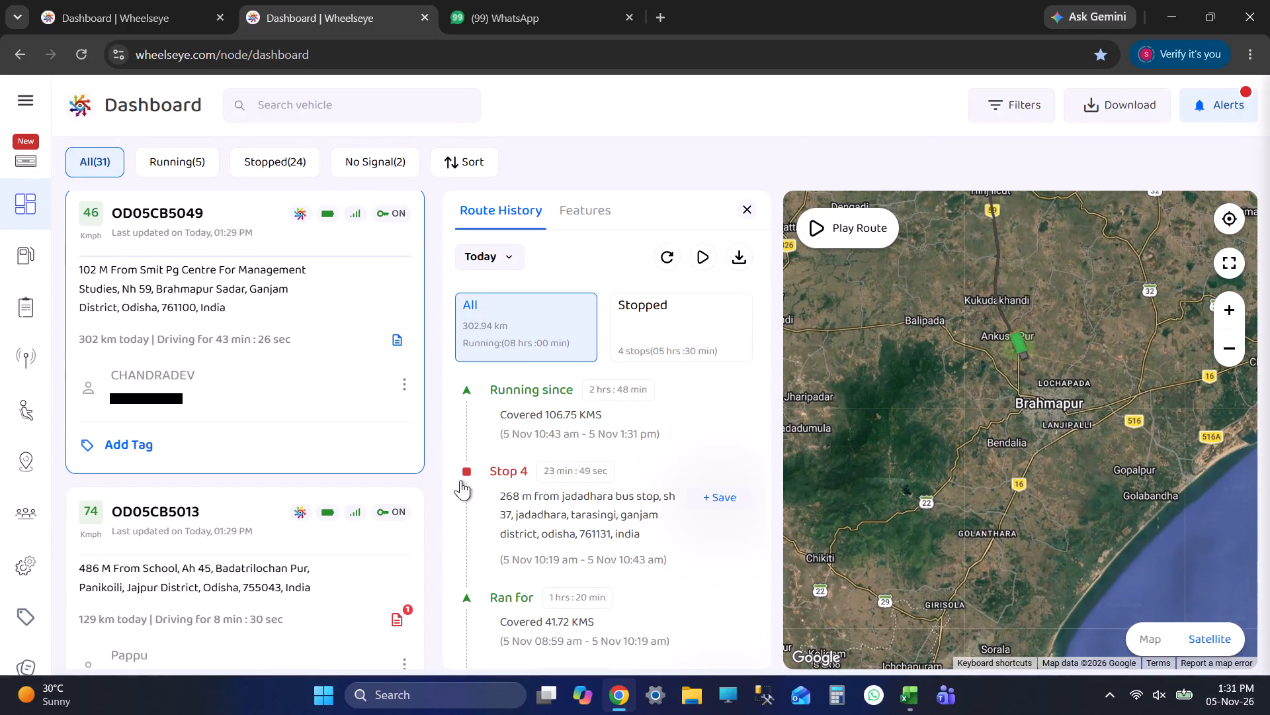
scroll(206, 455, down, 3)
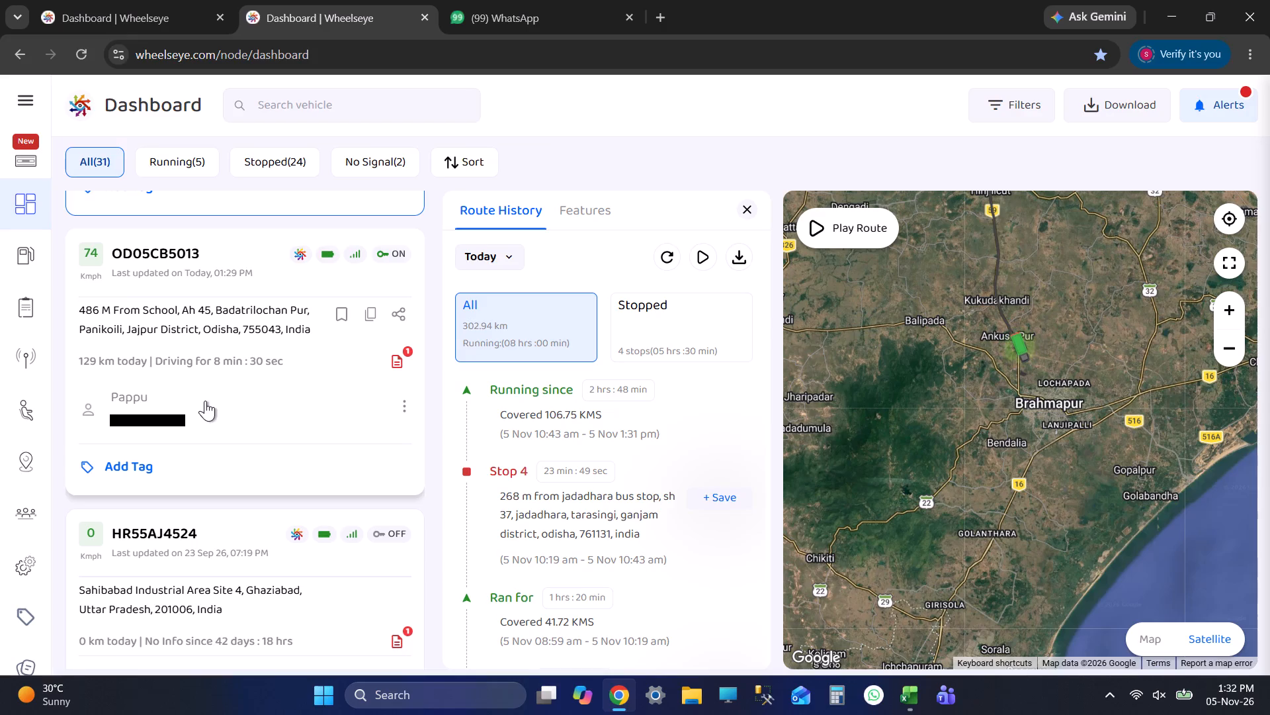
click(205, 401)
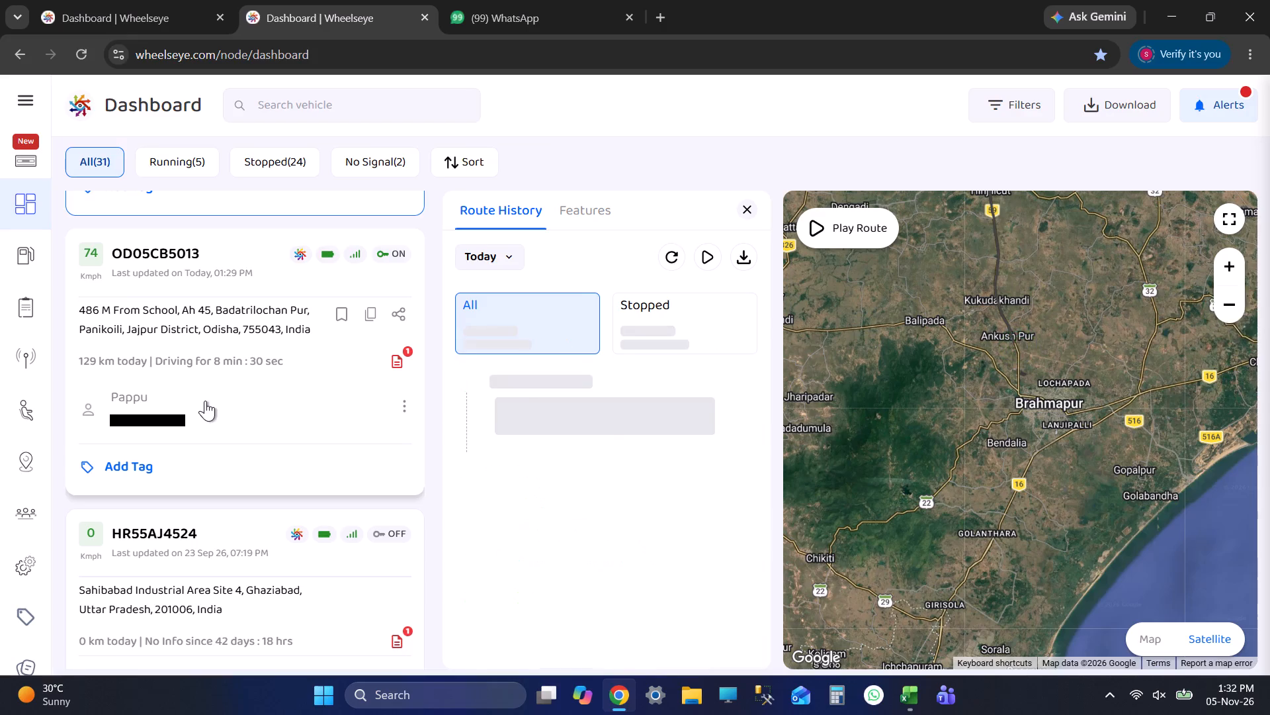
scroll(930, 559, up, 3)
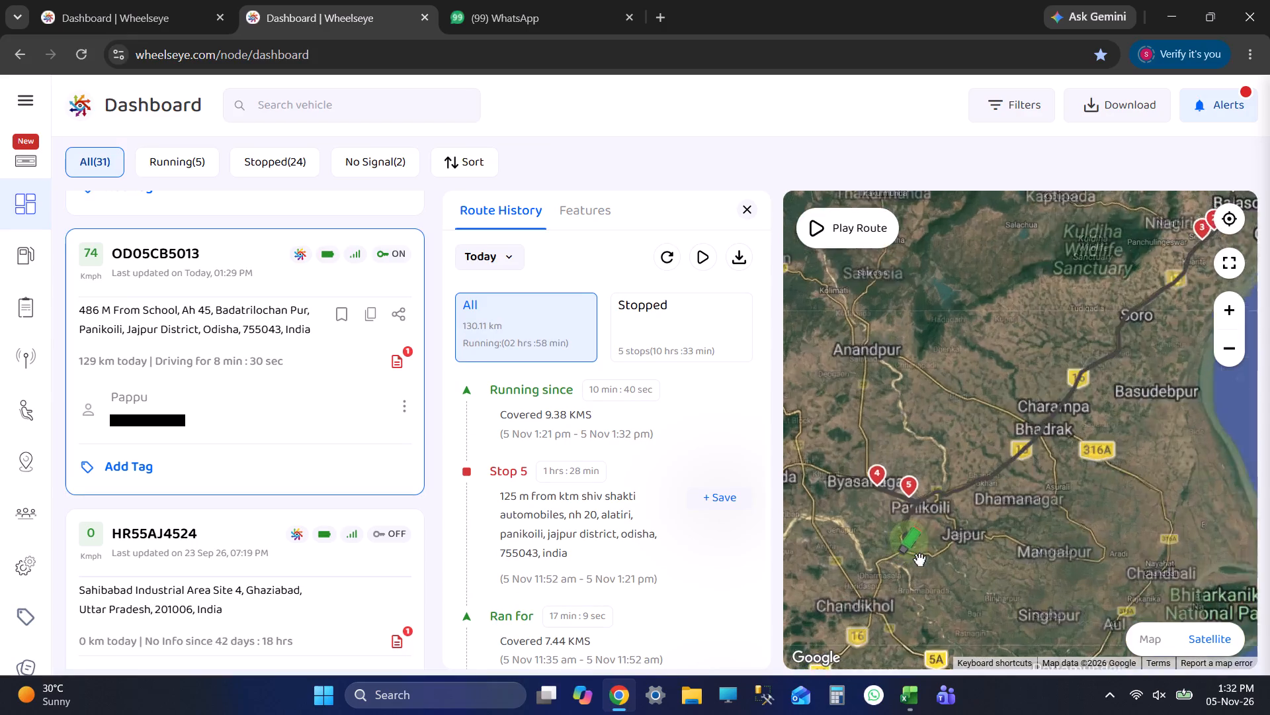
drag(919, 531, 994, 533)
click(582, 492)
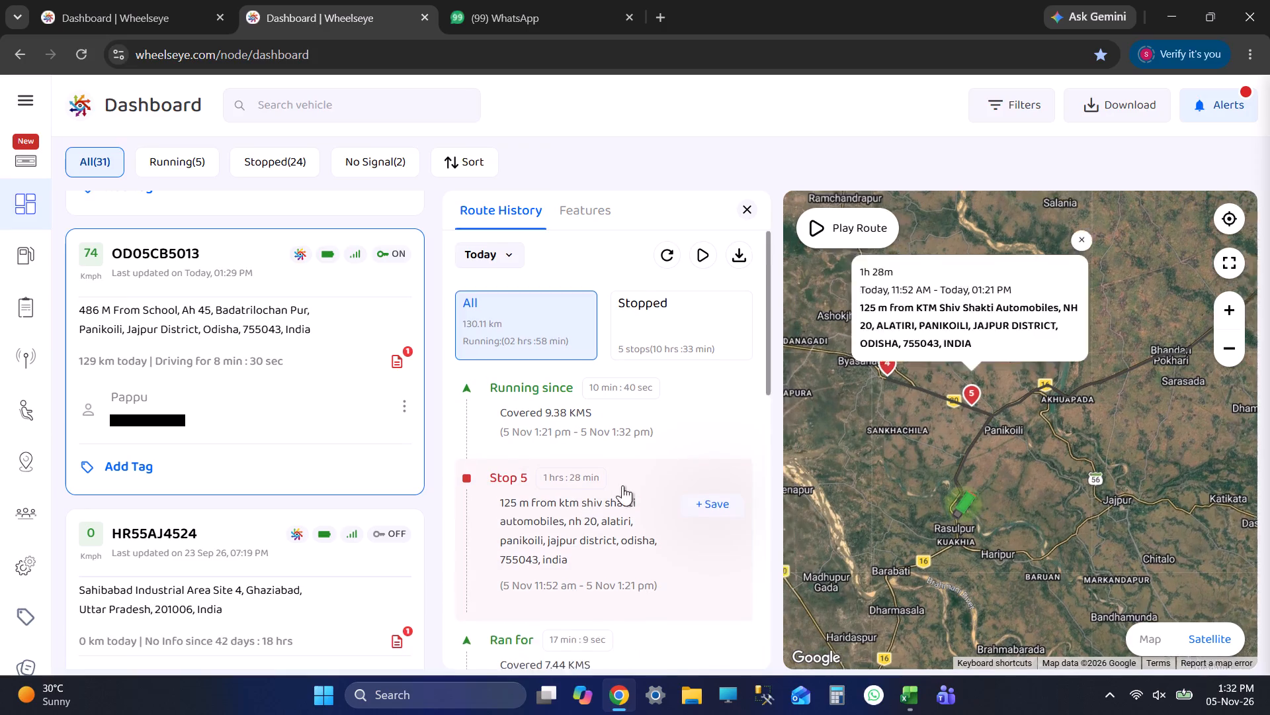
scroll(1033, 408, up, 2)
scroll(988, 504, up, 2)
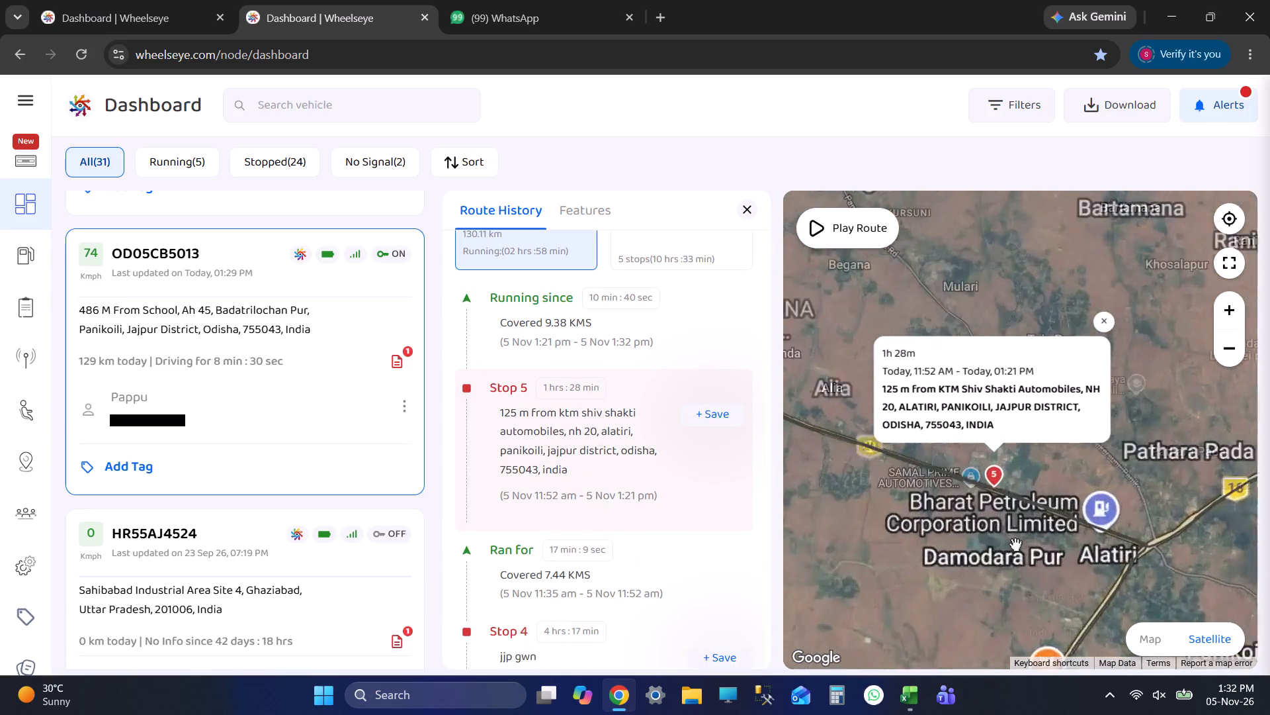
scroll(996, 505, up, 1)
scroll(972, 450, down, 1)
scroll(970, 447, up, 1)
scroll(1011, 489, up, 6)
scroll(1035, 582, down, 1)
scroll(1032, 587, up, 1)
scroll(1031, 588, down, 5)
scroll(1007, 574, up, 1)
scroll(1003, 577, down, 3)
drag(1004, 594, 930, 340)
scroll(962, 426, down, 6)
scroll(279, 469, down, 2)
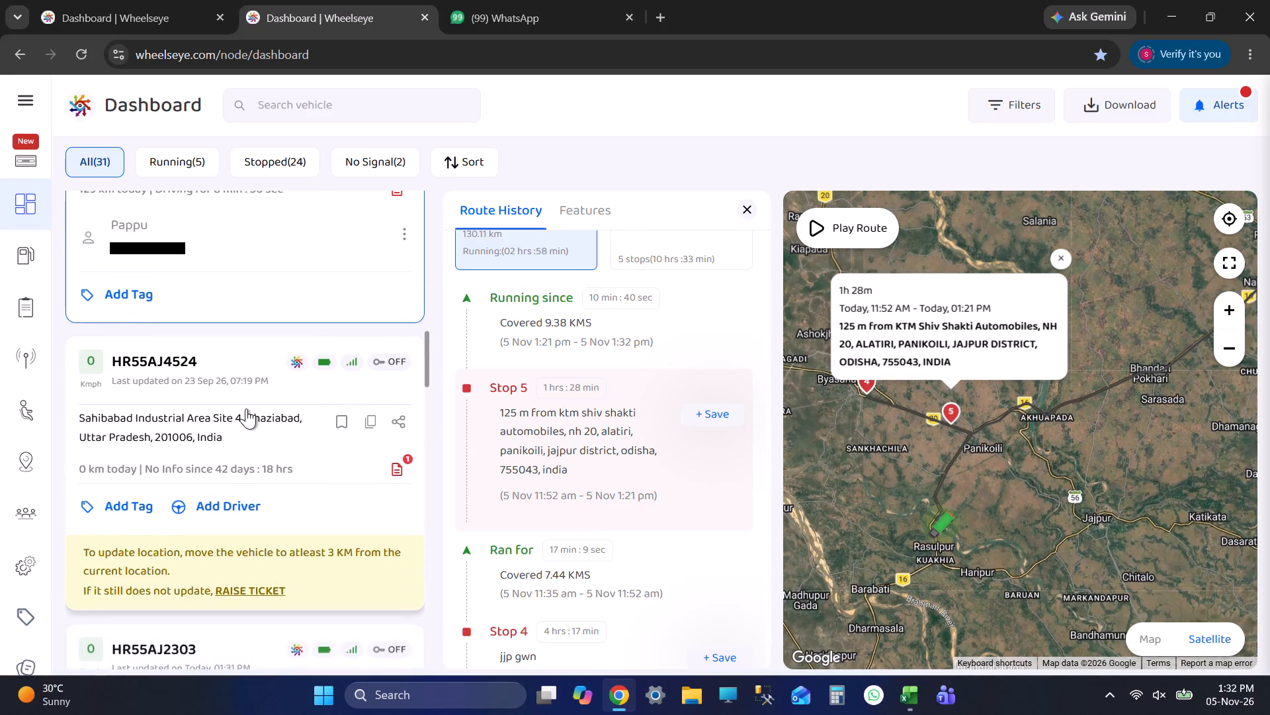
click(246, 408)
scroll(249, 408, down, 3)
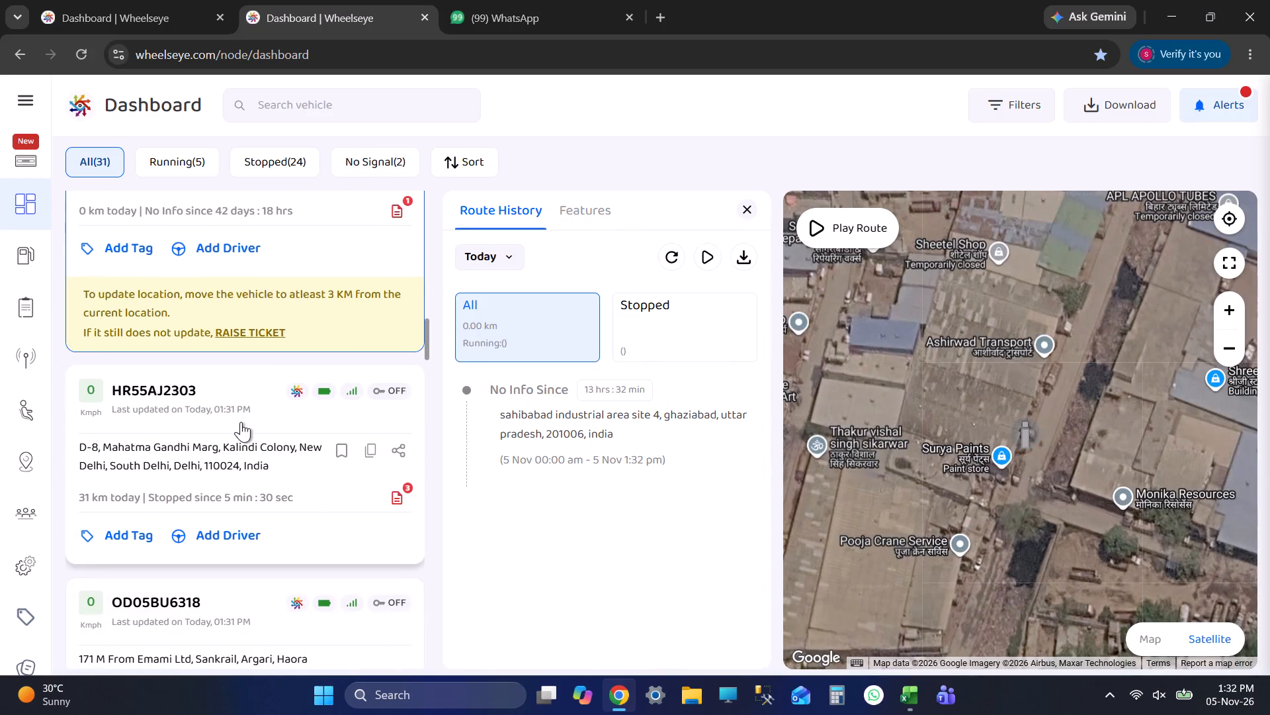
click(241, 422)
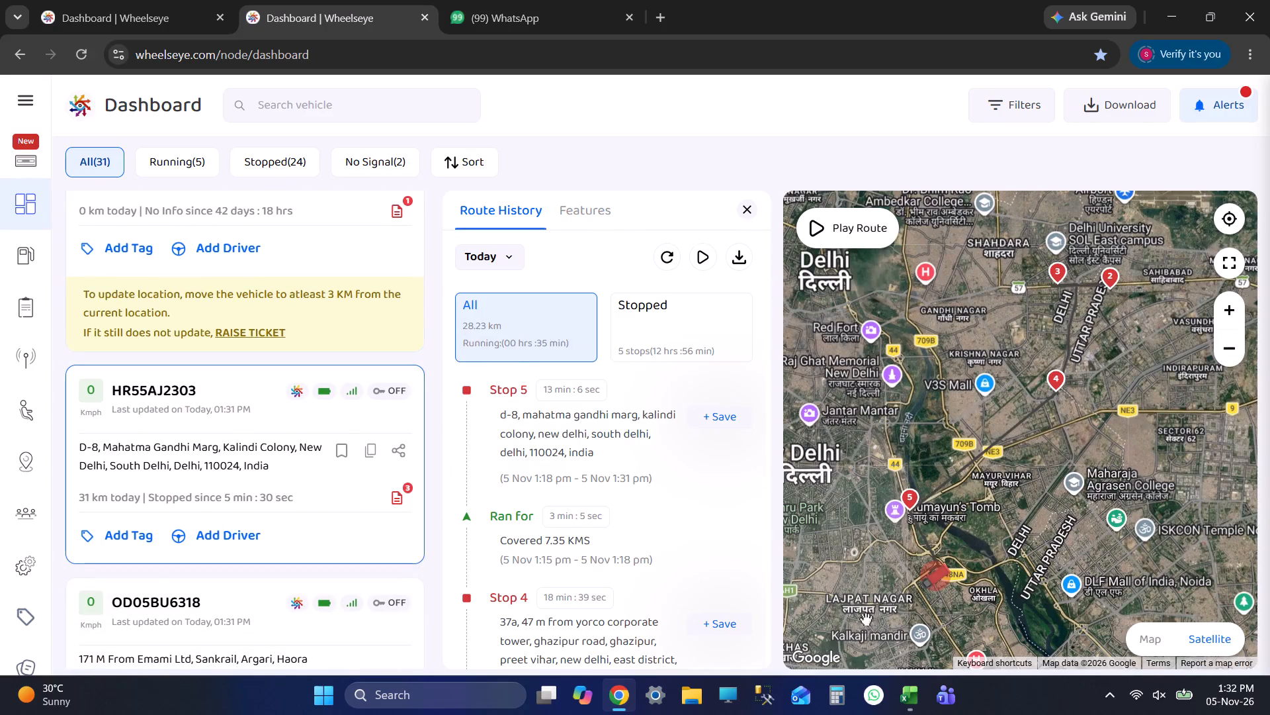
scroll(353, 481, down, 4)
click(235, 395)
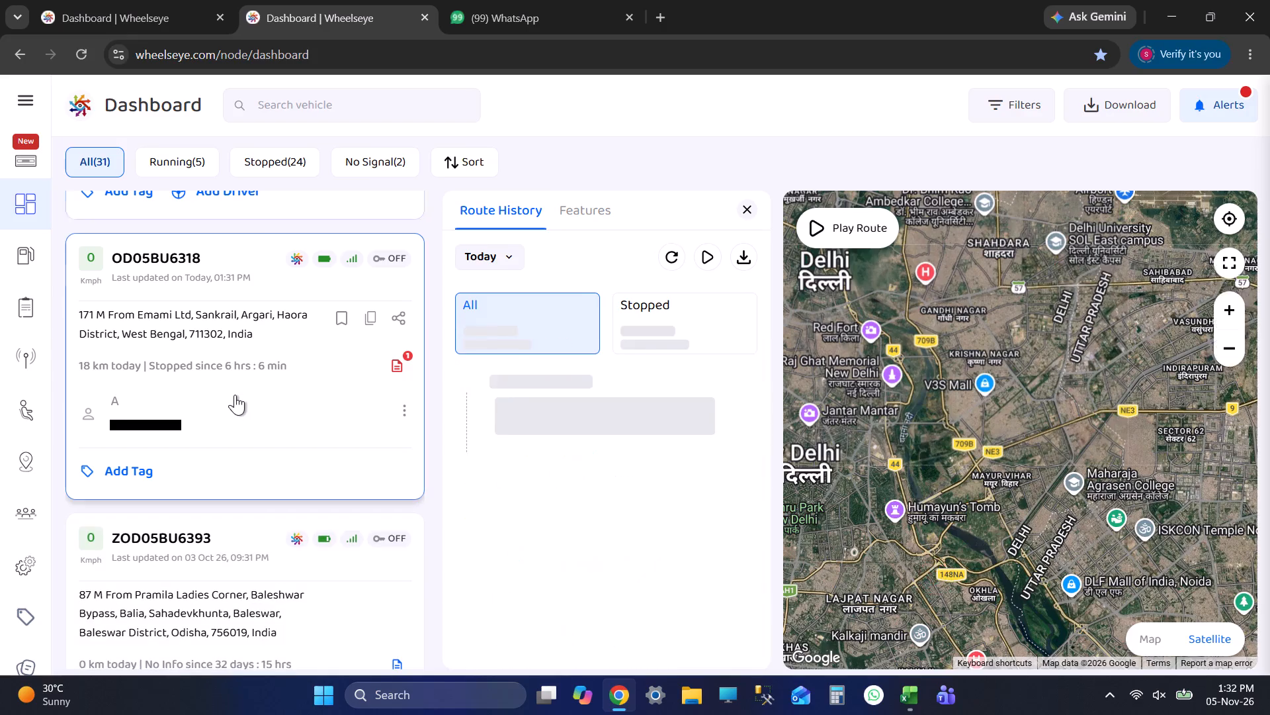
scroll(864, 520, up, 6)
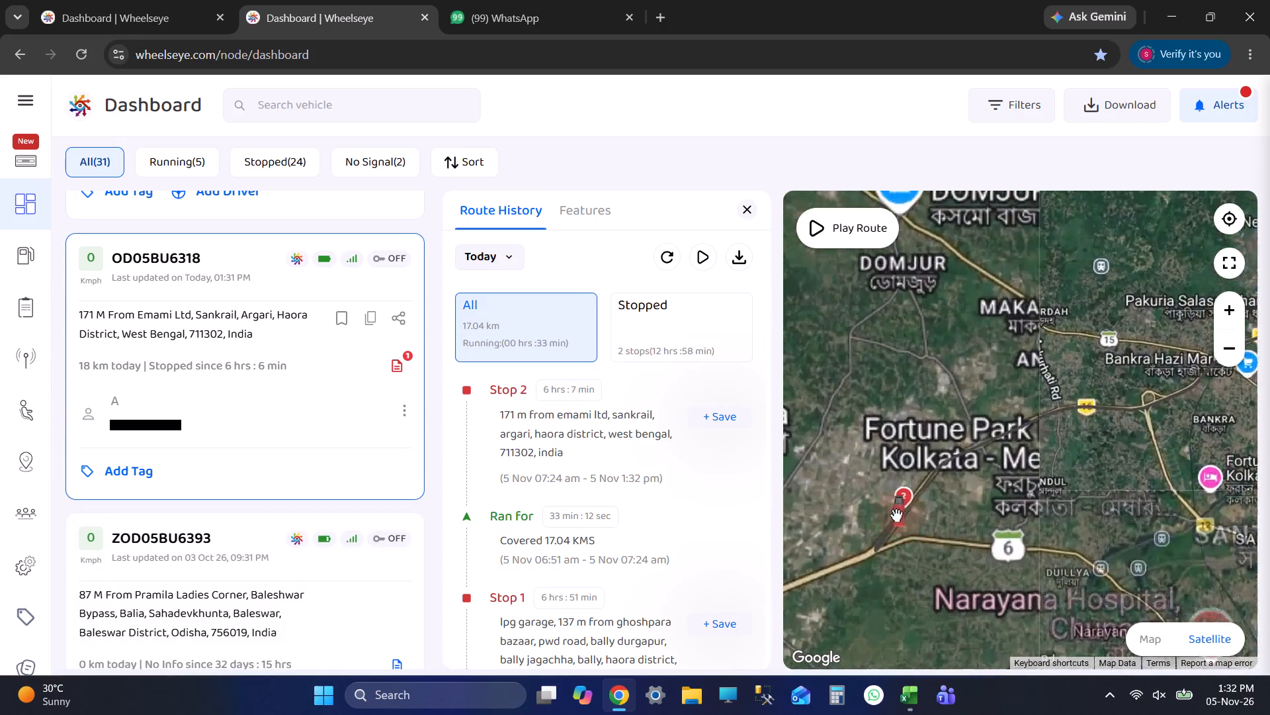
scroll(907, 510, up, 4)
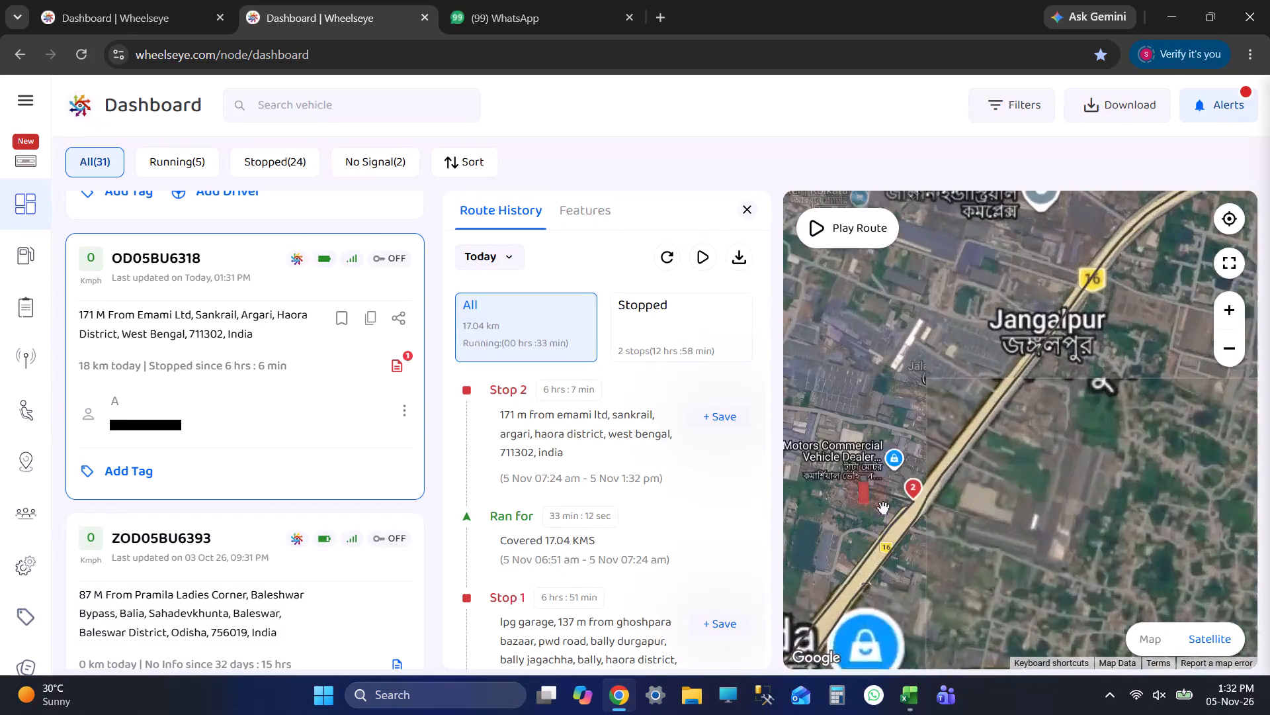
scroll(883, 508, up, 1)
drag(856, 477, 998, 503)
scroll(976, 494, down, 4)
scroll(976, 494, up, 1)
scroll(976, 494, down, 2)
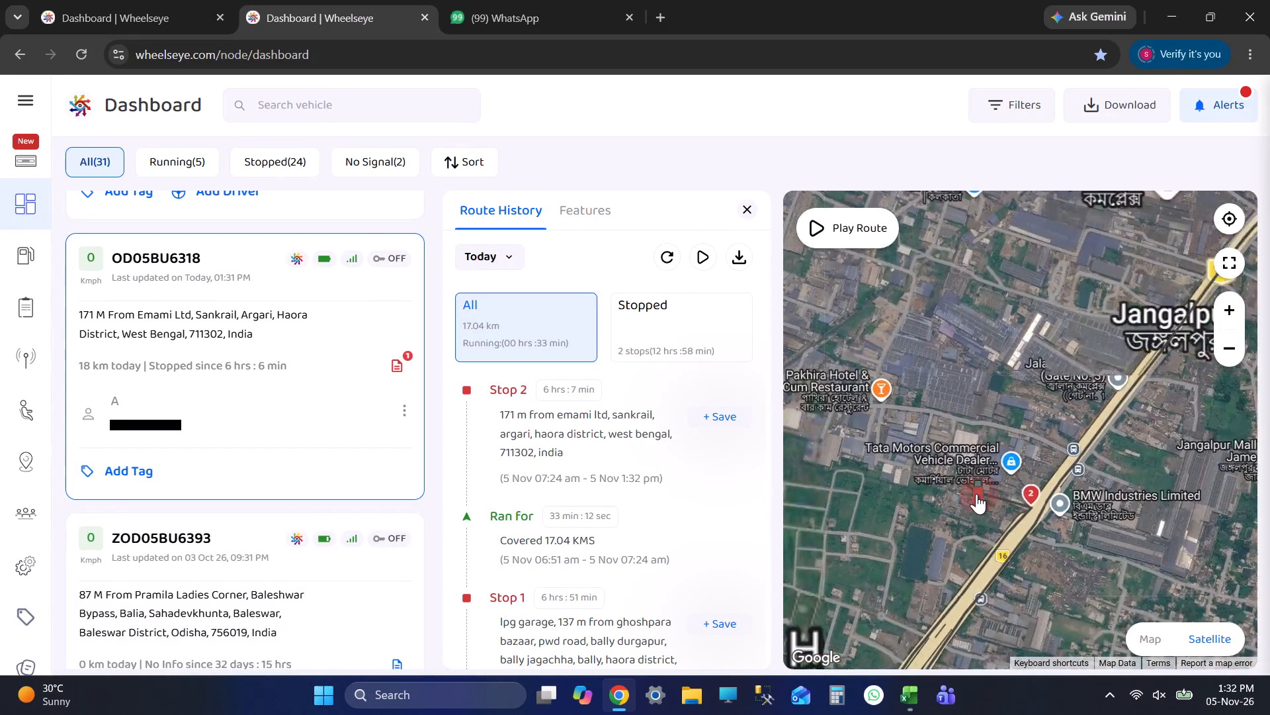
scroll(976, 494, down, 3)
scroll(976, 494, up, 1)
scroll(976, 494, down, 2)
scroll(245, 438, down, 3)
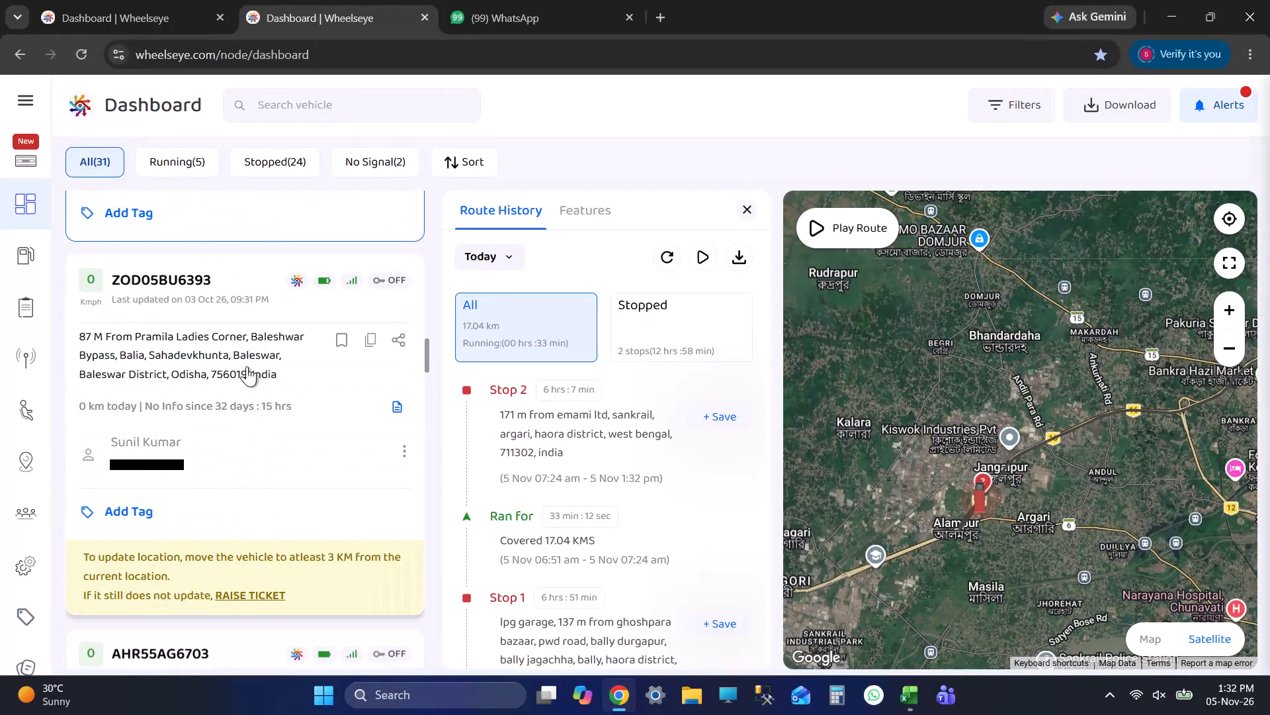
click(202, 369)
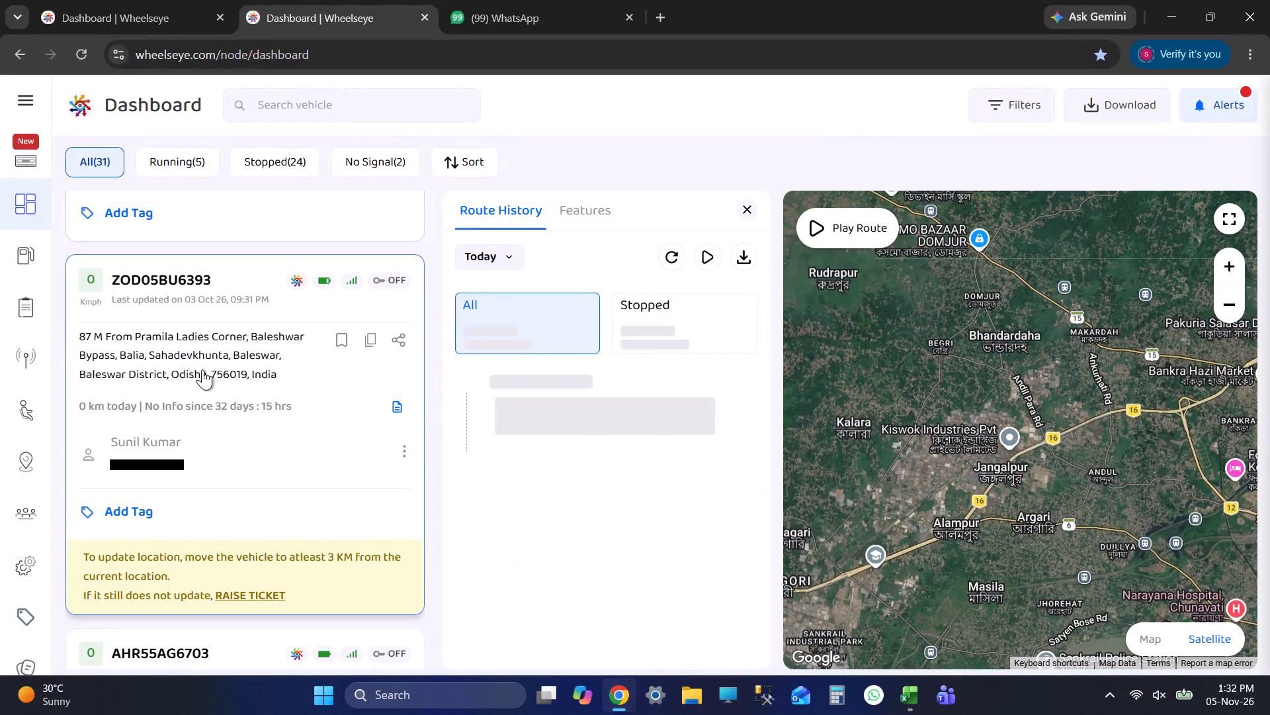
scroll(247, 430, down, 3)
click(253, 416)
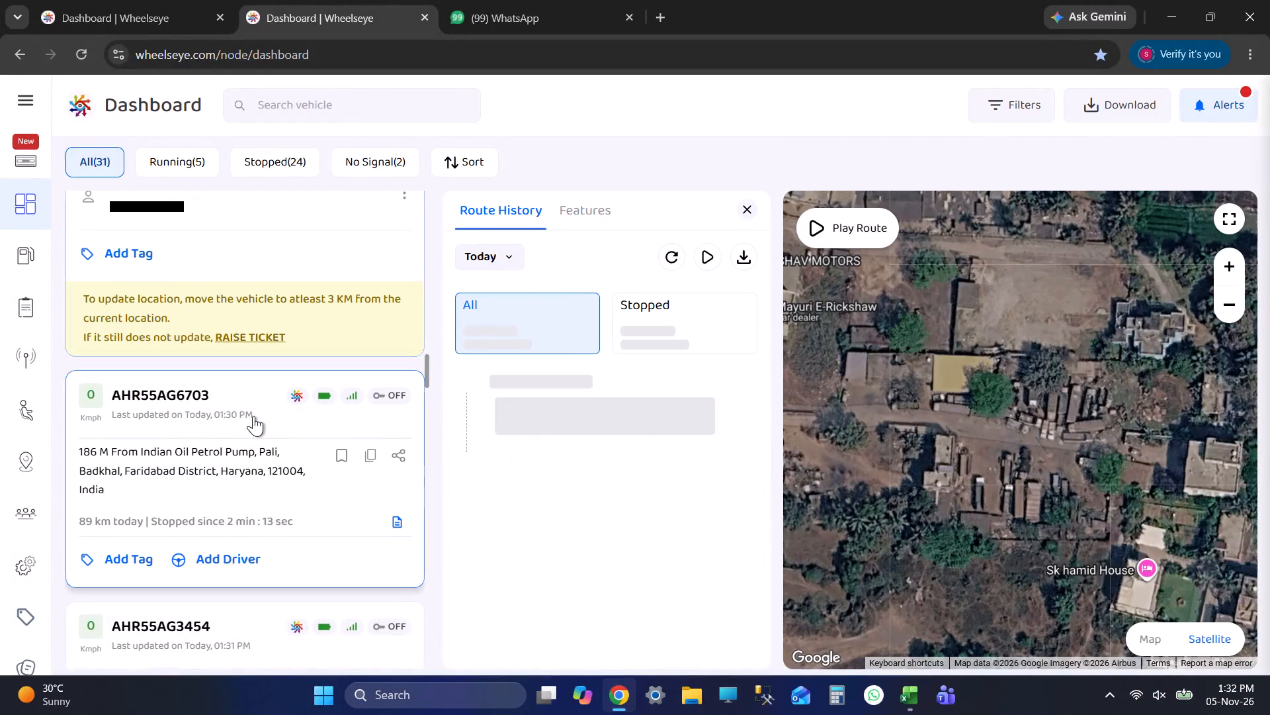
scroll(262, 446, down, 1)
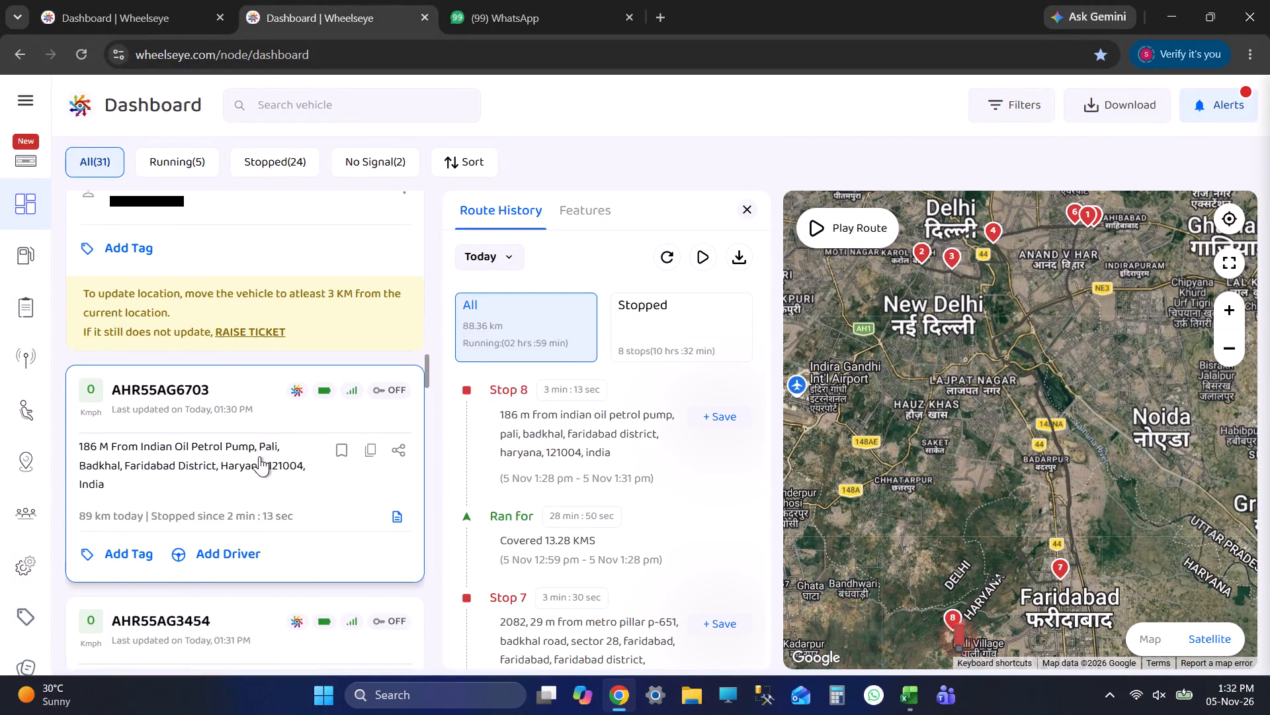
scroll(259, 456, down, 1)
click(228, 490)
scroll(228, 490, down, 3)
click(255, 438)
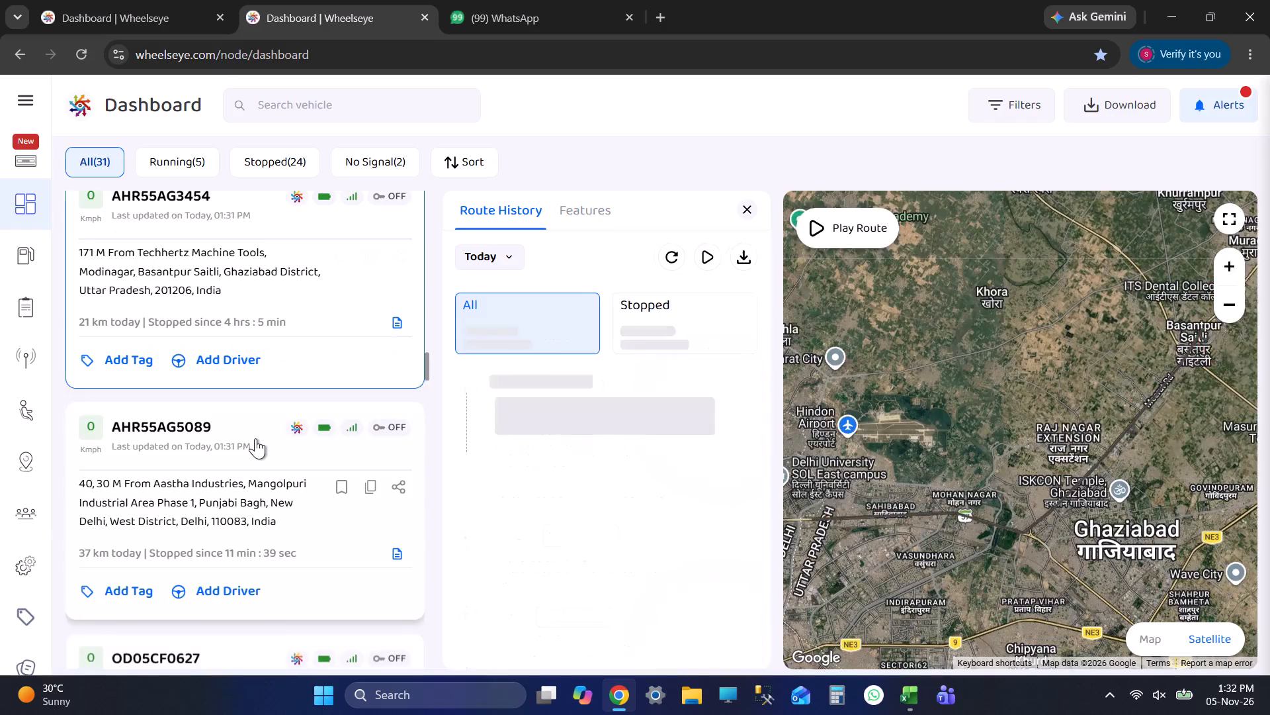
scroll(255, 438, up, 1)
scroll(255, 438, down, 3)
scroll(251, 436, up, 1)
scroll(237, 522, down, 3)
click(254, 396)
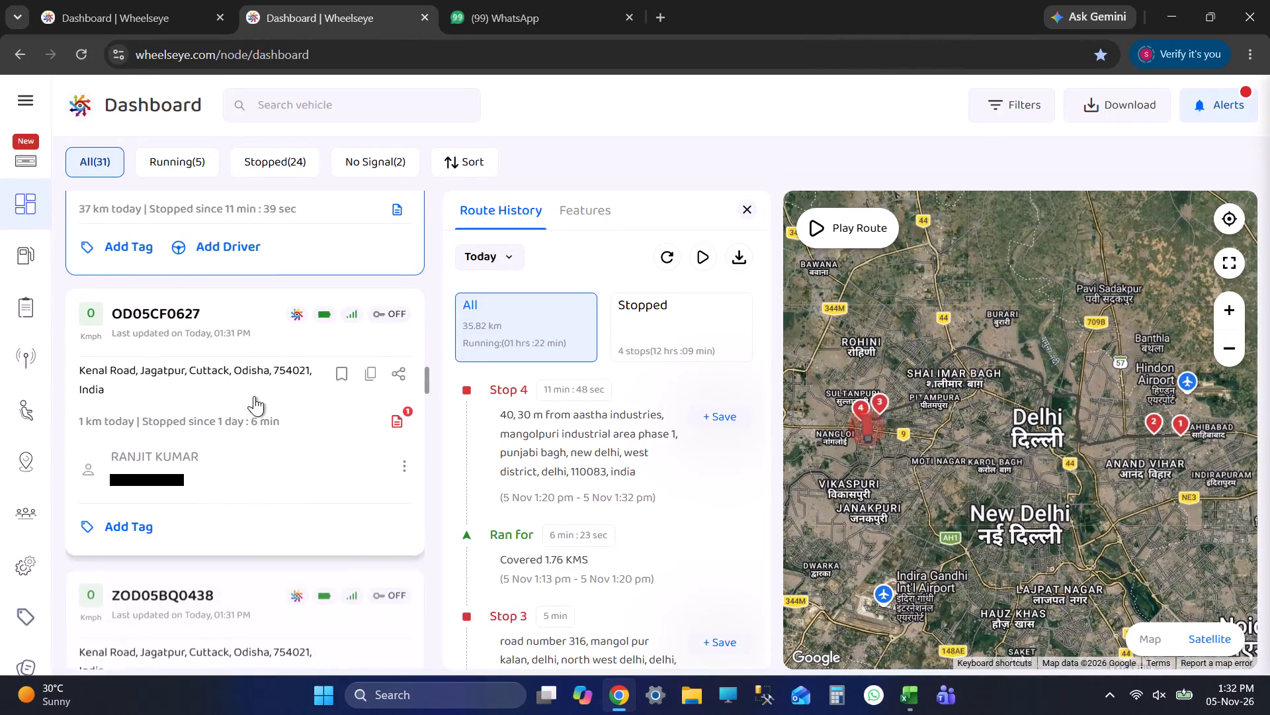
scroll(169, 444, down, 3)
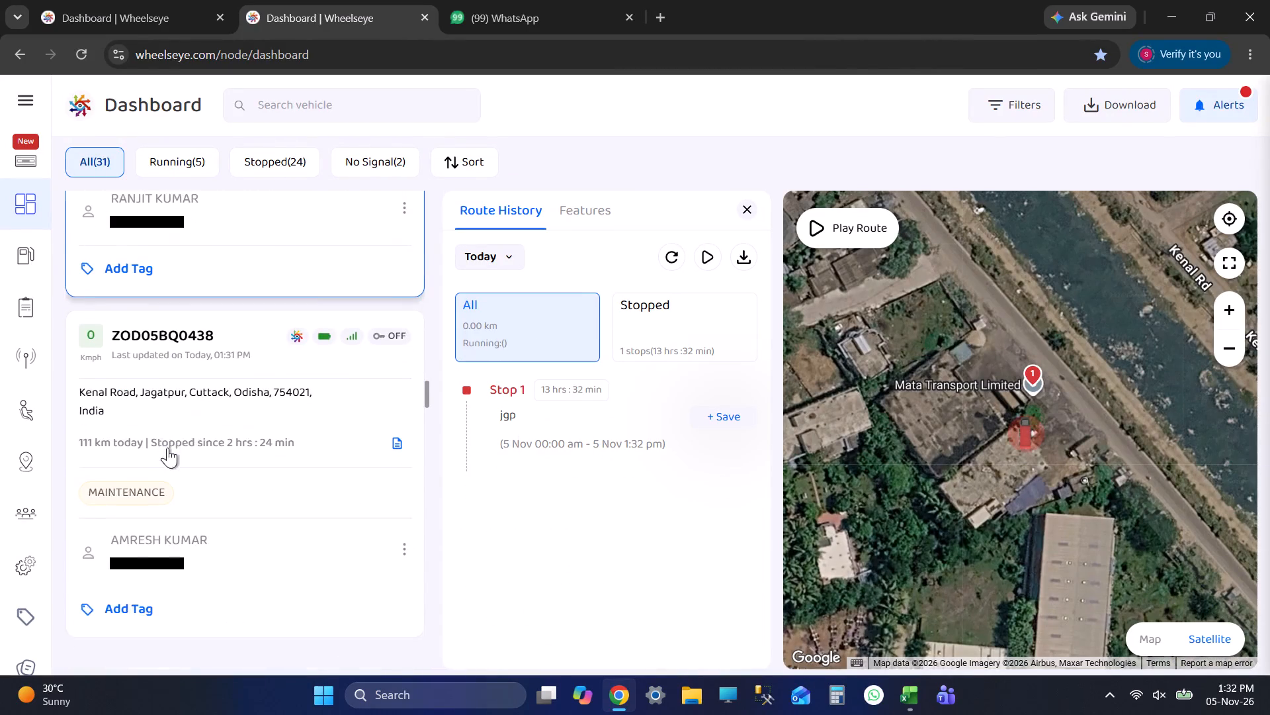
click(188, 434)
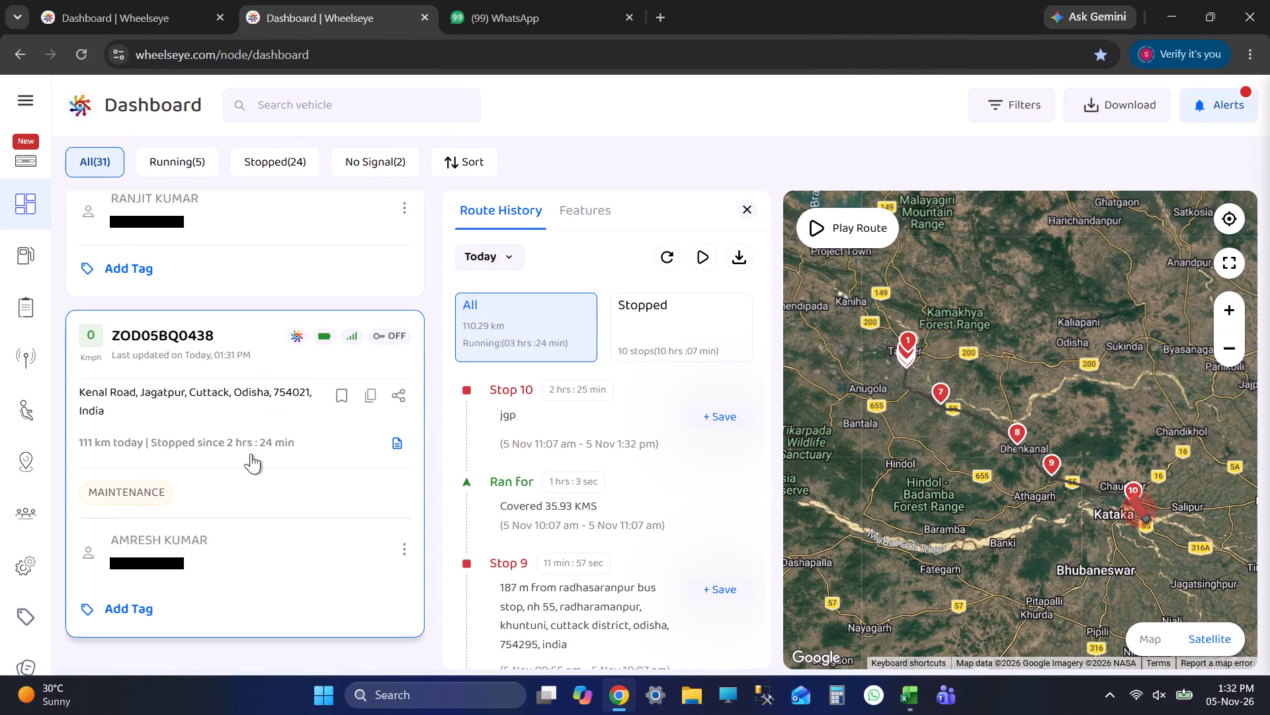
scroll(251, 456, down, 3)
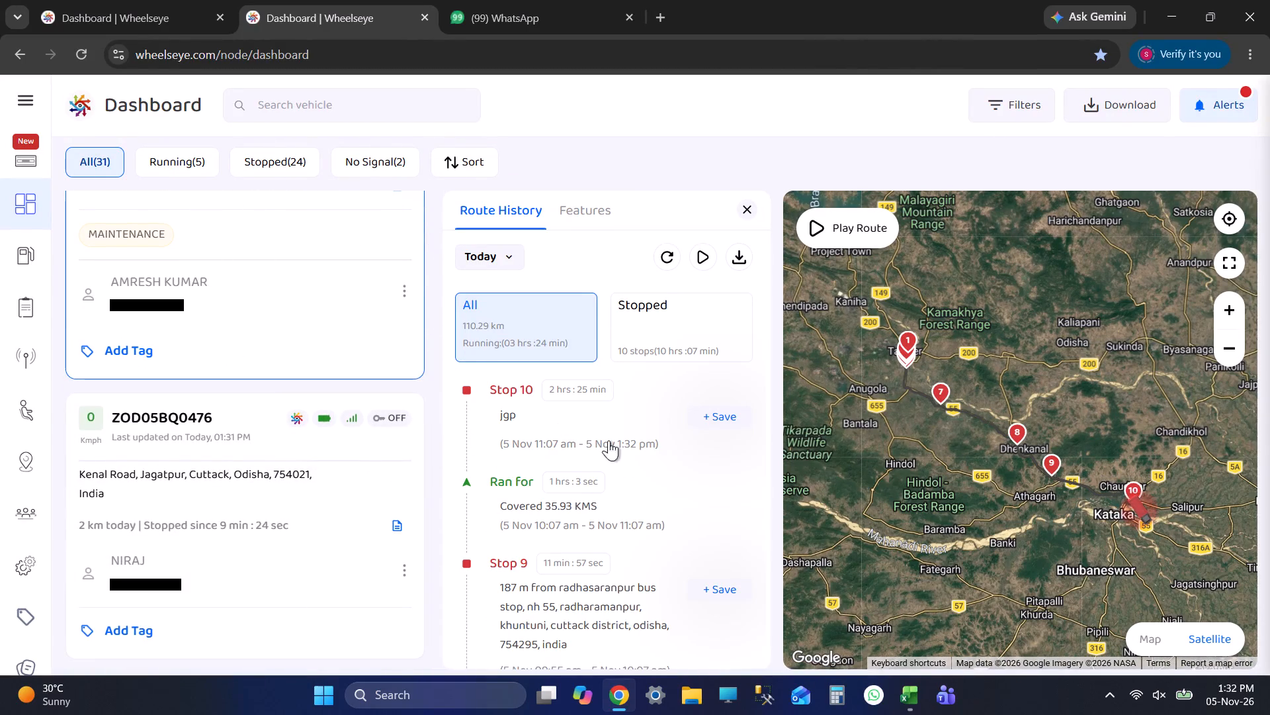
scroll(1160, 543, down, 1)
scroll(1160, 543, up, 8)
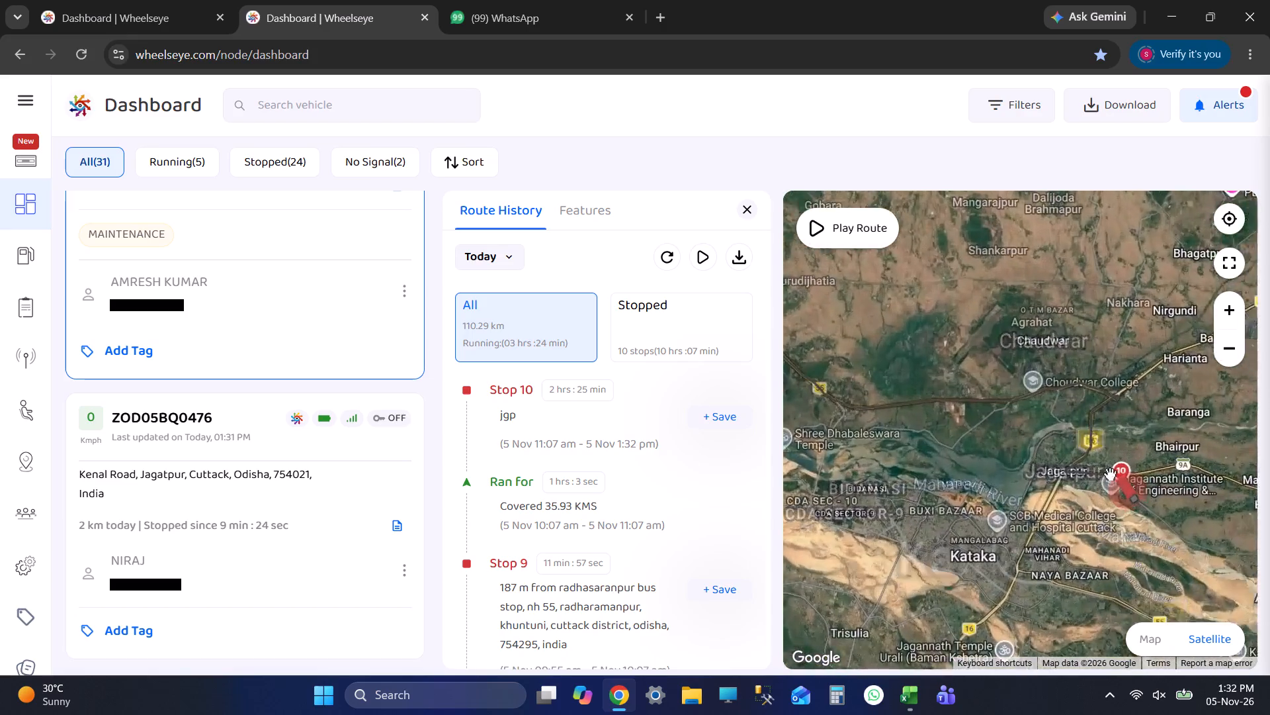
scroll(1110, 474, up, 3)
click(189, 446)
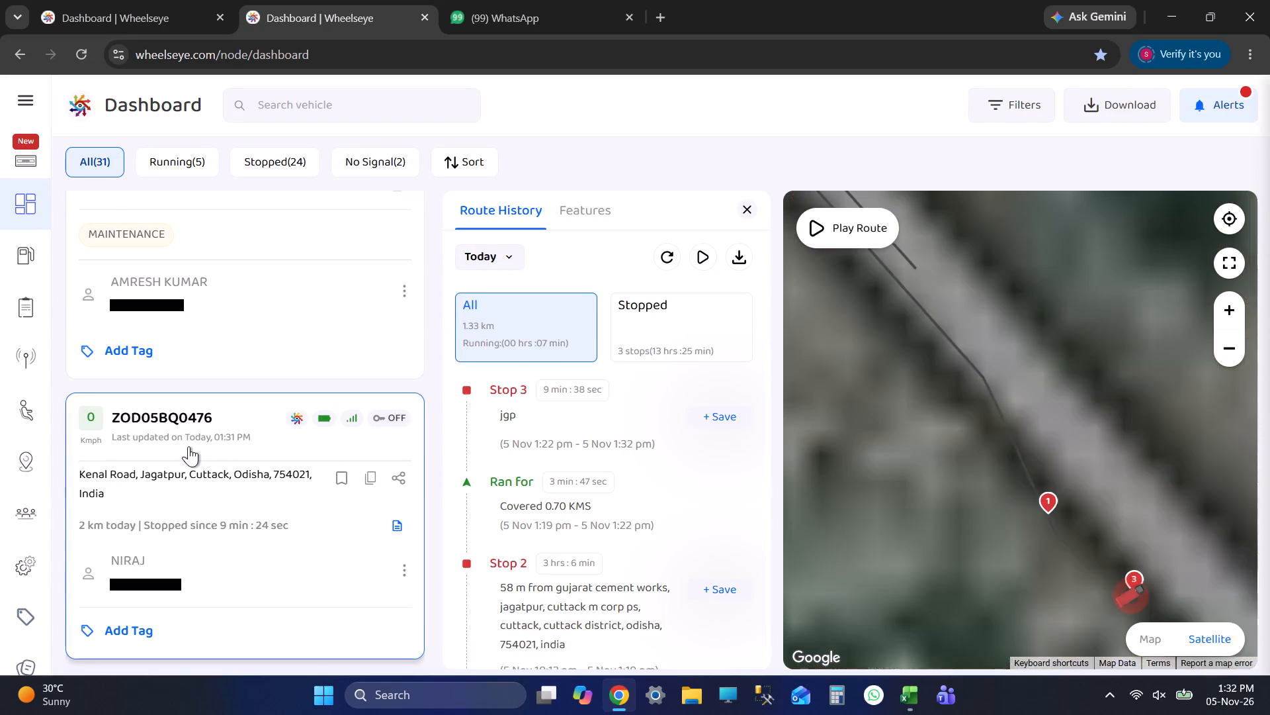
scroll(265, 481, down, 3)
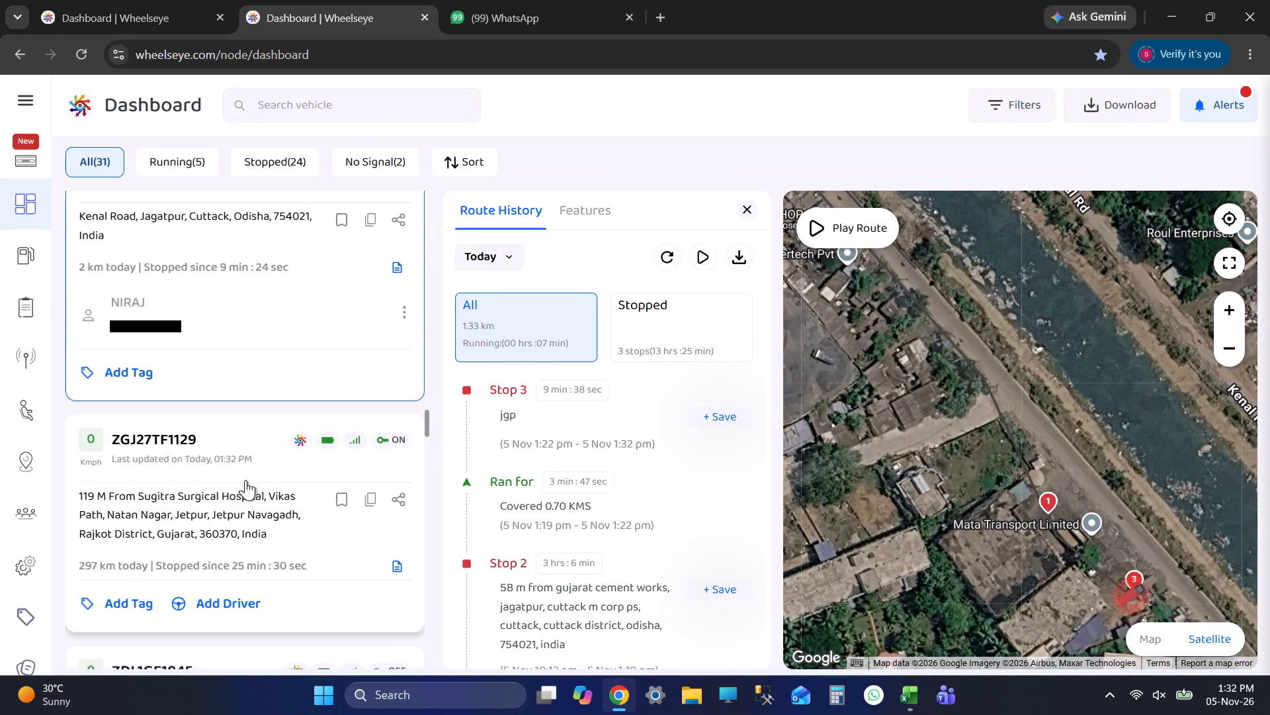
click(233, 485)
scroll(237, 448, up, 3)
click(237, 448)
scroll(737, 530, down, 1)
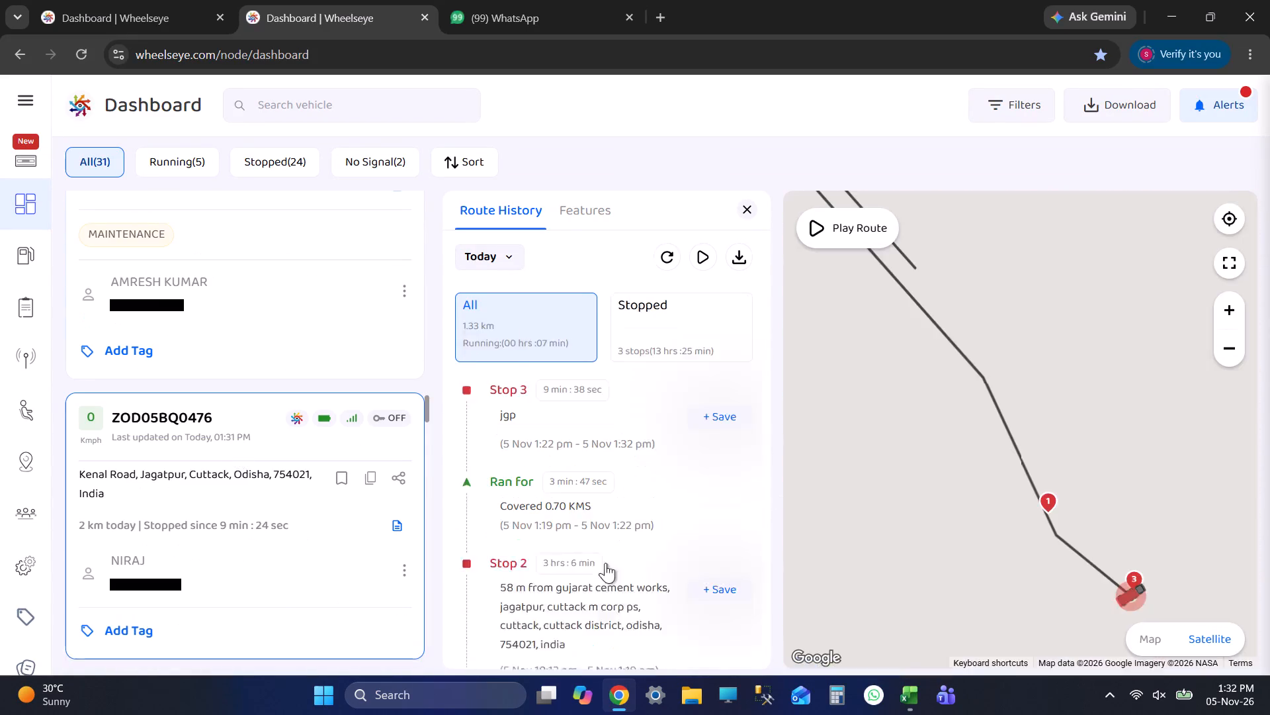
scroll(605, 563, down, 2)
click(583, 446)
scroll(583, 446, up, 1)
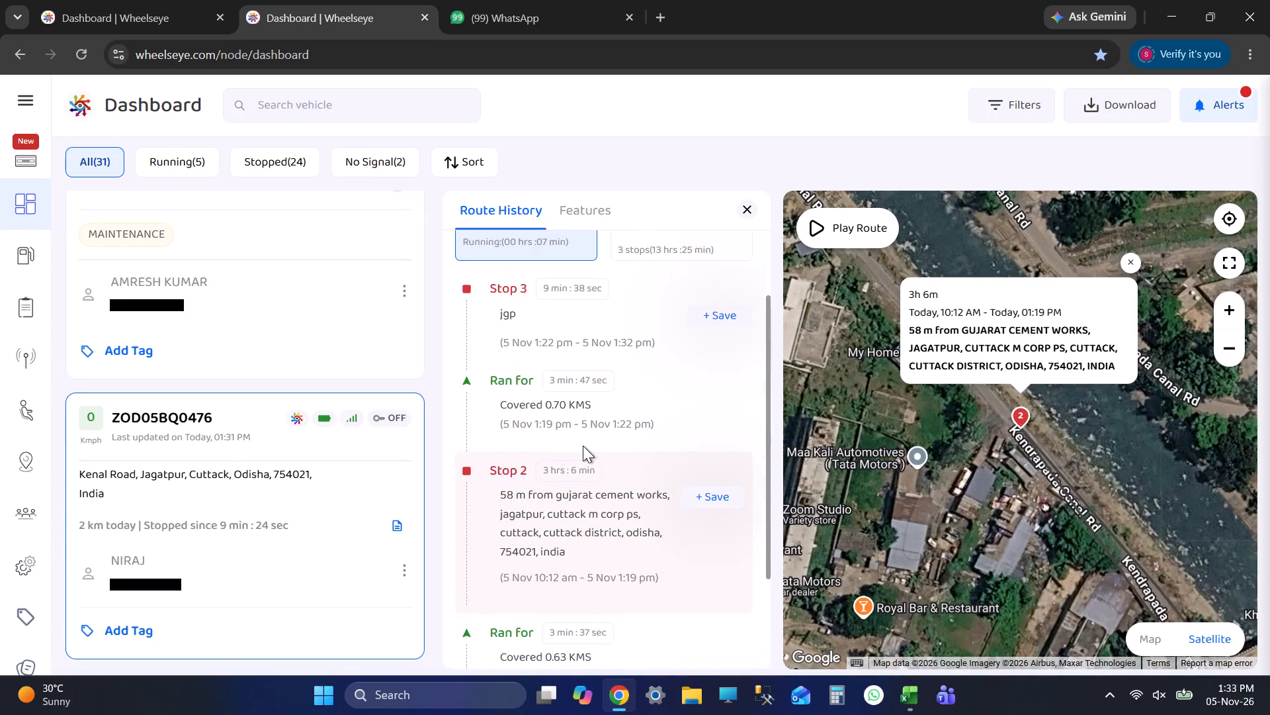
scroll(583, 446, down, 3)
scroll(12, 470, down, 3)
scroll(320, 417, down, 4)
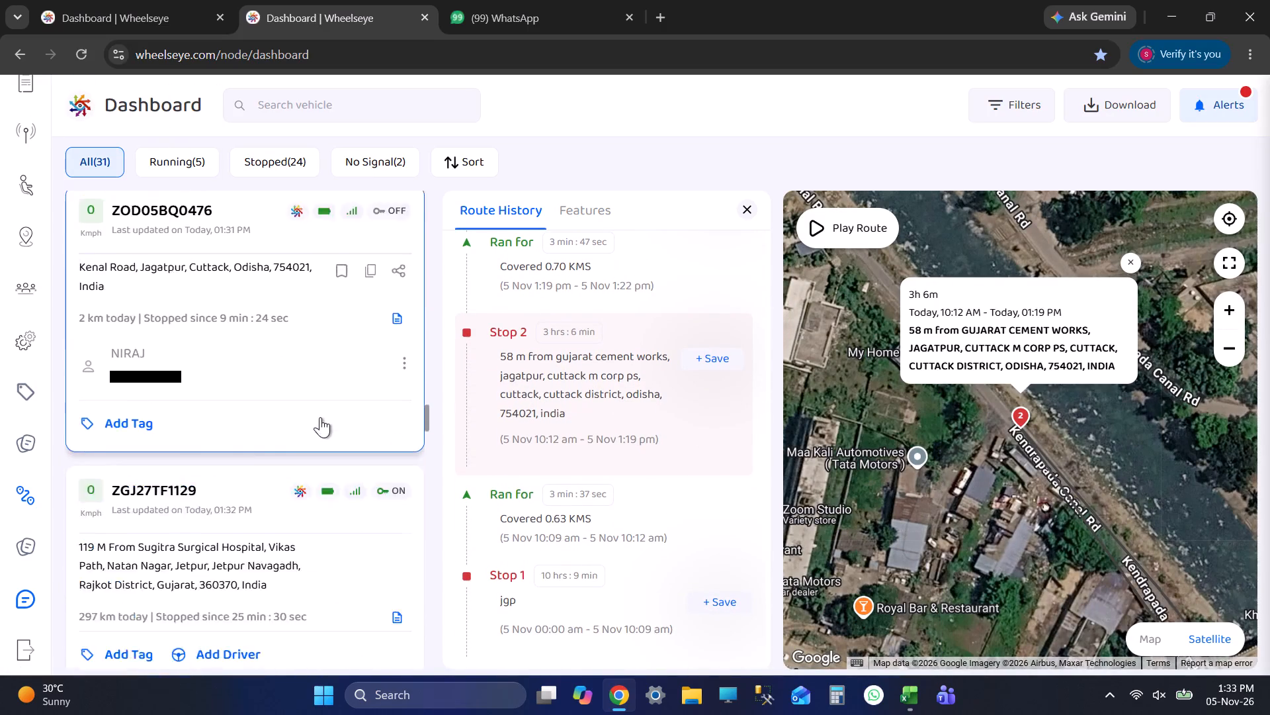
scroll(320, 417, down, 1)
click(206, 540)
scroll(222, 444, down, 1)
scroll(222, 444, up, 1)
scroll(222, 444, down, 2)
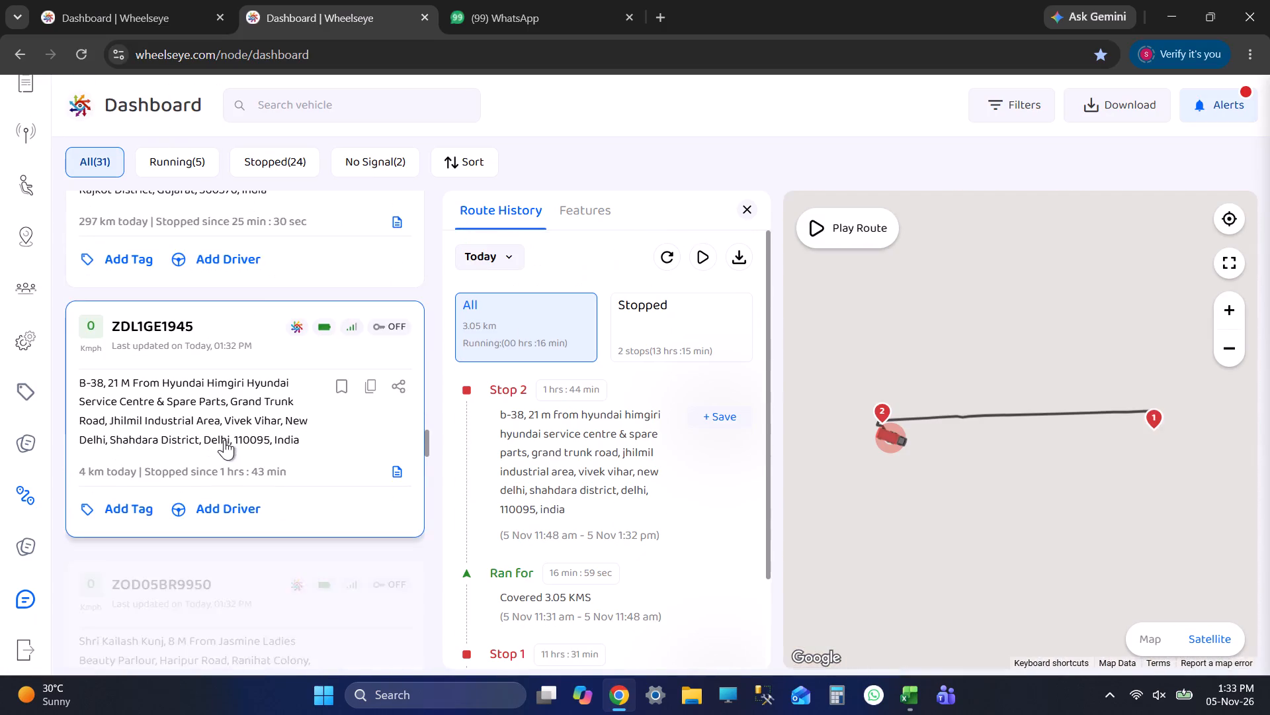
scroll(218, 393, down, 1)
scroll(218, 401, up, 1)
scroll(218, 412, down, 1)
scroll(217, 520, down, 2)
click(228, 390)
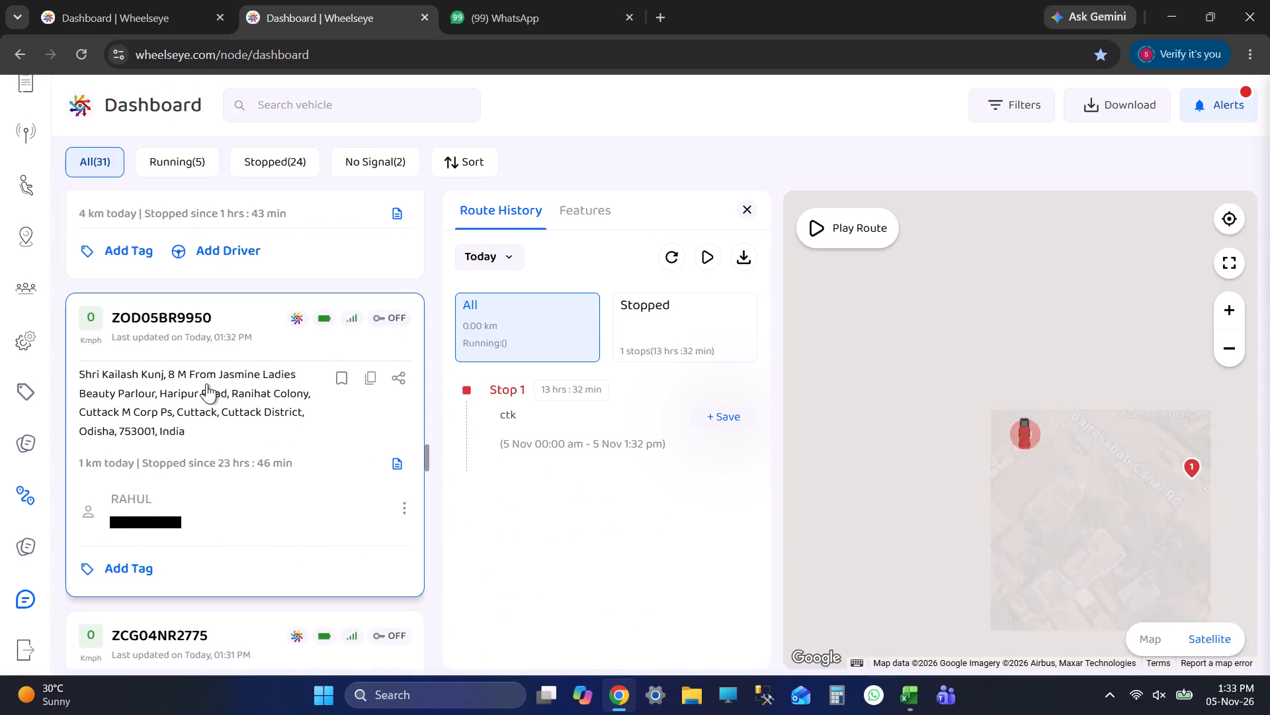
scroll(267, 395, up, 1)
scroll(267, 395, down, 4)
scroll(262, 373, up, 3)
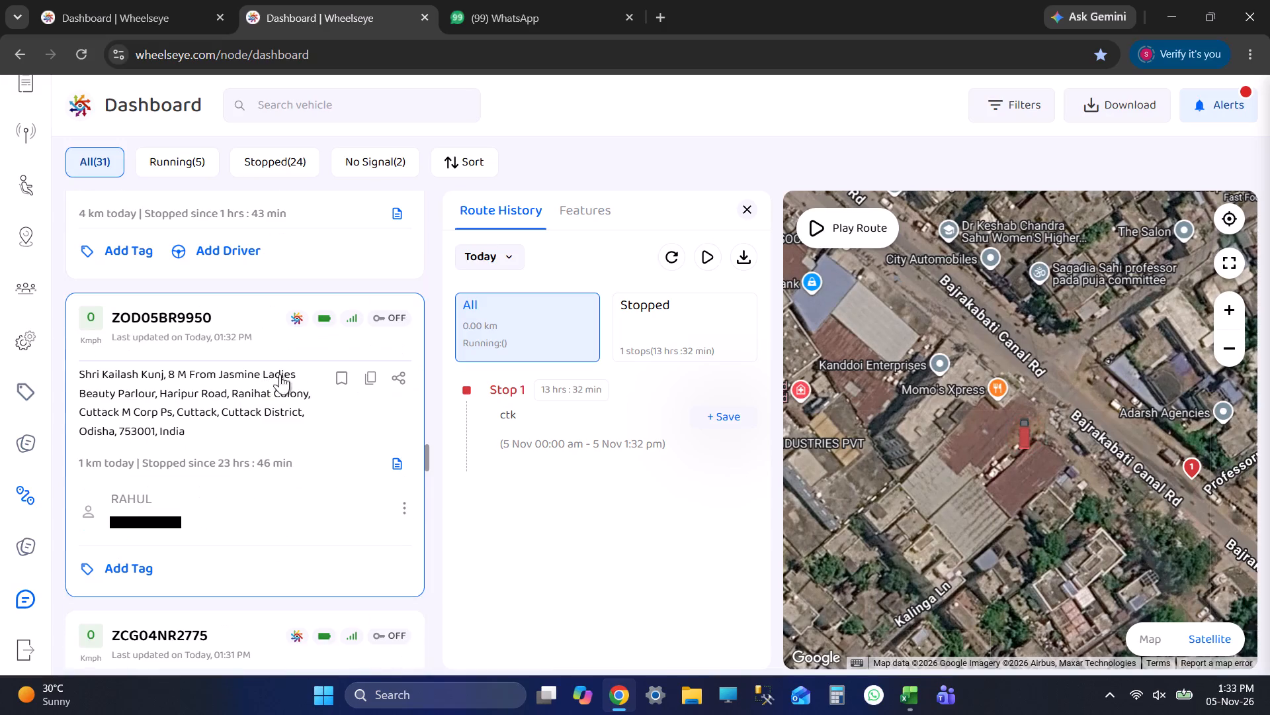
scroll(288, 401, down, 3)
click(201, 406)
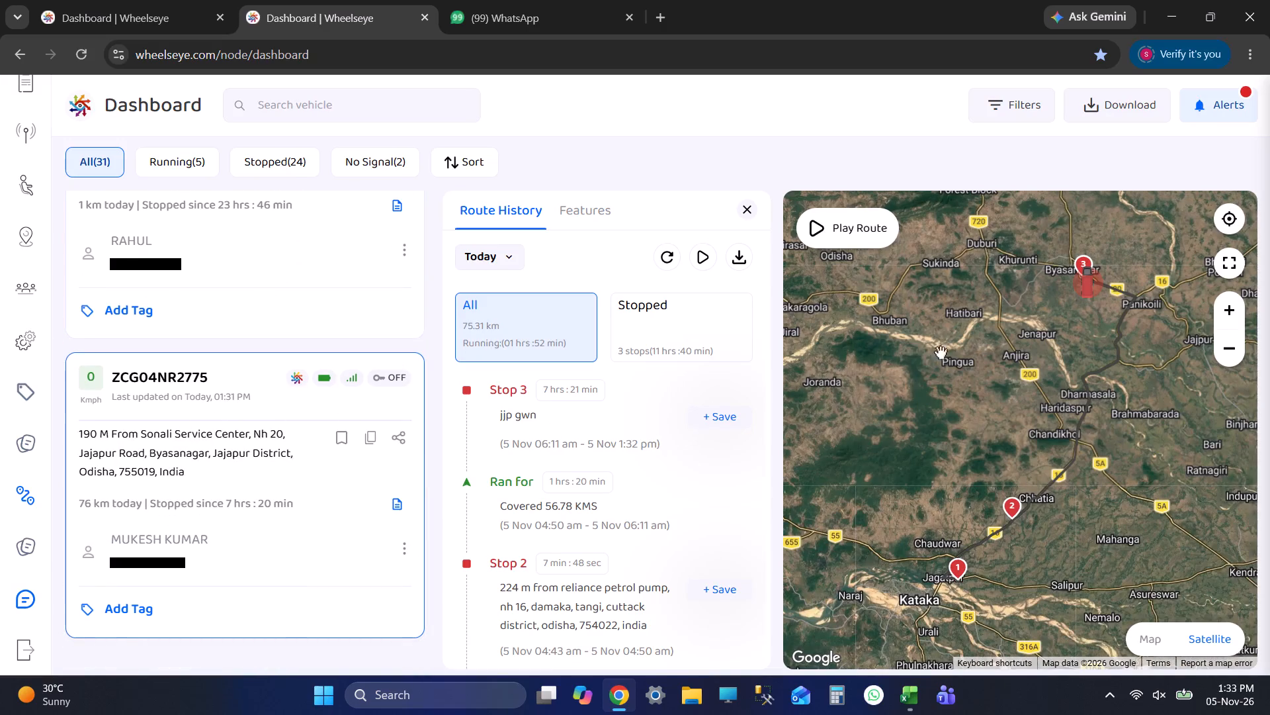
drag(943, 336, 900, 374)
scroll(1076, 317, up, 10)
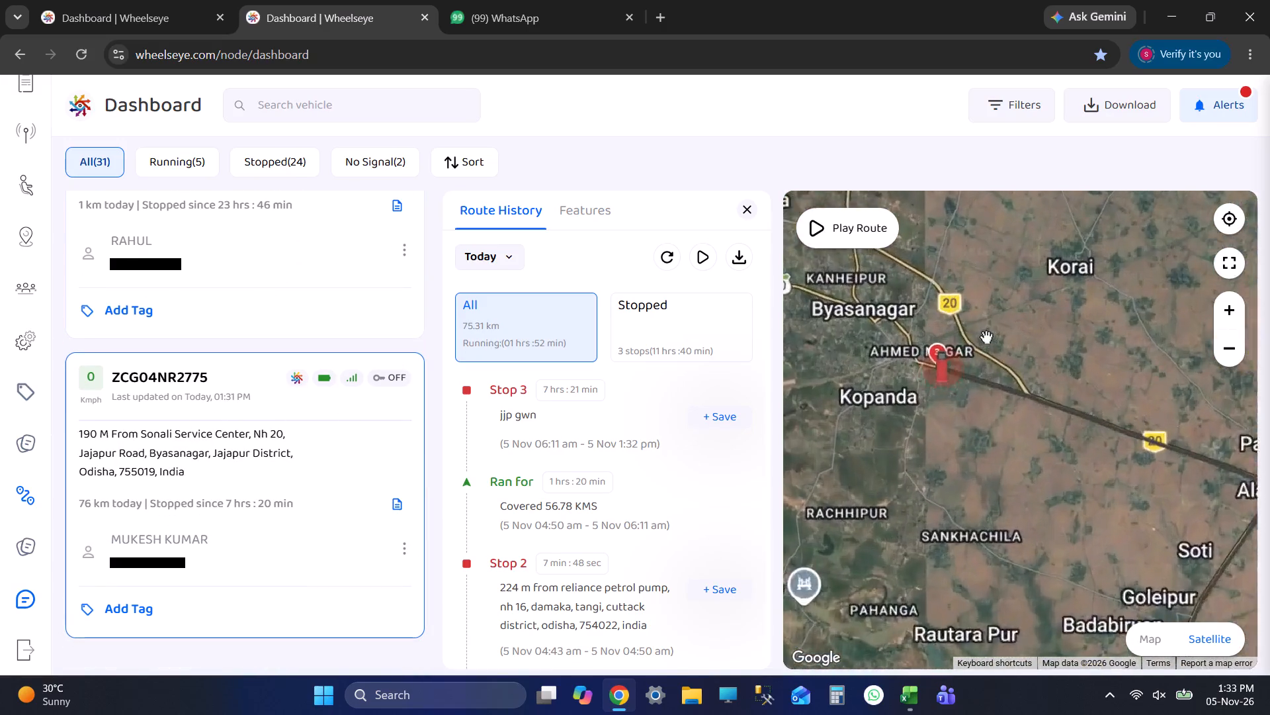
scroll(986, 337, up, 3)
drag(920, 383, 1113, 319)
scroll(1060, 358, up, 2)
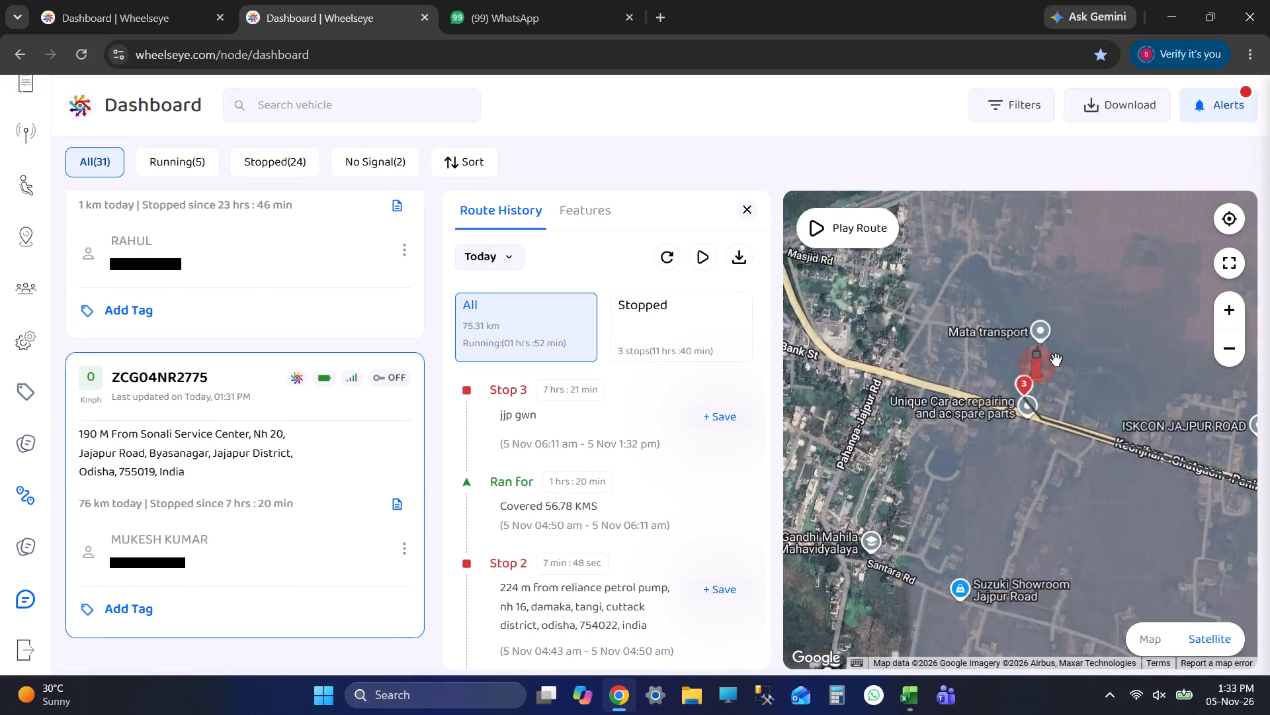
scroll(1056, 359, up, 3)
scroll(986, 371, down, 1)
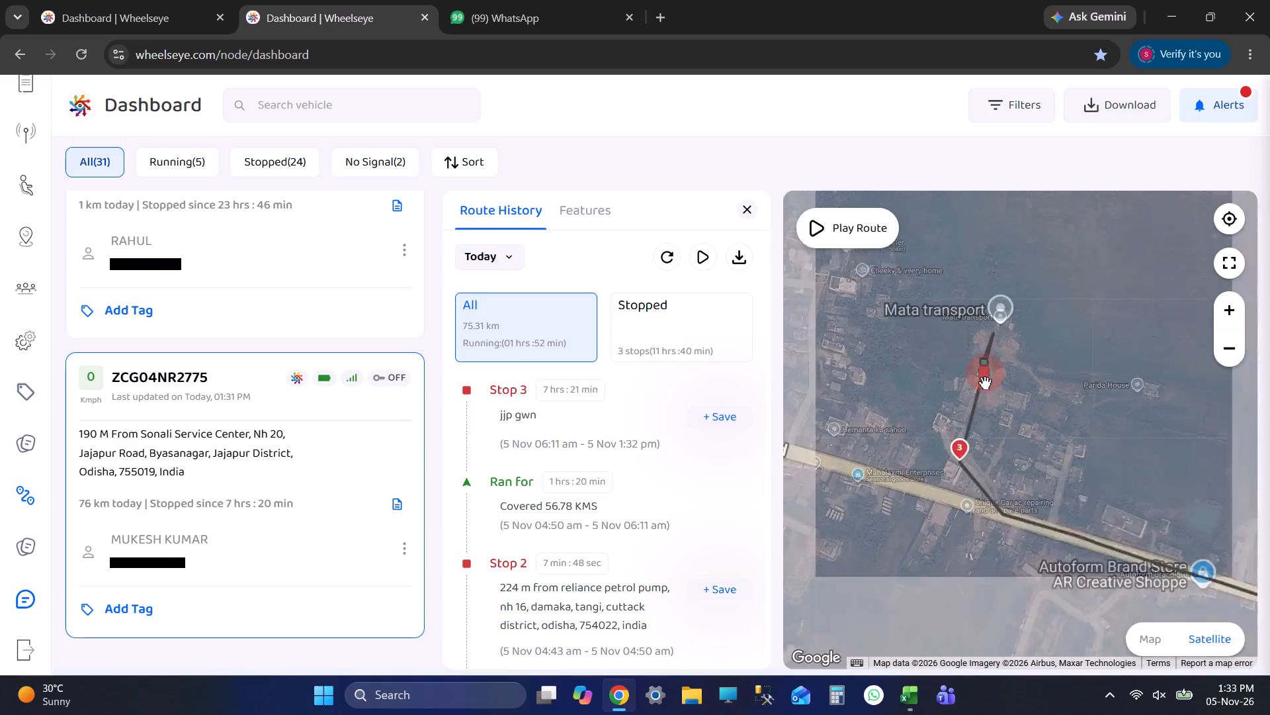
scroll(253, 411, up, 1)
scroll(253, 412, down, 4)
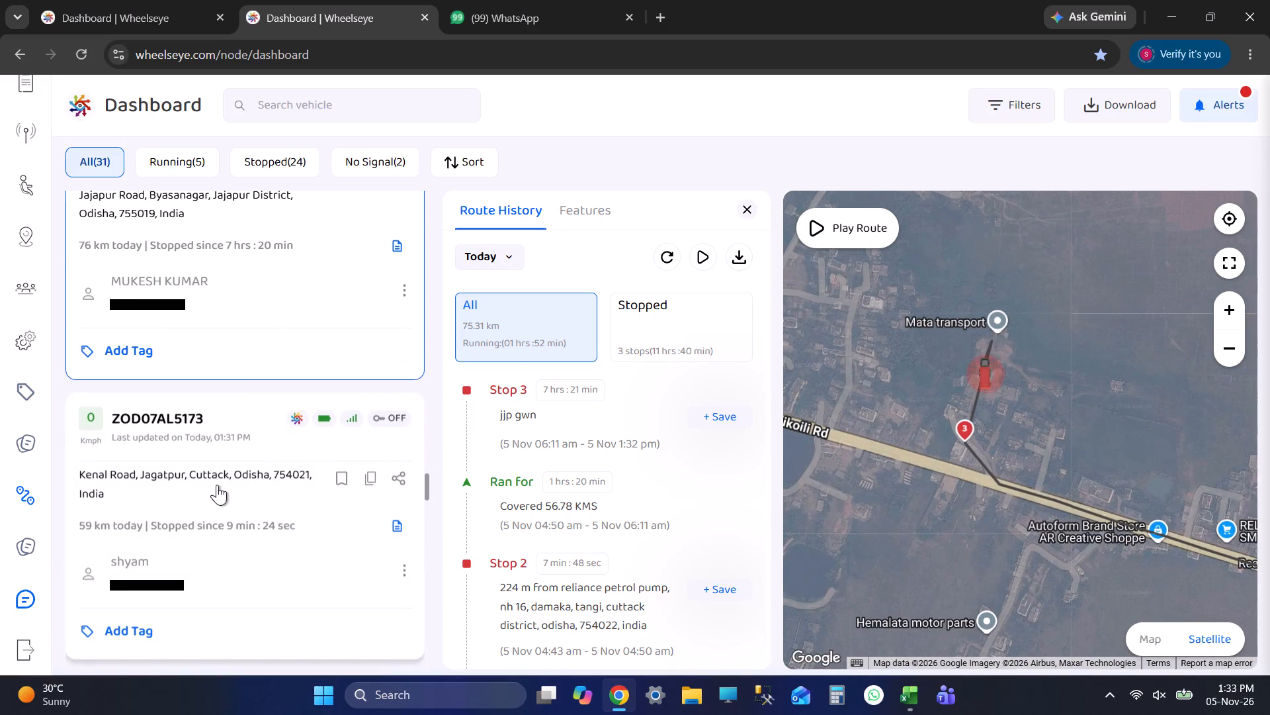
click(217, 485)
scroll(232, 446, down, 3)
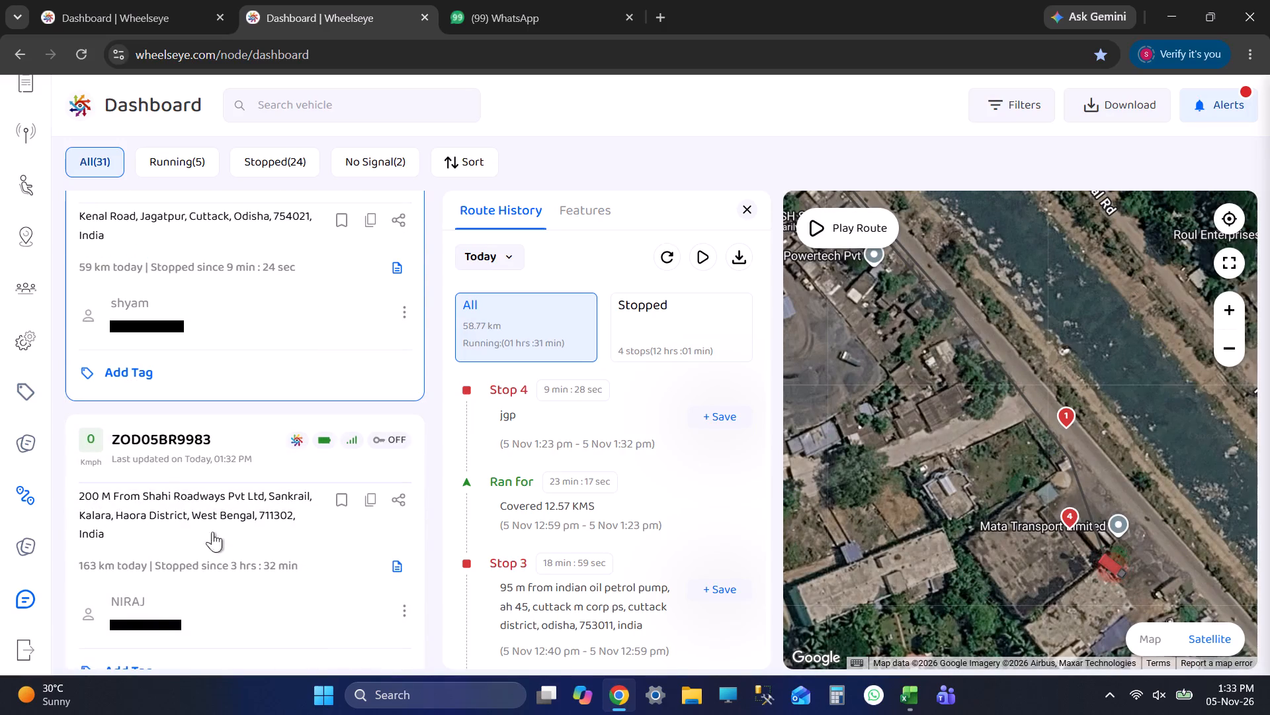
scroll(991, 516, down, 2)
scroll(990, 520, up, 1)
scroll(990, 520, down, 3)
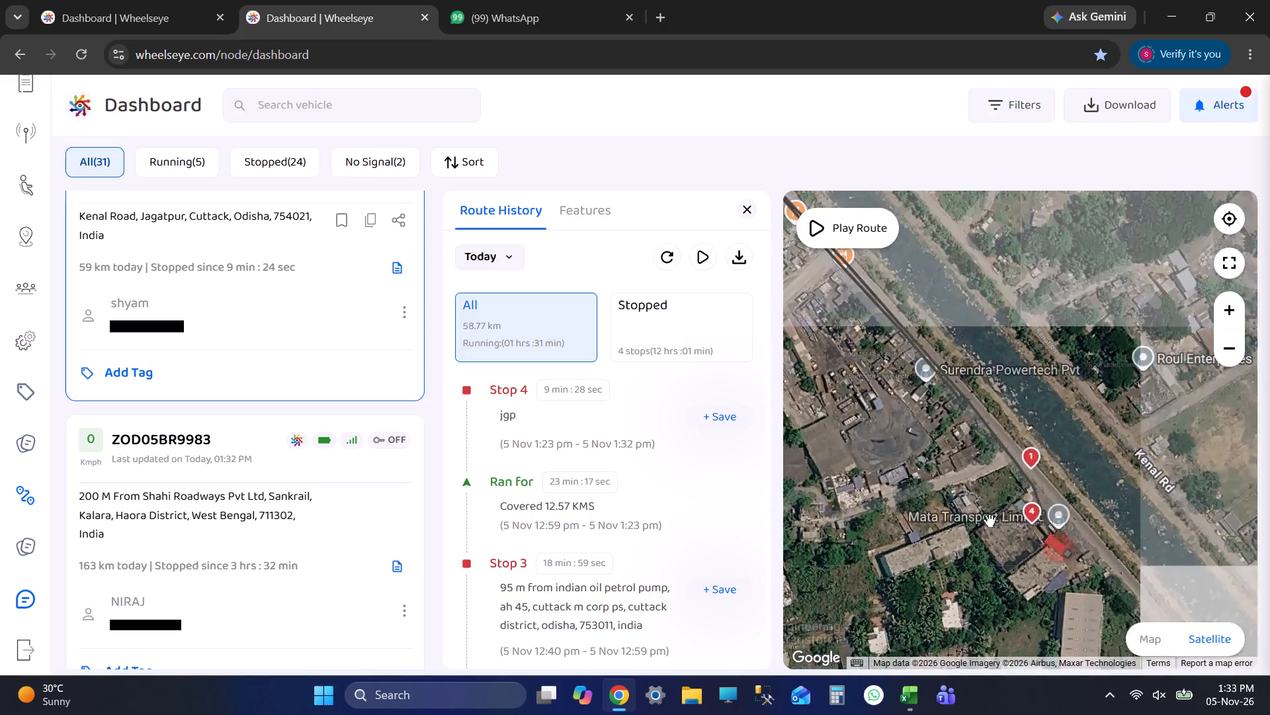
scroll(845, 494, up, 1)
scroll(845, 494, down, 4)
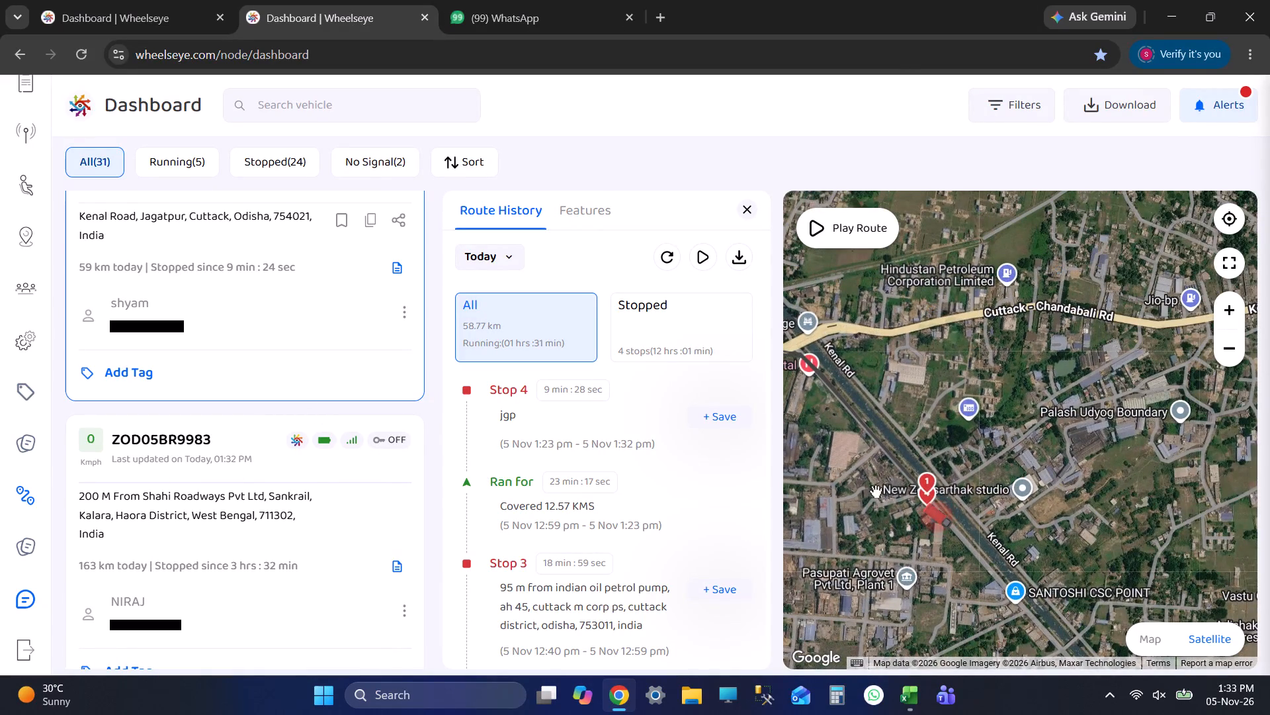
scroll(937, 514, up, 4)
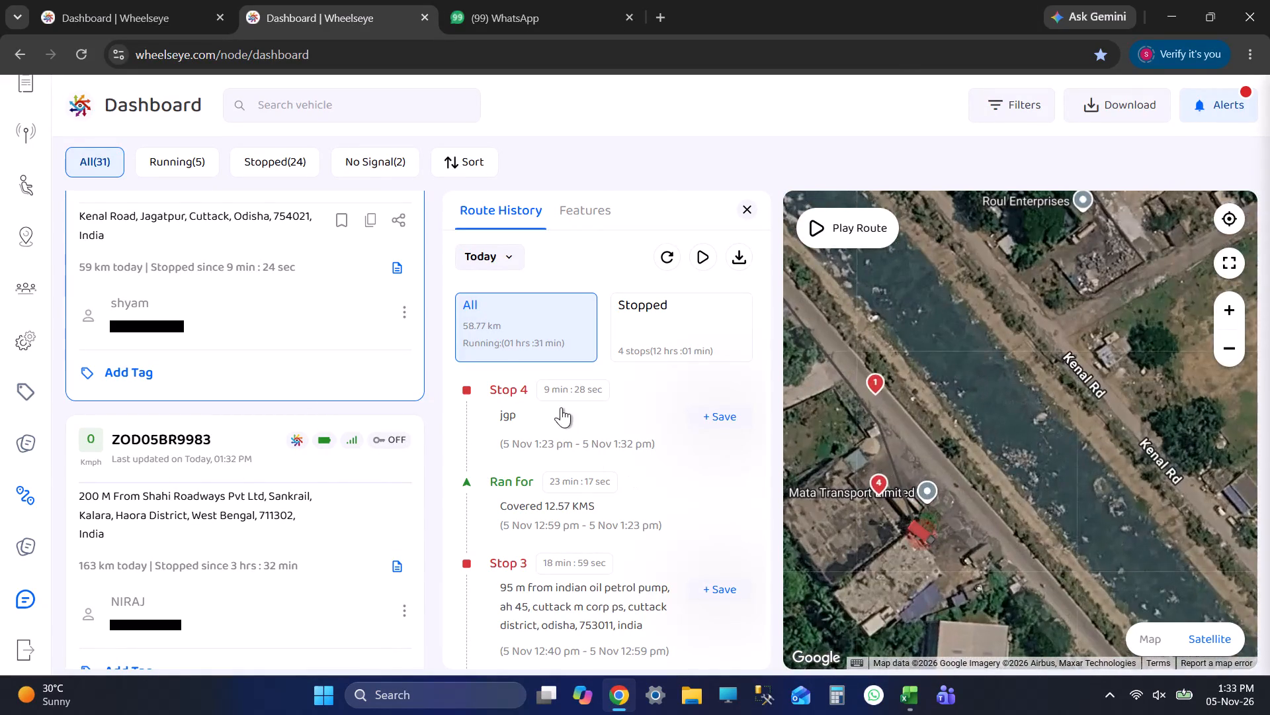
click(561, 407)
scroll(1001, 454, down, 3)
drag(999, 454, 930, 540)
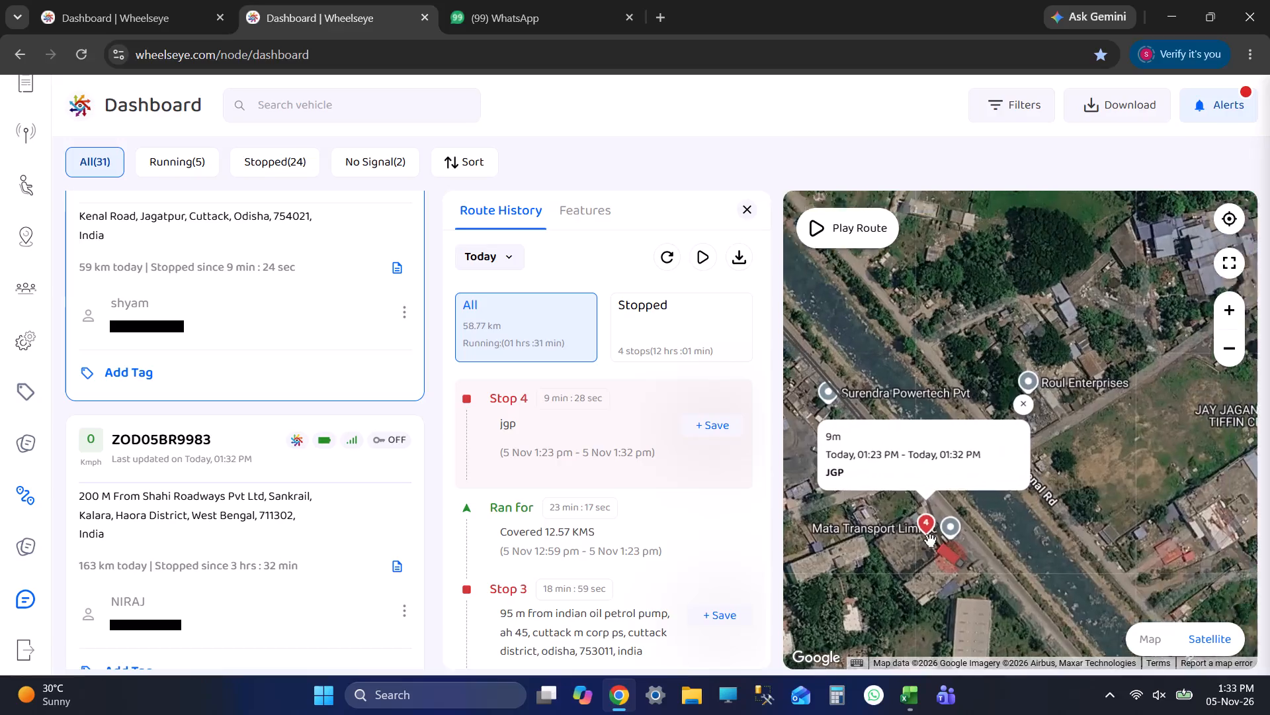
scroll(930, 540, down, 2)
click(1012, 414)
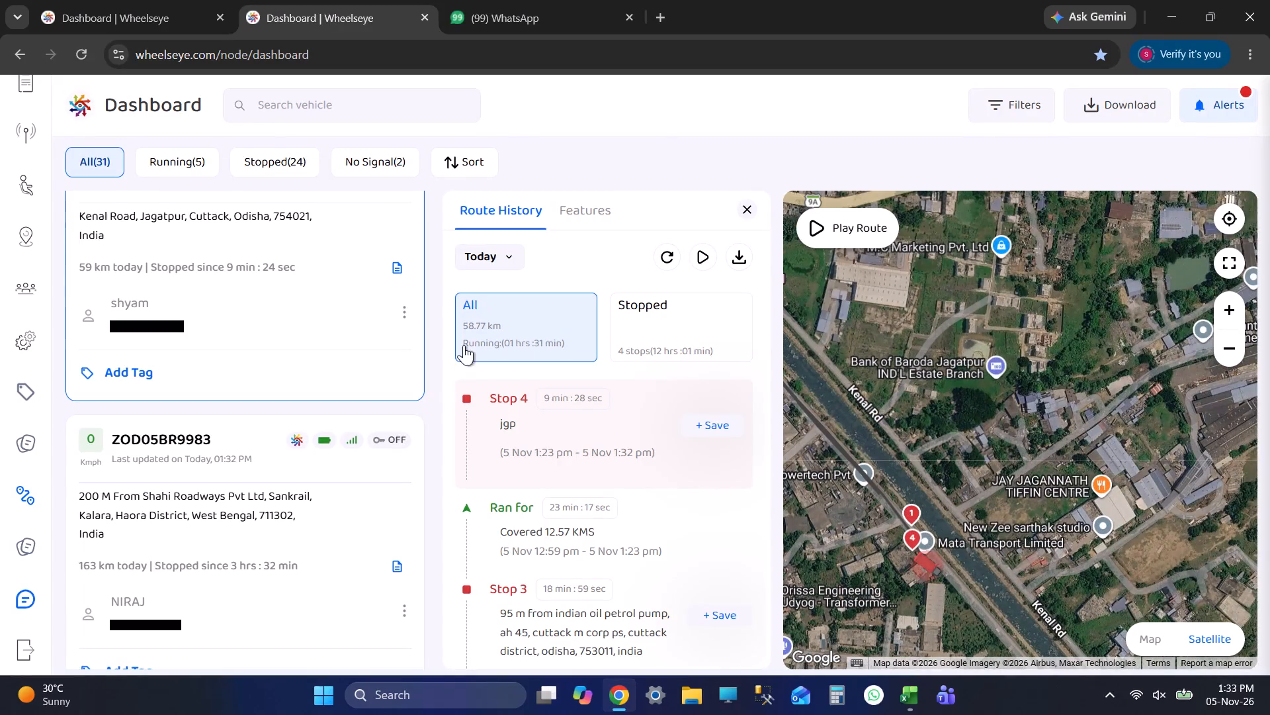
scroll(188, 364, down, 1)
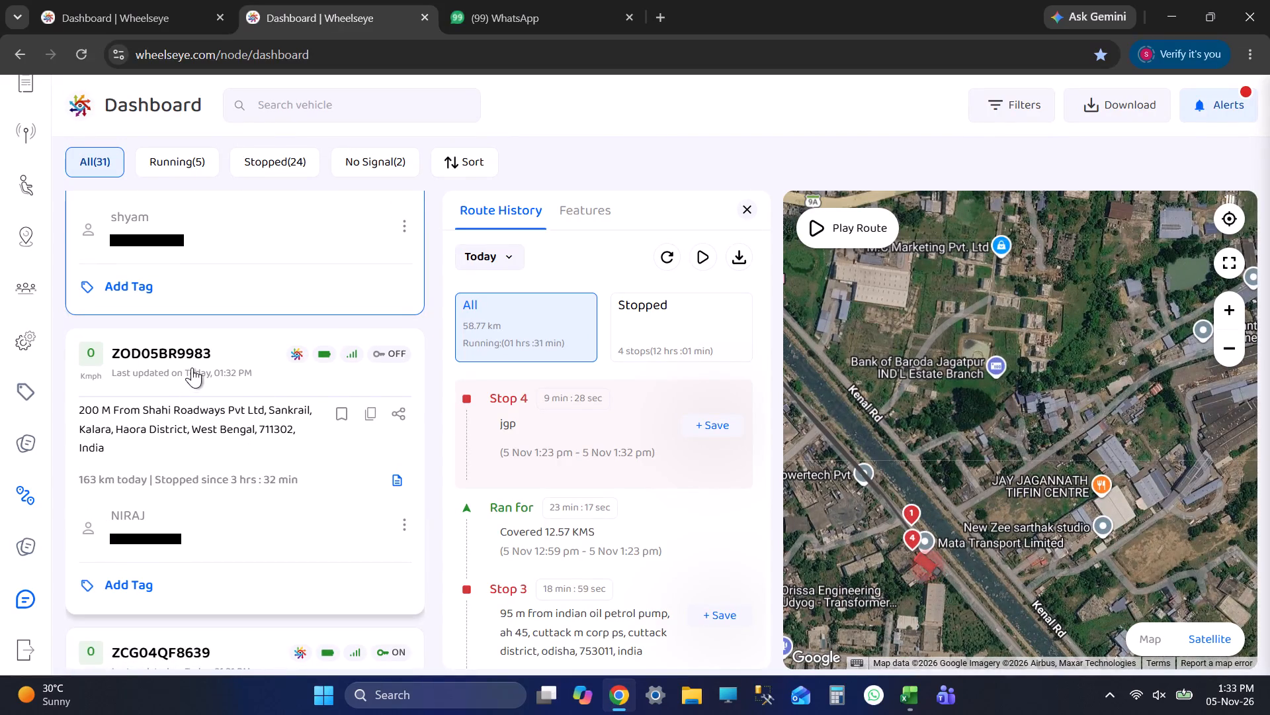
click(196, 416)
scroll(1162, 311, up, 3)
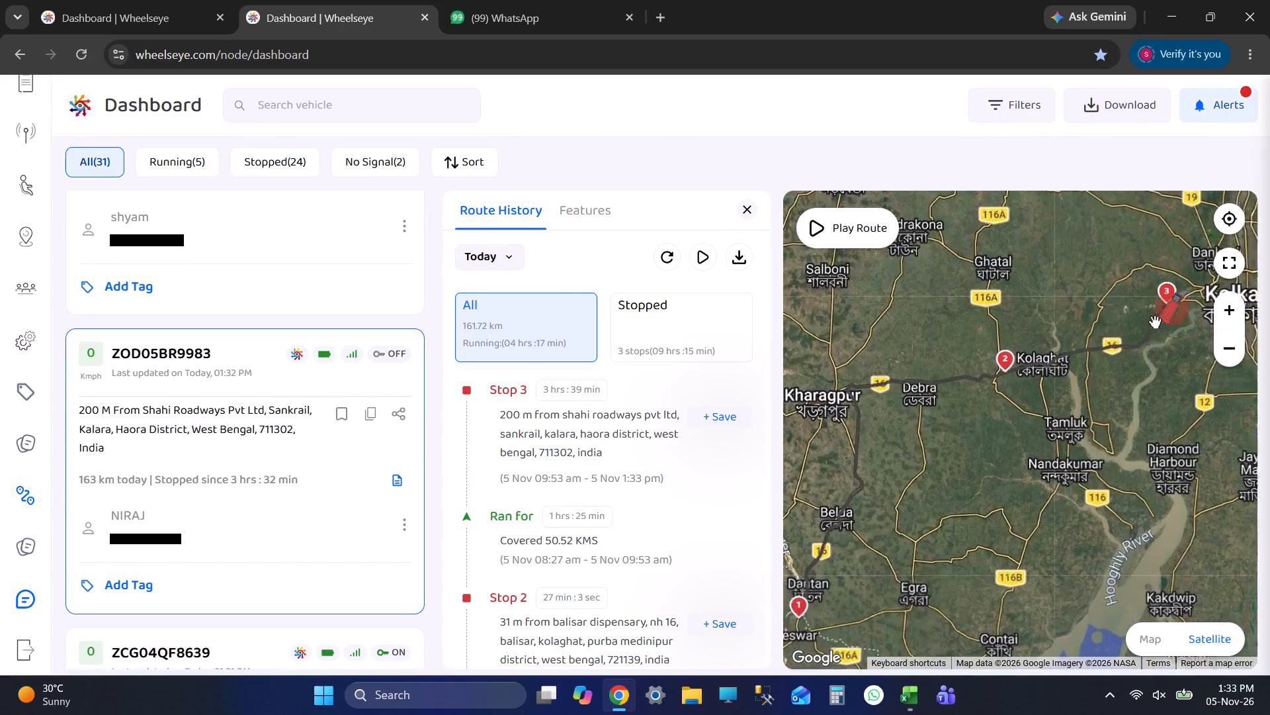
scroll(1155, 322, up, 5)
scroll(1174, 315, down, 1)
scroll(1174, 315, up, 5)
scroll(1161, 247, up, 7)
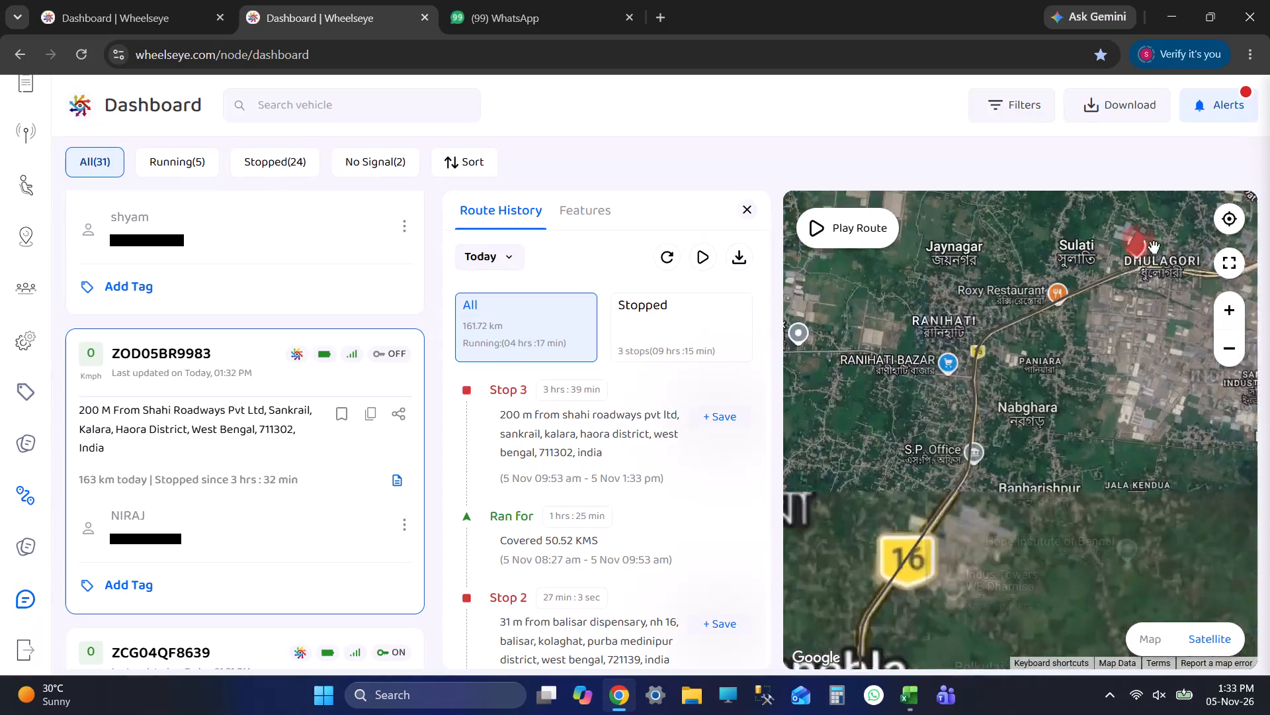
scroll(1154, 247, up, 1)
drag(1118, 258, 1076, 391)
scroll(1076, 344, up, 6)
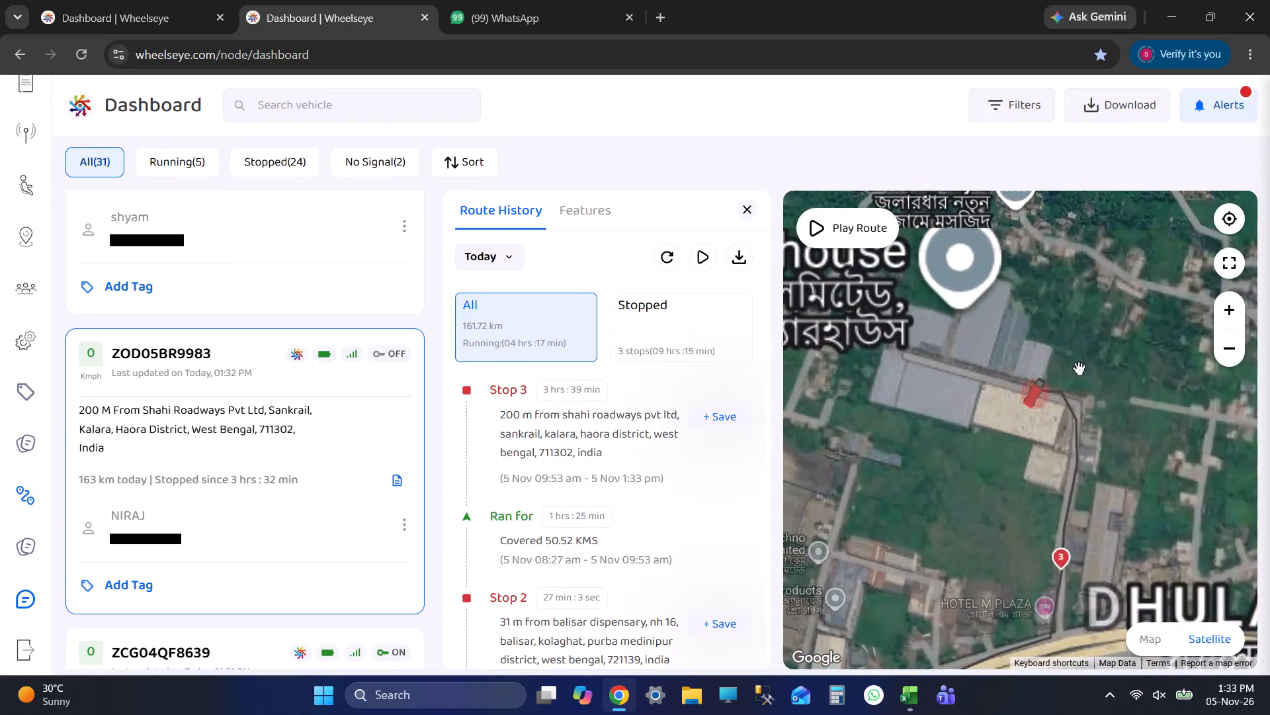
scroll(1079, 368, up, 3)
scroll(1062, 412, down, 2)
drag(1062, 412, 1057, 414)
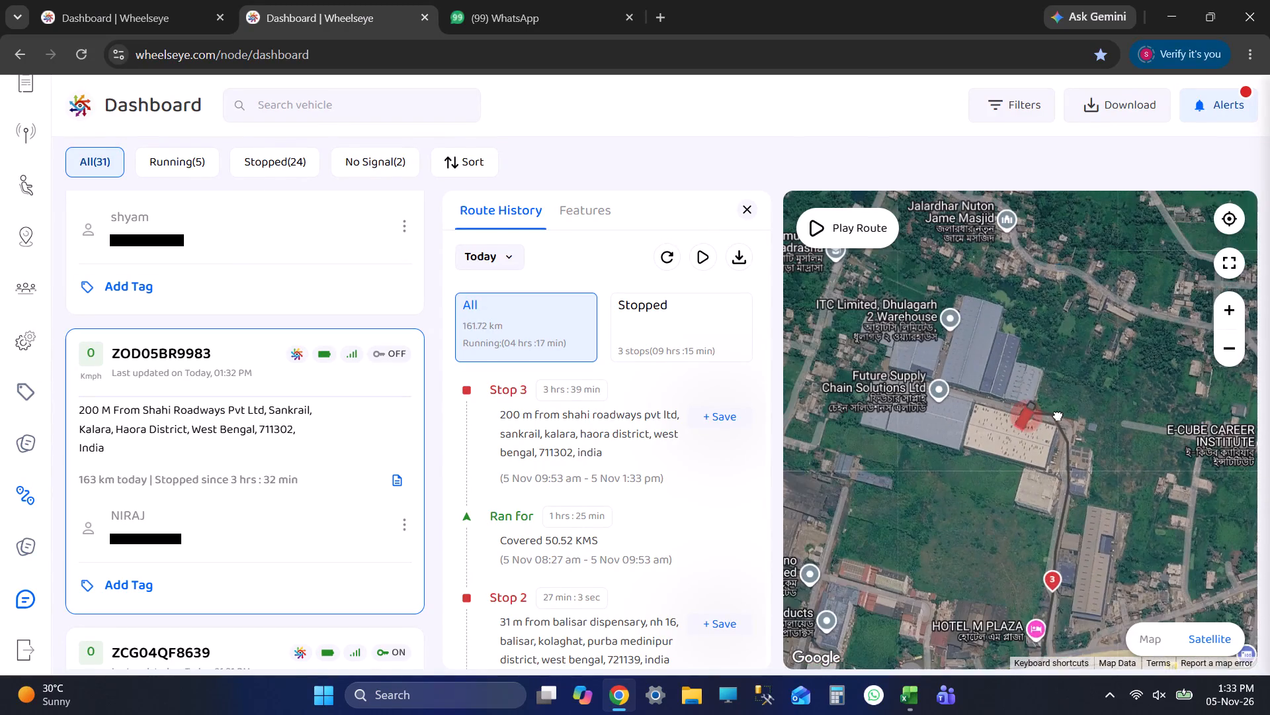
drag(1057, 414, 1021, 426)
scroll(1021, 435, down, 6)
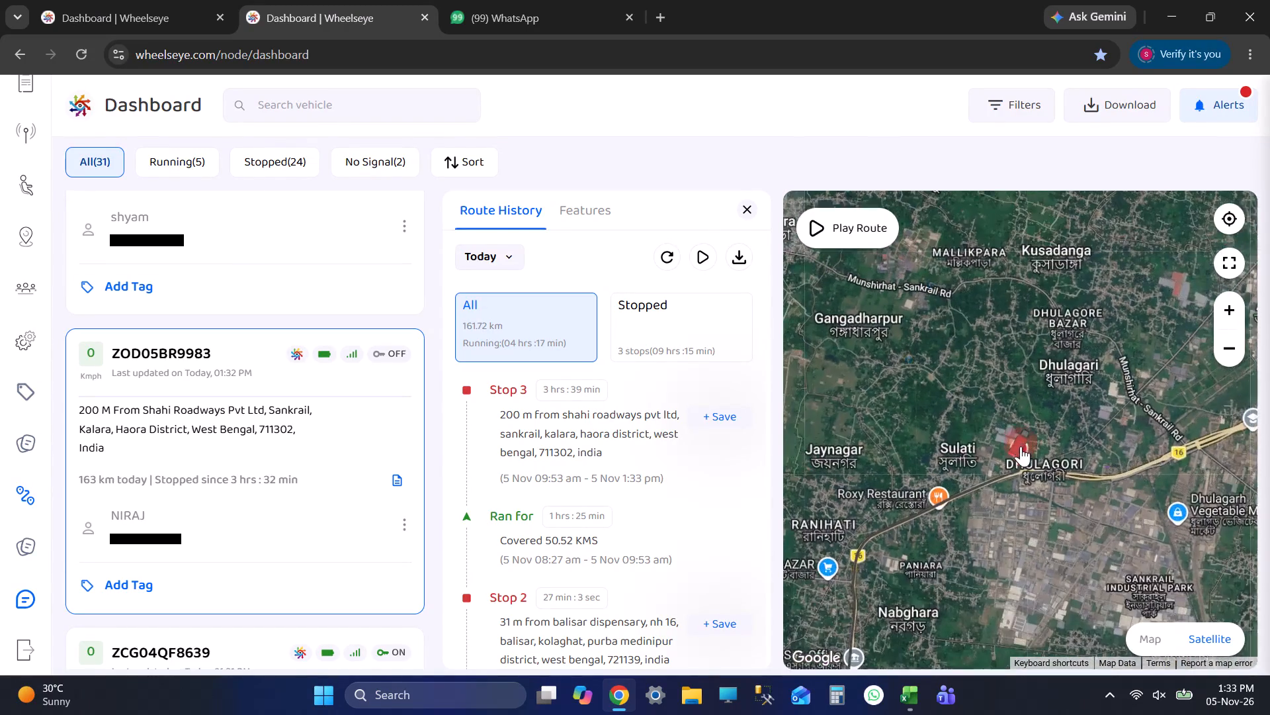
click(527, 408)
scroll(1007, 428, down, 3)
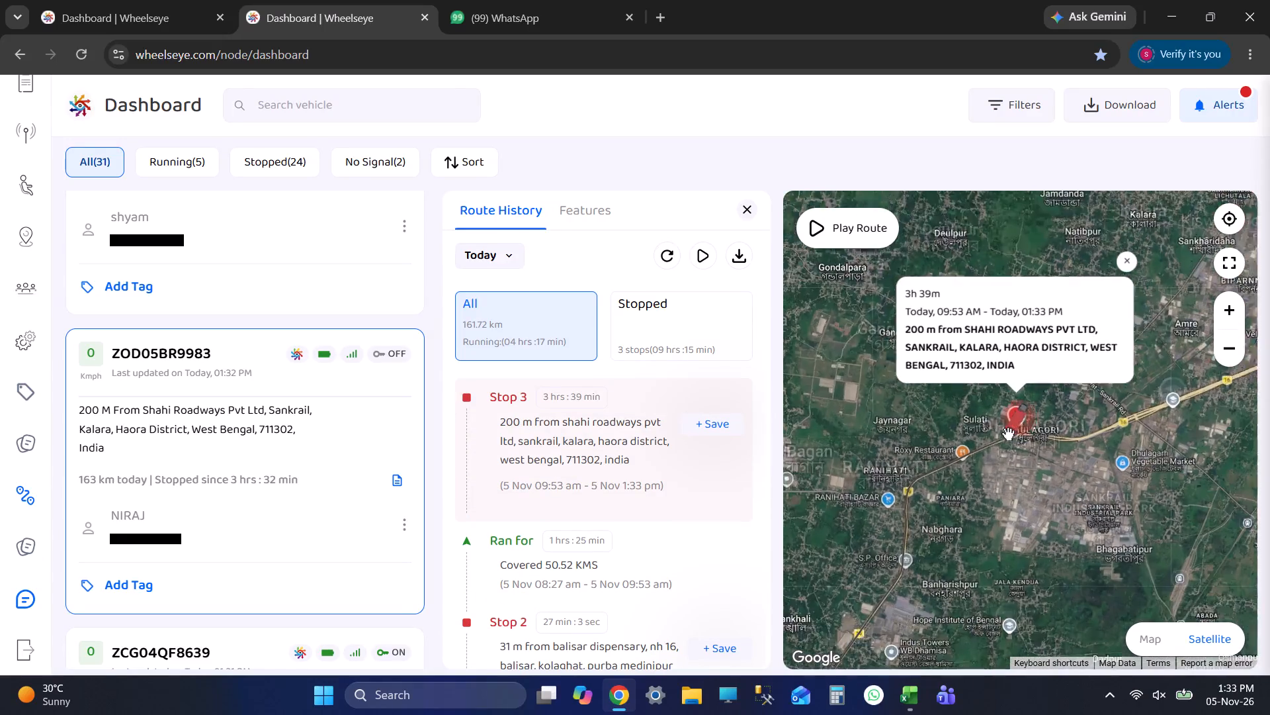
scroll(1050, 440, down, 4)
scroll(316, 455, down, 2)
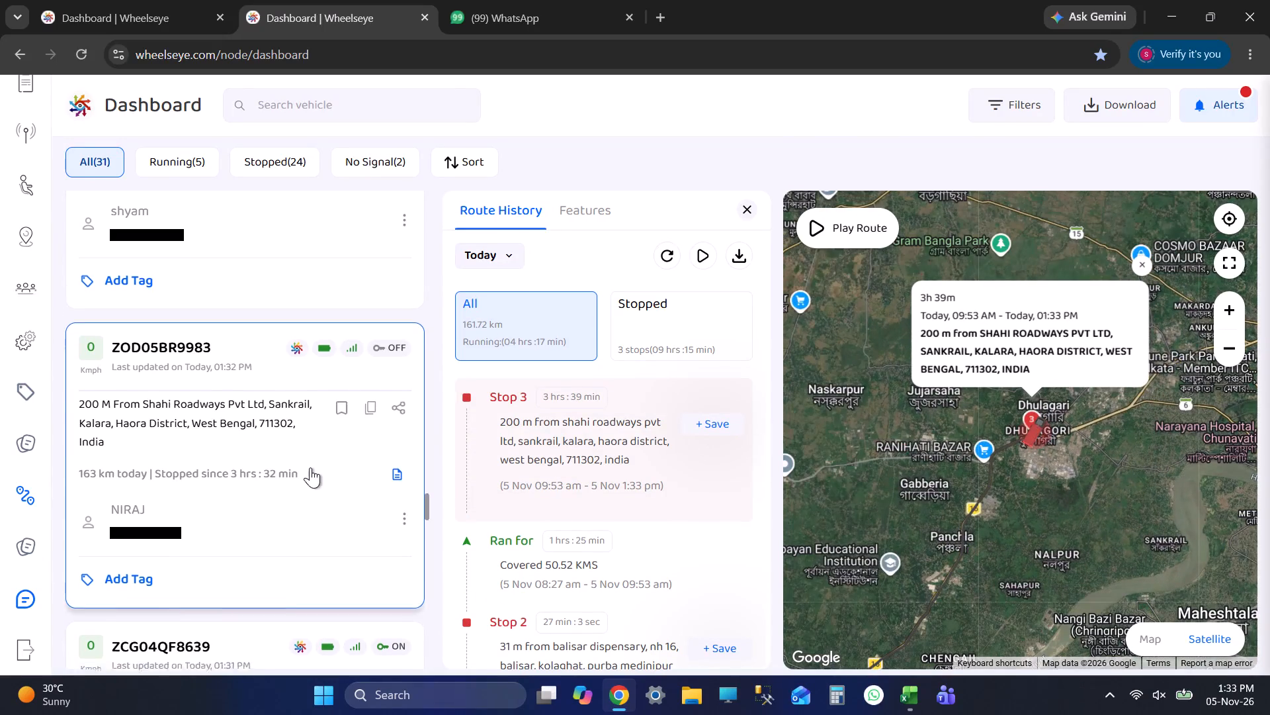
scroll(310, 467, down, 2)
click(227, 375)
scroll(226, 374, down, 2)
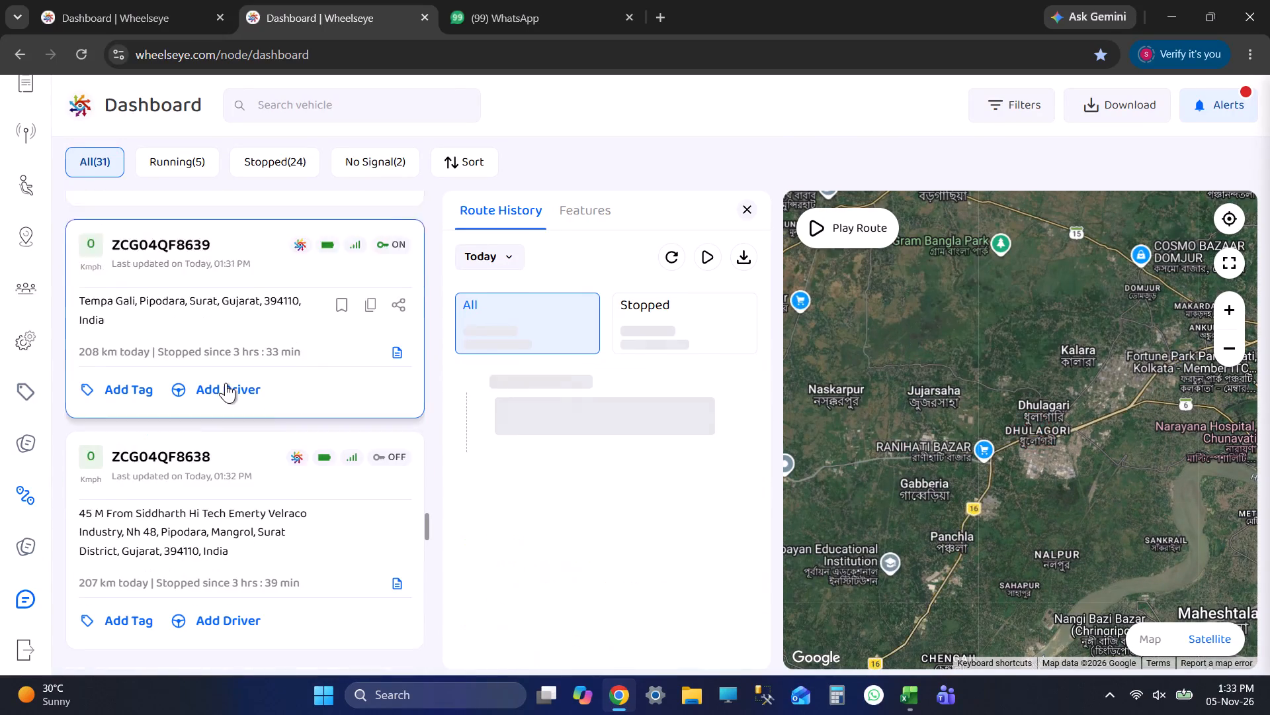
scroll(226, 383, down, 1)
click(226, 385)
scroll(226, 385, down, 2)
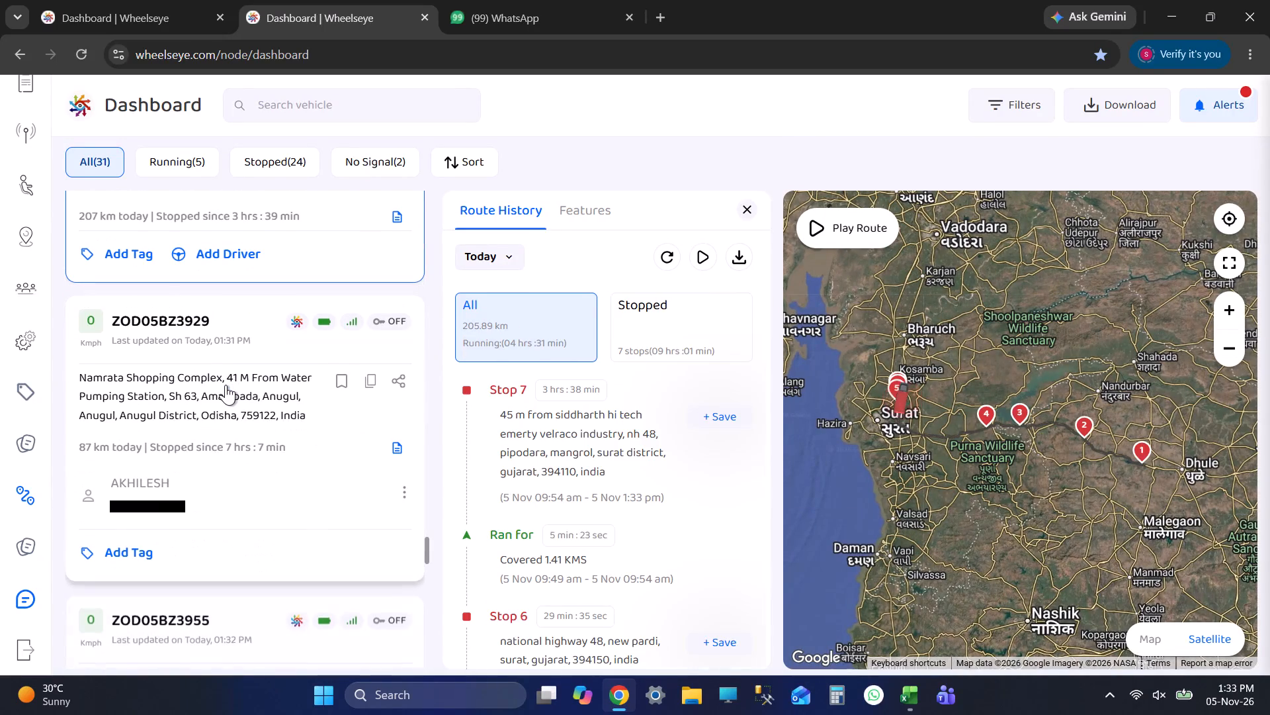
click(226, 385)
scroll(939, 396, up, 5)
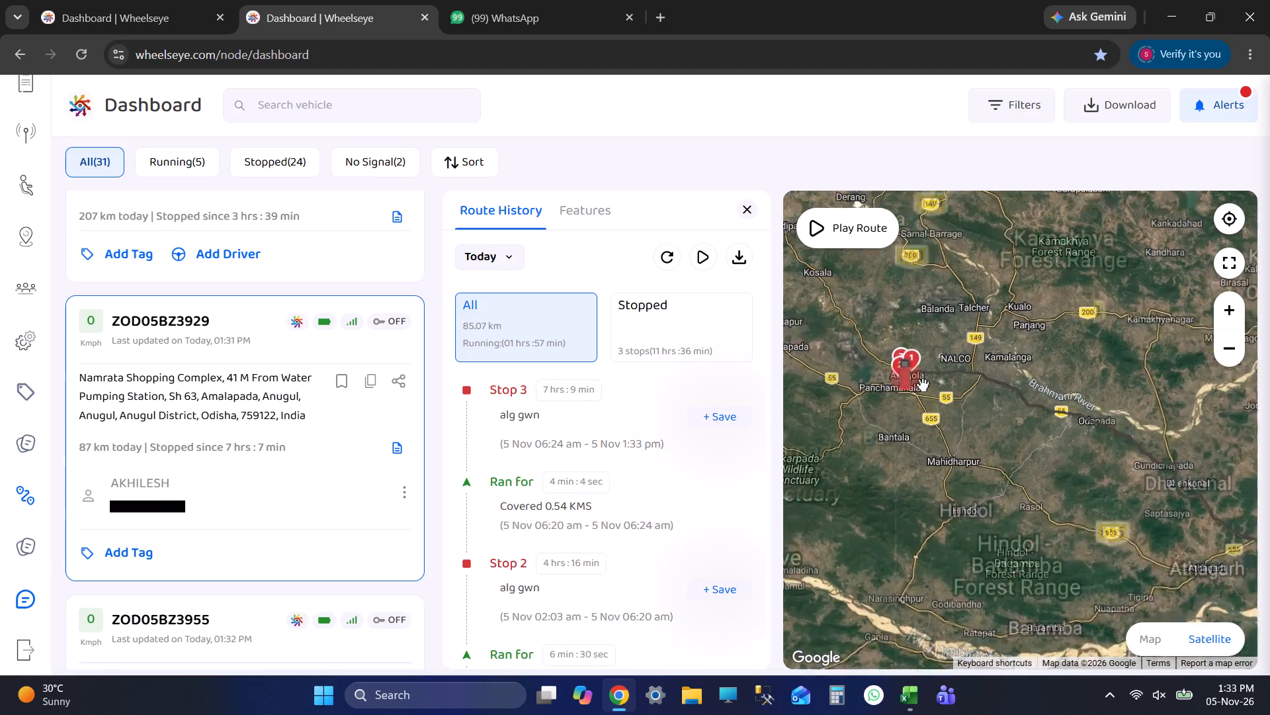
scroll(923, 385, up, 3)
scroll(890, 372, down, 1)
scroll(890, 372, up, 2)
scroll(235, 416, down, 4)
click(226, 386)
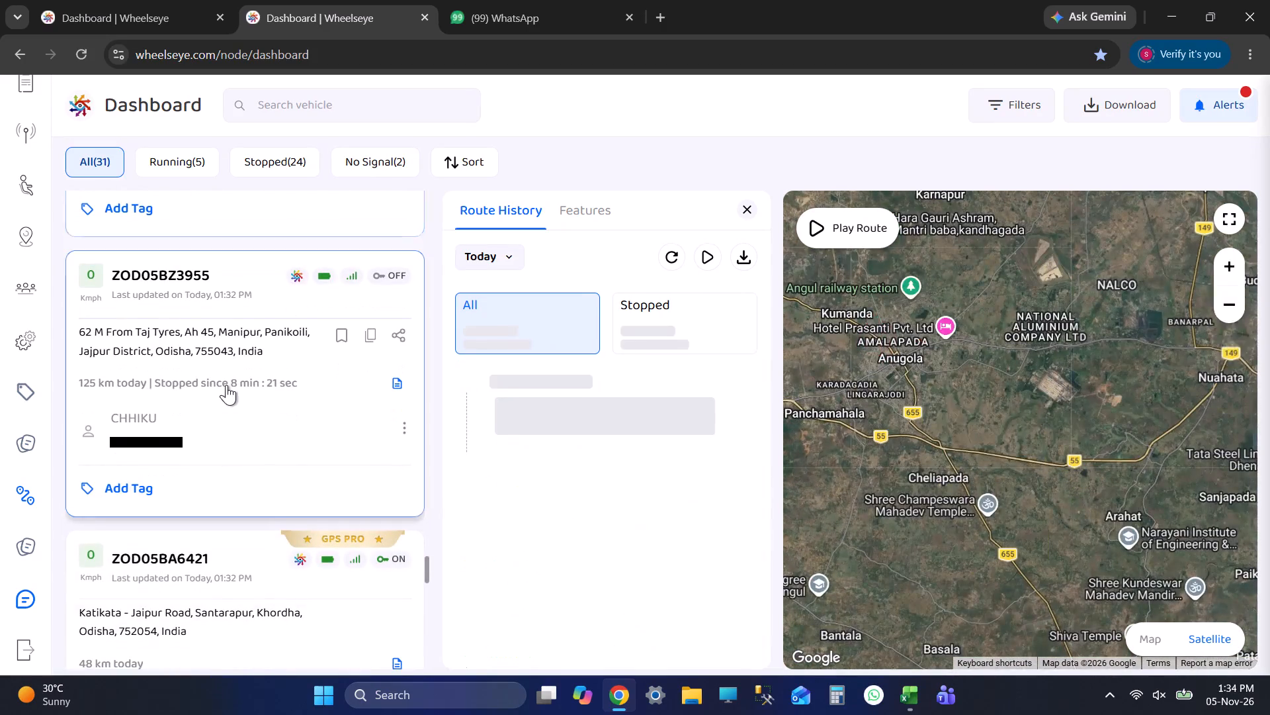
scroll(911, 547, up, 3)
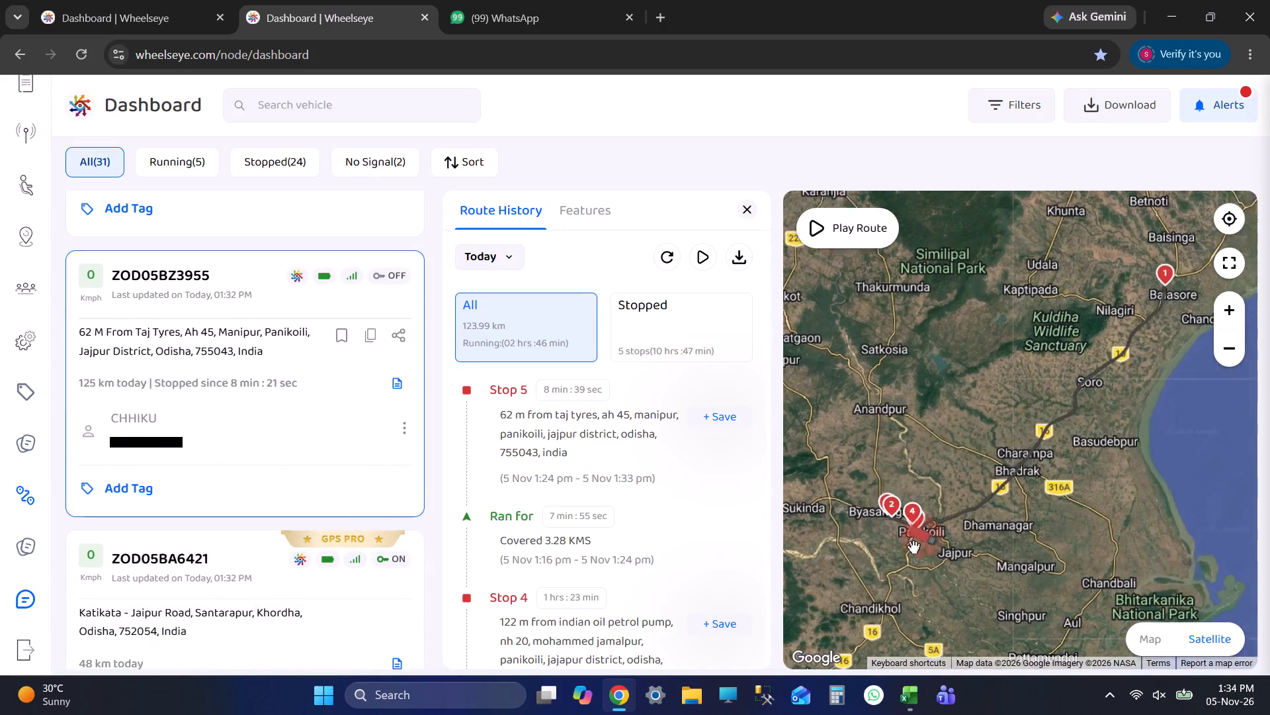
scroll(913, 514, up, 8)
drag(938, 569, 806, 479)
click(533, 383)
scroll(671, 506, down, 2)
click(583, 518)
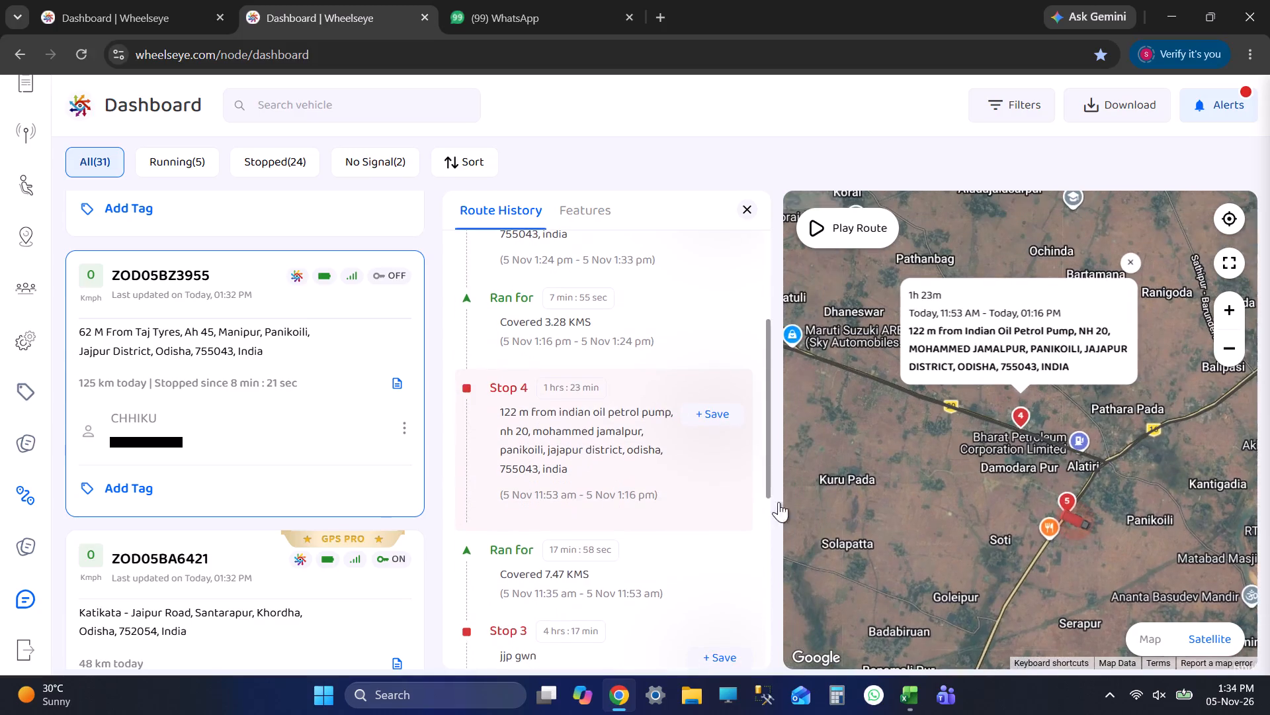
scroll(448, 457, up, 4)
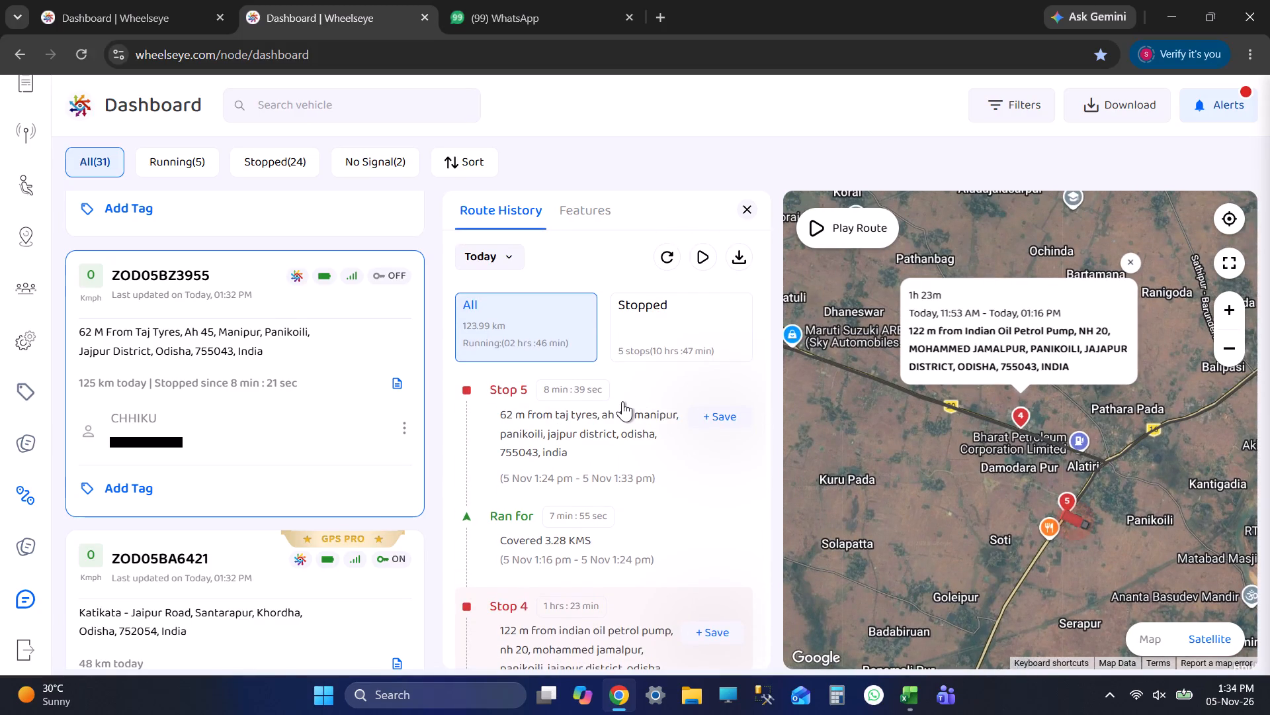
click(635, 408)
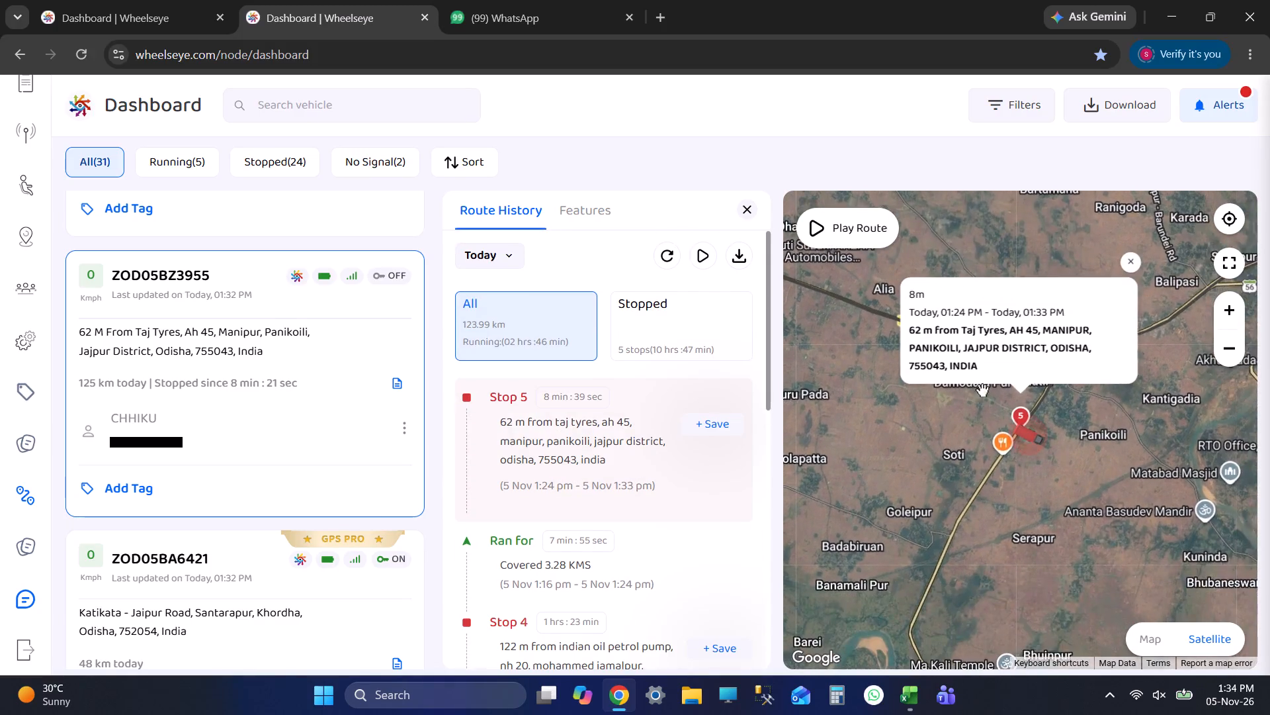
scroll(982, 390, up, 3)
scroll(1050, 467, up, 1)
scroll(1051, 467, down, 1)
scroll(1051, 467, up, 5)
scroll(1060, 471, down, 1)
scroll(1060, 471, up, 5)
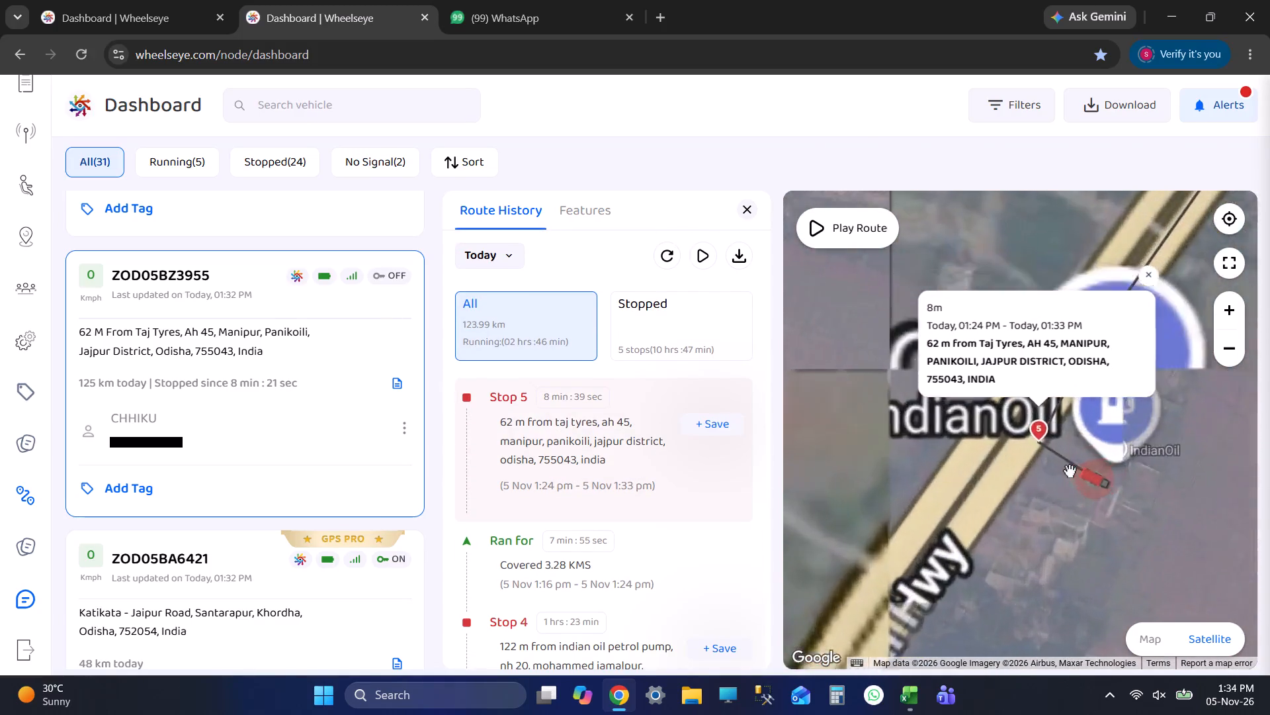
scroll(1105, 509, up, 2)
scroll(1095, 520, down, 5)
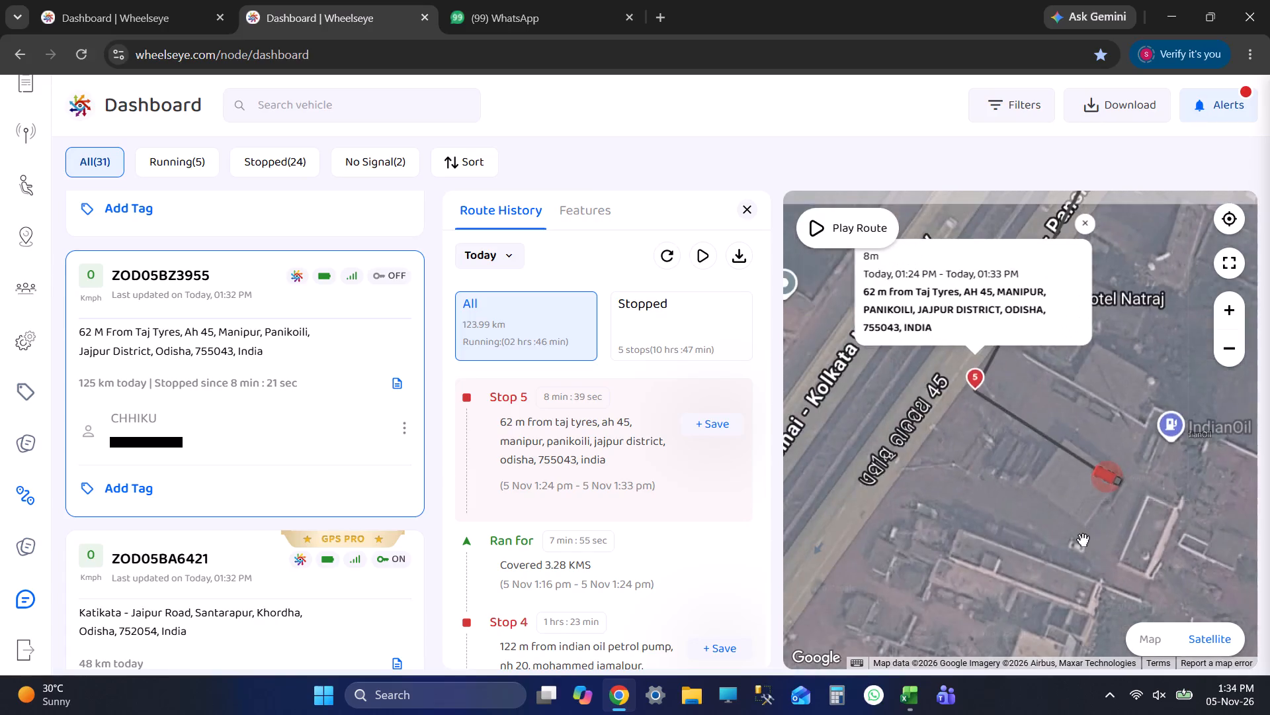
scroll(1083, 540, down, 6)
scroll(1067, 543, up, 1)
scroll(1059, 529, down, 5)
scroll(1054, 522, up, 1)
scroll(1054, 522, down, 2)
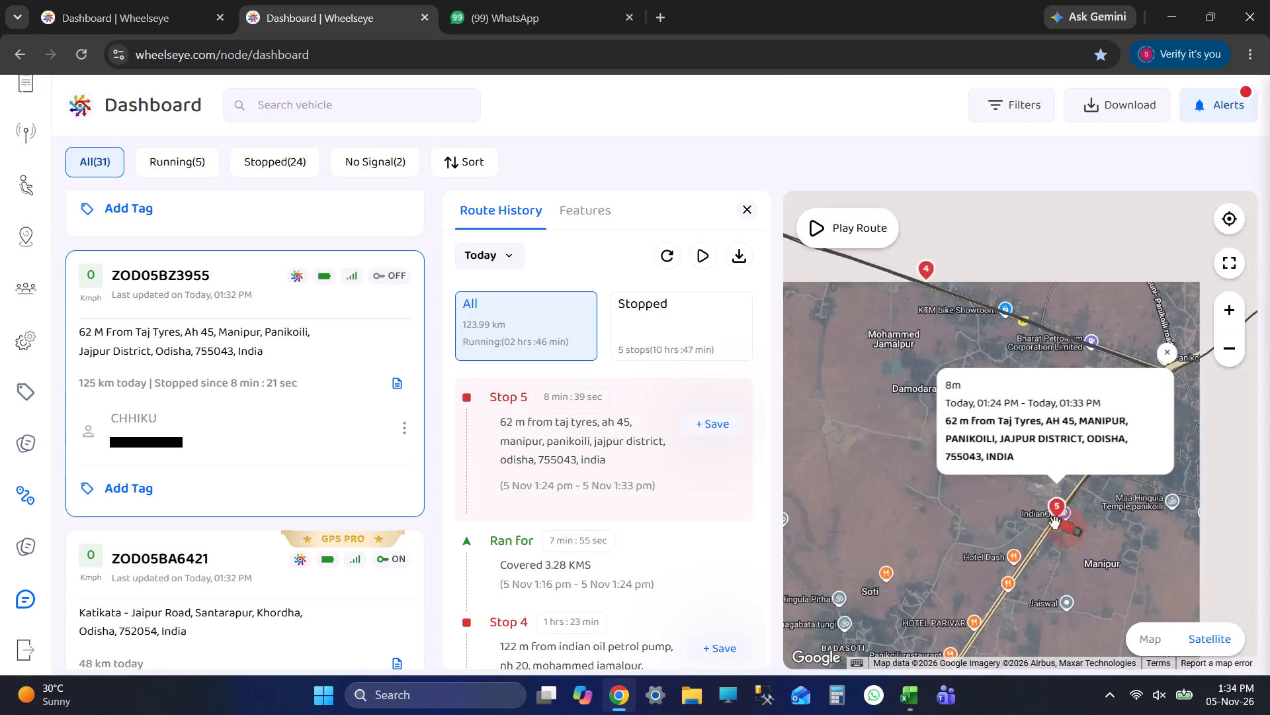
scroll(1054, 522, down, 2)
scroll(333, 459, down, 3)
click(190, 401)
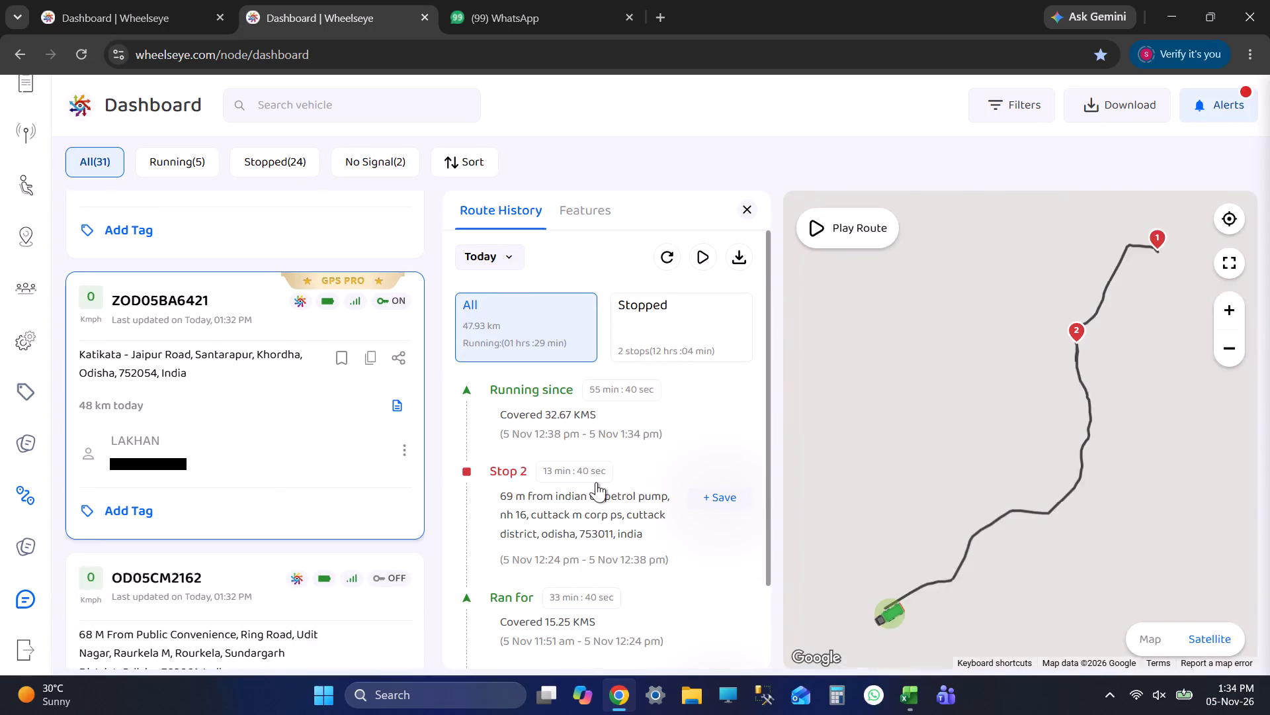
drag(939, 589, 1037, 401)
scroll(914, 448, up, 3)
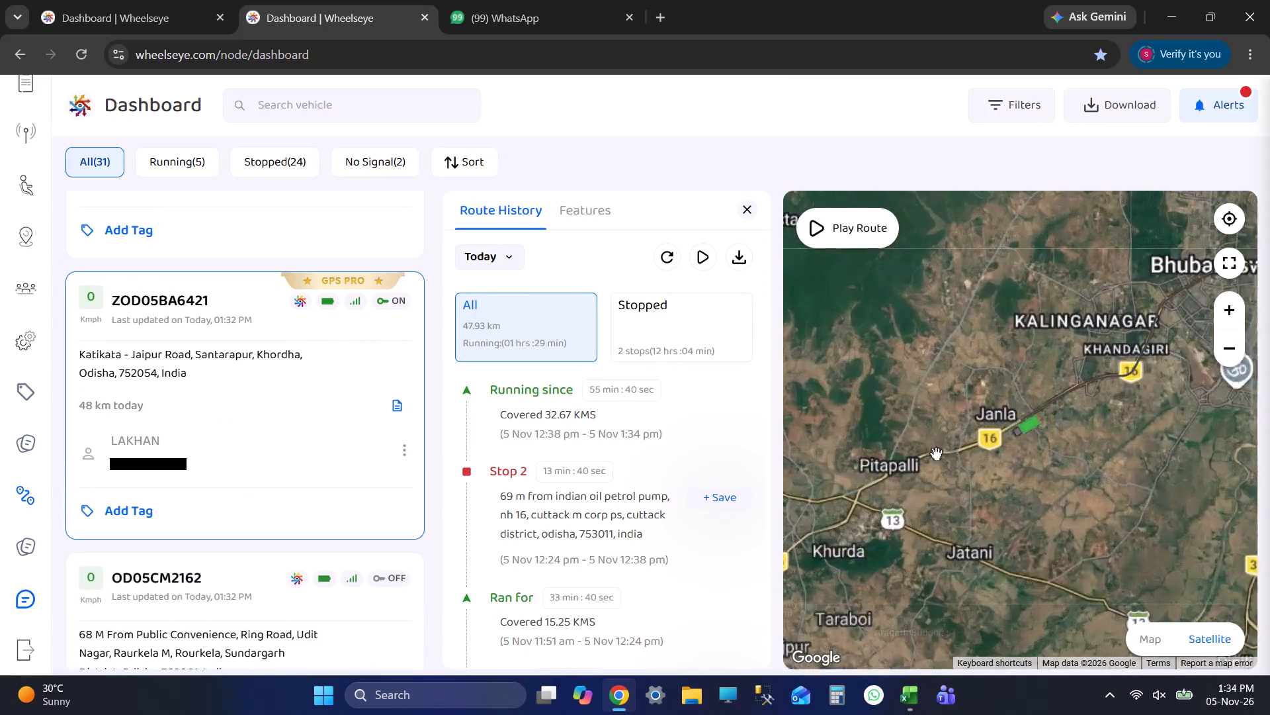
scroll(960, 450, down, 6)
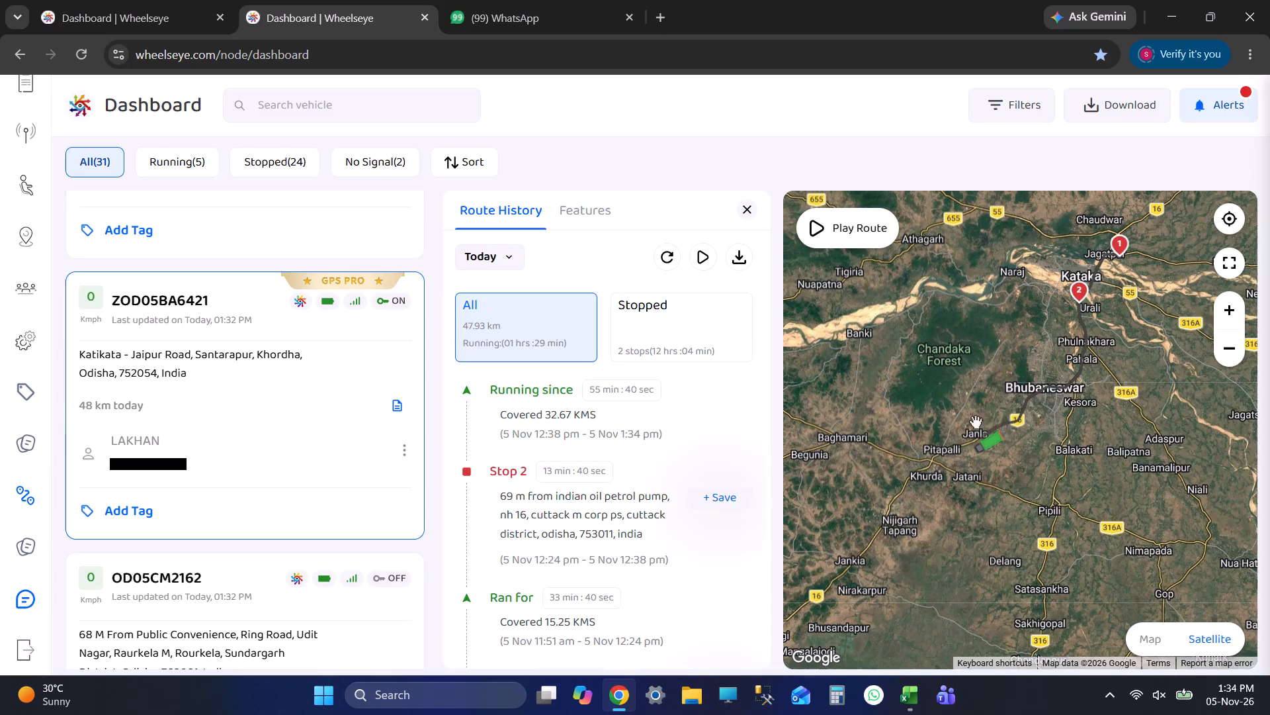
scroll(975, 430, down, 1)
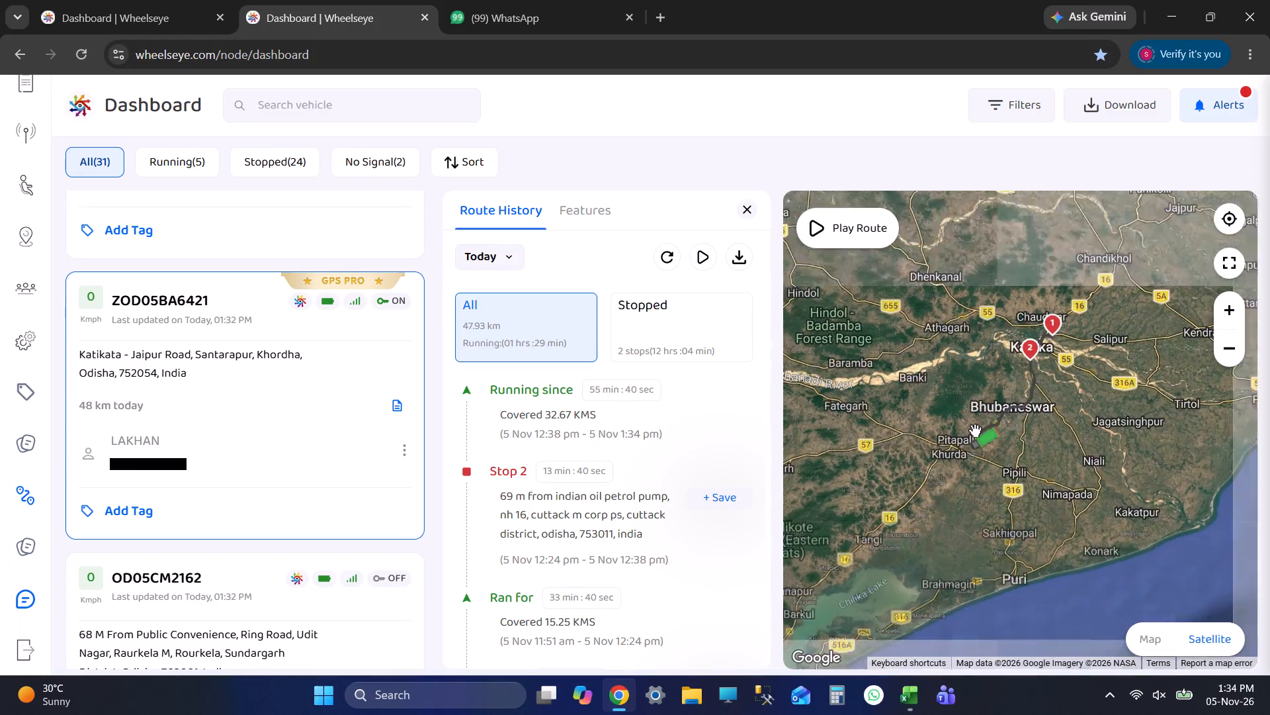
scroll(975, 430, down, 1)
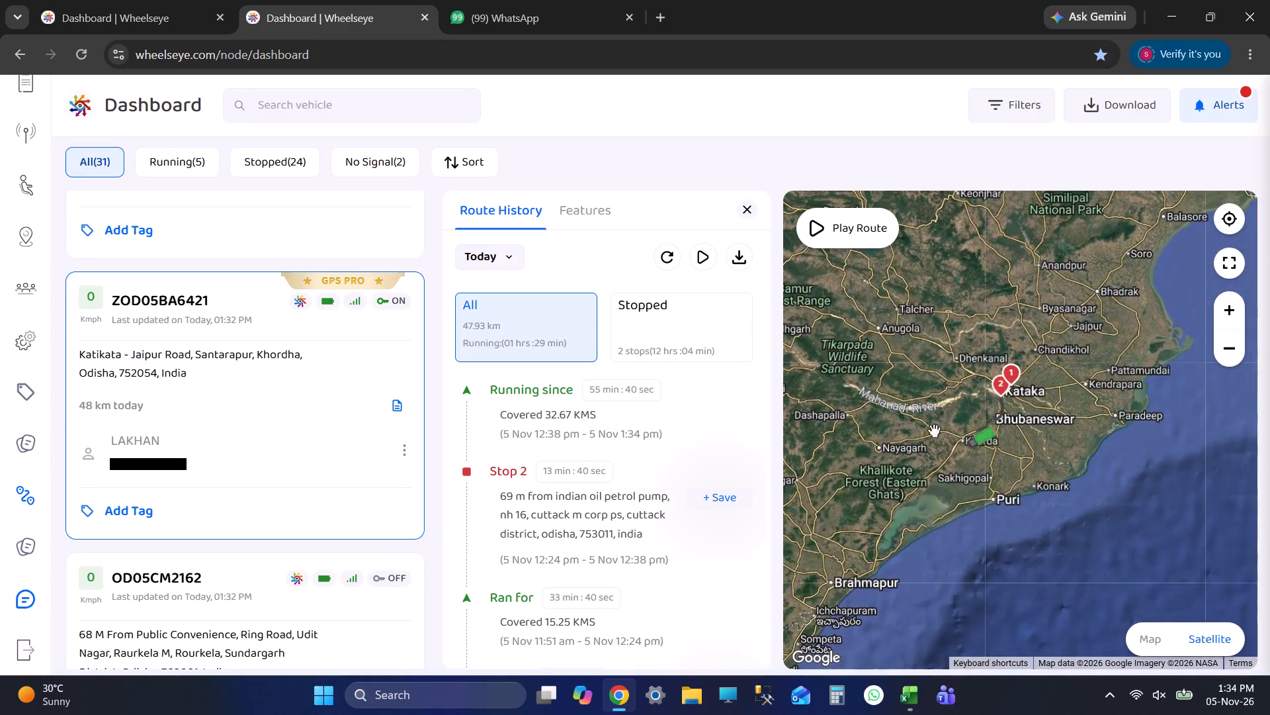
scroll(960, 428, up, 5)
drag(1020, 457, 937, 482)
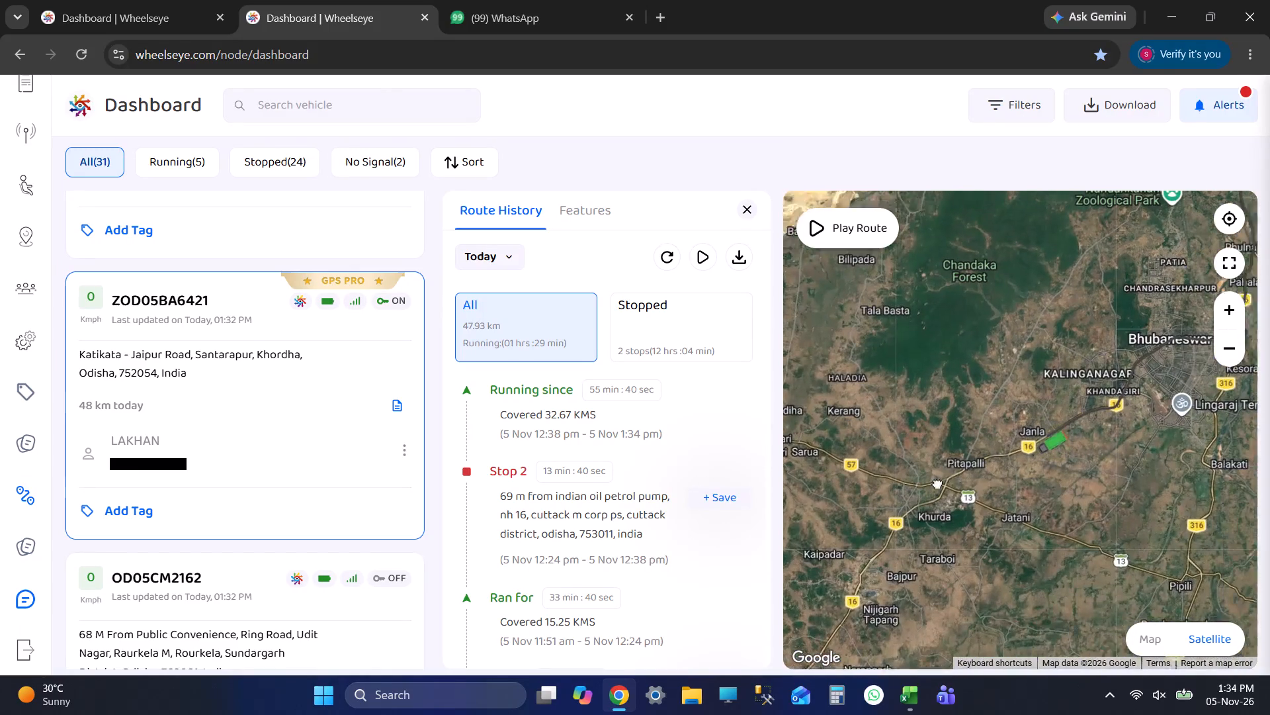
drag(937, 482, 933, 482)
scroll(972, 490, down, 2)
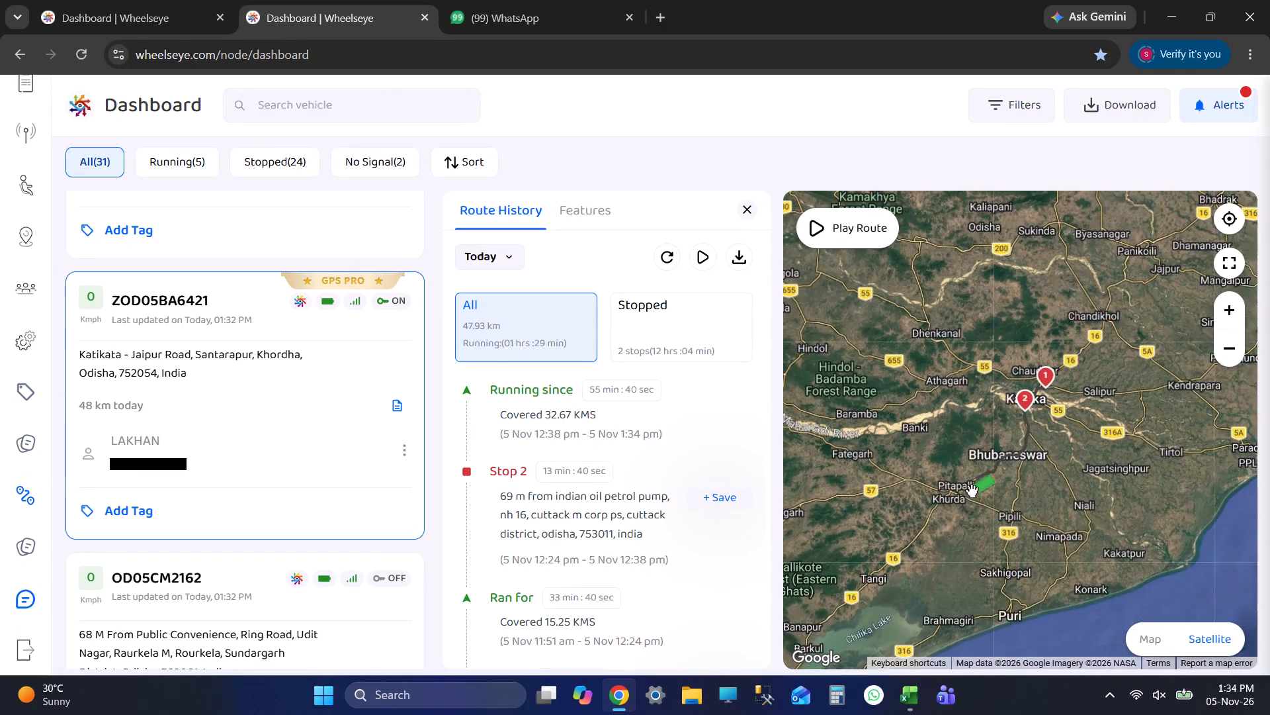
scroll(972, 491, down, 2)
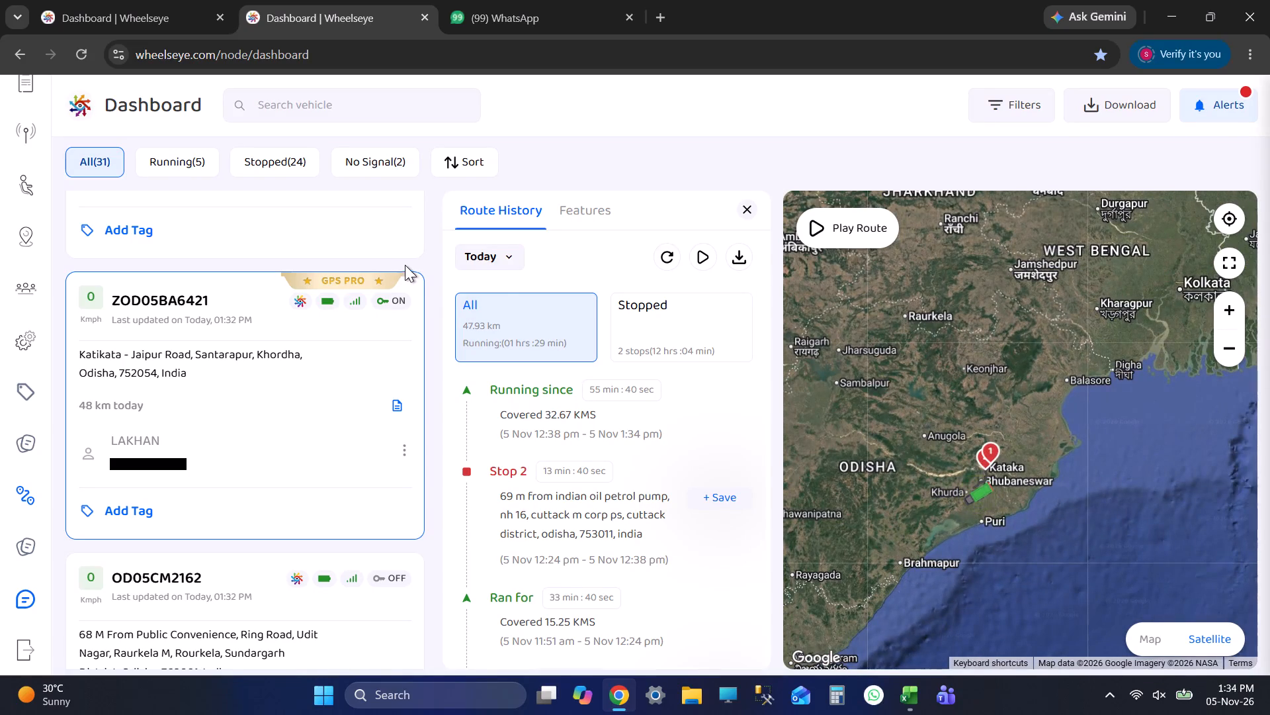
key(alt+Tab)
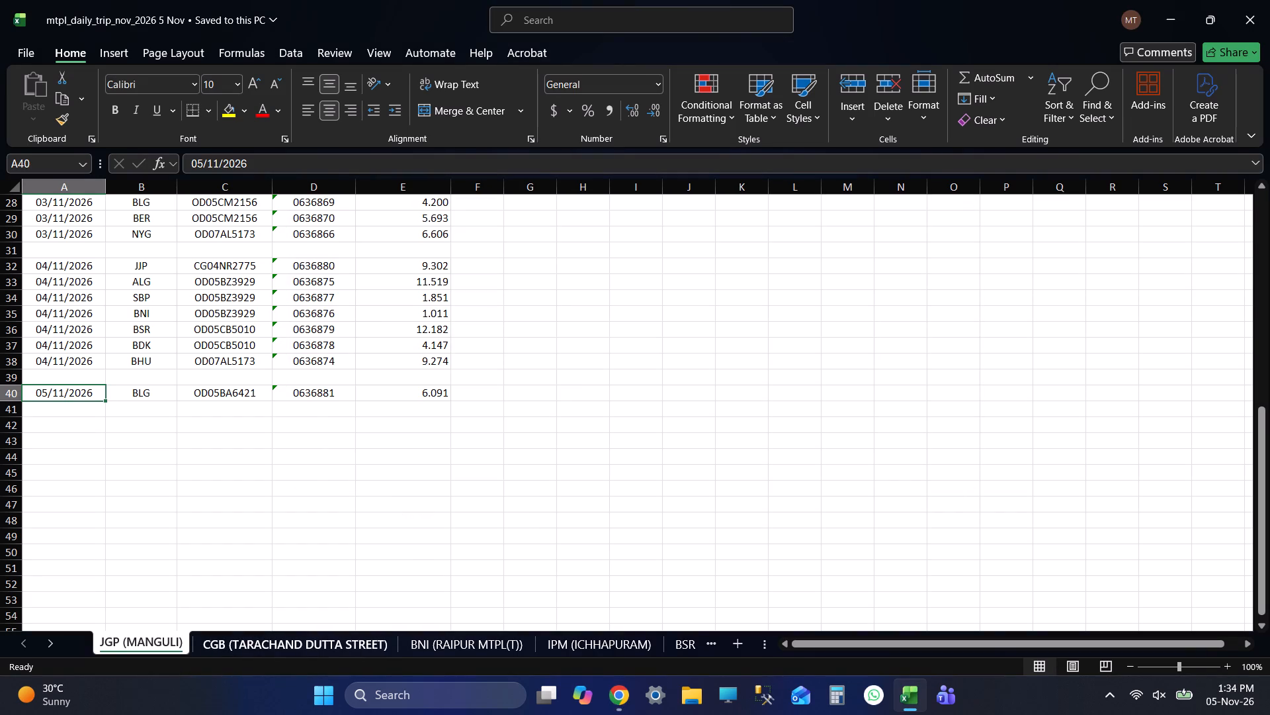
drag(206, 390, 373, 392)
key(alt+Tab)
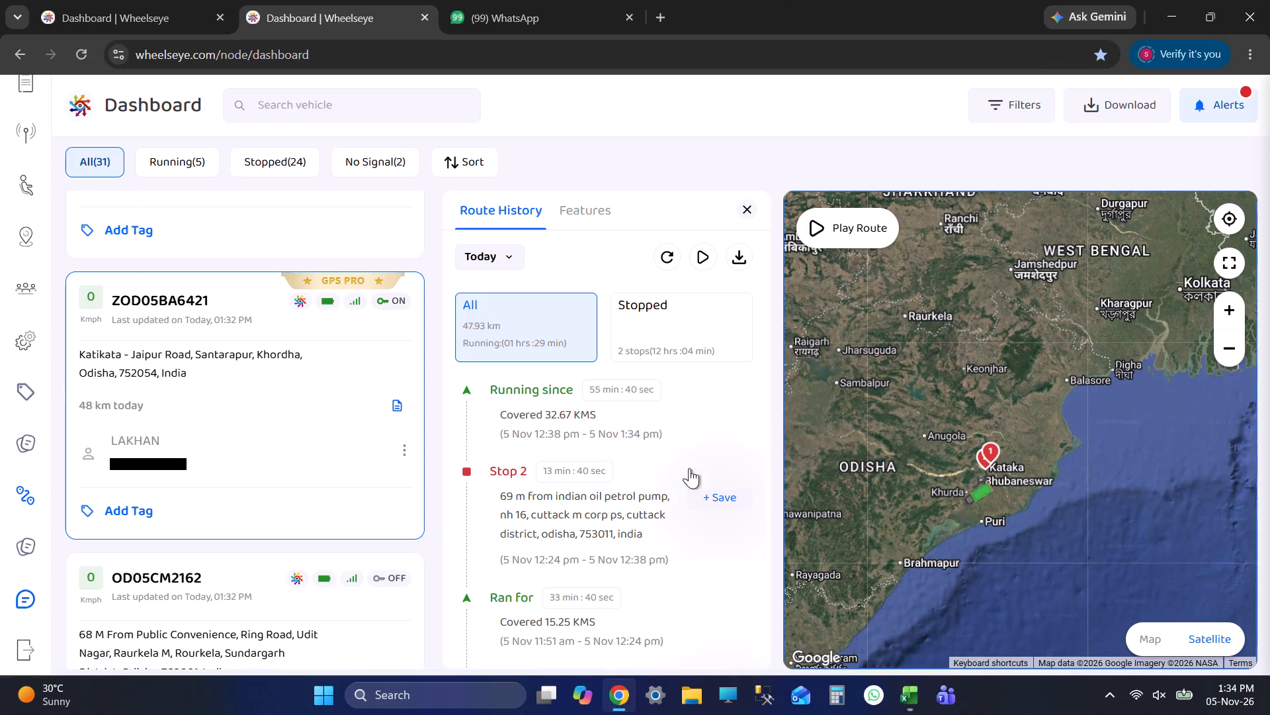
scroll(960, 477, up, 3)
scroll(67, 480, down, 4)
click(273, 288)
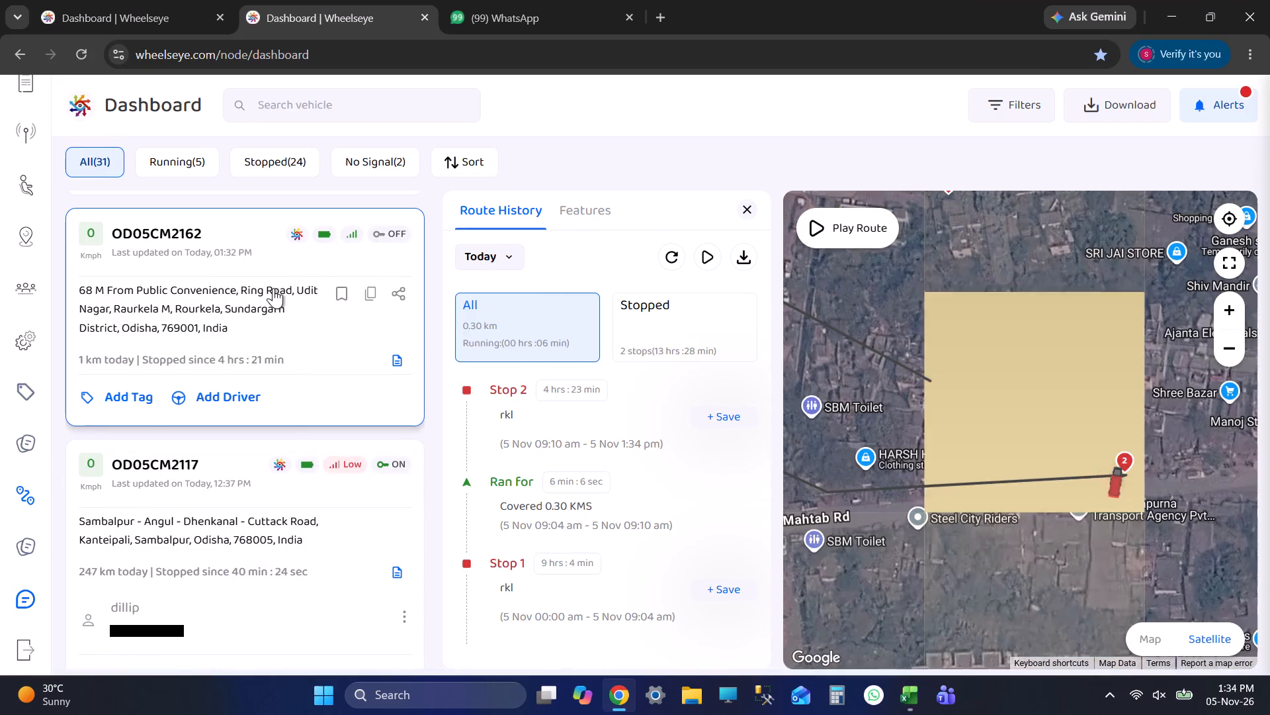
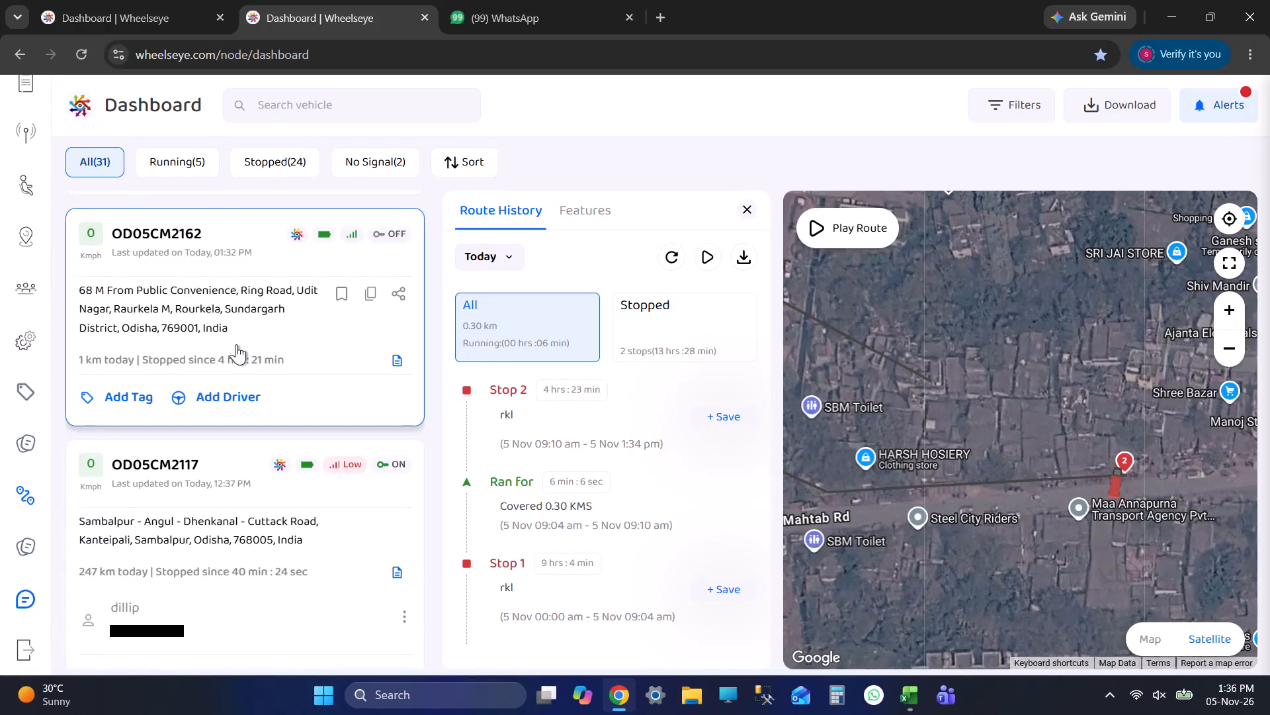
scroll(236, 344, down, 1)
scroll(236, 344, up, 4)
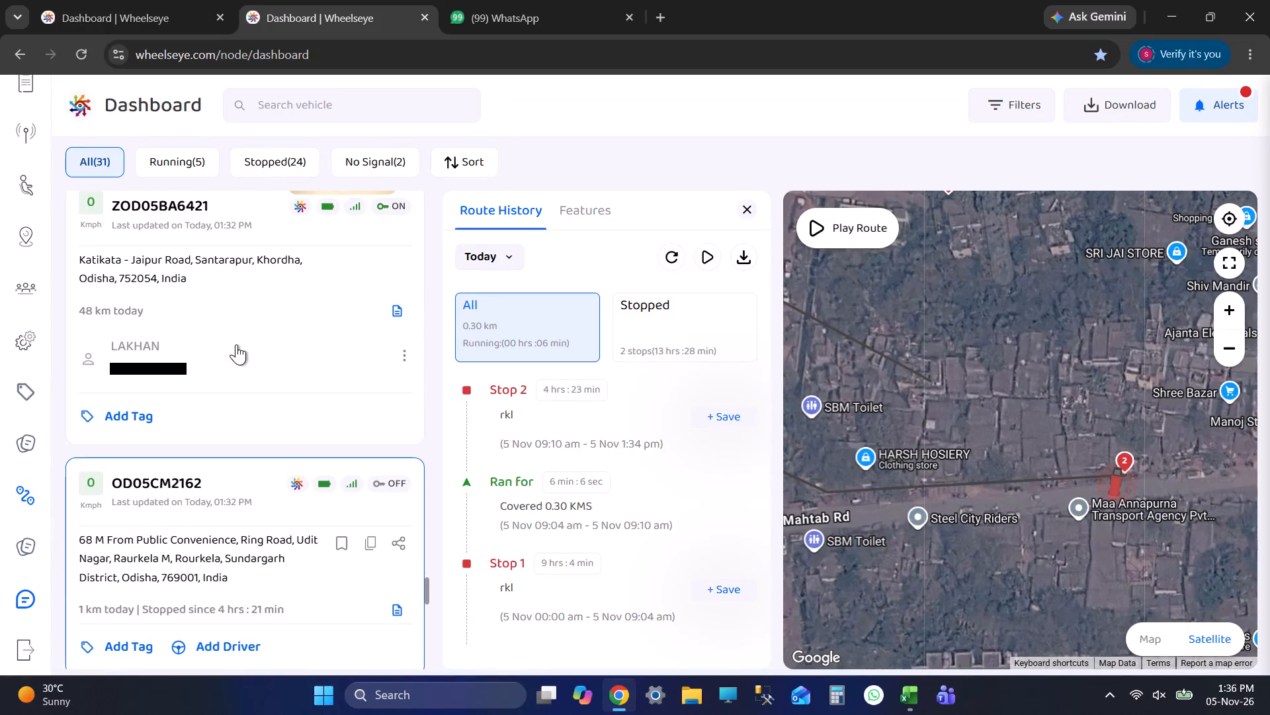
click(236, 344)
scroll(236, 353, down, 2)
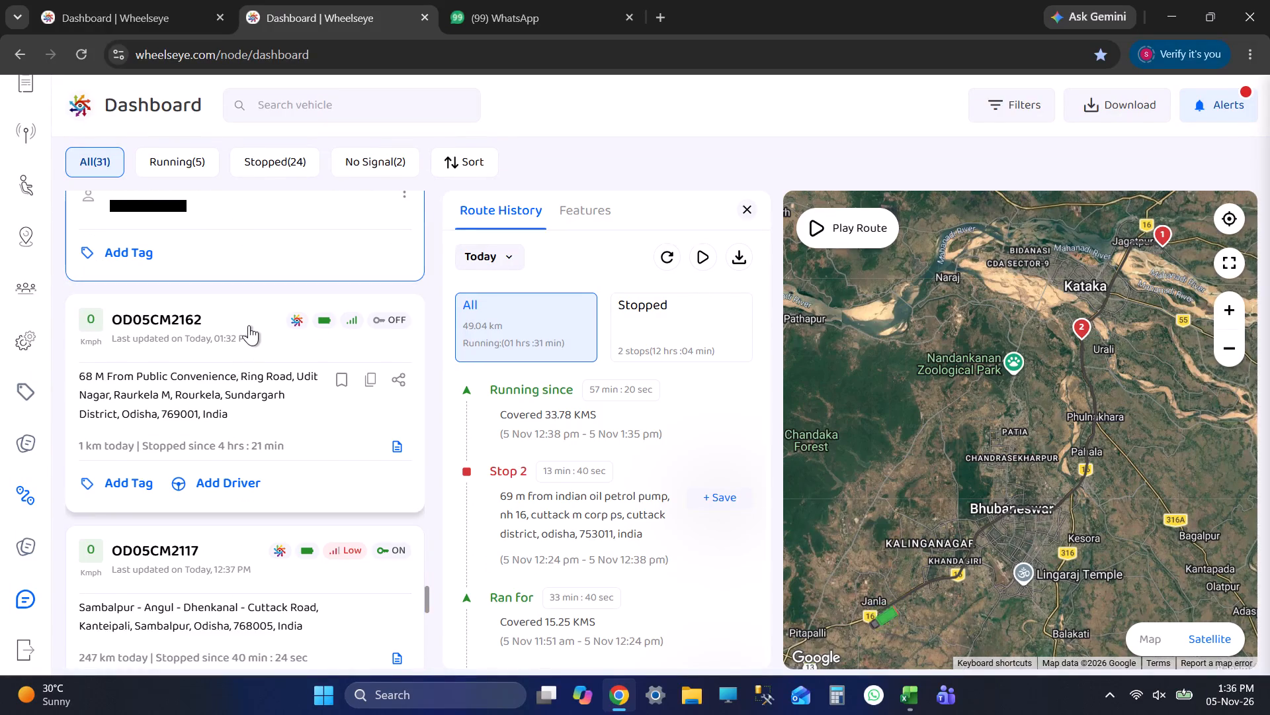
click(249, 319)
scroll(1146, 454, down, 8)
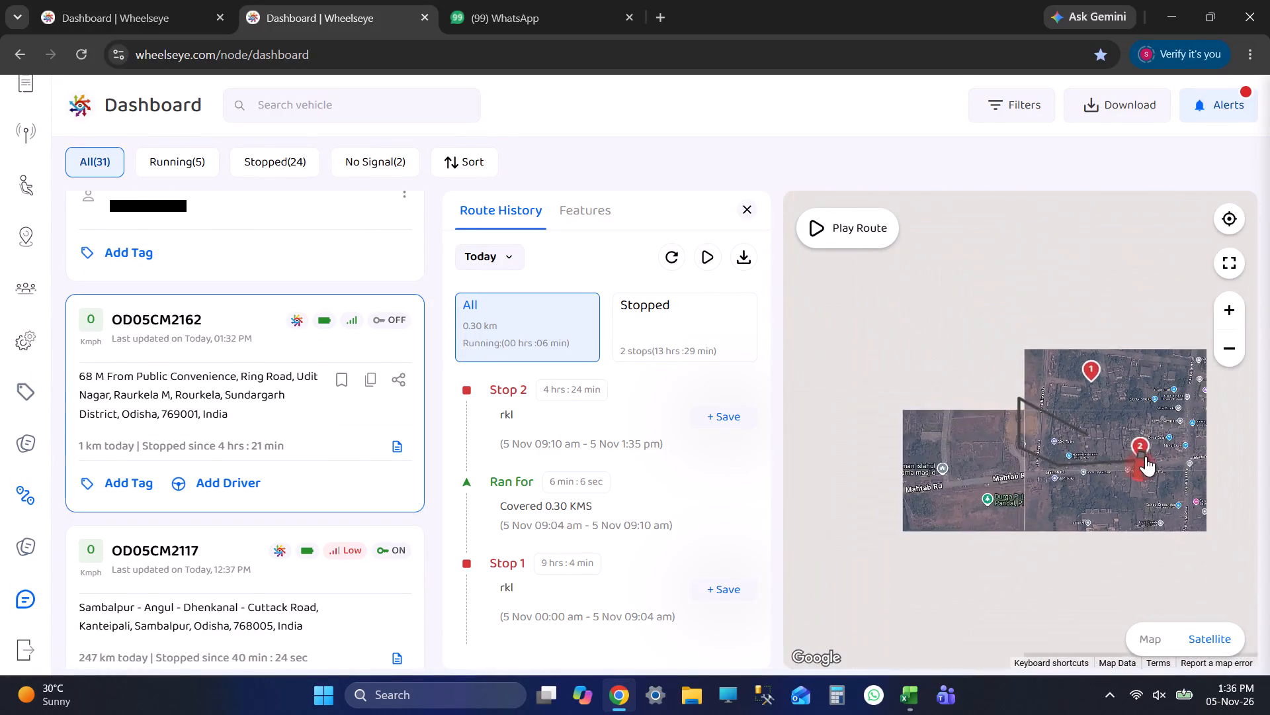
drag(1146, 456, 1098, 472)
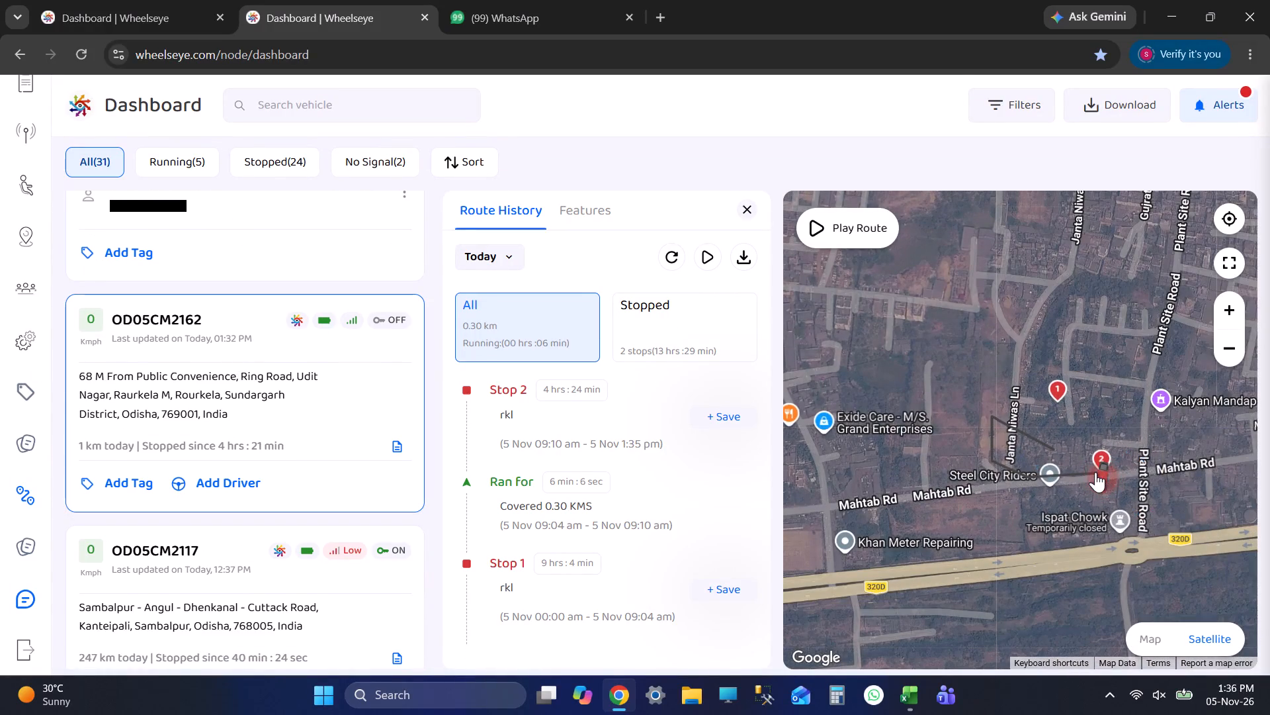
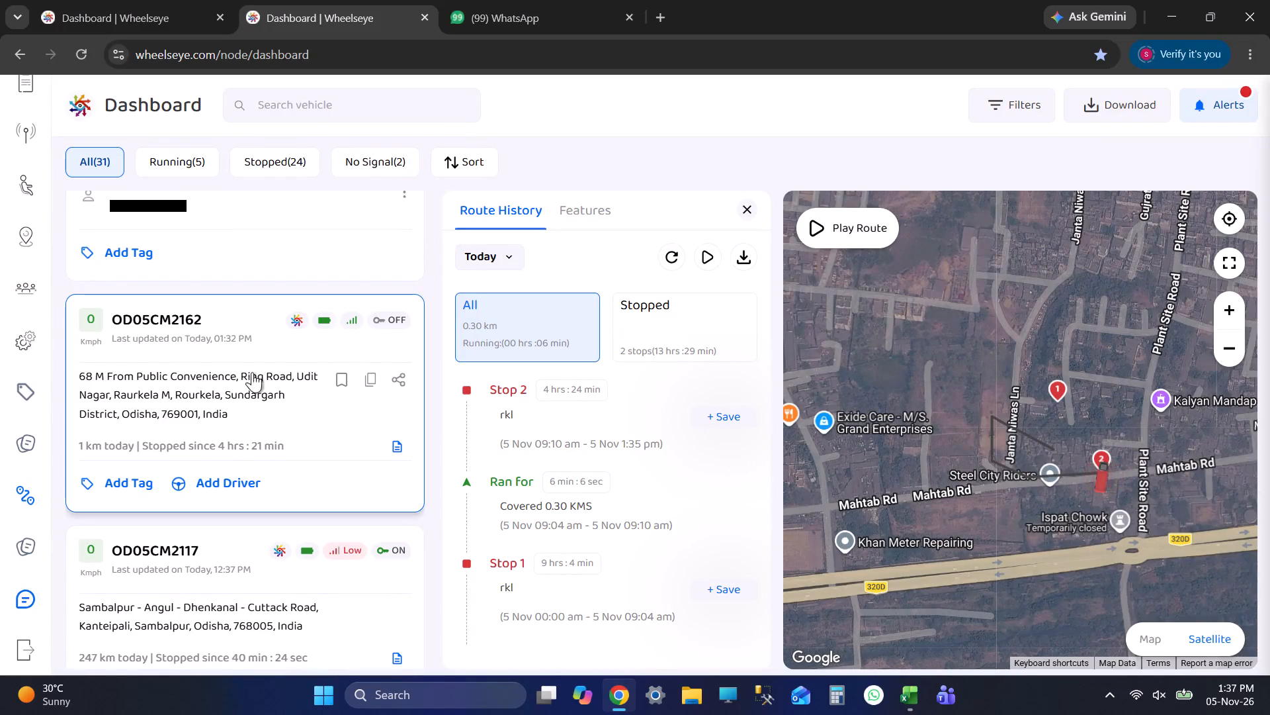
scroll(239, 384, down, 3)
click(232, 410)
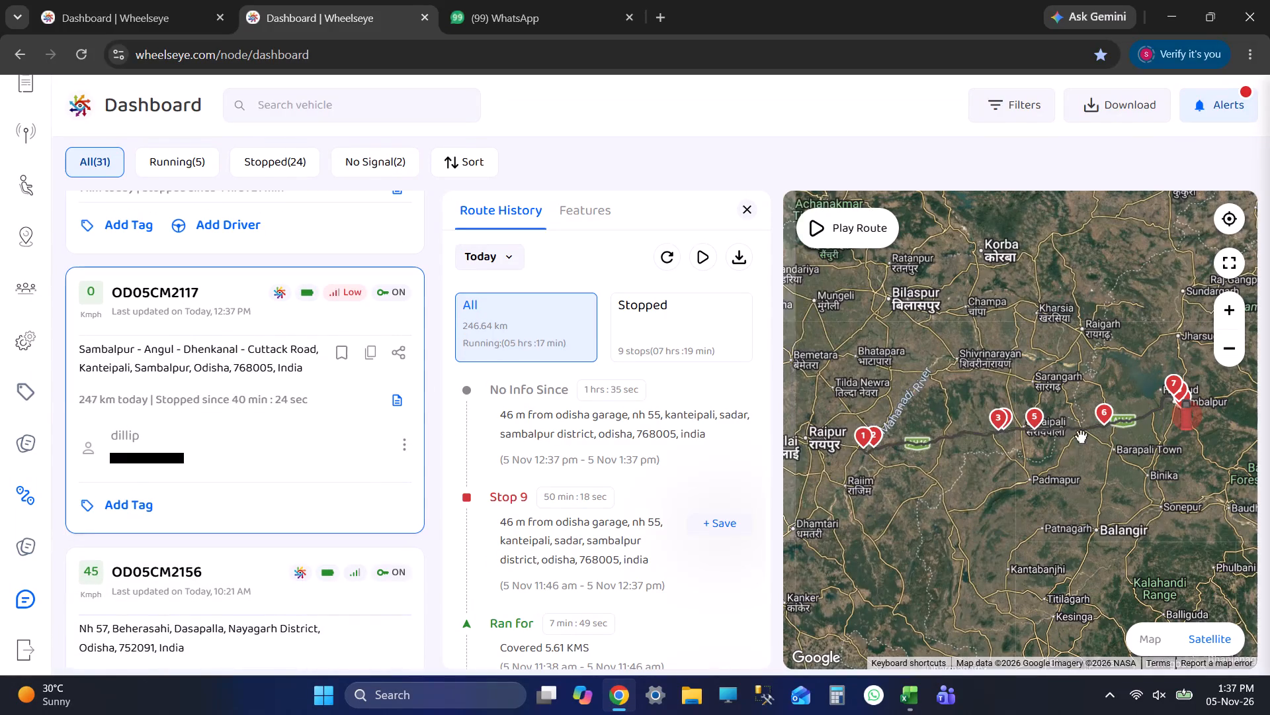
scroll(1193, 397, up, 6)
scroll(1193, 397, down, 1)
scroll(1193, 397, up, 9)
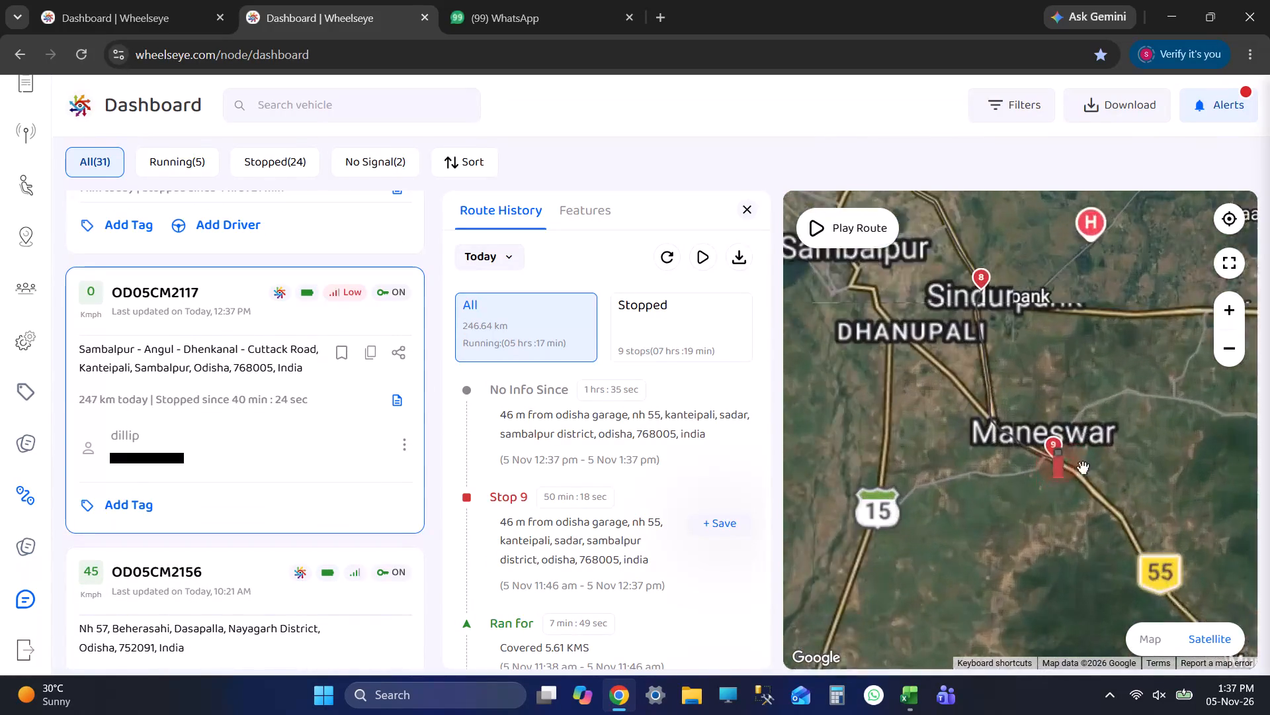
scroll(1053, 467, up, 11)
scroll(1010, 442, down, 1)
scroll(1010, 442, up, 2)
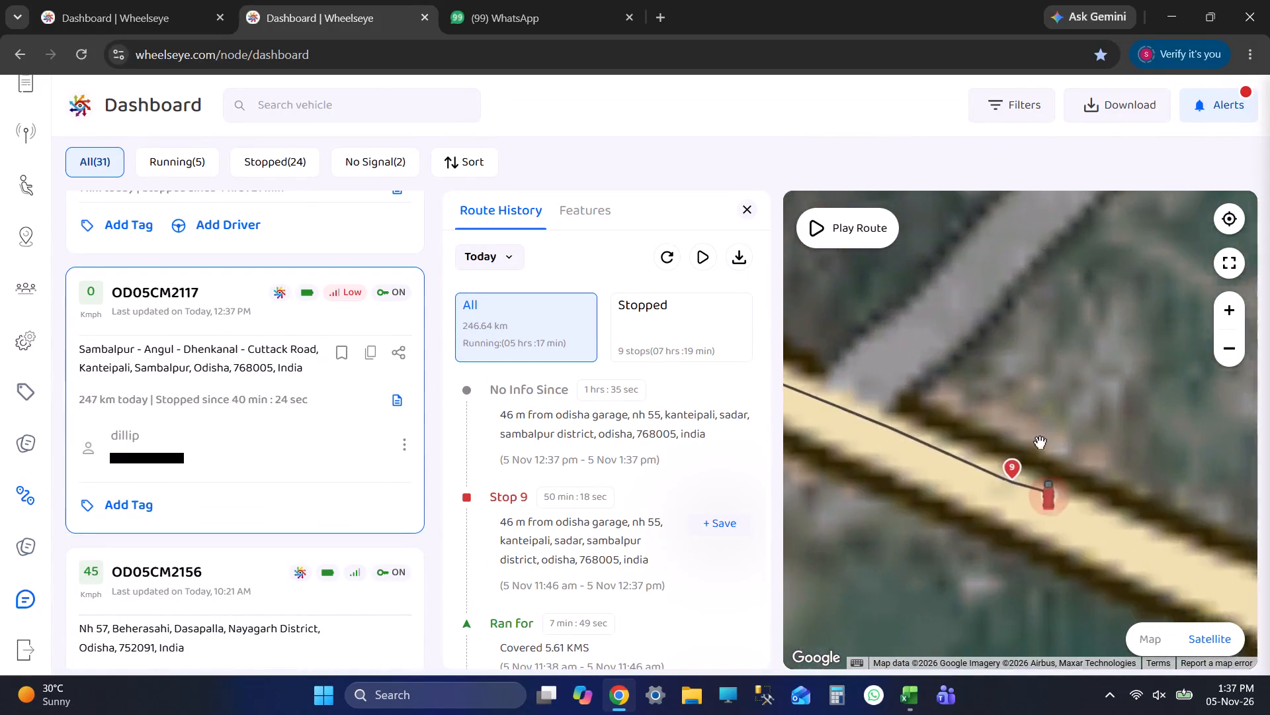
scroll(1106, 452, down, 4)
scroll(1106, 456, up, 1)
scroll(1106, 457, down, 4)
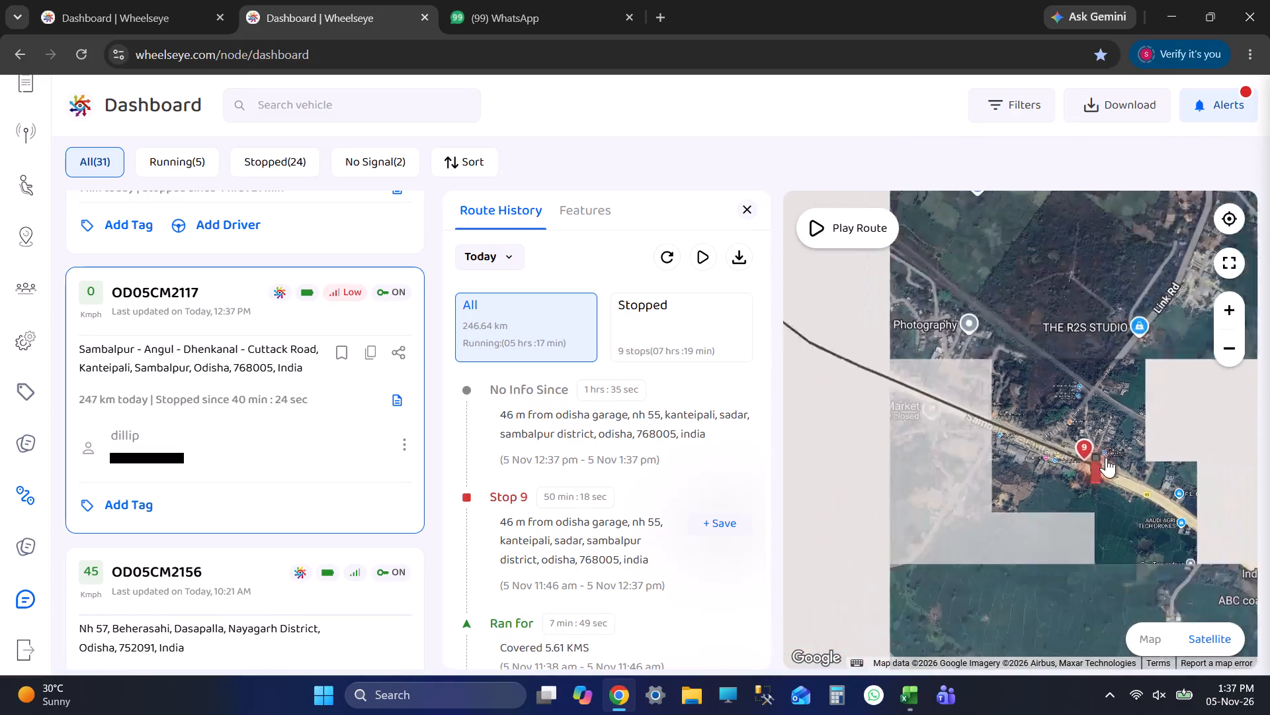
scroll(1106, 457, down, 12)
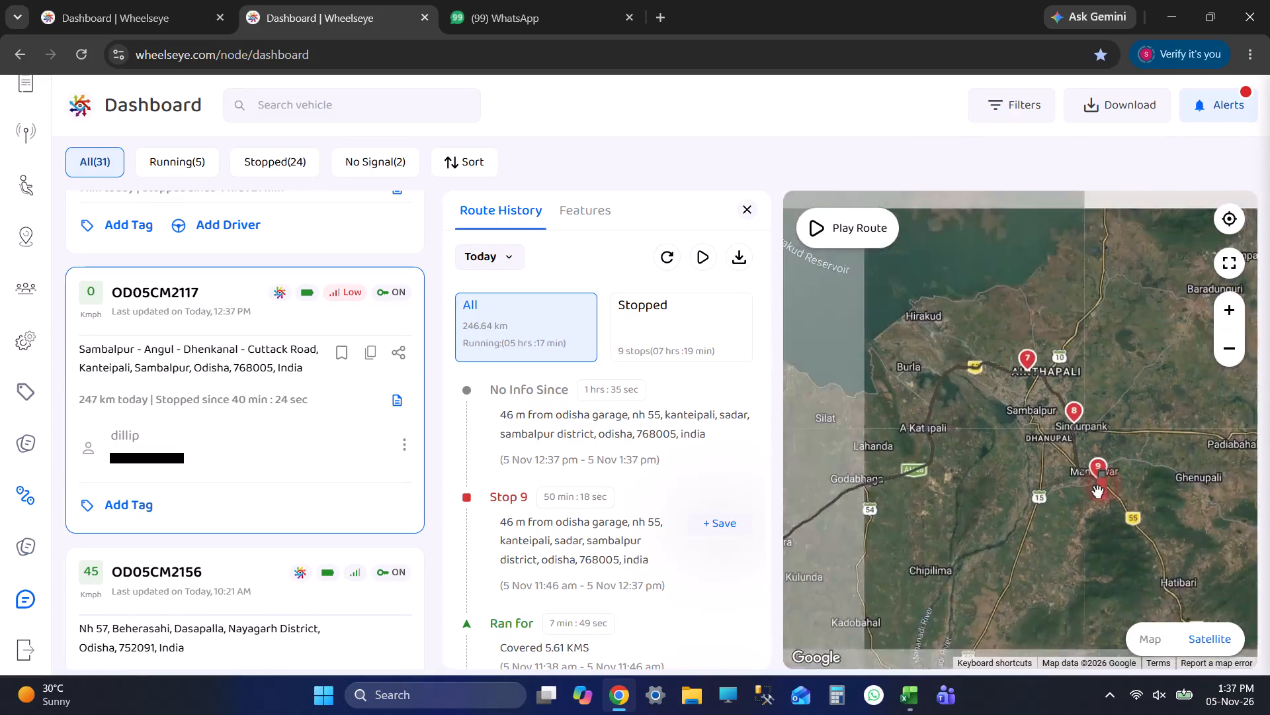
scroll(543, 490, down, 4)
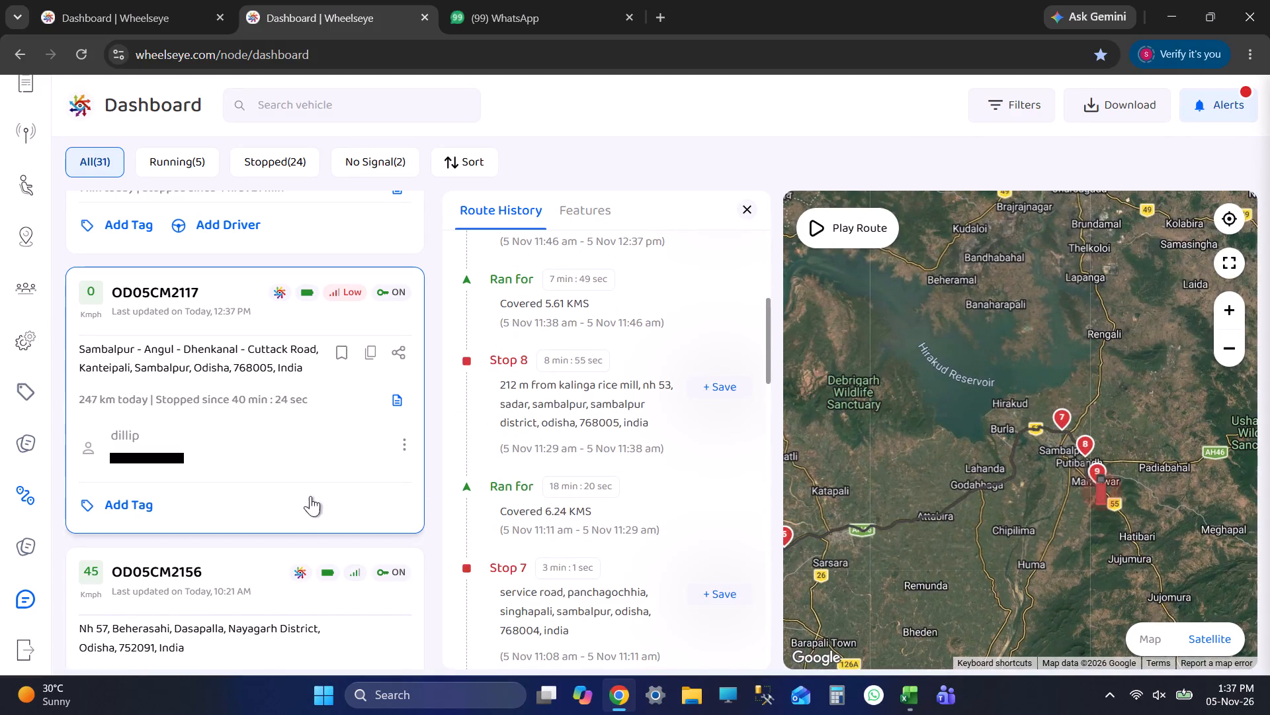
scroll(282, 441, down, 4)
click(238, 331)
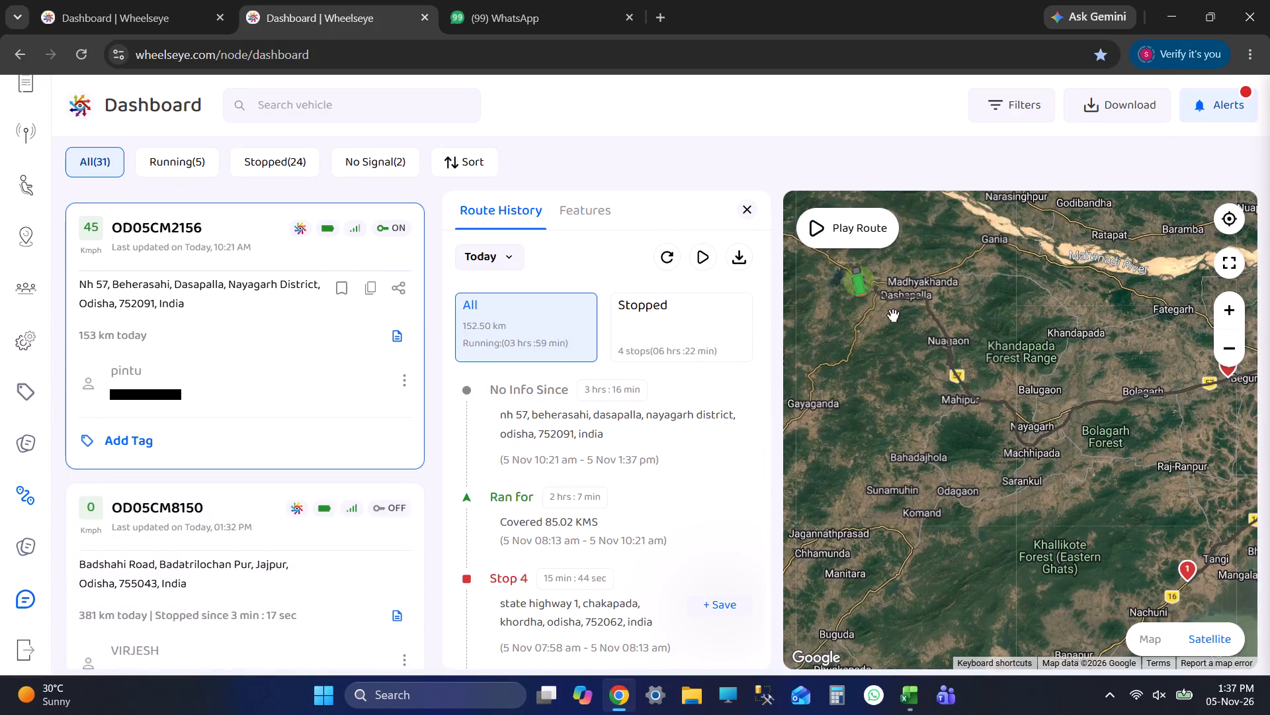
drag(893, 315, 983, 432)
scroll(941, 381, up, 7)
scroll(960, 434, down, 4)
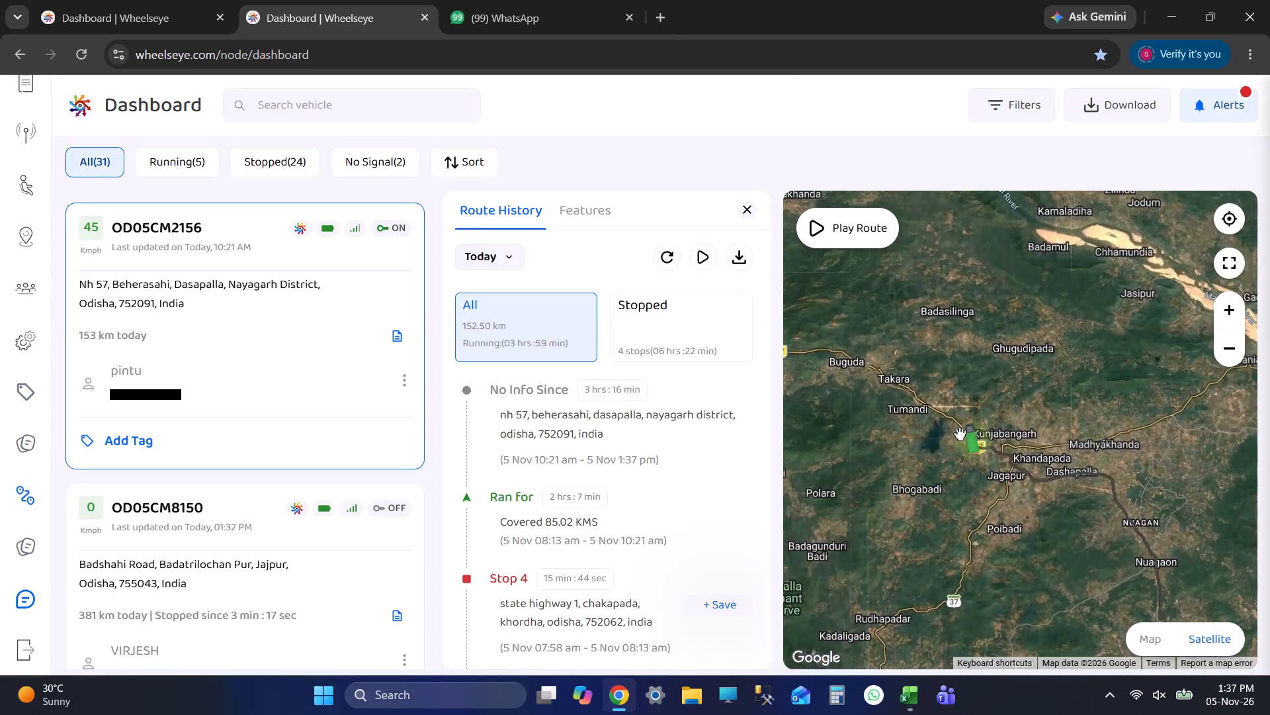
scroll(272, 430, down, 2)
scroll(272, 430, up, 1)
scroll(272, 430, down, 1)
click(261, 369)
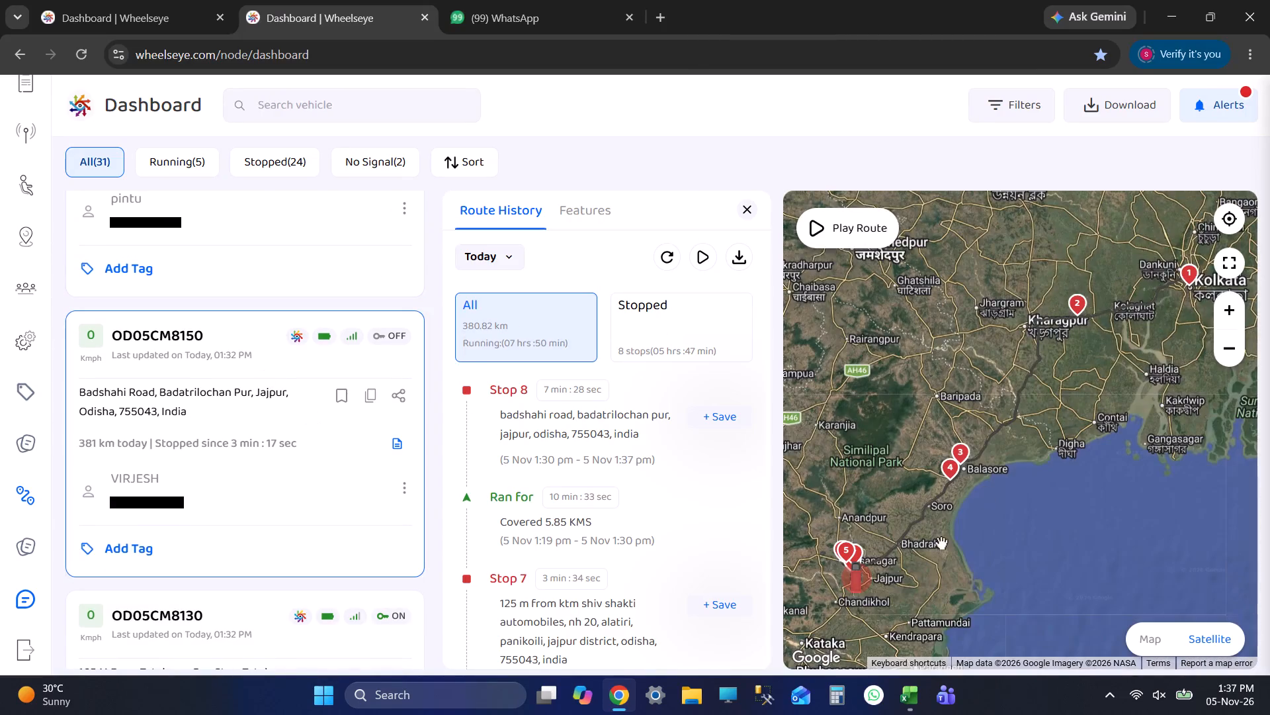
drag(941, 543, 1089, 416)
scroll(1063, 406, up, 14)
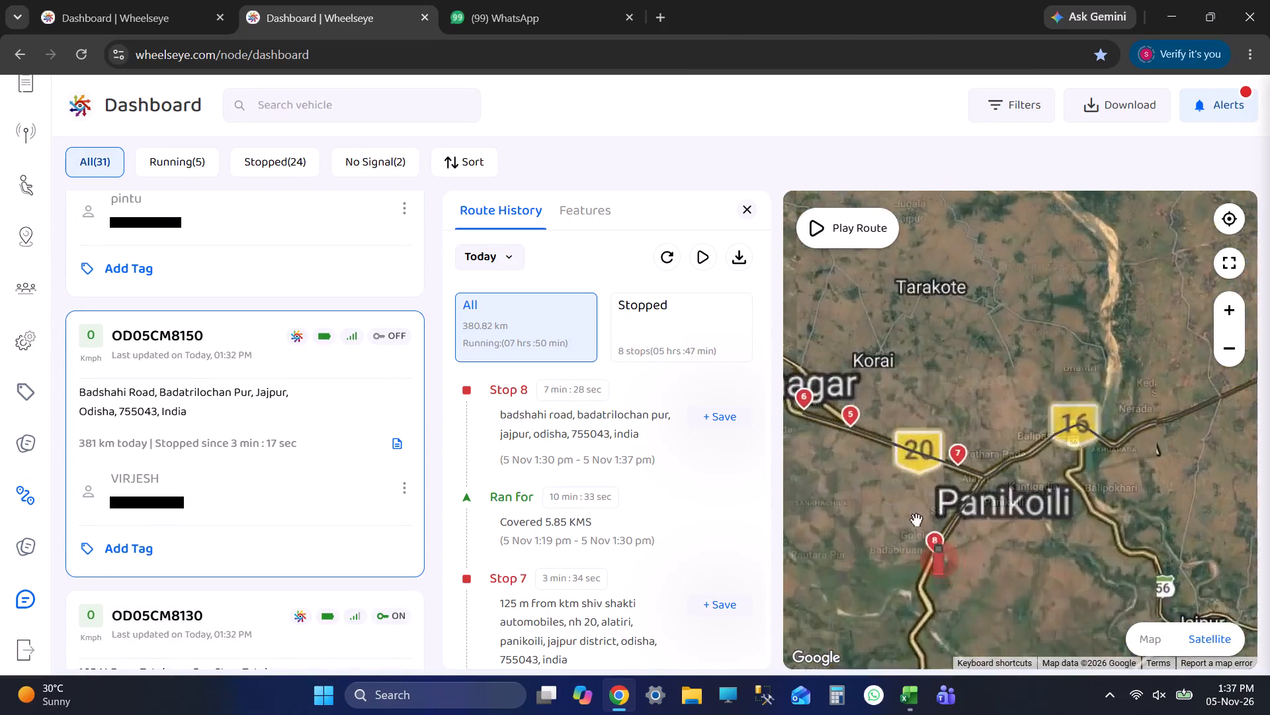
drag(916, 520, 945, 380)
scroll(960, 457, up, 8)
scroll(983, 360, up, 3)
drag(984, 354, 971, 397)
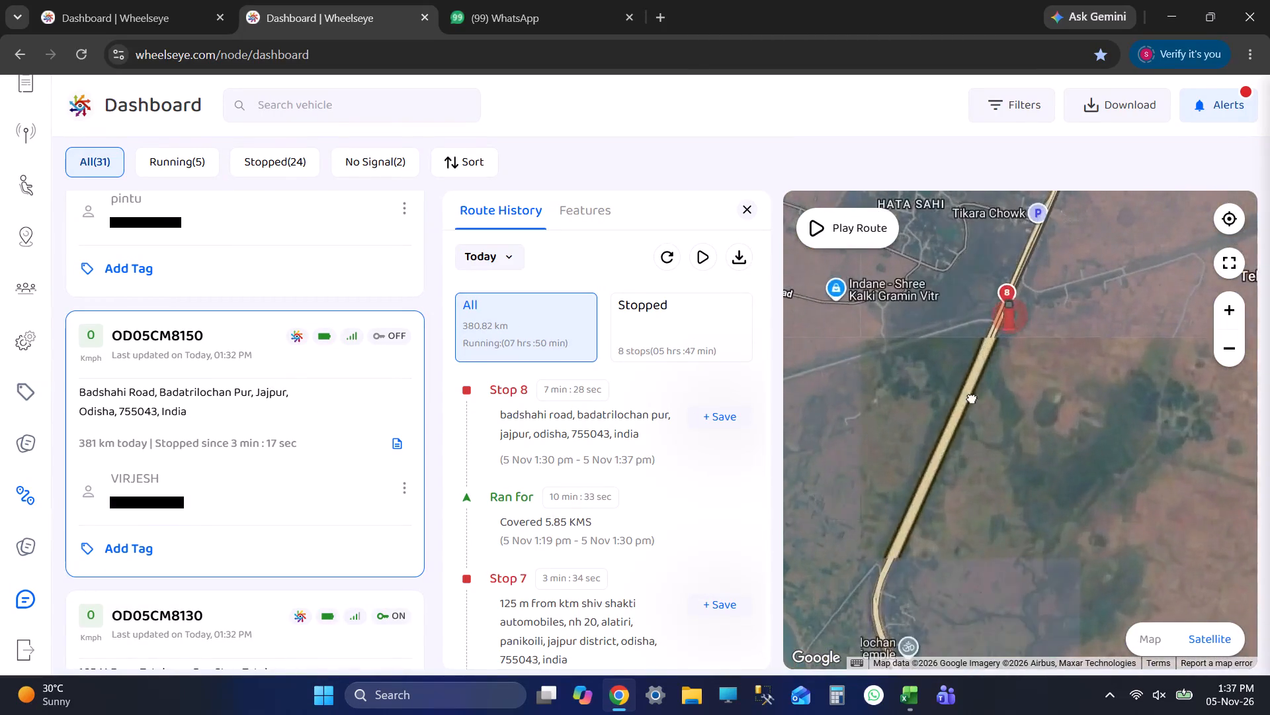
drag(971, 397, 954, 465)
scroll(953, 420, up, 1)
scroll(953, 418, down, 1)
scroll(954, 417, up, 8)
drag(1017, 466, 1005, 344)
scroll(1038, 379, down, 2)
click(615, 430)
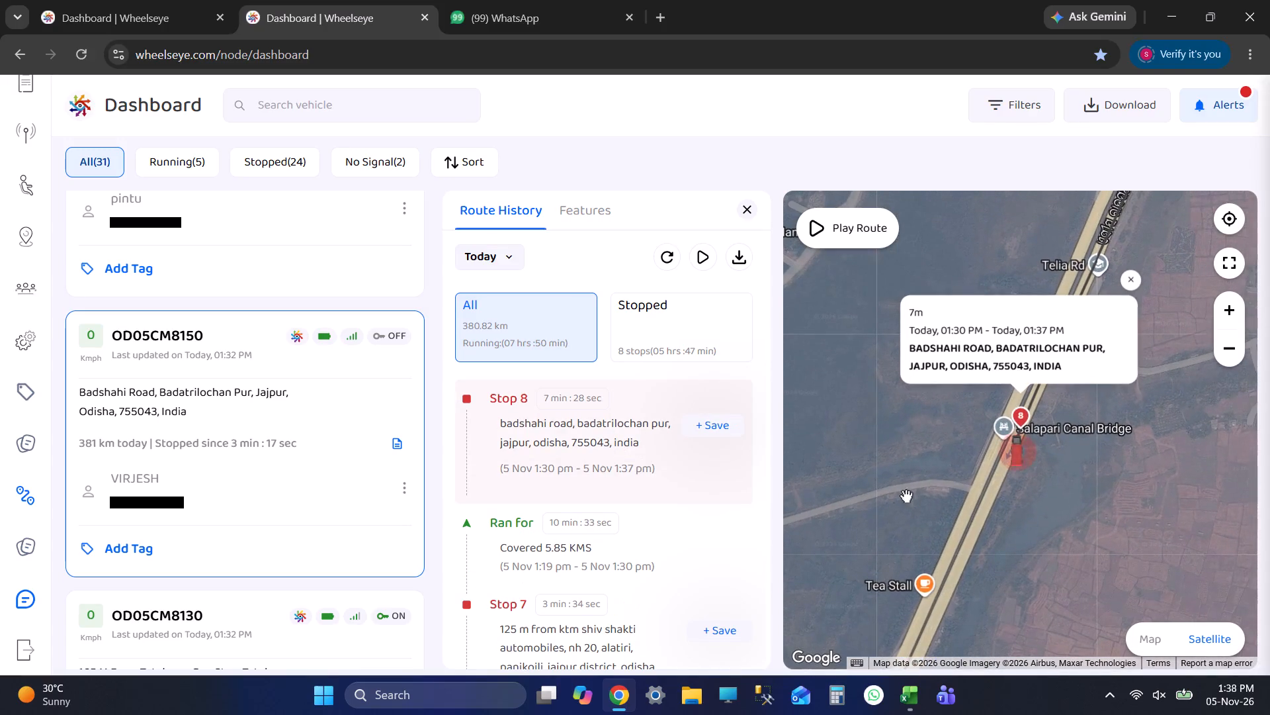
scroll(921, 496, down, 8)
scroll(968, 496, up, 1)
scroll(968, 500, down, 5)
scroll(976, 530, up, 1)
scroll(976, 530, down, 1)
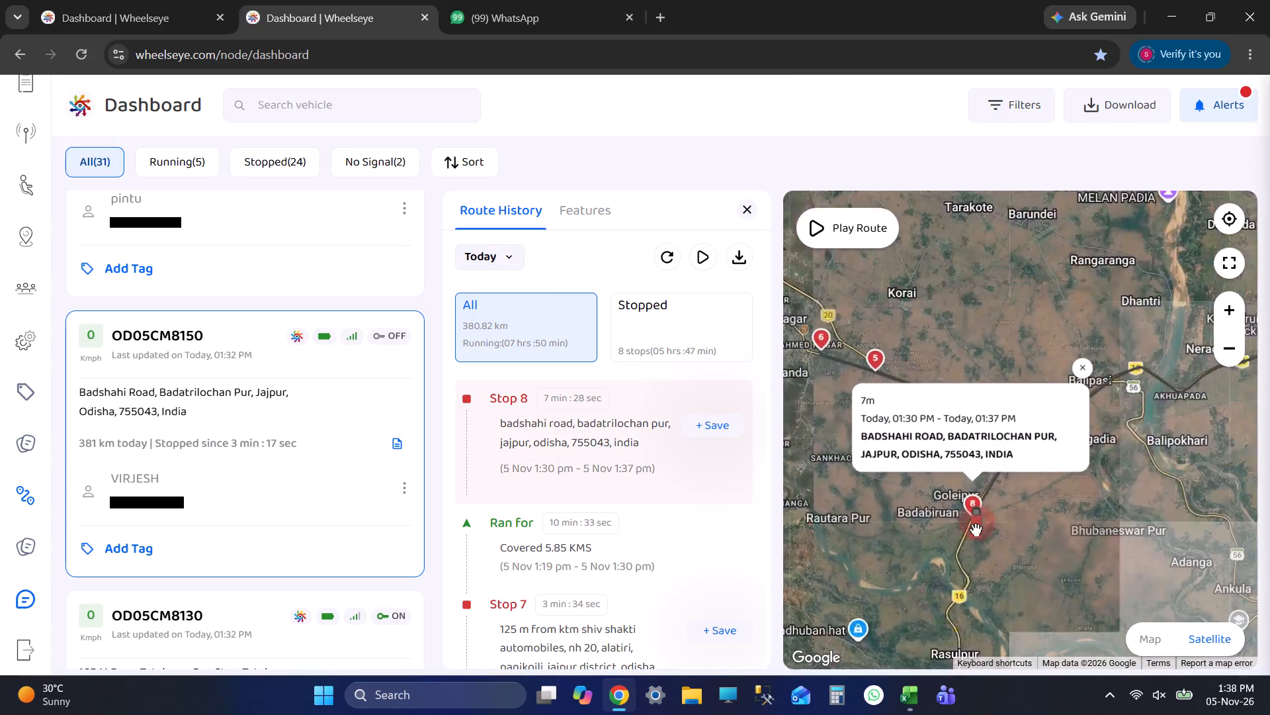
scroll(976, 530, down, 1)
scroll(718, 524, down, 3)
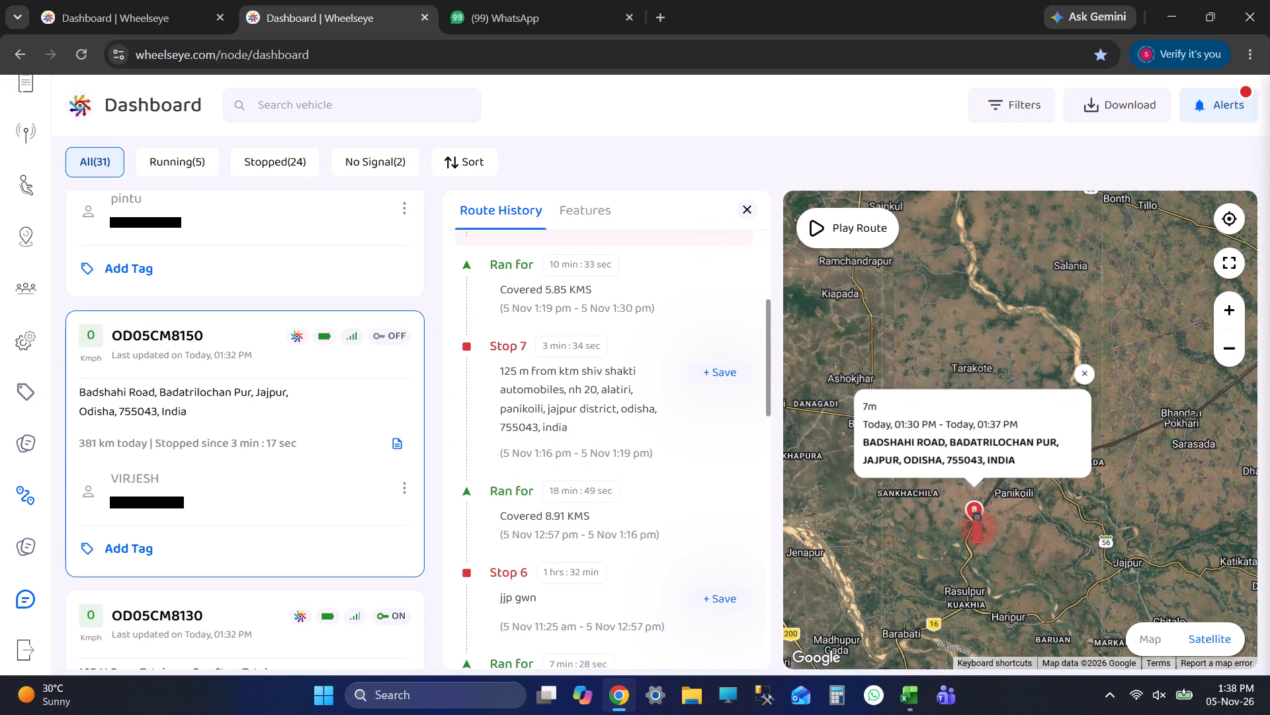
click(622, 580)
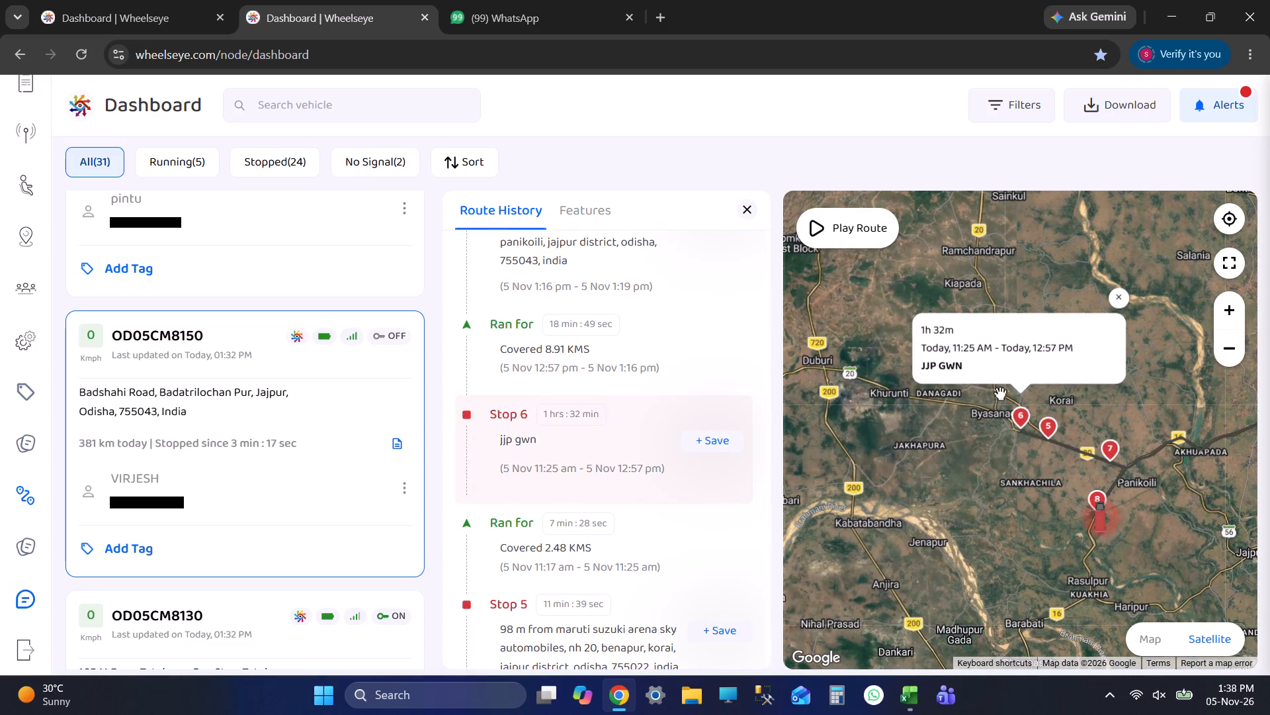
scroll(1028, 428, up, 7)
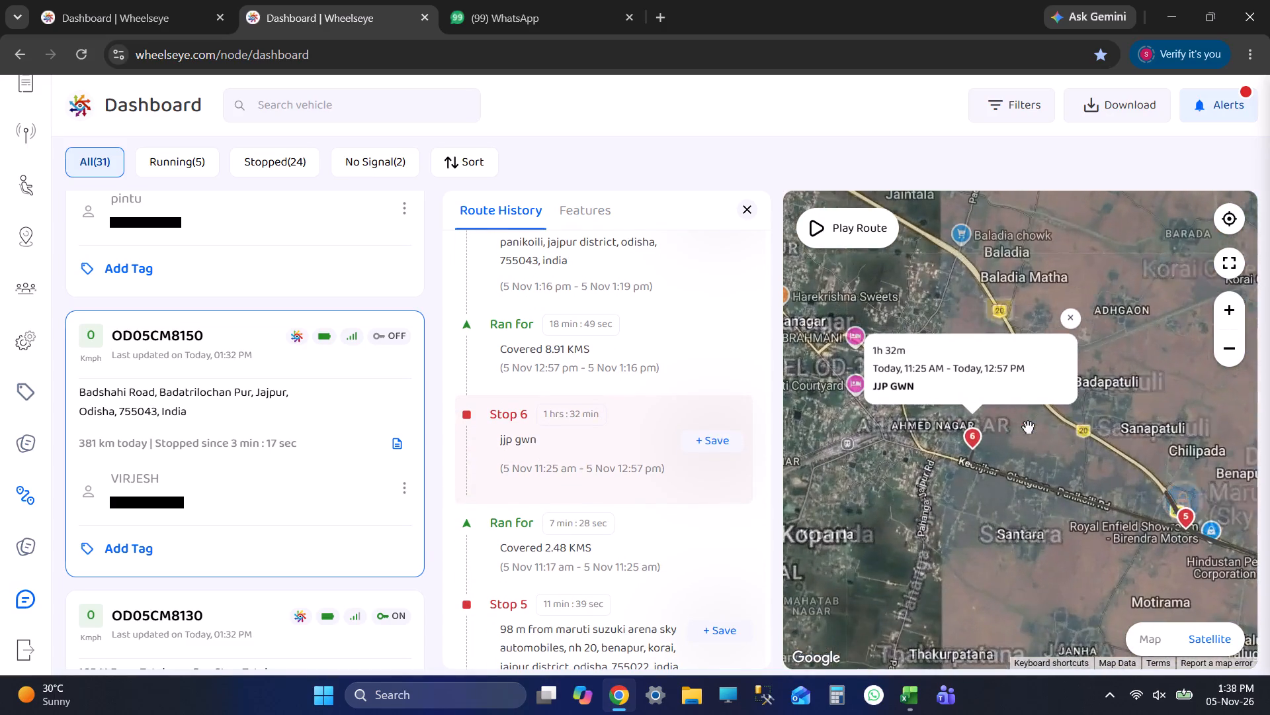
scroll(1032, 481, down, 1)
scroll(1031, 485, up, 1)
scroll(1031, 485, down, 1)
scroll(1031, 485, up, 1)
scroll(1031, 485, down, 2)
scroll(562, 412, up, 8)
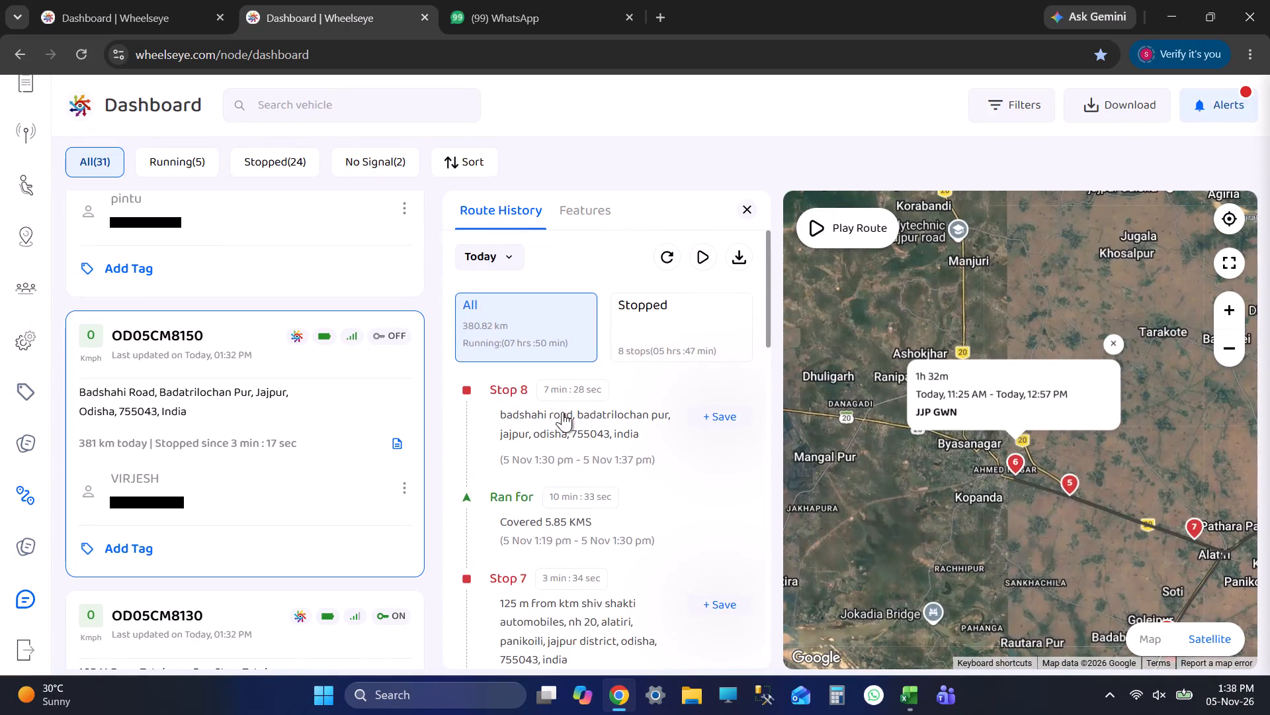
scroll(846, 510, down, 7)
scroll(841, 521, up, 1)
scroll(841, 521, down, 1)
scroll(841, 521, up, 1)
scroll(841, 521, down, 6)
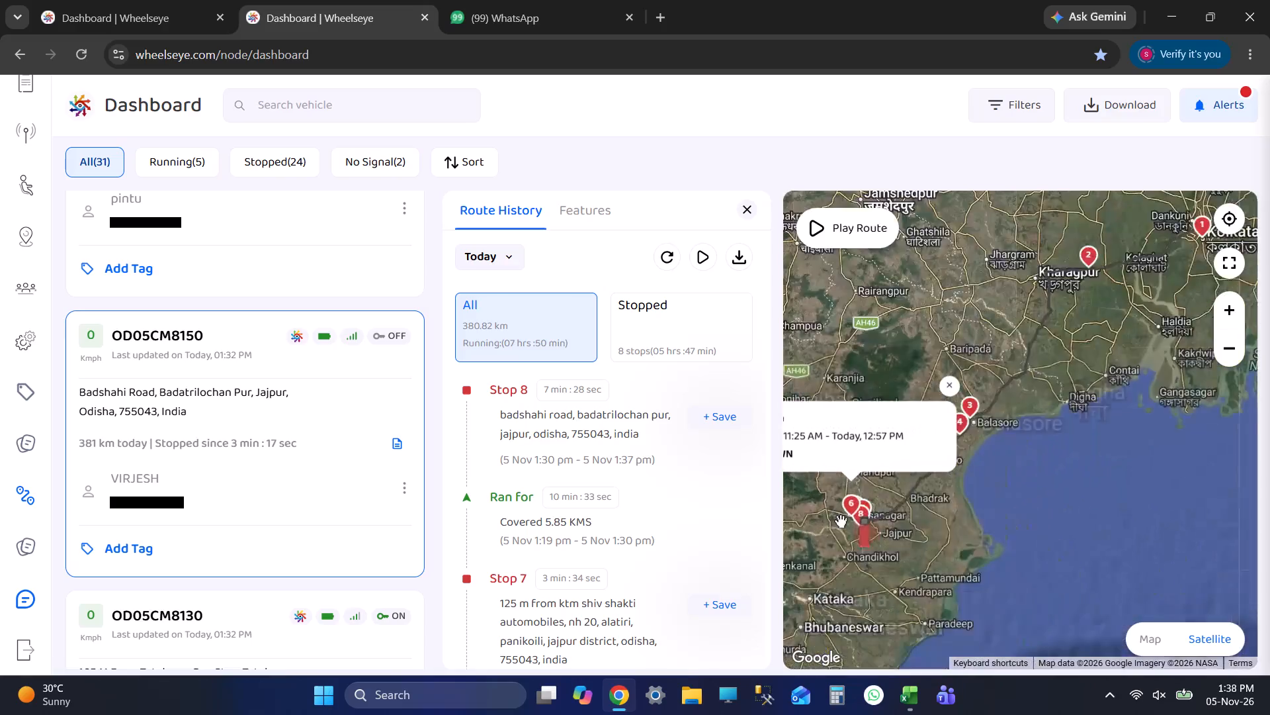
scroll(841, 521, up, 2)
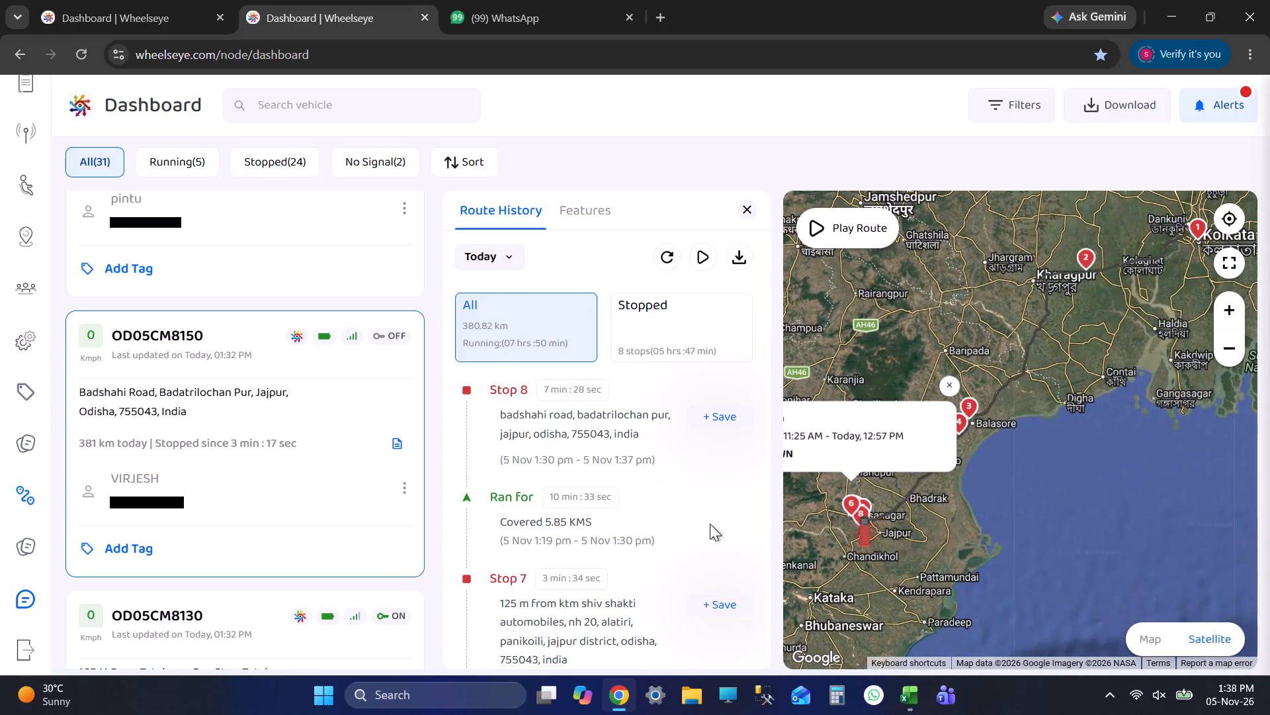
click(609, 385)
scroll(1044, 408, up, 3)
scroll(1003, 448, up, 4)
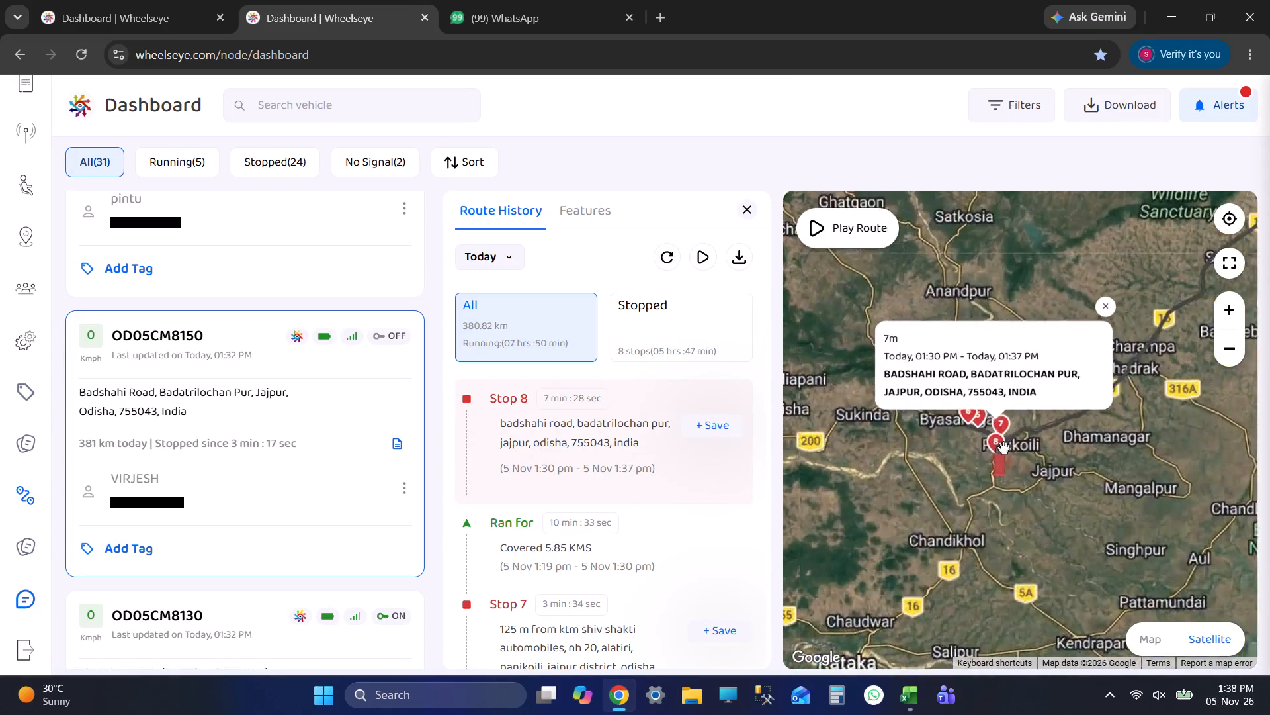
scroll(1003, 448, up, 6)
scroll(978, 516, up, 9)
scroll(955, 517, down, 1)
scroll(955, 526, up, 2)
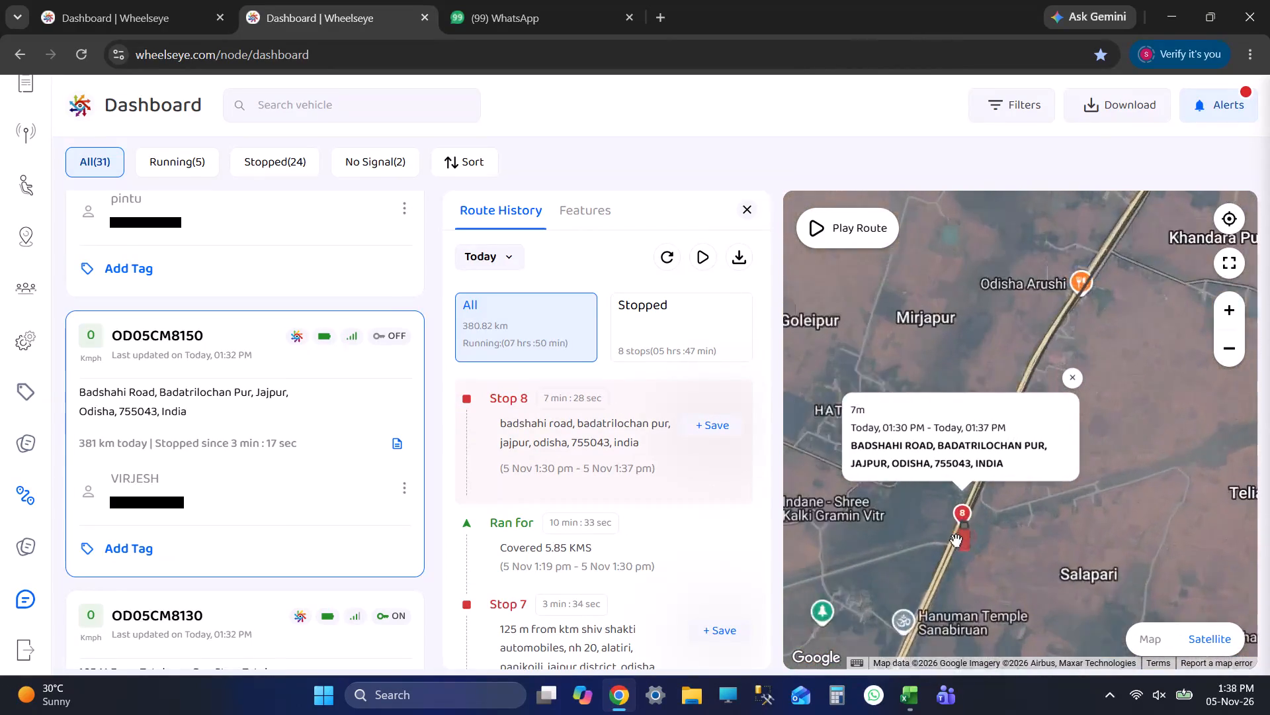
scroll(956, 540, up, 11)
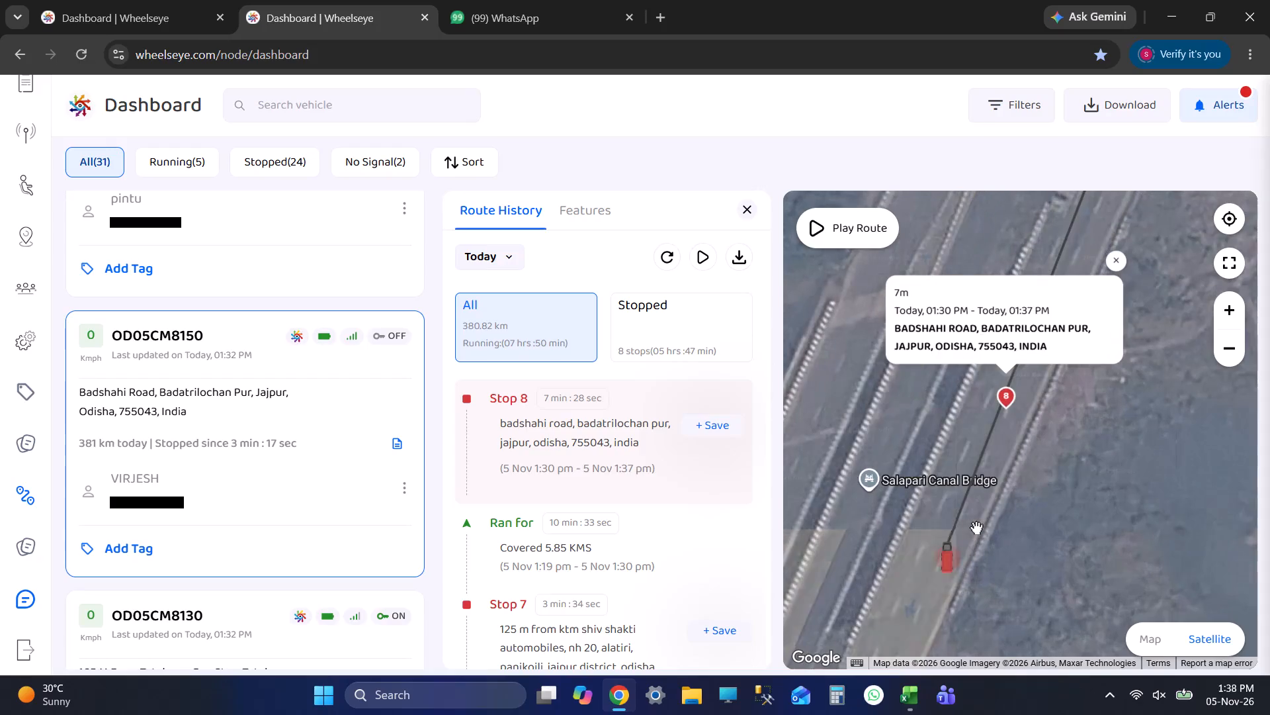
scroll(976, 528, up, 3)
drag(976, 528, 1075, 373)
scroll(1075, 377, down, 2)
scroll(1070, 389, up, 1)
scroll(1070, 389, down, 1)
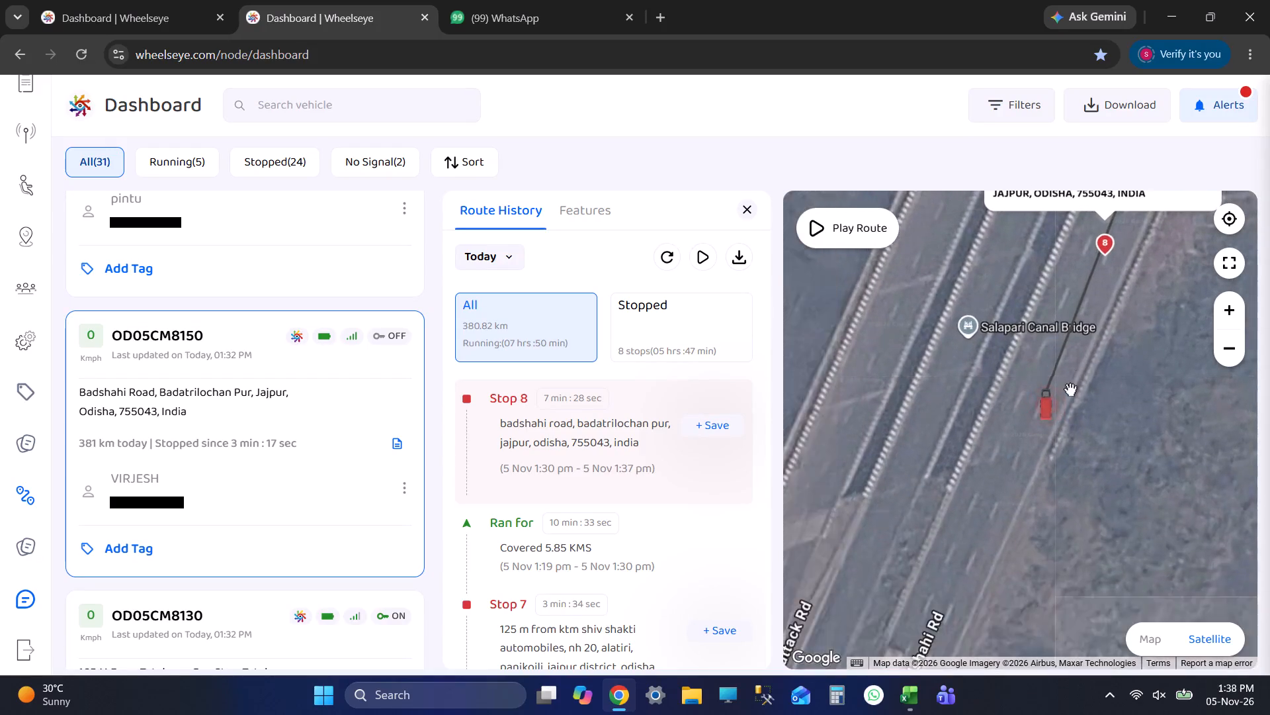
scroll(1070, 389, down, 4)
scroll(1057, 422, up, 1)
scroll(1054, 428, down, 13)
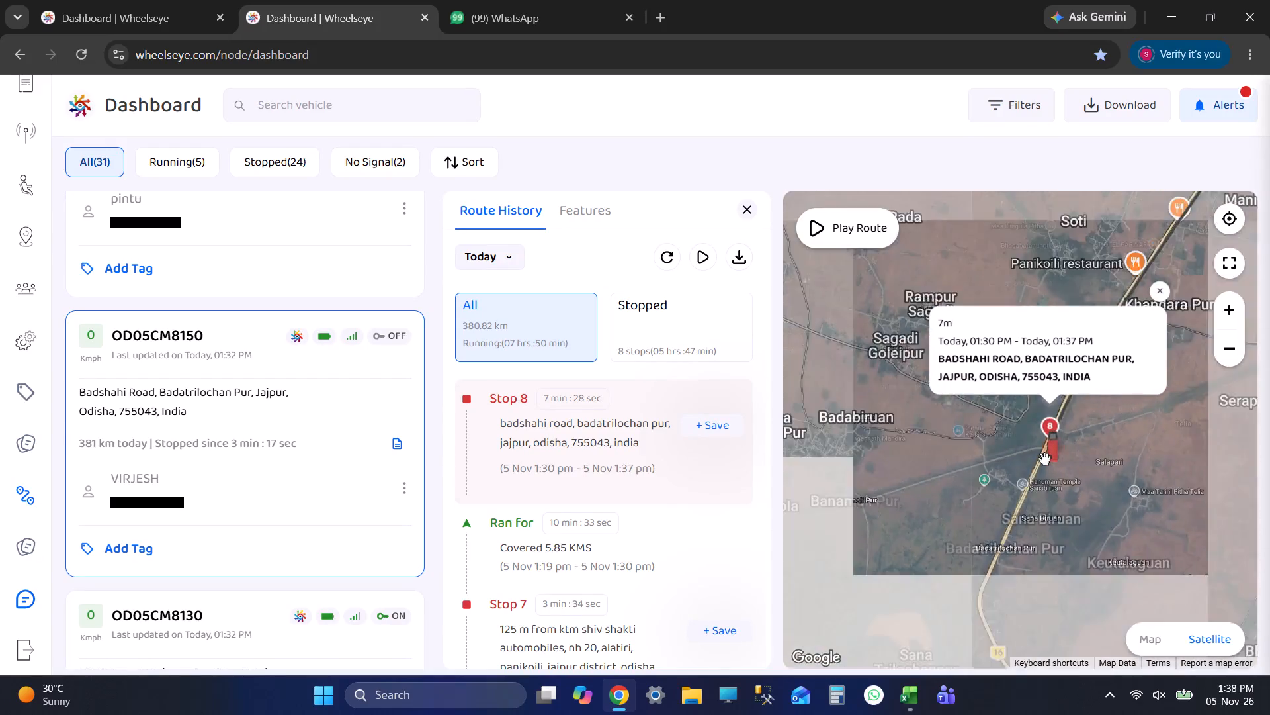
scroll(1044, 459, down, 9)
scroll(625, 542, down, 2)
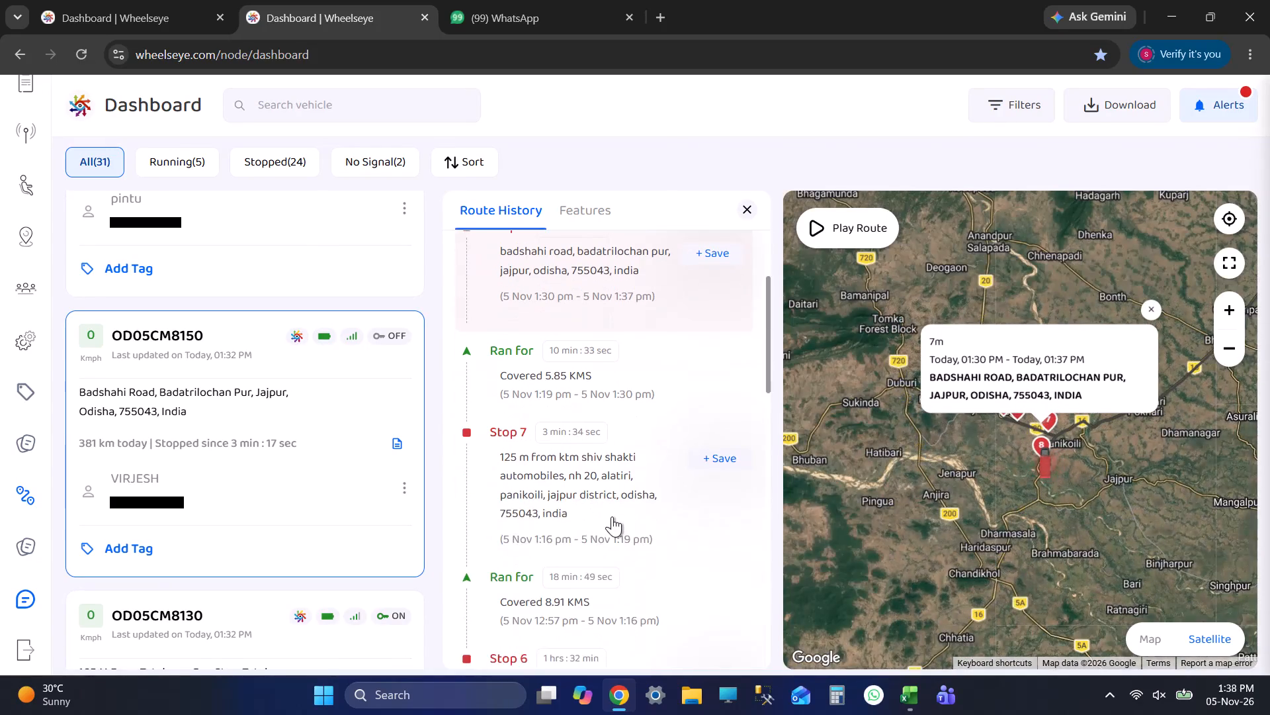
click(612, 509)
scroll(612, 509, down, 3)
click(605, 432)
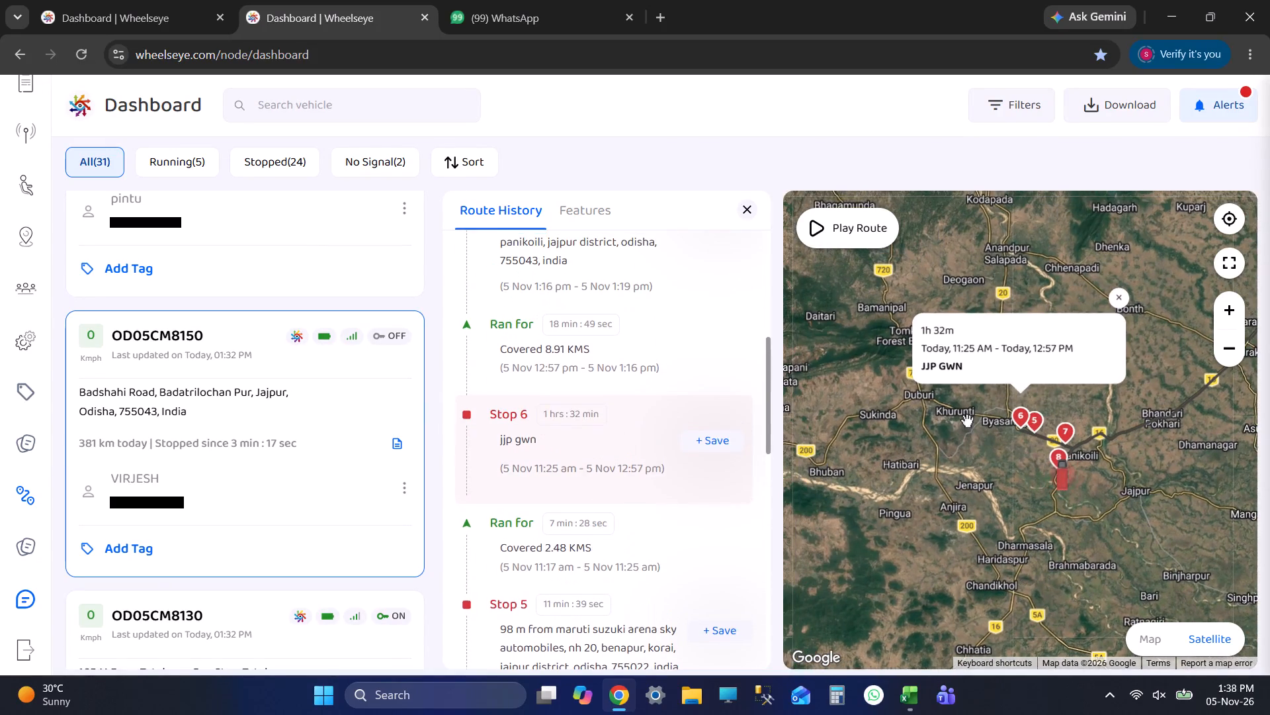
scroll(1178, 410, up, 9)
scroll(810, 500, up, 5)
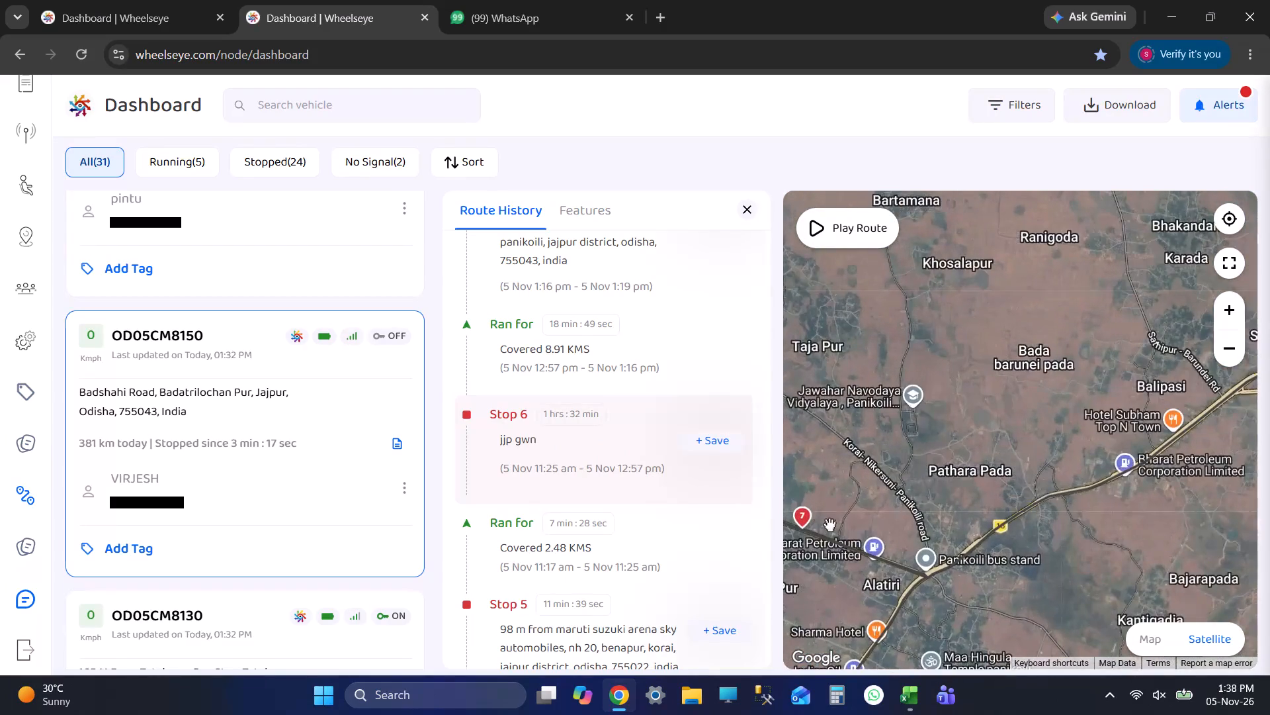
drag(837, 530, 1018, 520)
scroll(968, 510, up, 5)
scroll(1037, 538, down, 1)
scroll(1037, 538, up, 10)
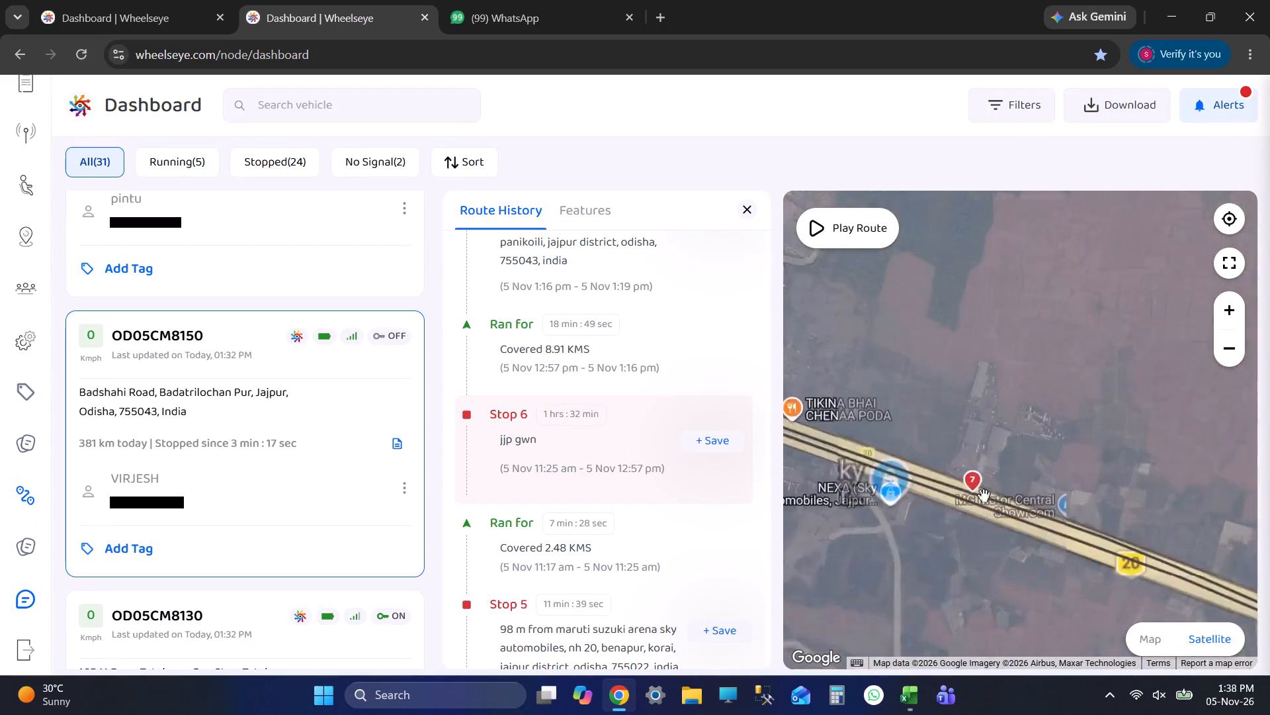
scroll(980, 490, up, 2)
scroll(614, 395, up, 4)
click(614, 395)
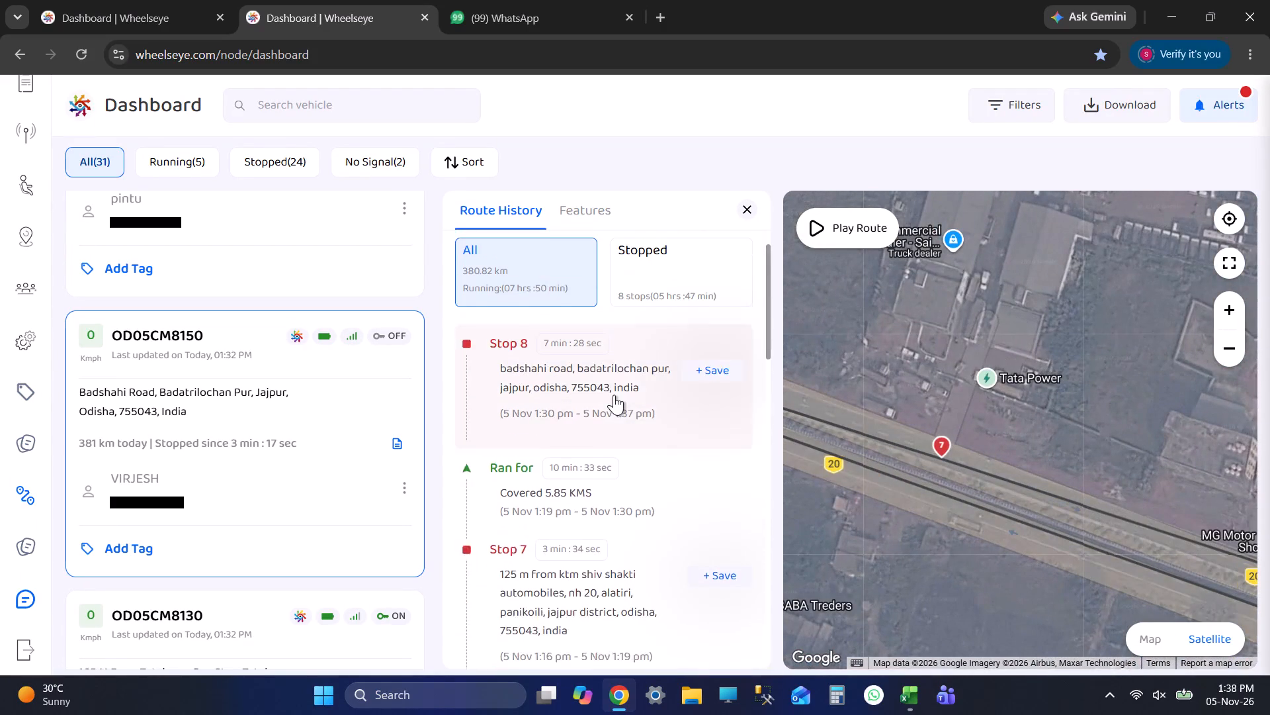
scroll(932, 504, down, 4)
scroll(936, 502, up, 1)
scroll(935, 503, down, 3)
scroll(934, 510, up, 1)
scroll(933, 513, down, 1)
scroll(929, 522, up, 1)
scroll(928, 523, down, 10)
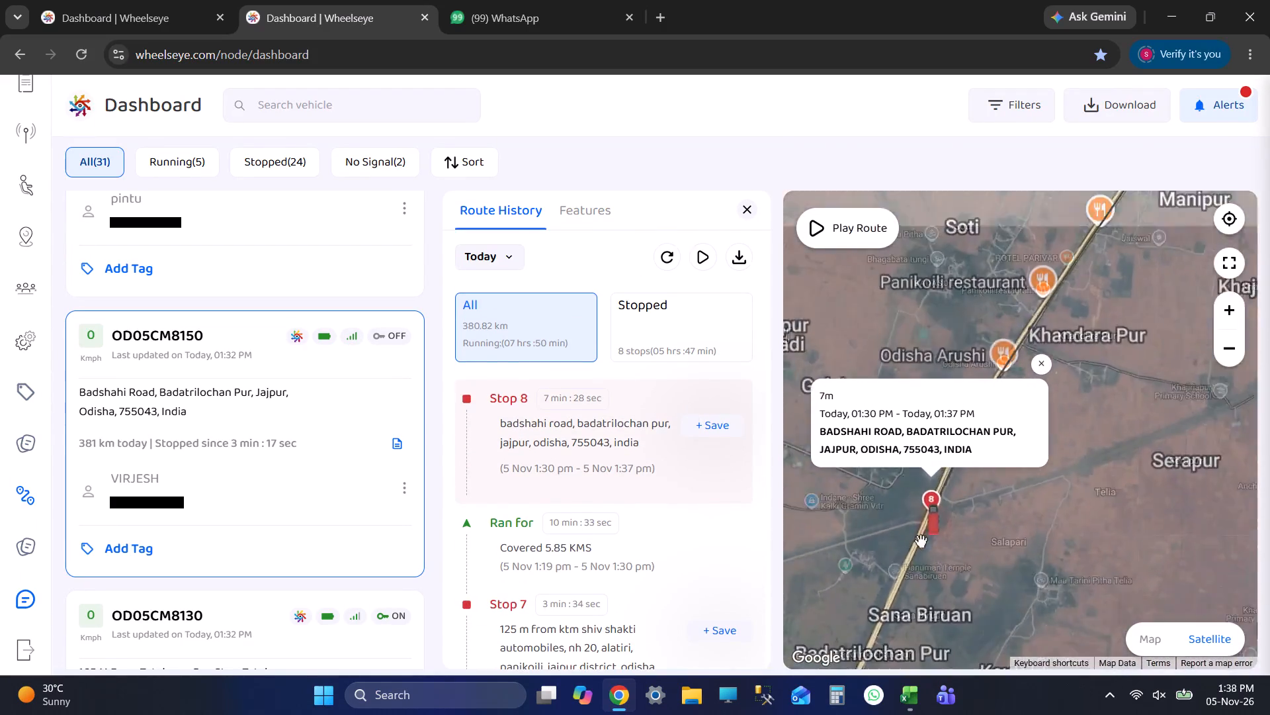
scroll(921, 541, down, 1)
scroll(925, 540, up, 1)
scroll(925, 540, down, 12)
scroll(271, 410, down, 5)
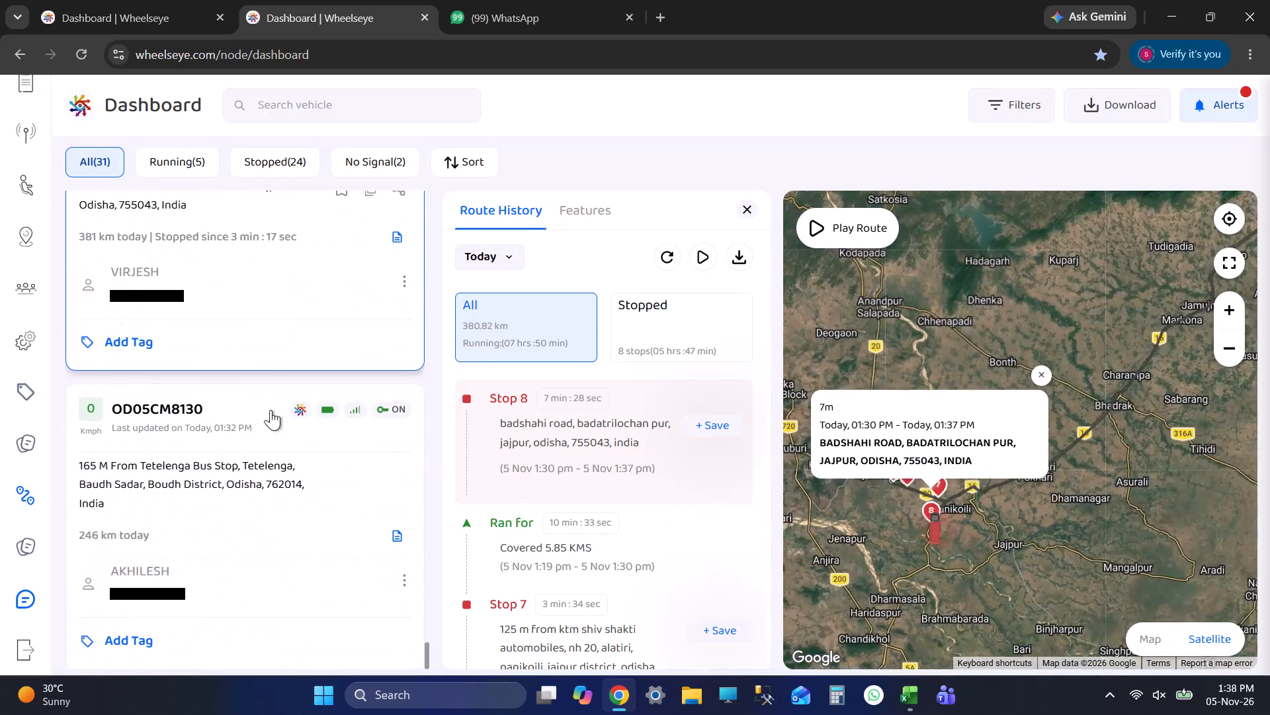
click(177, 432)
scroll(177, 432, down, 4)
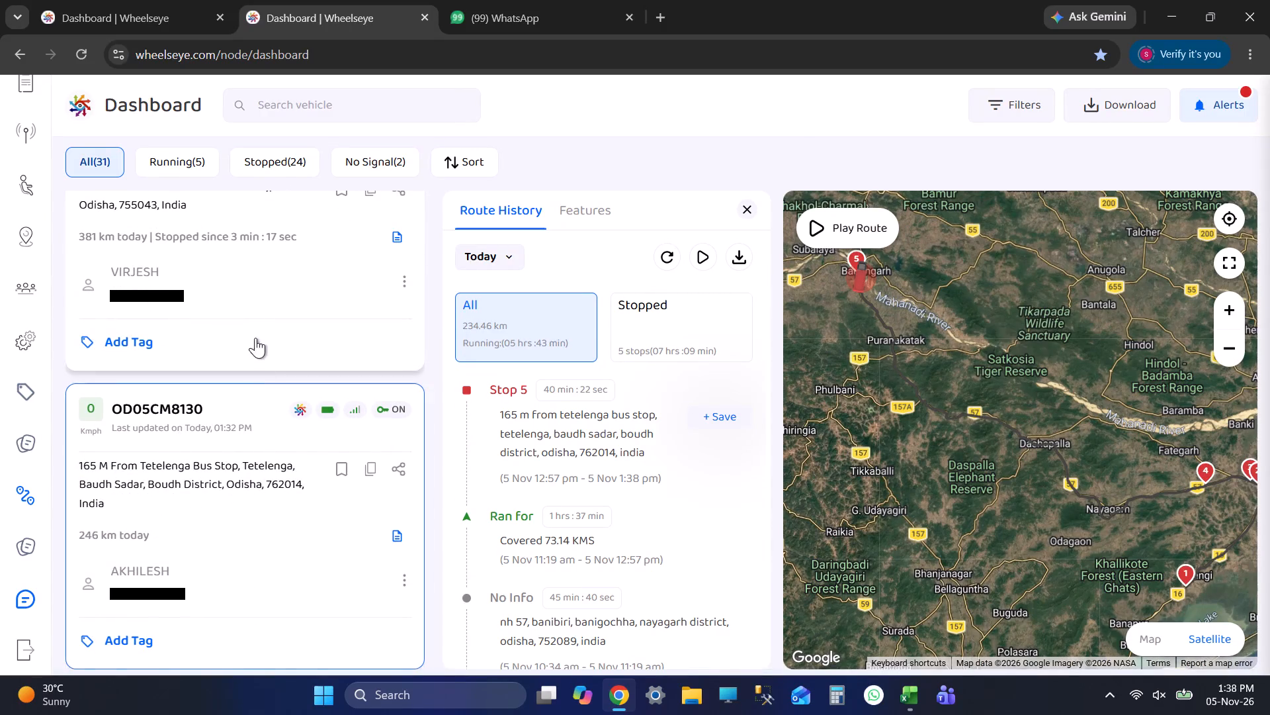
scroll(271, 446, up, 3)
drag(851, 480, 931, 554)
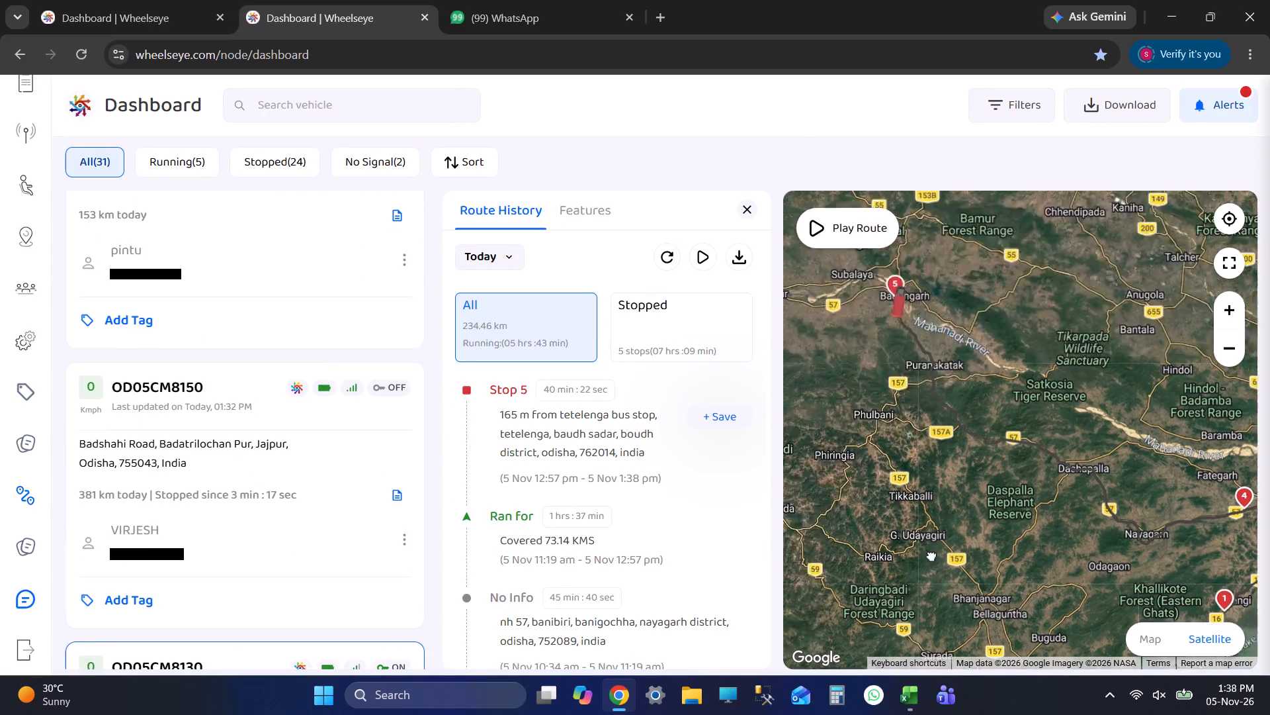
drag(931, 554, 957, 598)
click(602, 426)
scroll(999, 429, up, 3)
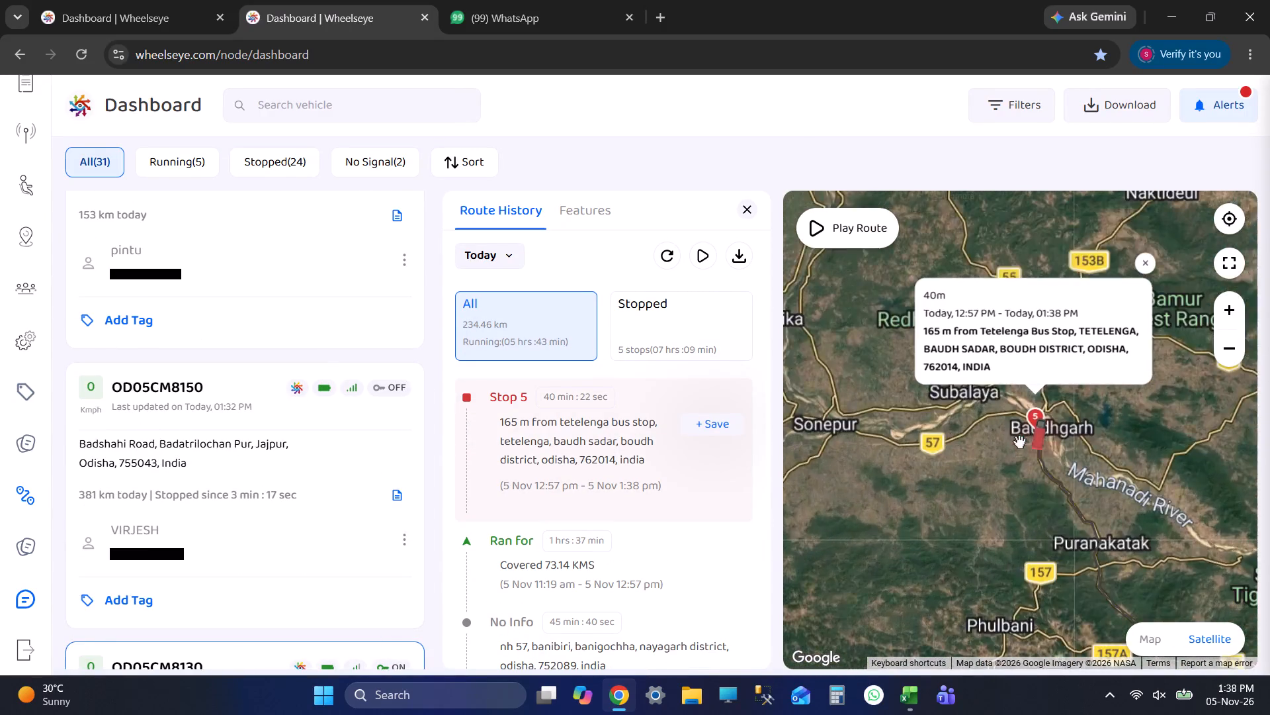
scroll(1045, 417, up, 20)
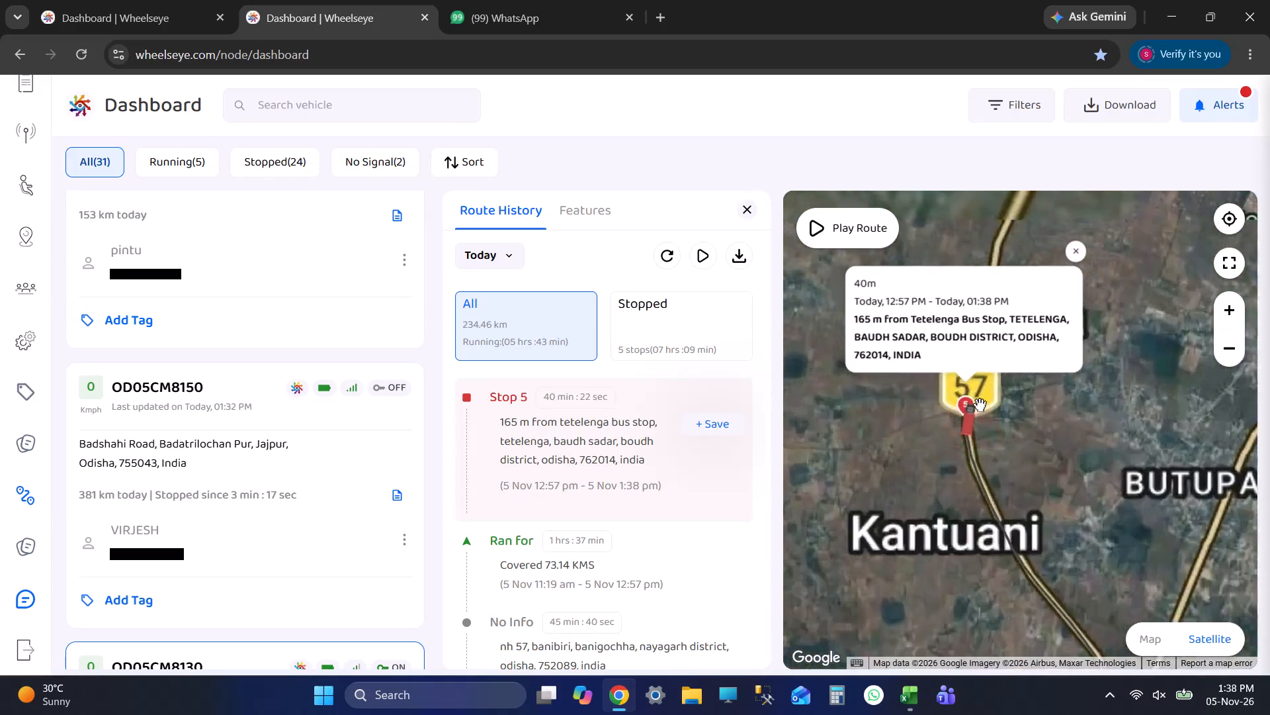
scroll(980, 405, up, 2)
scroll(938, 442, up, 6)
drag(911, 475, 880, 513)
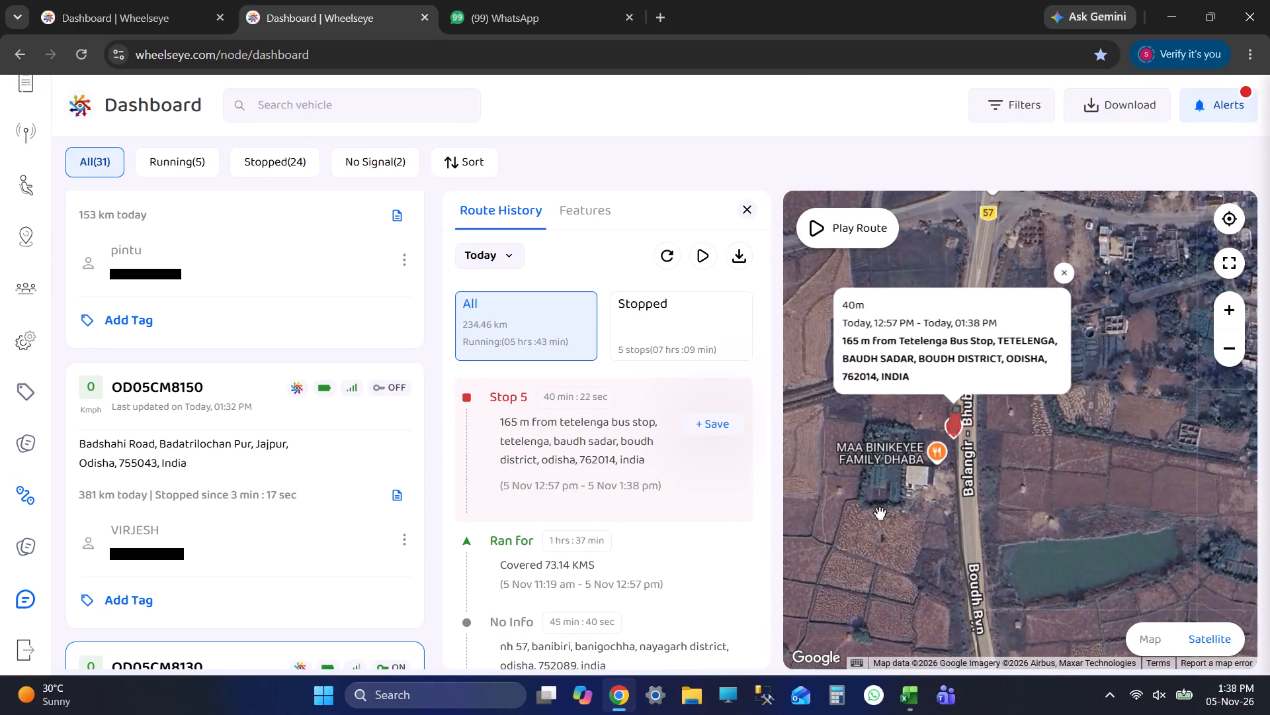
scroll(242, 448, up, 2)
scroll(242, 444, down, 4)
click(277, 342)
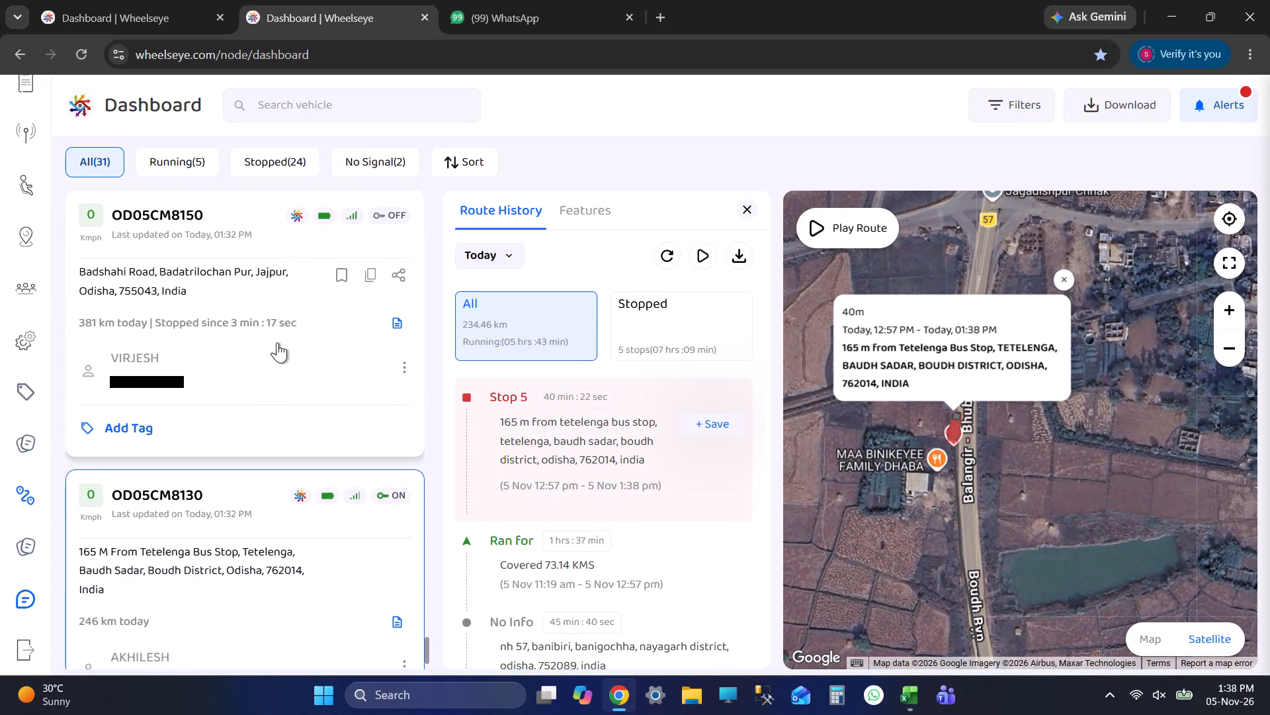
click(506, 267)
click(524, 377)
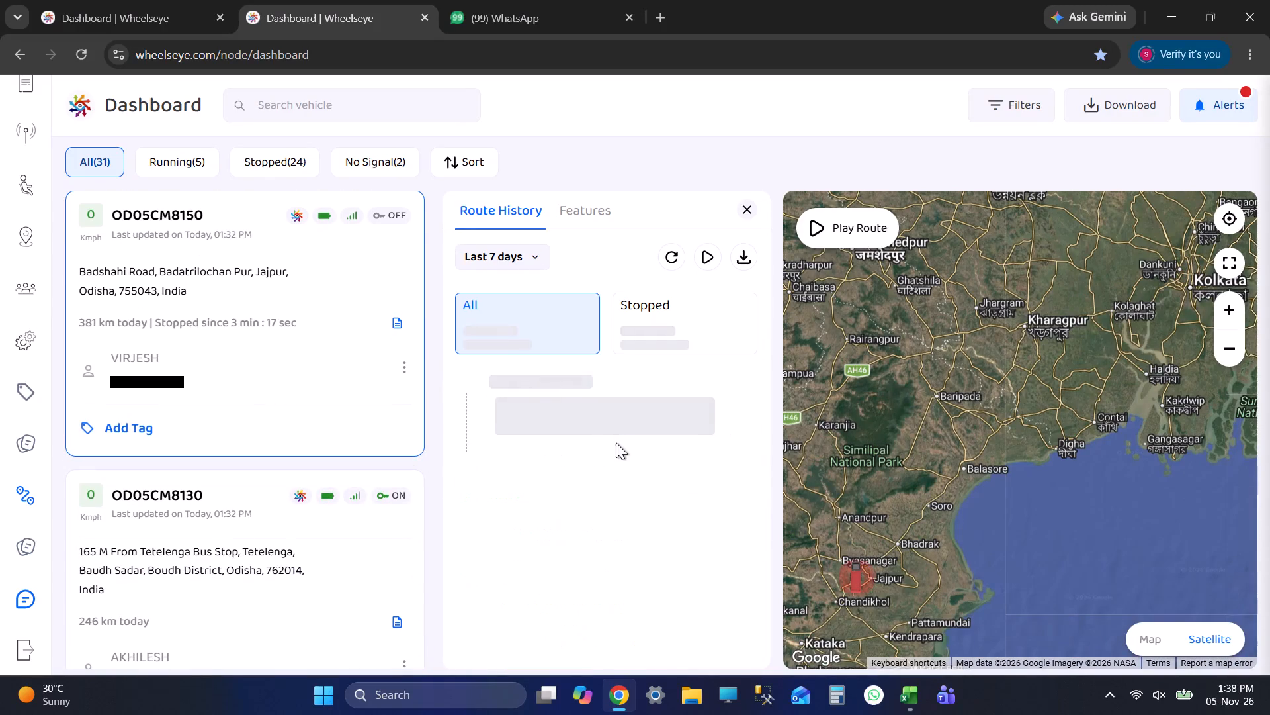
scroll(641, 600, down, 10)
scroll(626, 499, up, 1)
scroll(626, 499, down, 3)
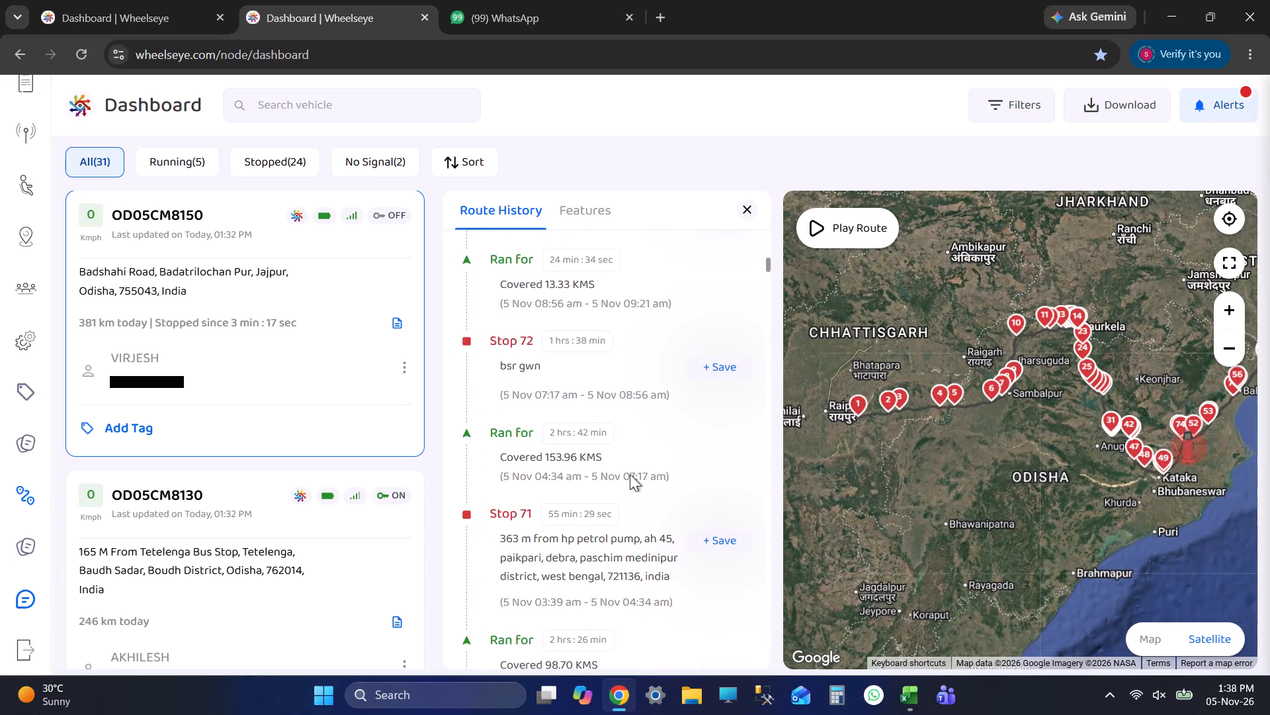
click(625, 379)
scroll(616, 460, down, 2)
scroll(616, 471, up, 1)
scroll(616, 472, down, 1)
scroll(616, 482, up, 1)
scroll(616, 486, down, 1)
scroll(616, 487, up, 1)
scroll(616, 487, down, 5)
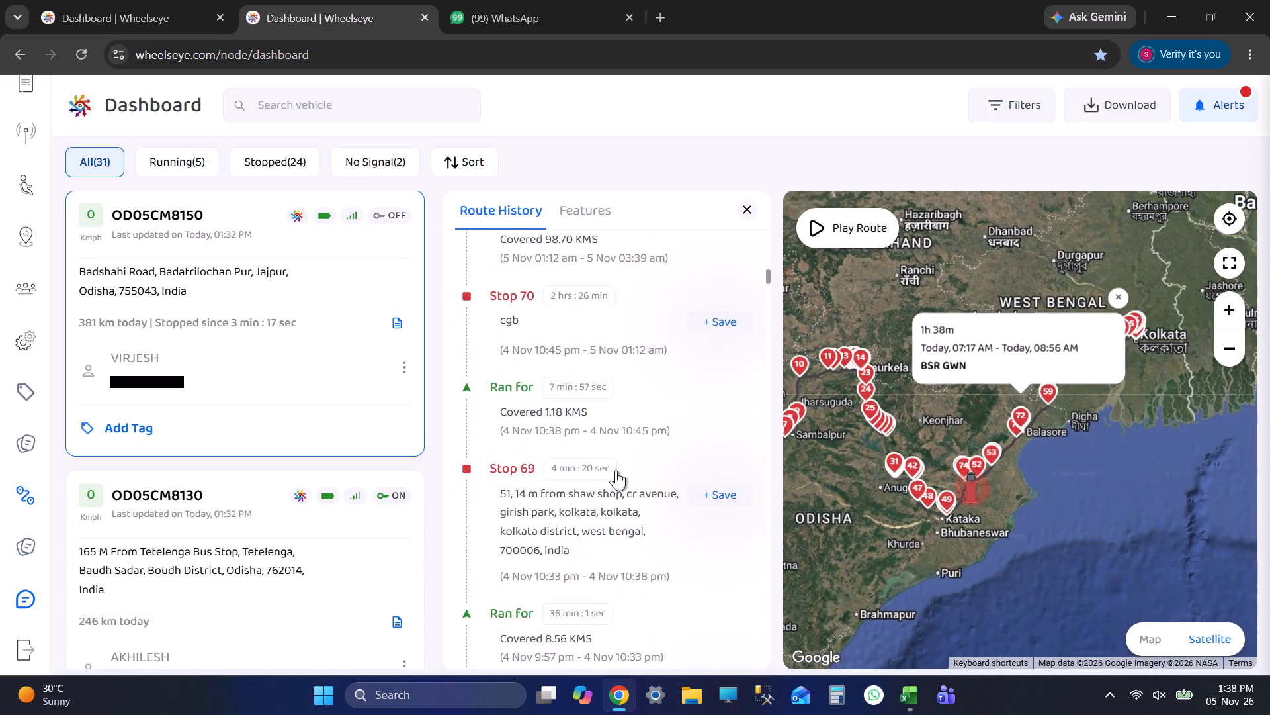
click(601, 338)
scroll(1021, 420, up, 5)
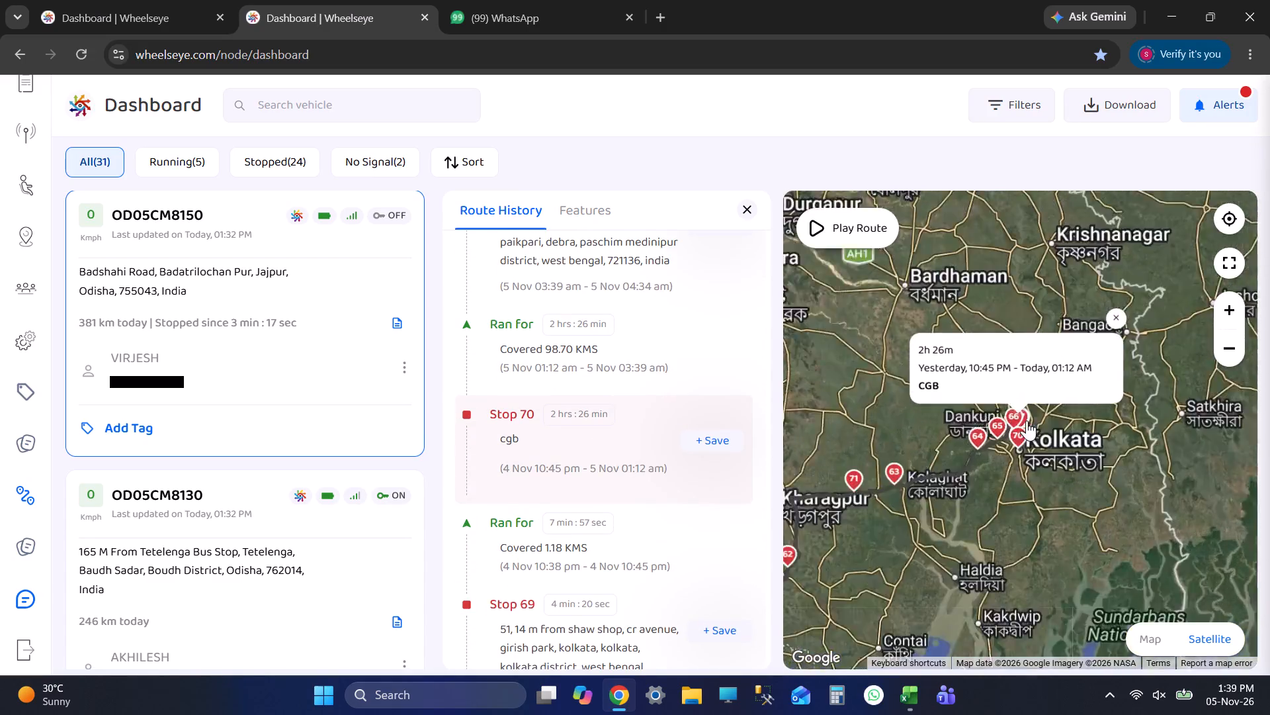
scroll(1027, 420, up, 6)
scroll(667, 425, down, 1)
scroll(663, 434, up, 1)
scroll(663, 434, down, 2)
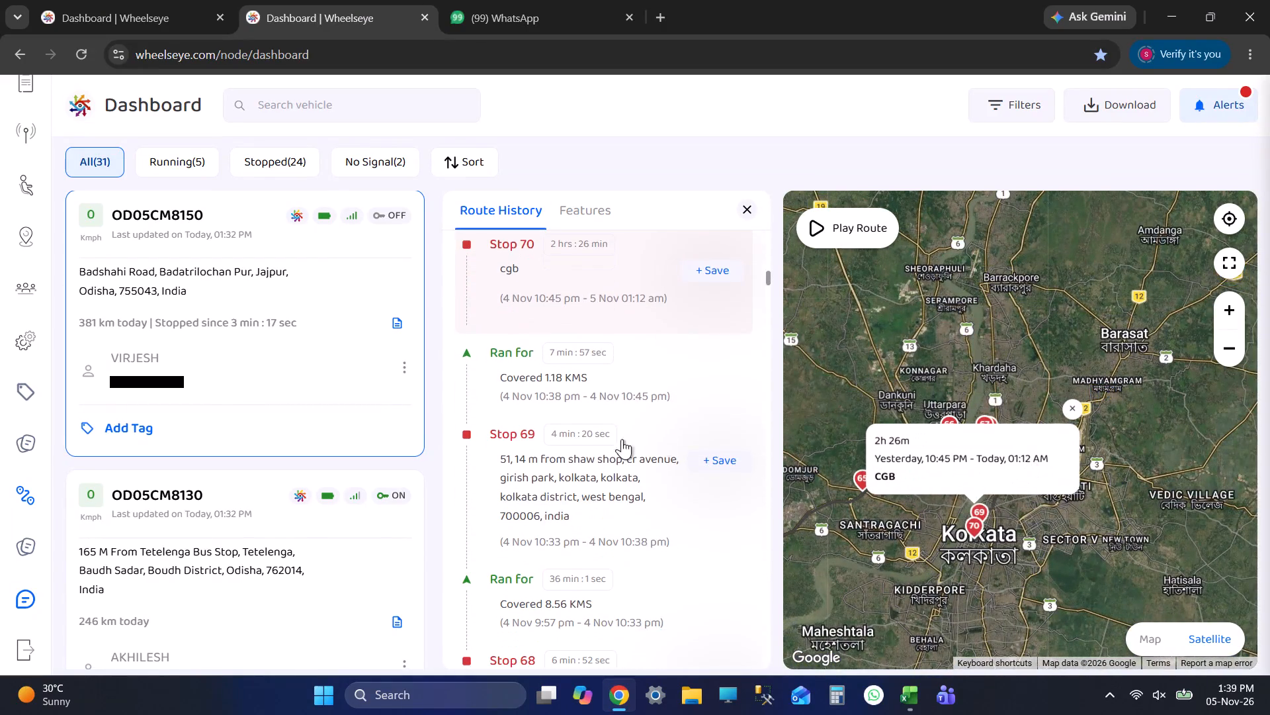
scroll(595, 476, down, 3)
scroll(595, 476, up, 15)
scroll(595, 476, down, 1)
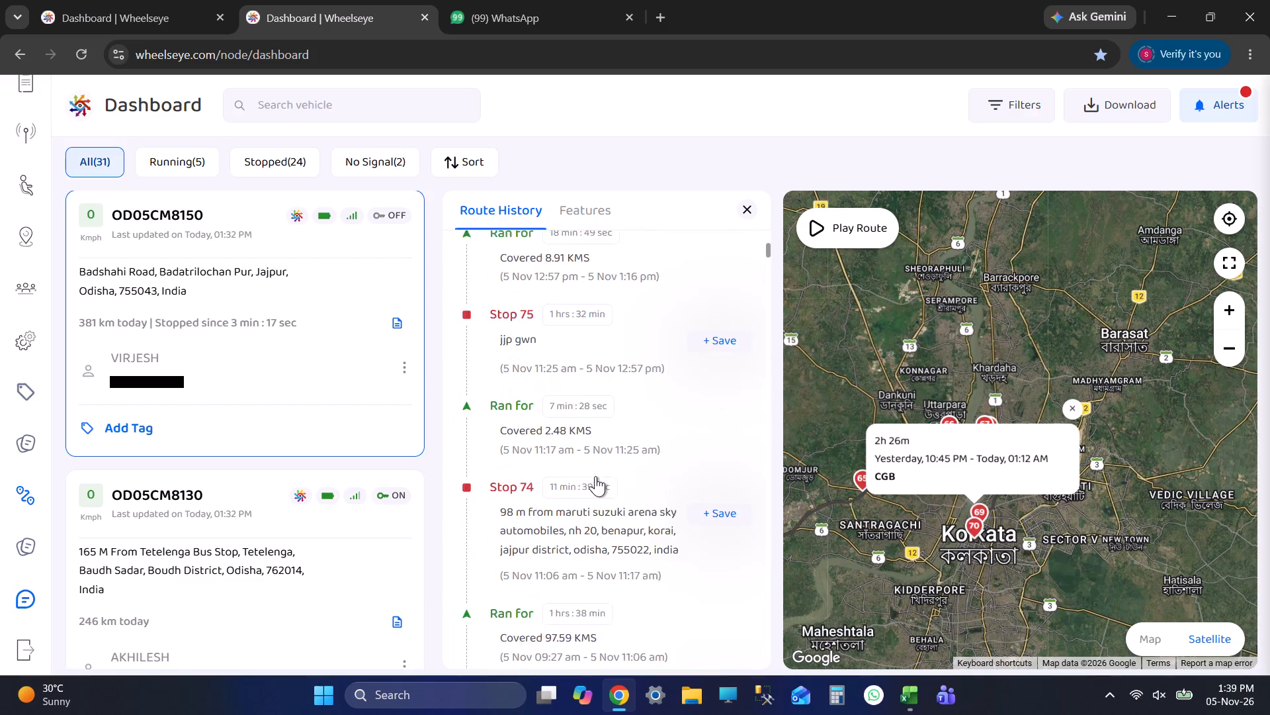
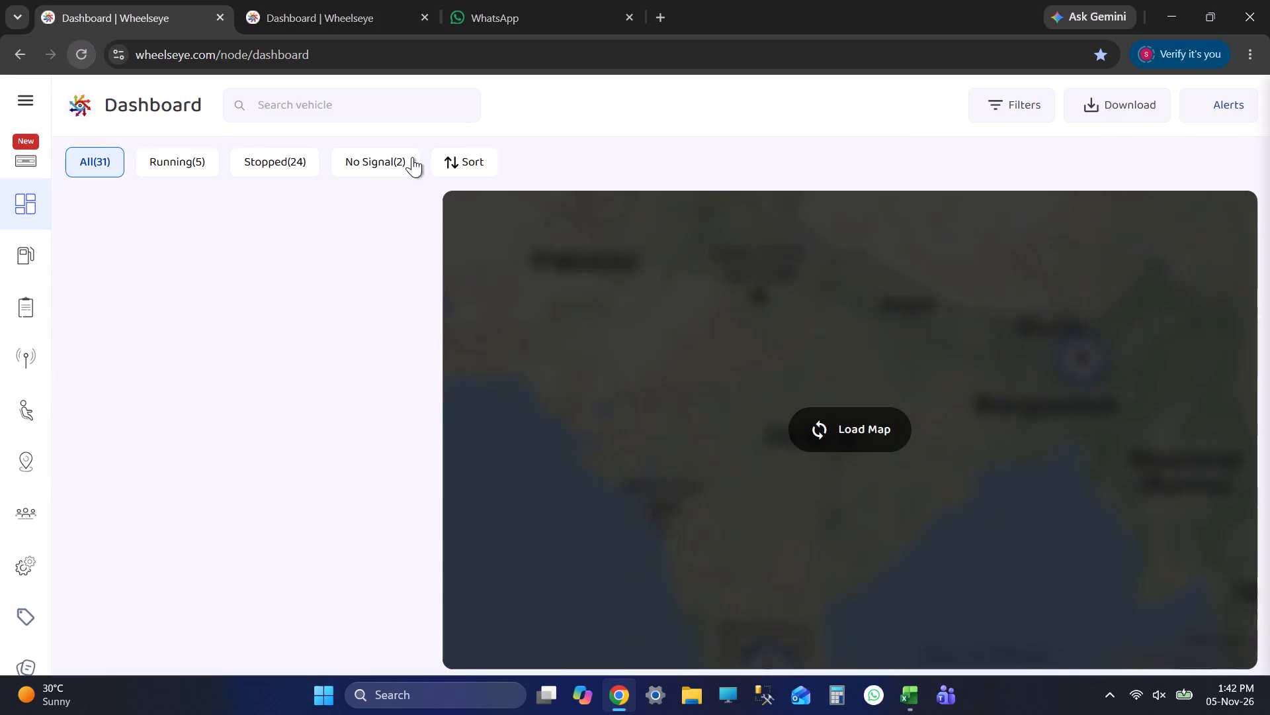
Load the fleet map, examine the vehicles across Odisha, and identify the one at Raurkela.
click(840, 407)
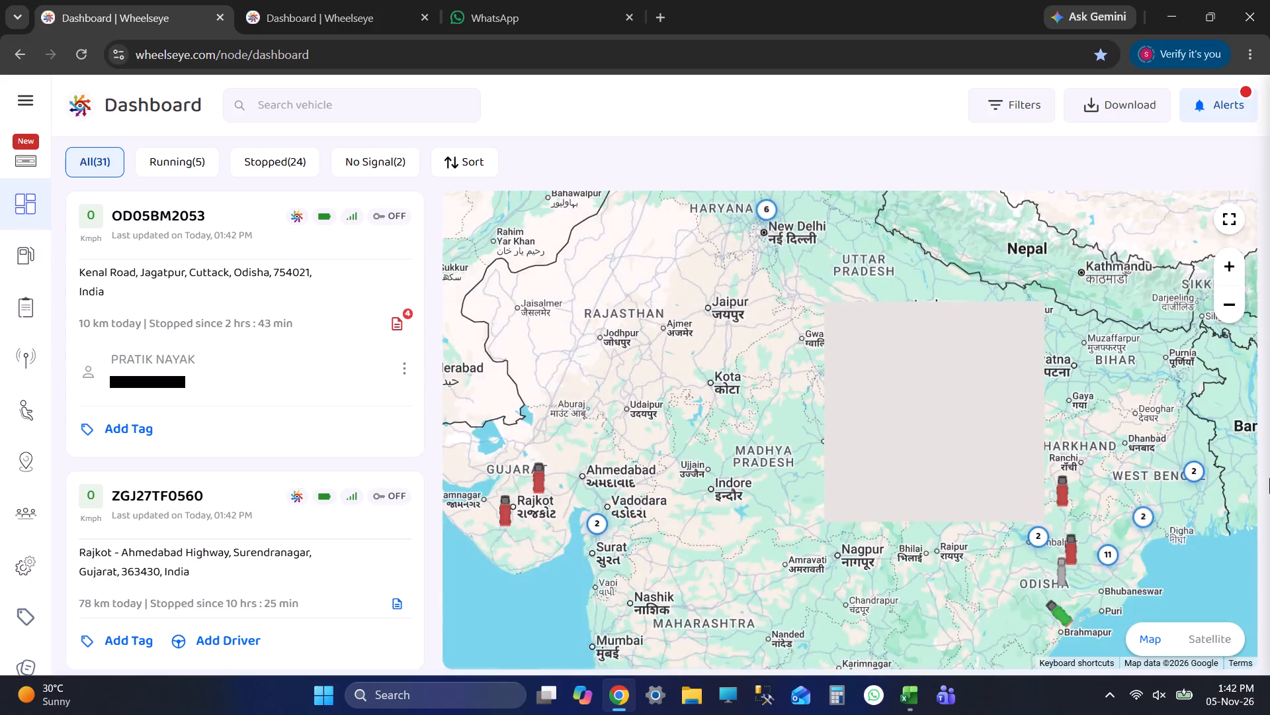
scroll(1267, 478, up, 2)
drag(1141, 476, 1142, 247)
scroll(1044, 332, up, 3)
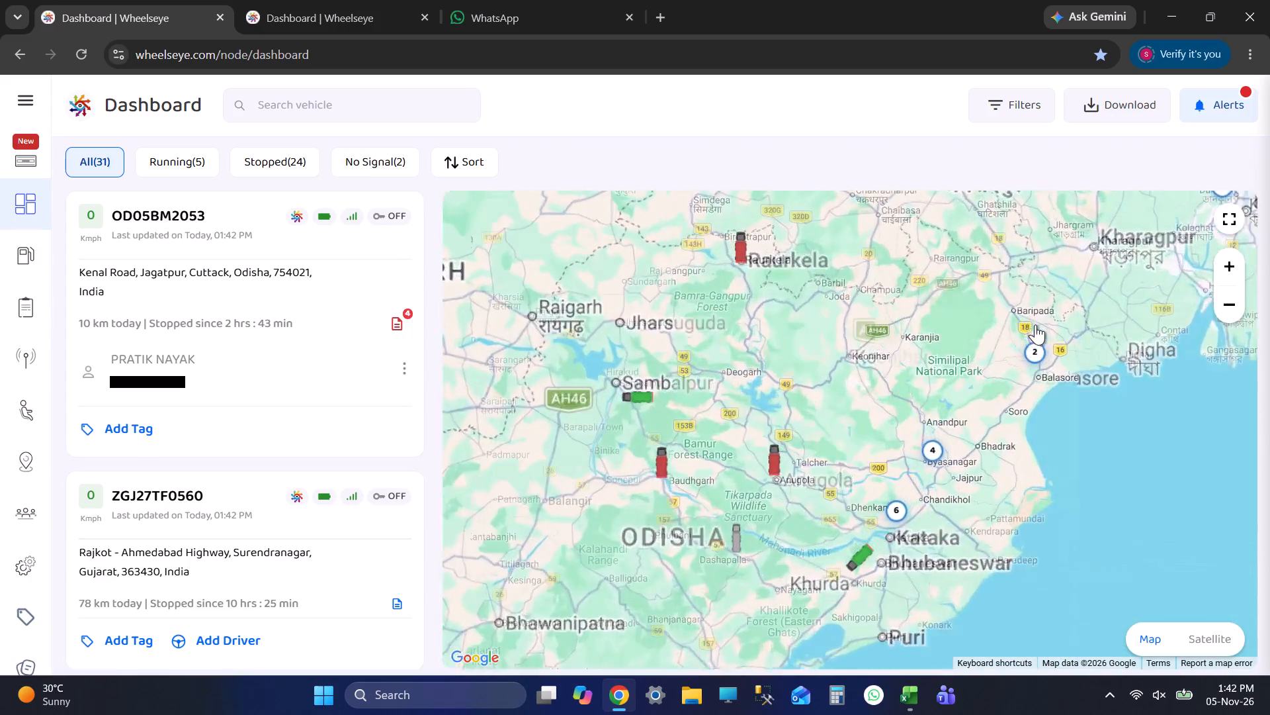
scroll(1019, 377, up, 5)
scroll(1052, 359, down, 3)
scroll(1048, 361, up, 1)
scroll(1048, 361, down, 4)
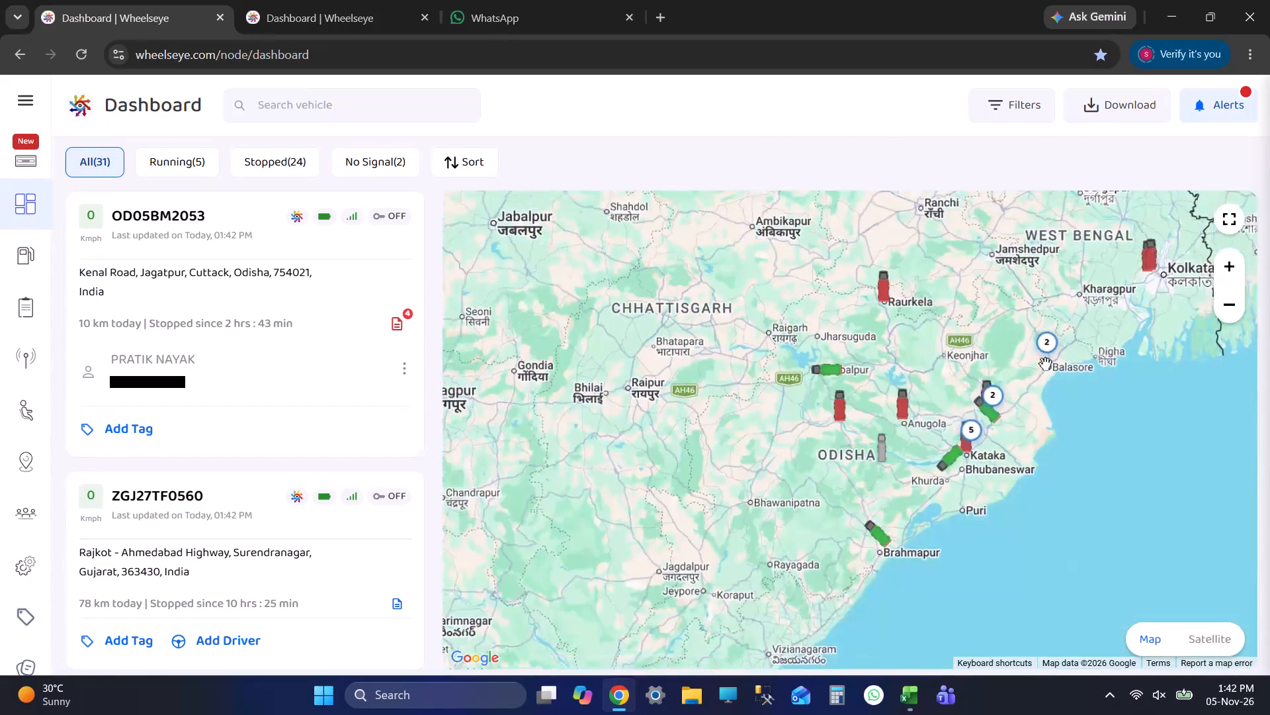
click(891, 287)
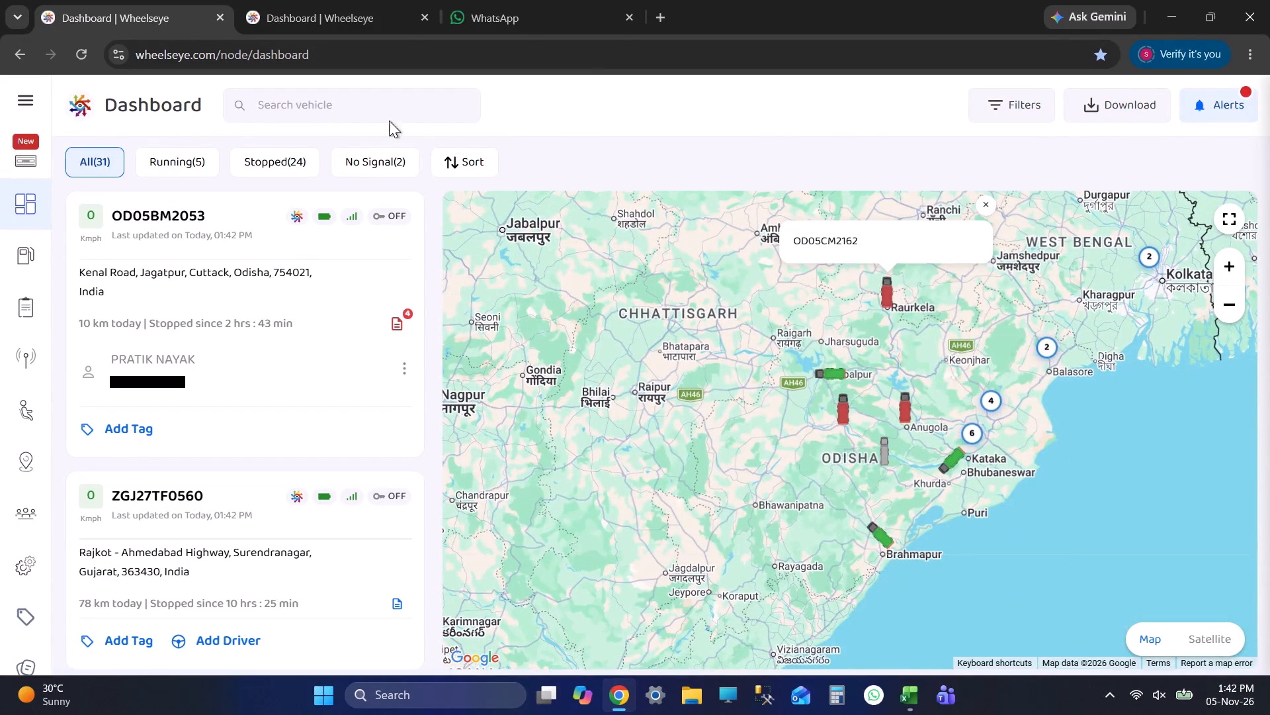
Search the dashboard's vehicle list for 2162.
click(294, 115)
text(2162)
key(Return)
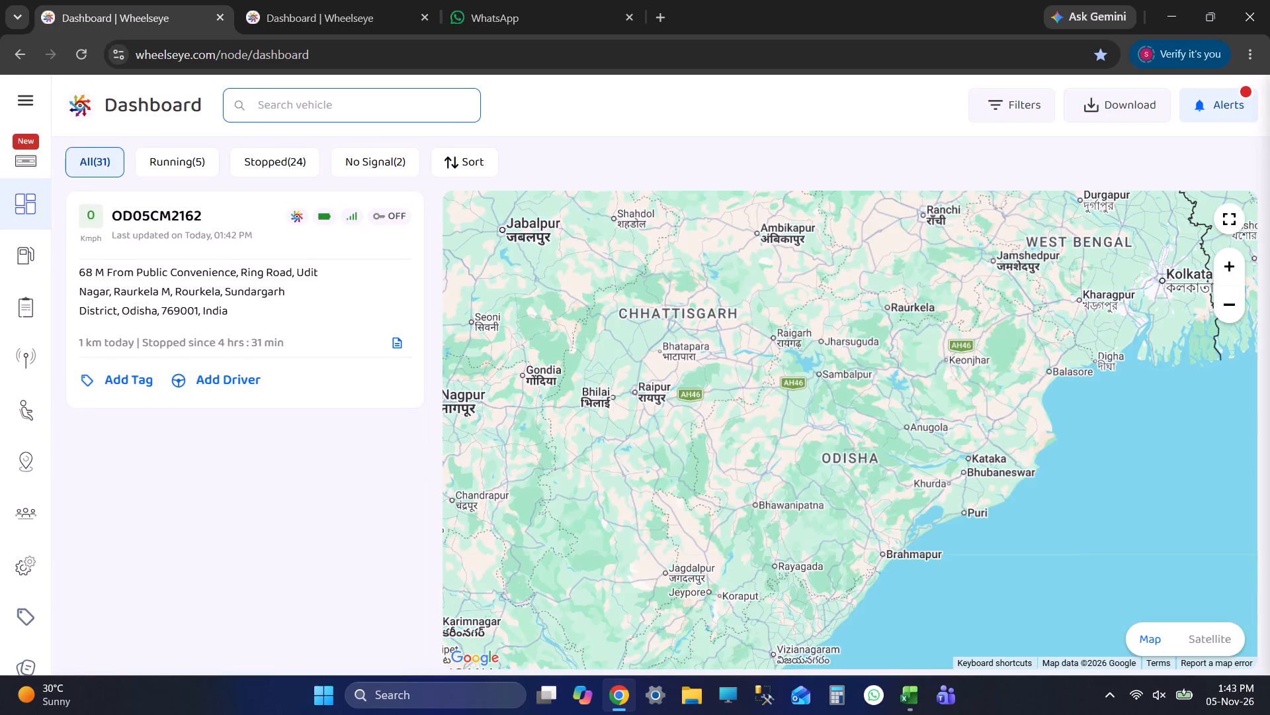
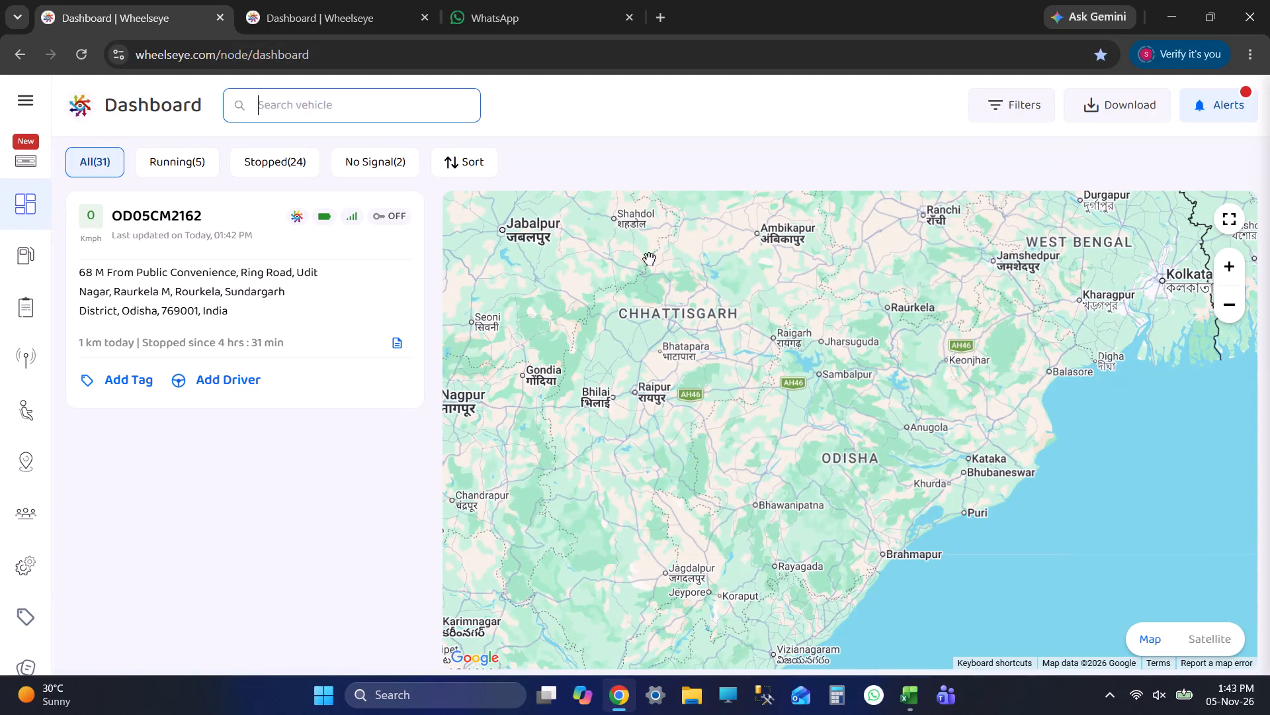
click(280, 283)
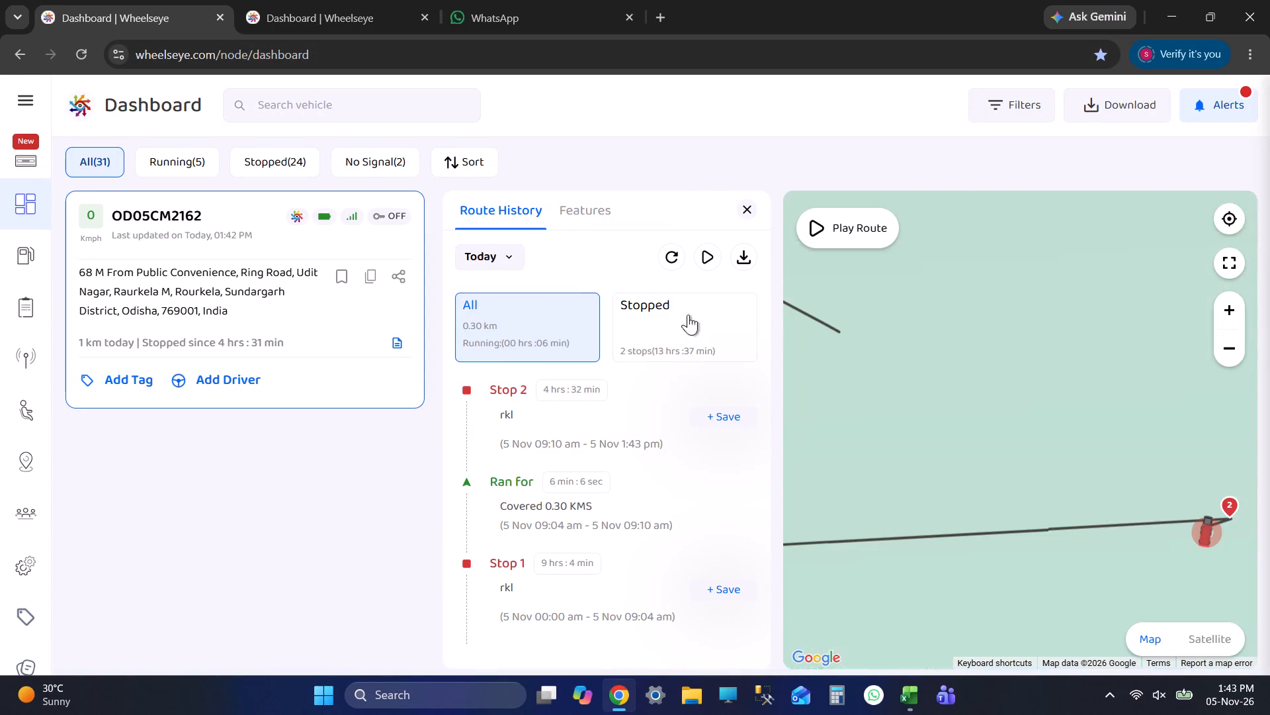
click(507, 256)
click(507, 381)
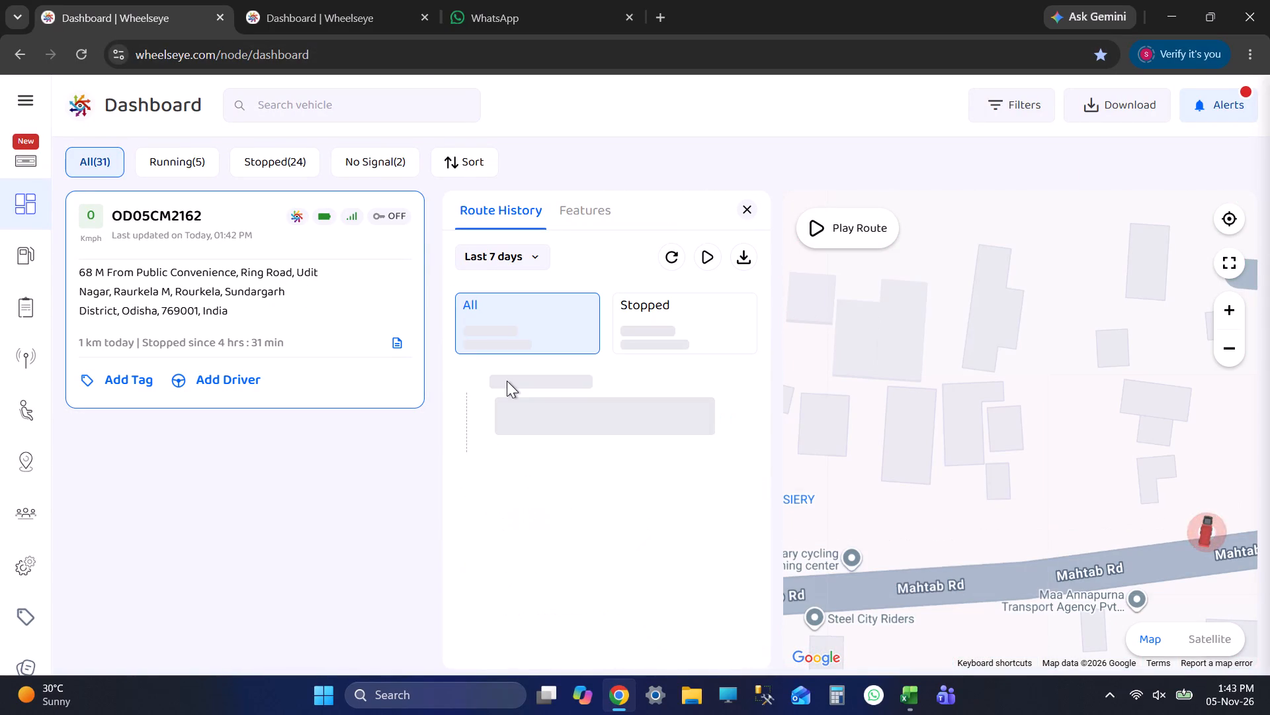
Review the vehicle's recent stops in the route history, locating Stops 71, 72, 73 and 74 on the map.
scroll(593, 422, down, 3)
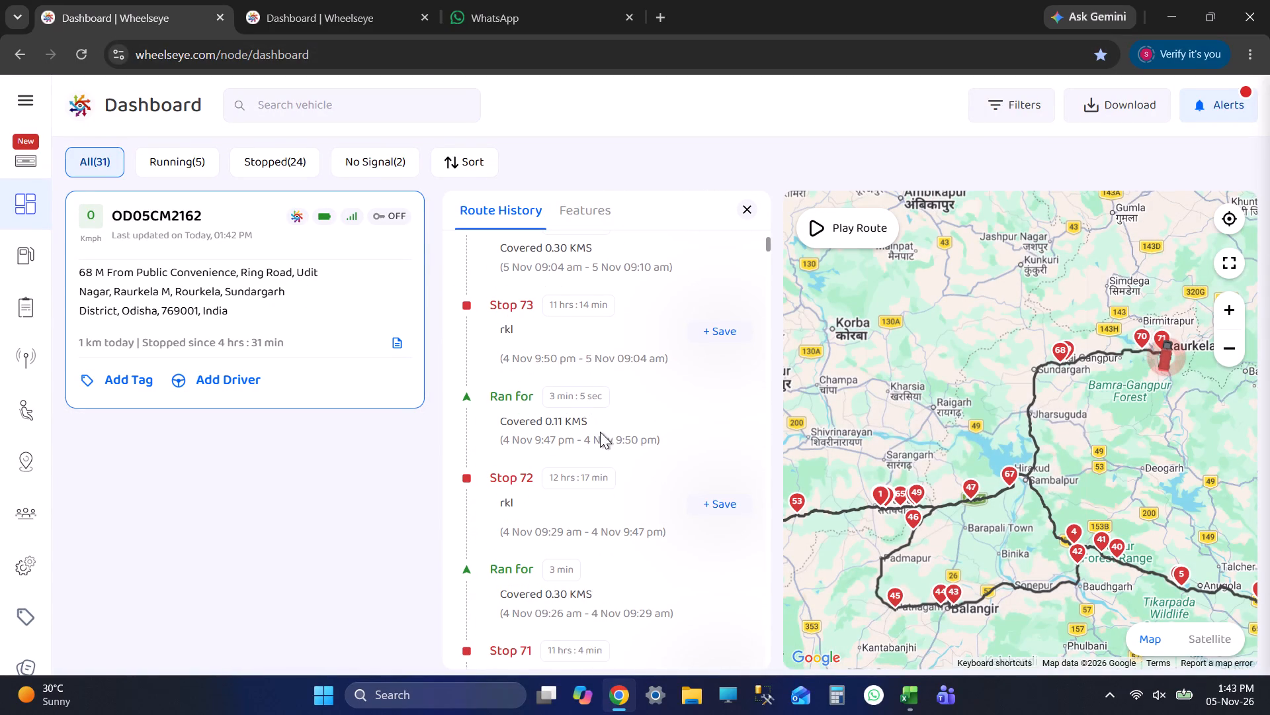
scroll(599, 526, up, 1)
scroll(599, 526, down, 3)
click(602, 497)
scroll(602, 497, down, 2)
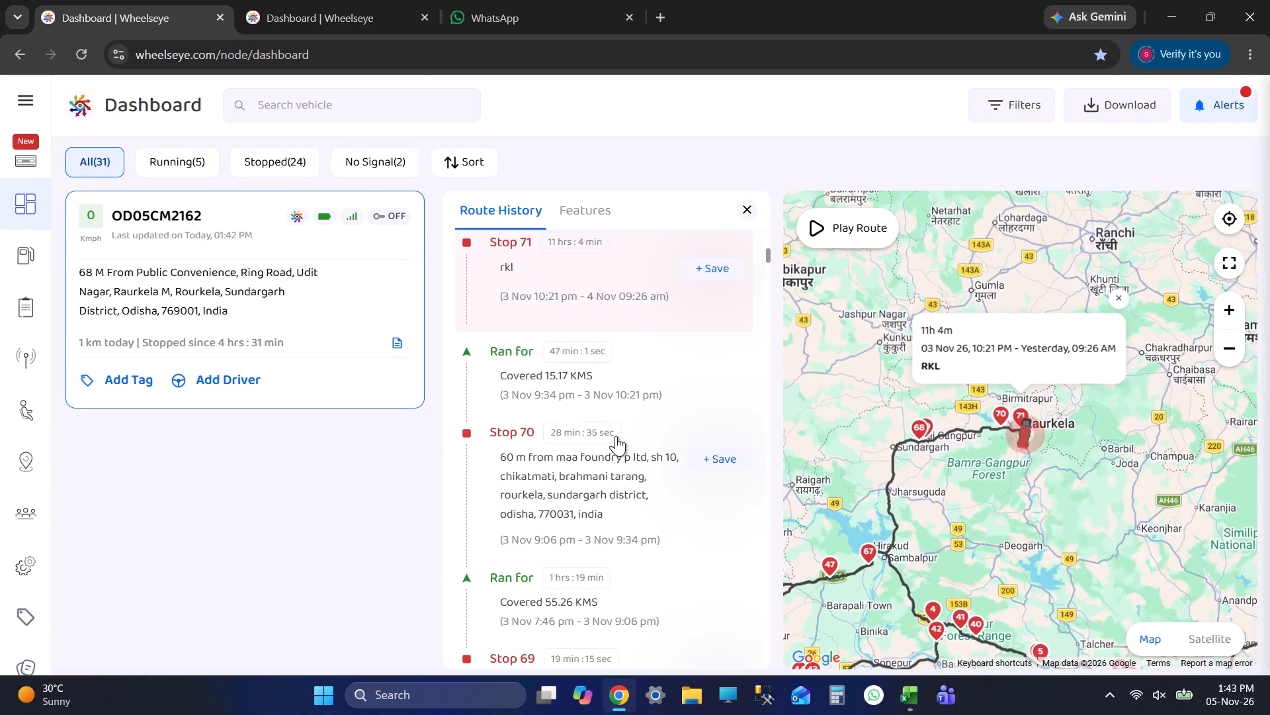
scroll(614, 393, up, 3)
click(603, 349)
scroll(586, 389, up, 1)
scroll(586, 389, down, 1)
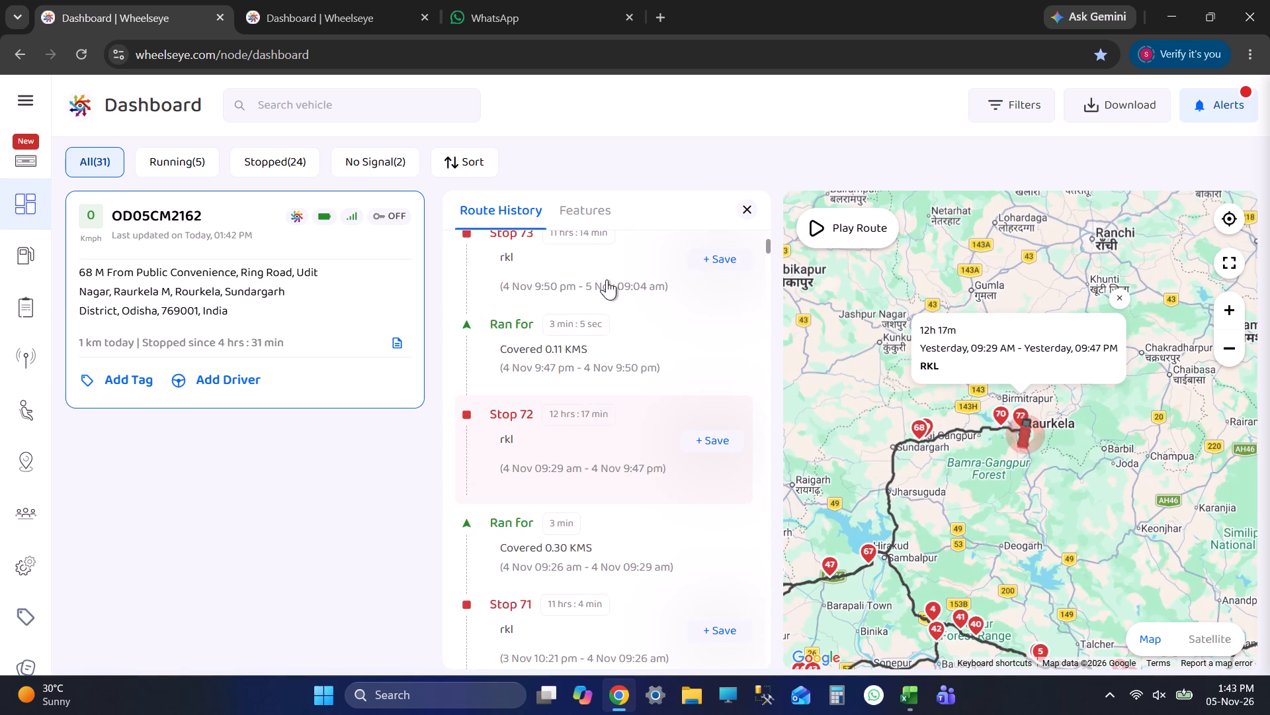
click(607, 273)
scroll(589, 363, up, 4)
click(656, 435)
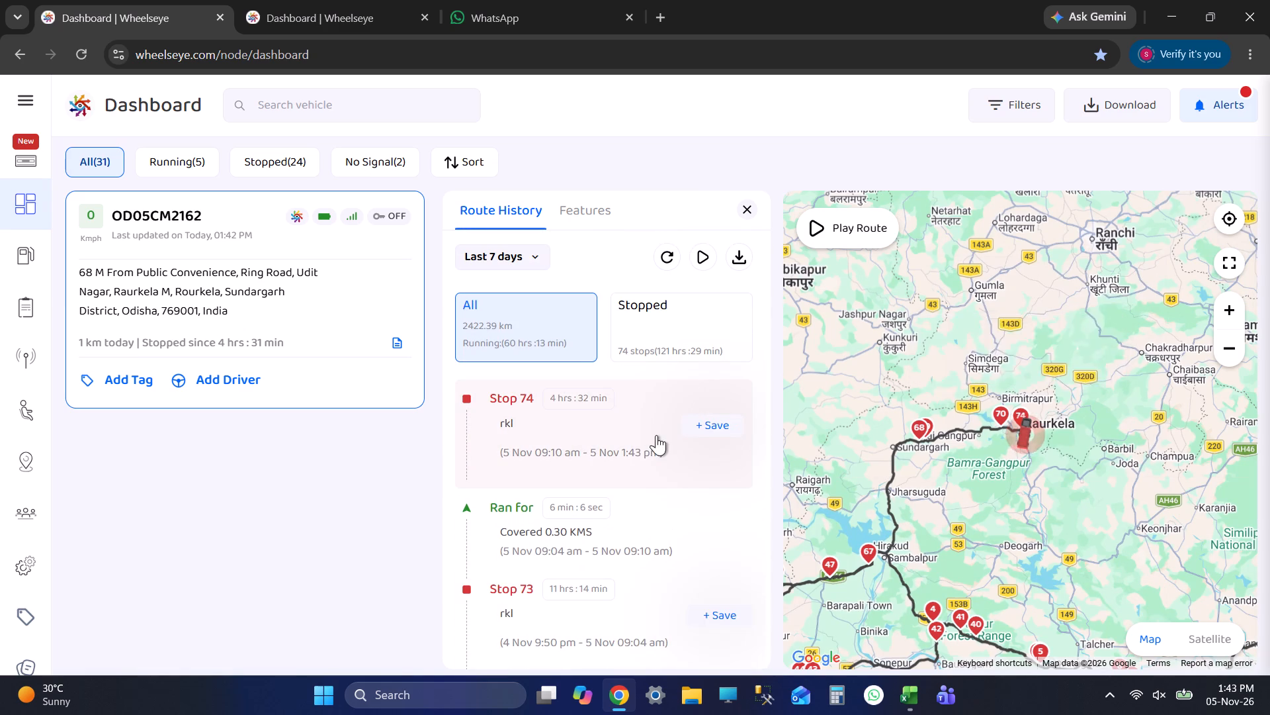
Examine the map around Stop 74 in Raurkela, checking the vehicle's exact position, nearby stops and surrounding roads.
scroll(1061, 419, up, 7)
scroll(970, 436, up, 2)
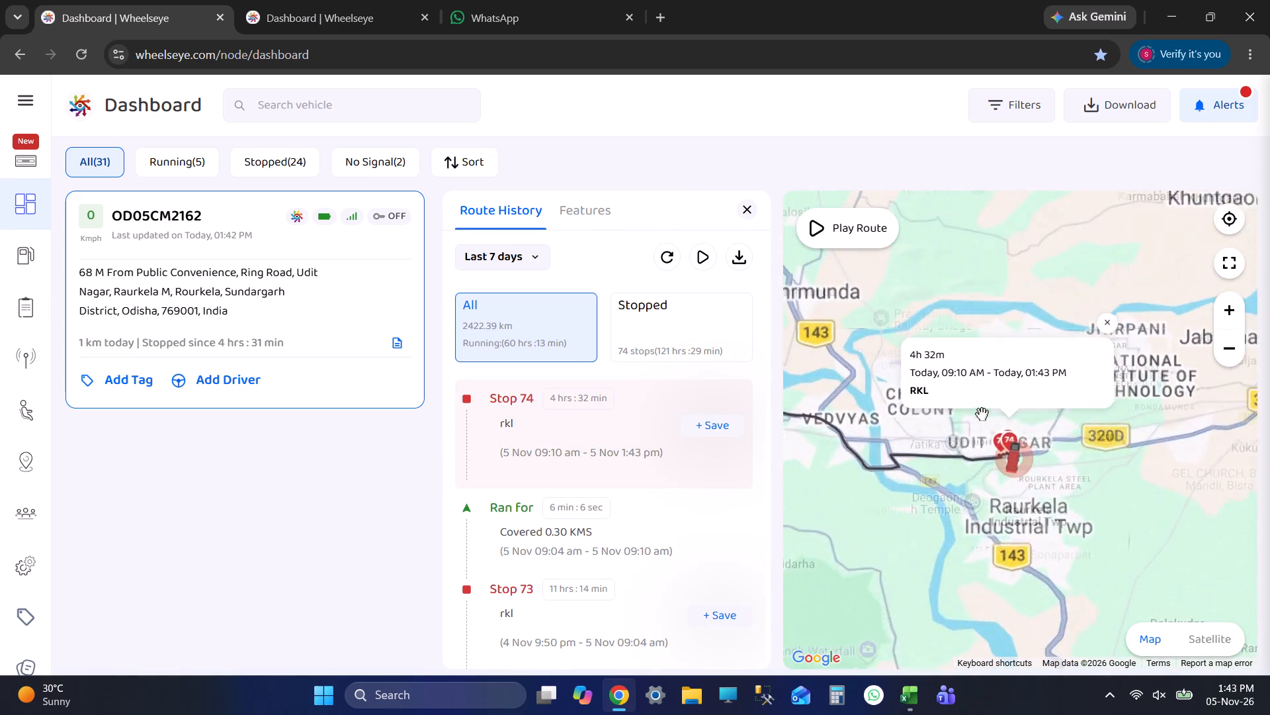
scroll(982, 414, up, 2)
scroll(1027, 484, up, 8)
drag(1062, 522, 893, 444)
click(1031, 350)
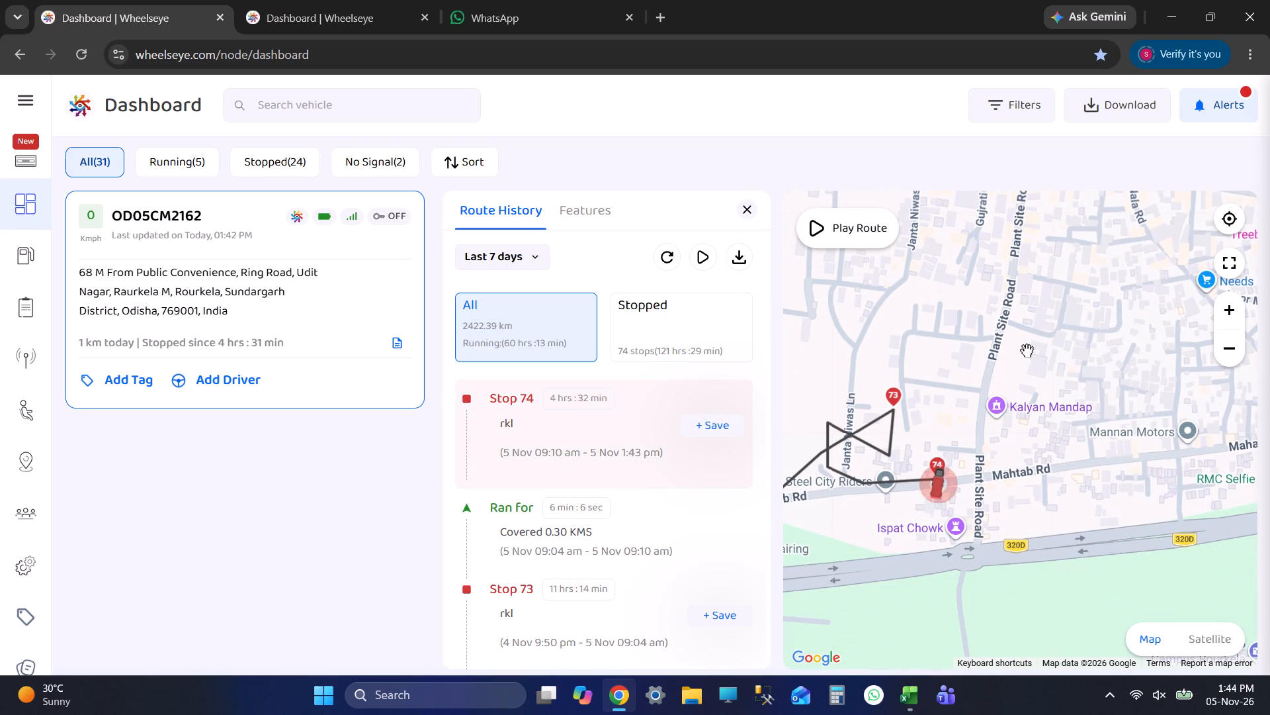
scroll(1027, 350, down, 5)
scroll(1027, 350, up, 1)
scroll(1027, 350, down, 5)
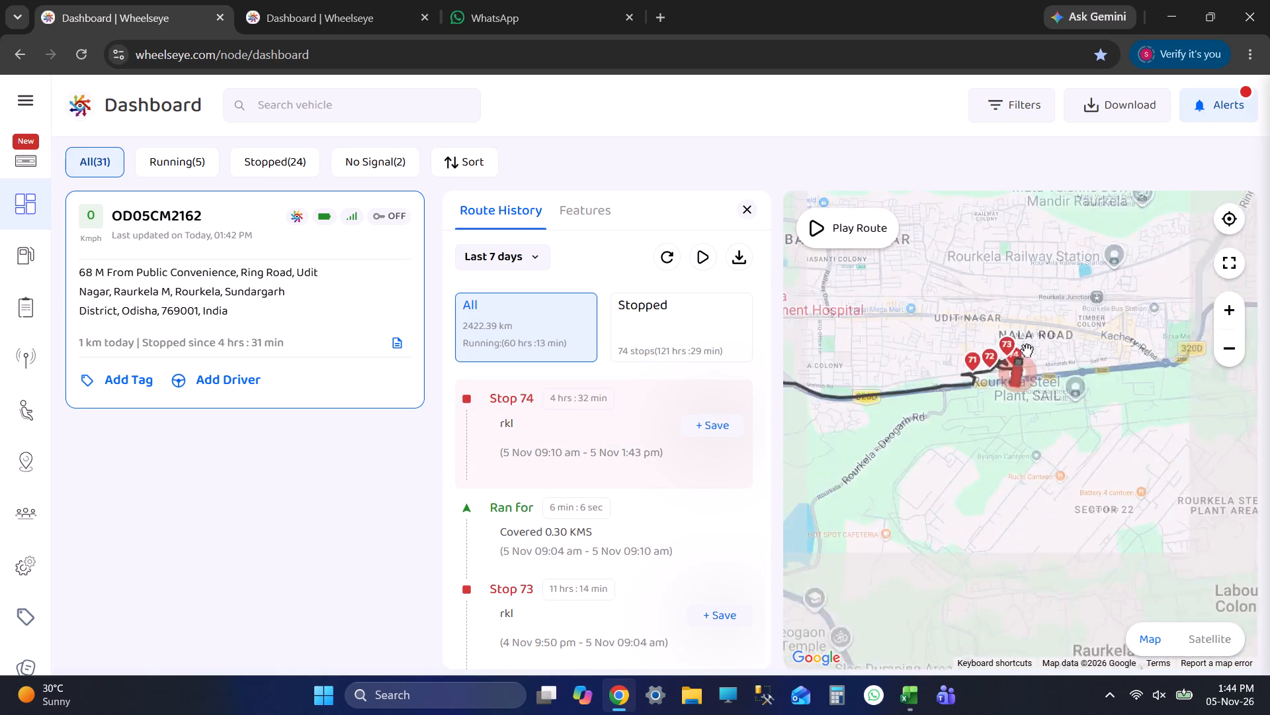
scroll(1027, 350, down, 2)
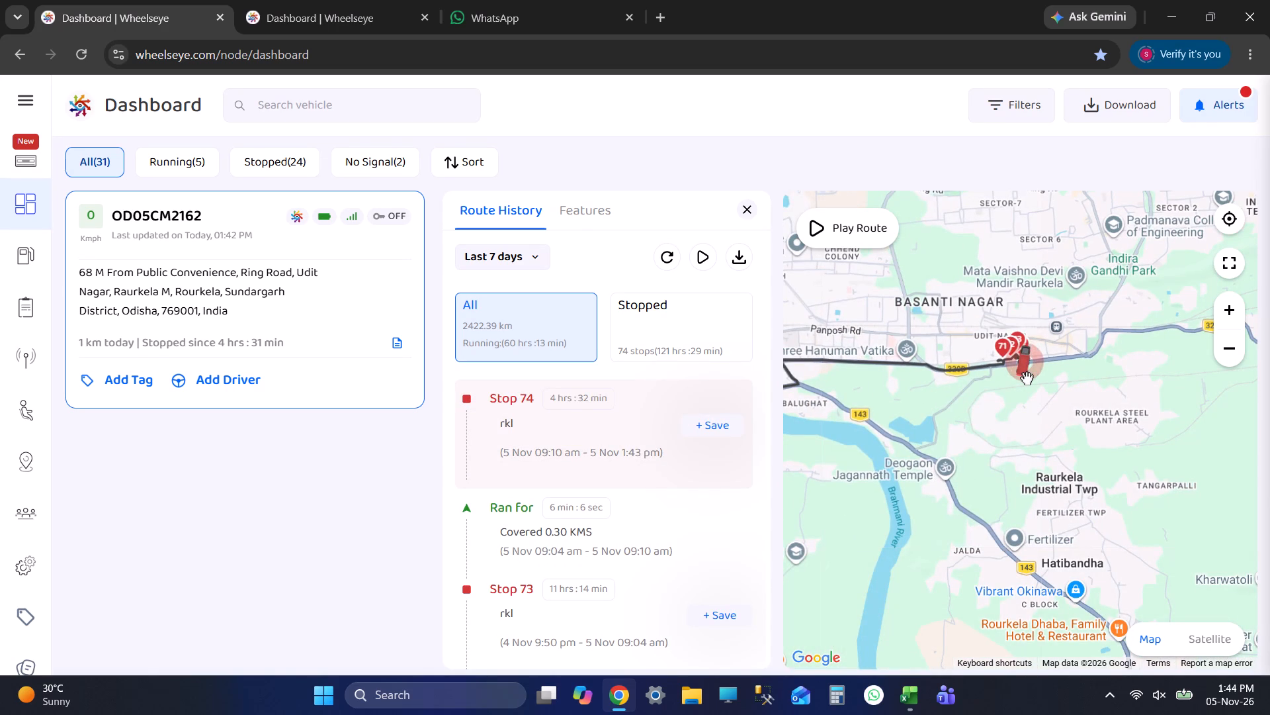
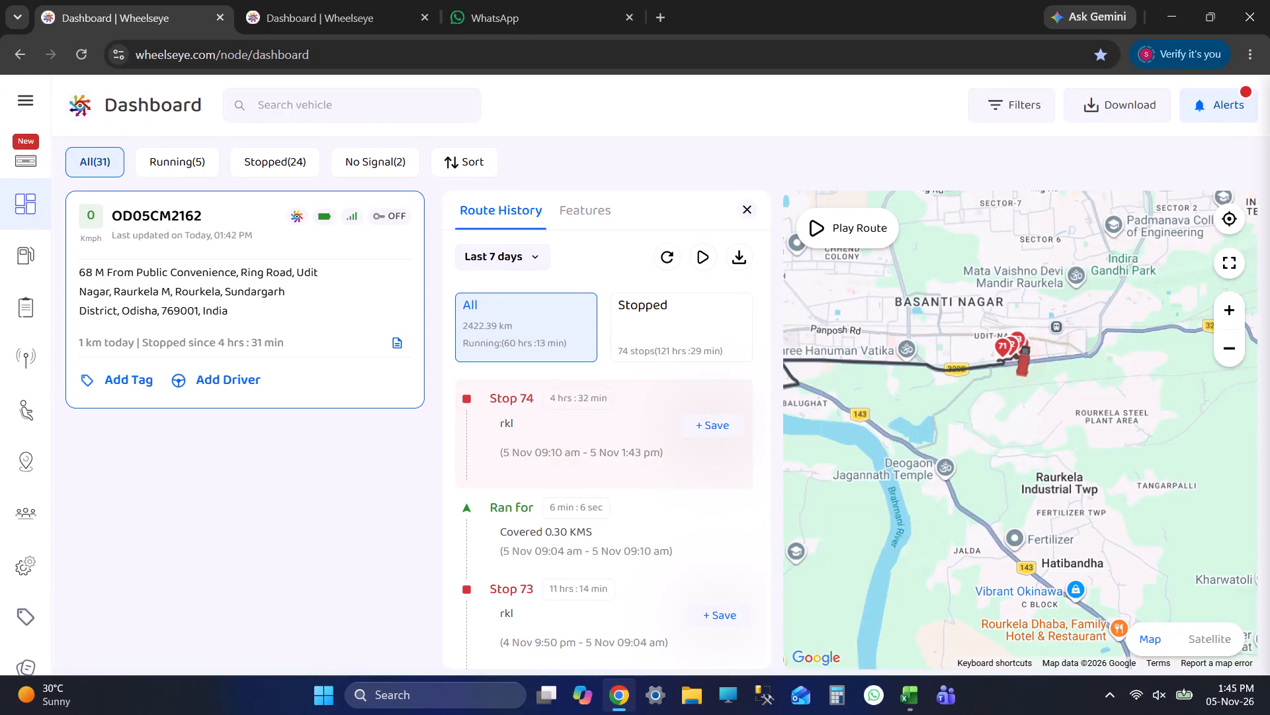
click(343, 97)
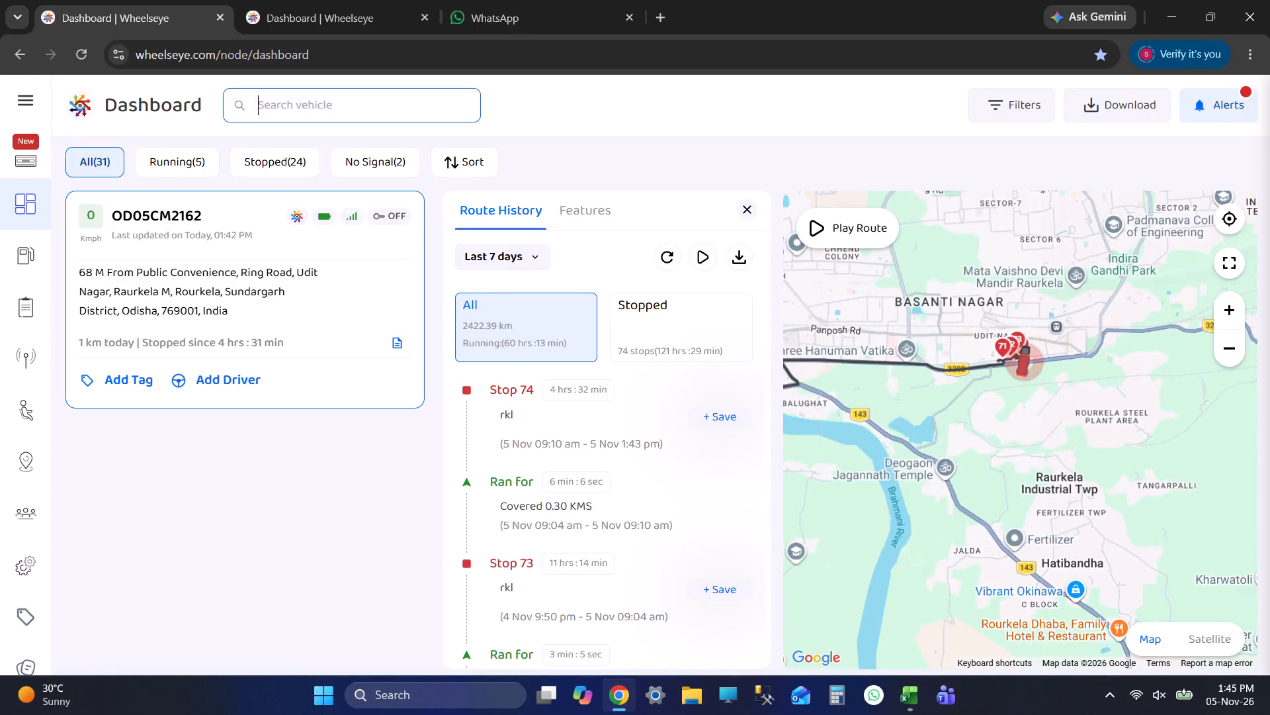
text(8150)
key(Return)
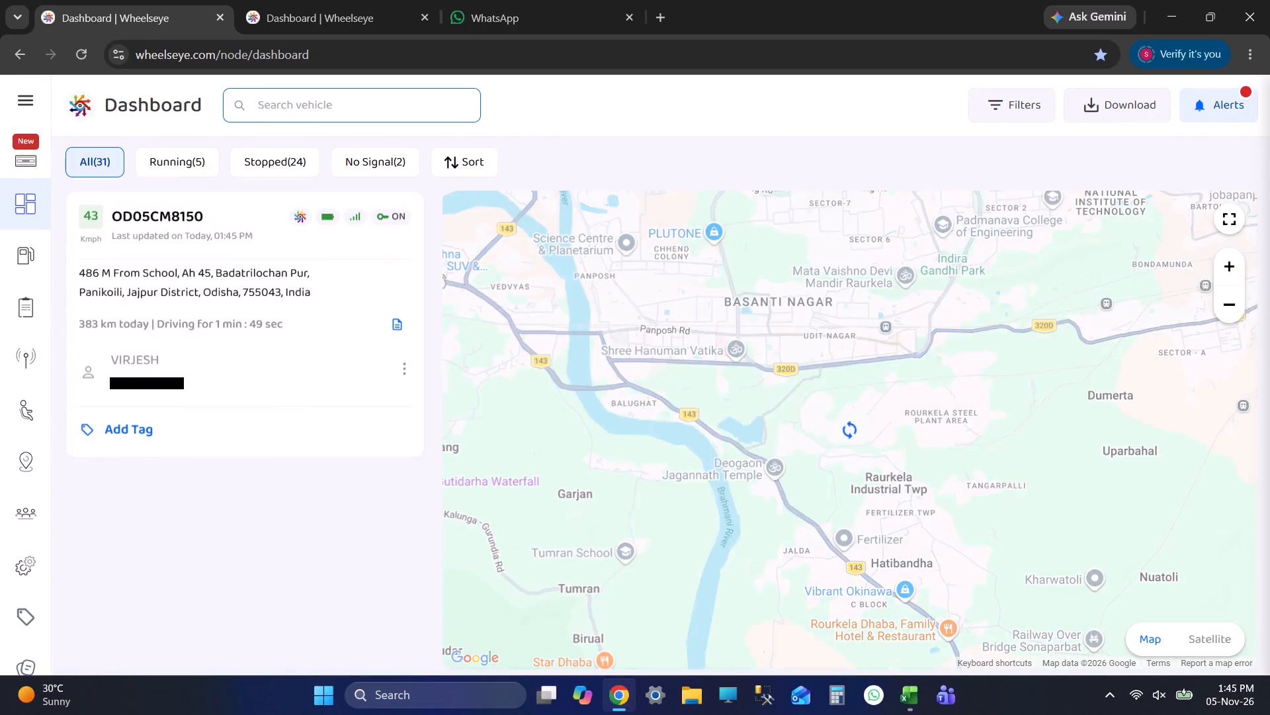
click(261, 287)
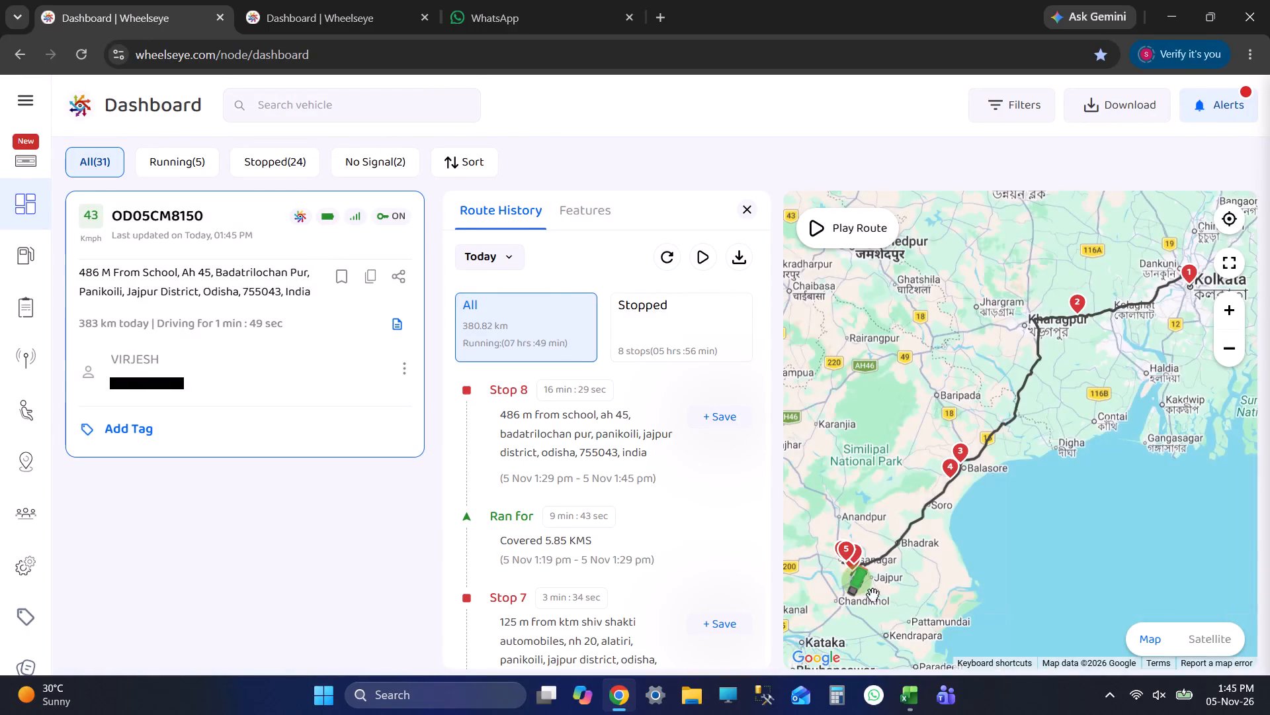
Examine the vehicle's current position and the road around Stop 8 near Panikoili on the map.
scroll(872, 596, up, 8)
drag(839, 503, 1006, 467)
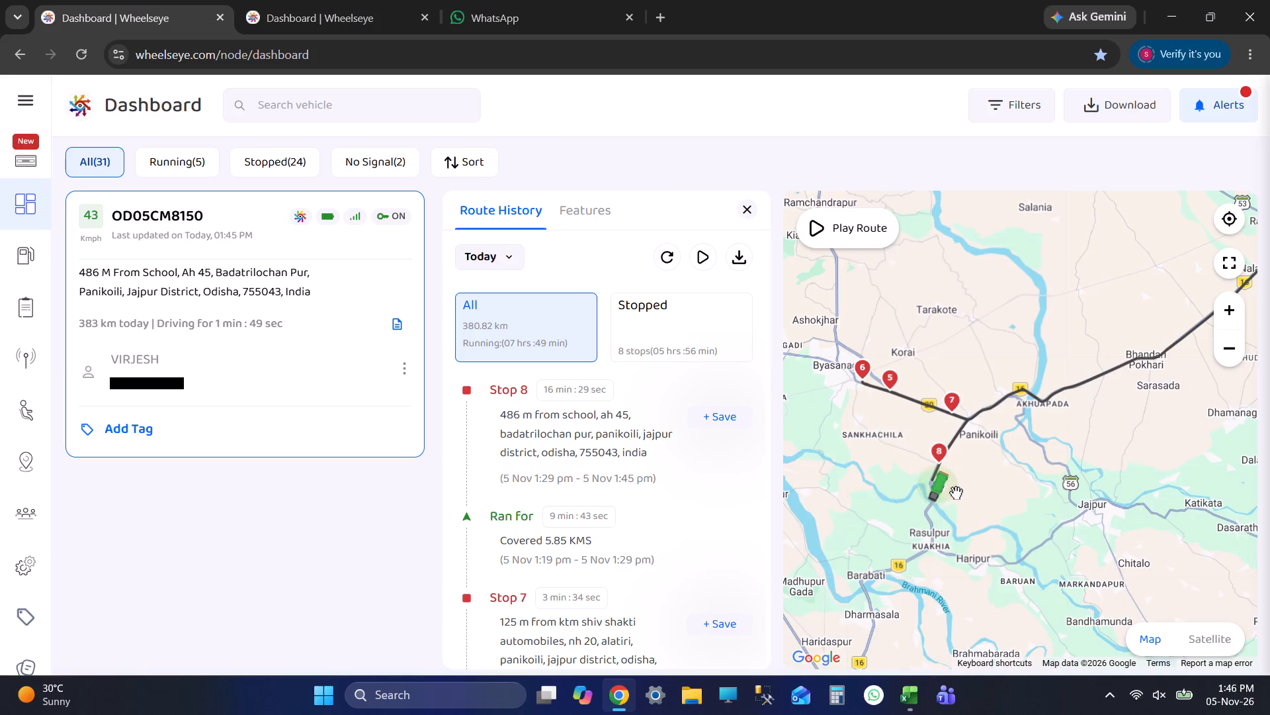
click(631, 442)
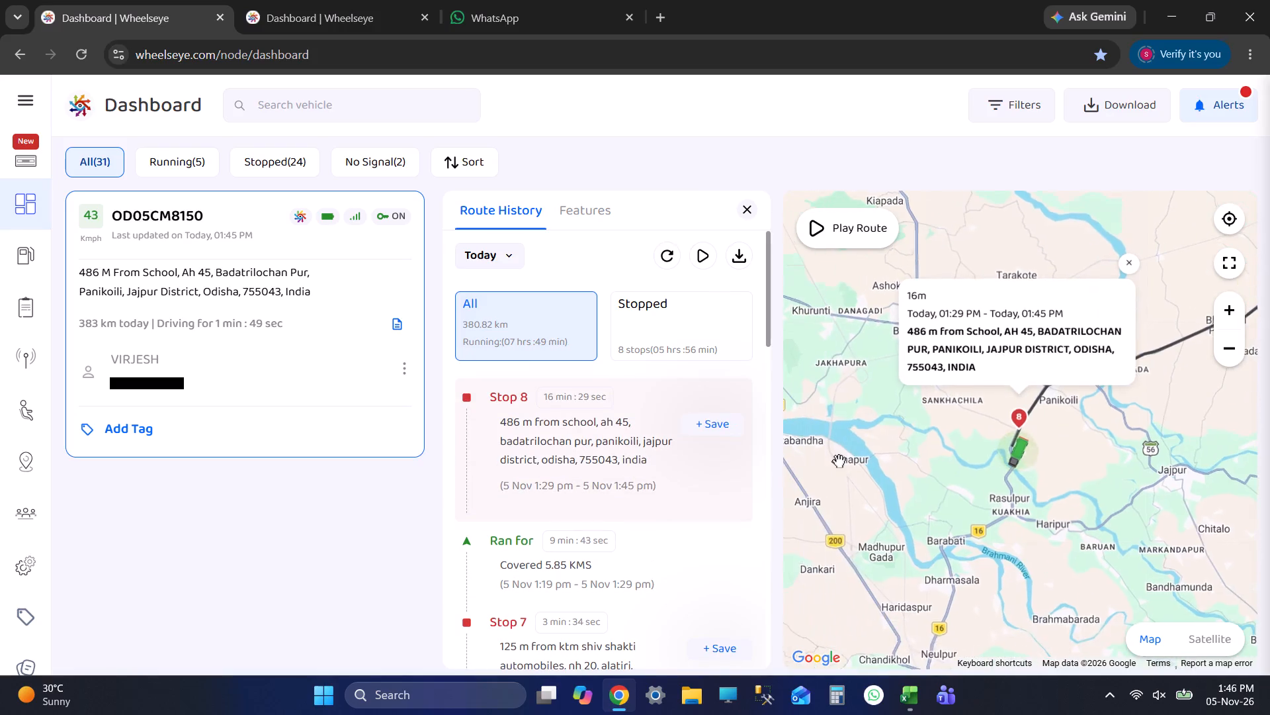
scroll(1023, 466, up, 1)
scroll(1023, 467, down, 1)
scroll(1023, 467, up, 3)
drag(997, 390, 990, 446)
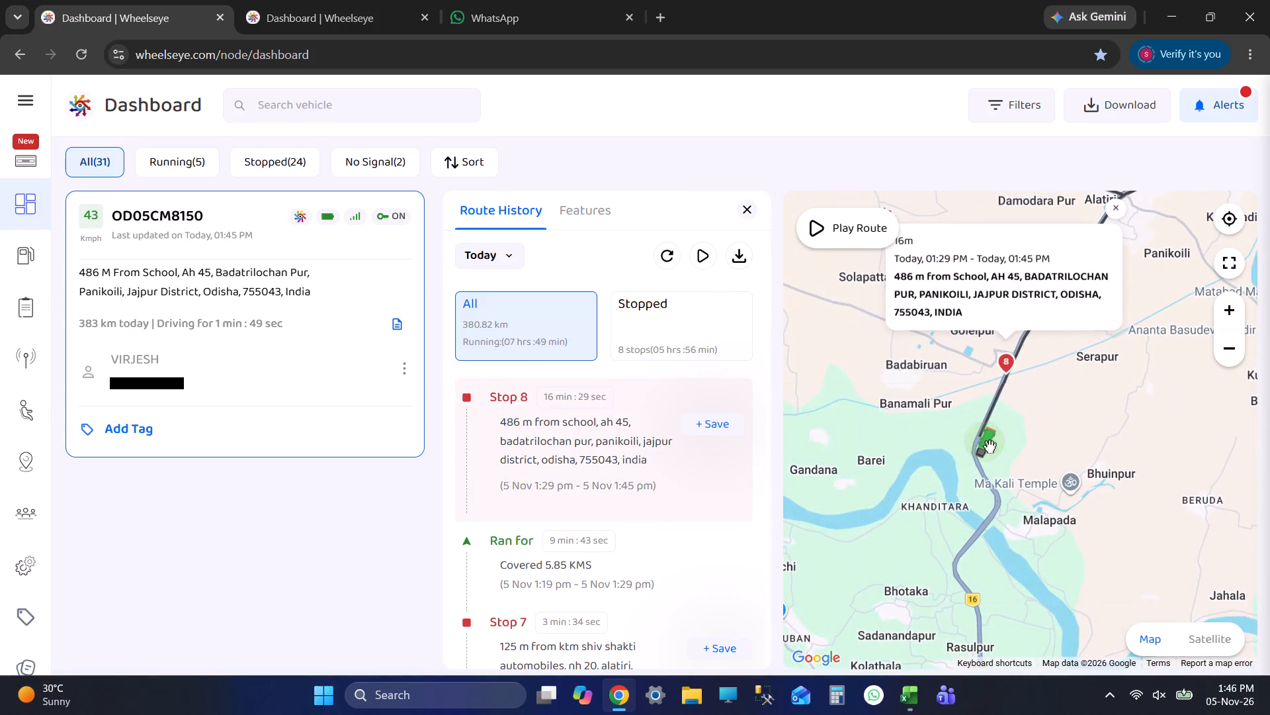
scroll(990, 418, down, 8)
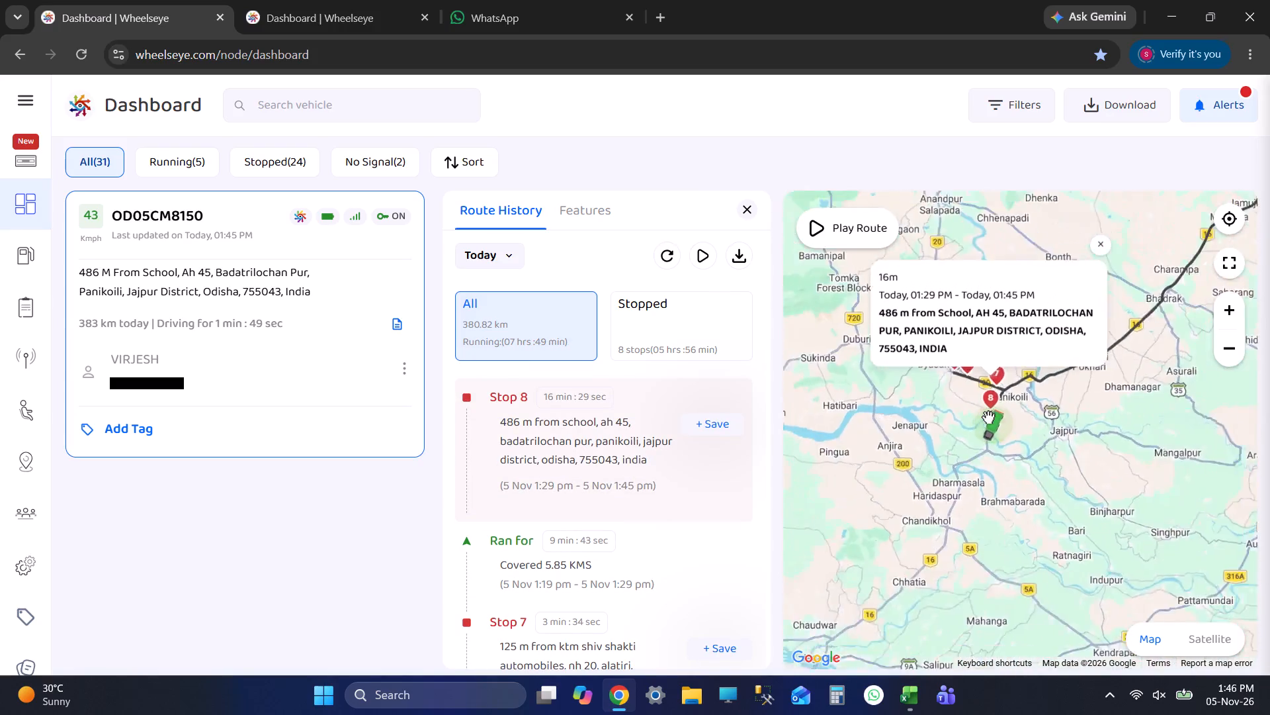
click(1098, 248)
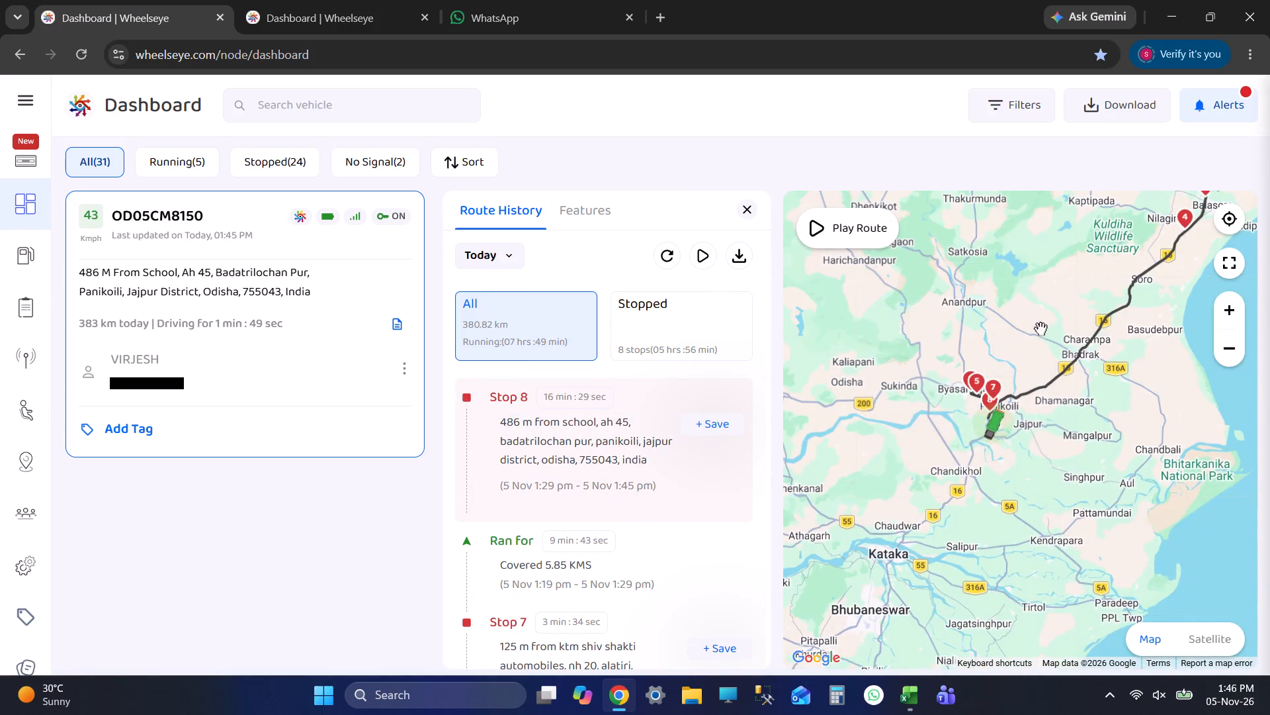
scroll(997, 401, up, 4)
scroll(997, 406, down, 1)
scroll(997, 406, up, 4)
drag(995, 452, 1119, 366)
scroll(1033, 436, up, 1)
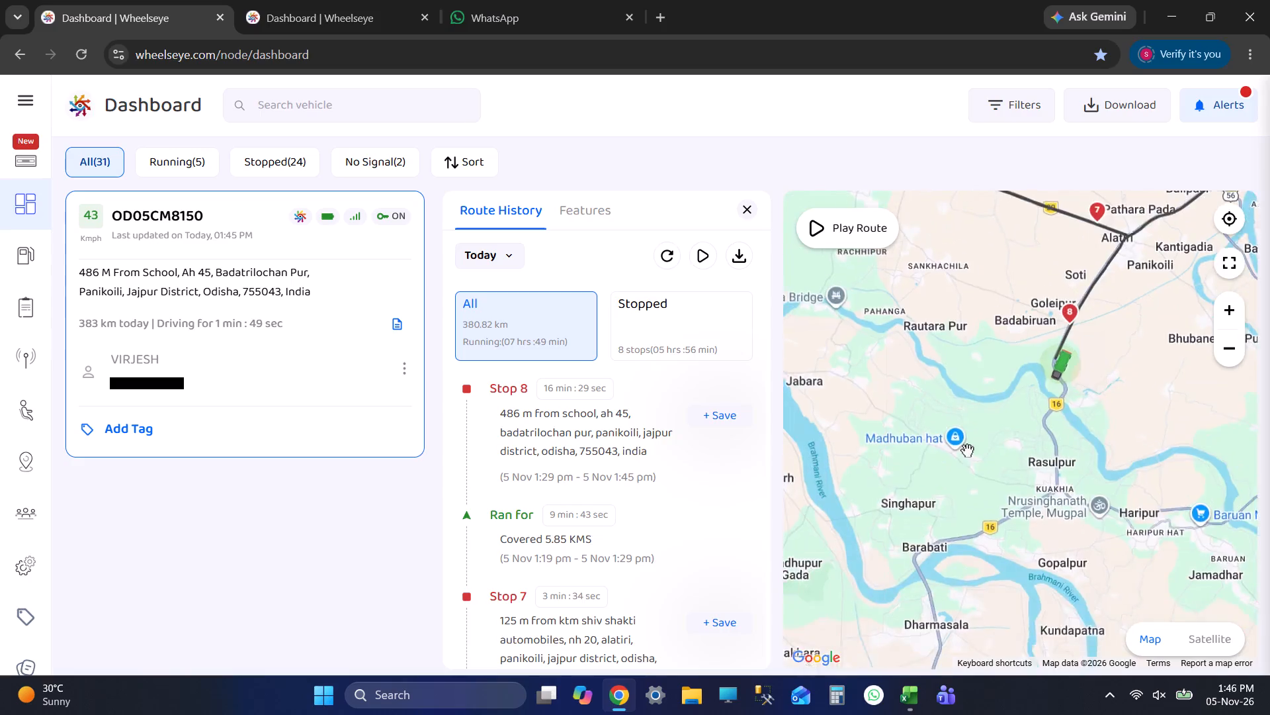
Review today's latest stops in the route history, locating Stops 8, 7 and 6 on the map and returning to Stop 8.
click(580, 417)
scroll(579, 434, down, 4)
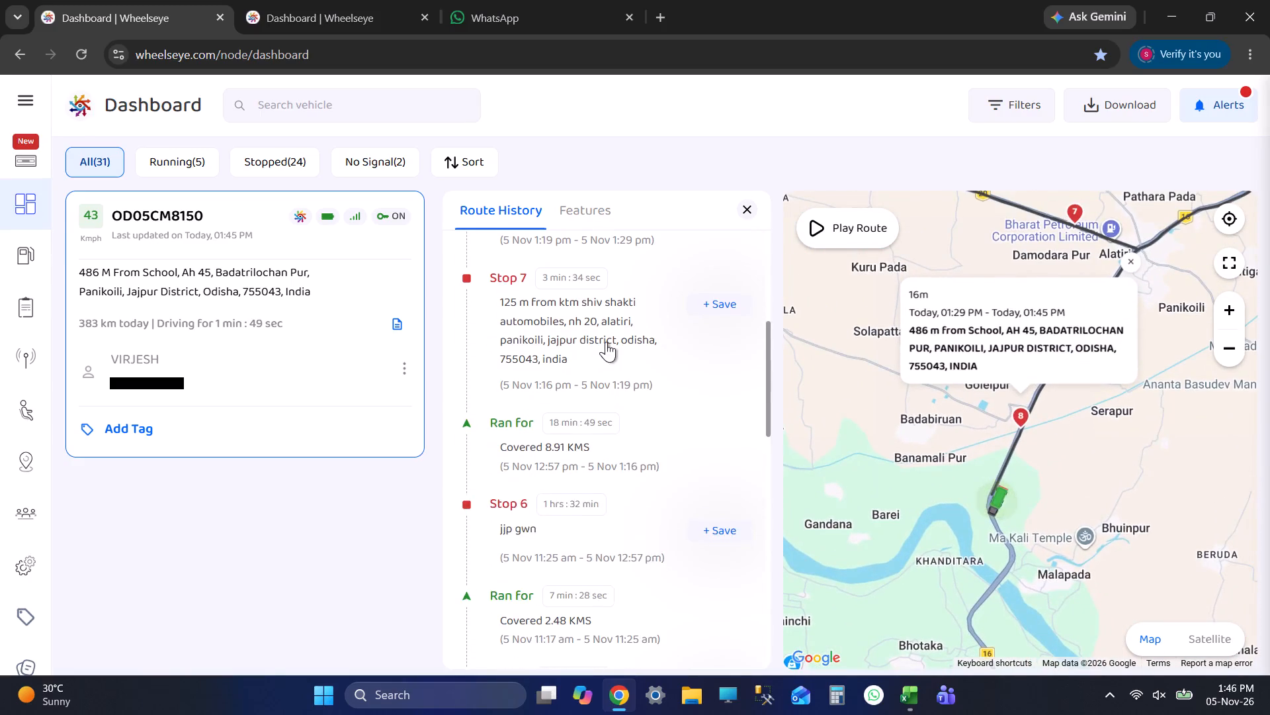
click(606, 342)
scroll(669, 418, down, 2)
click(631, 449)
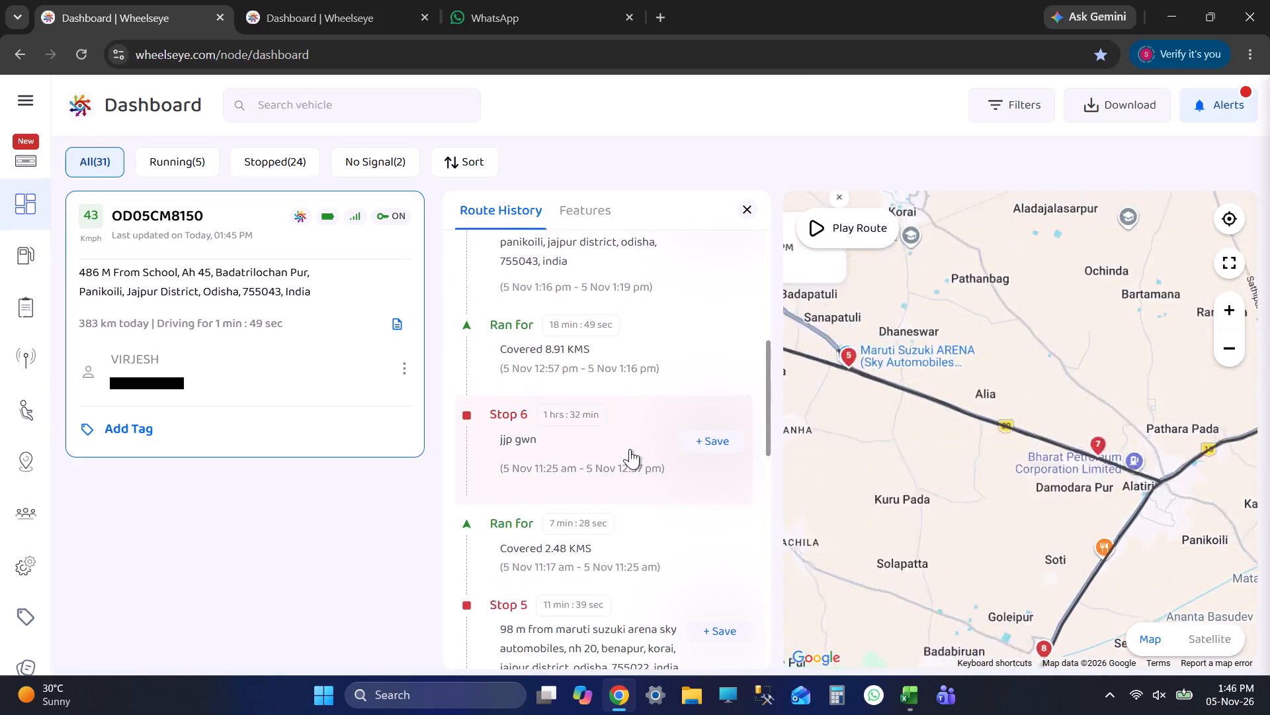
scroll(615, 457, up, 2)
scroll(615, 457, down, 1)
scroll(615, 457, up, 5)
scroll(615, 457, down, 1)
scroll(615, 457, up, 1)
scroll(615, 457, down, 1)
click(638, 336)
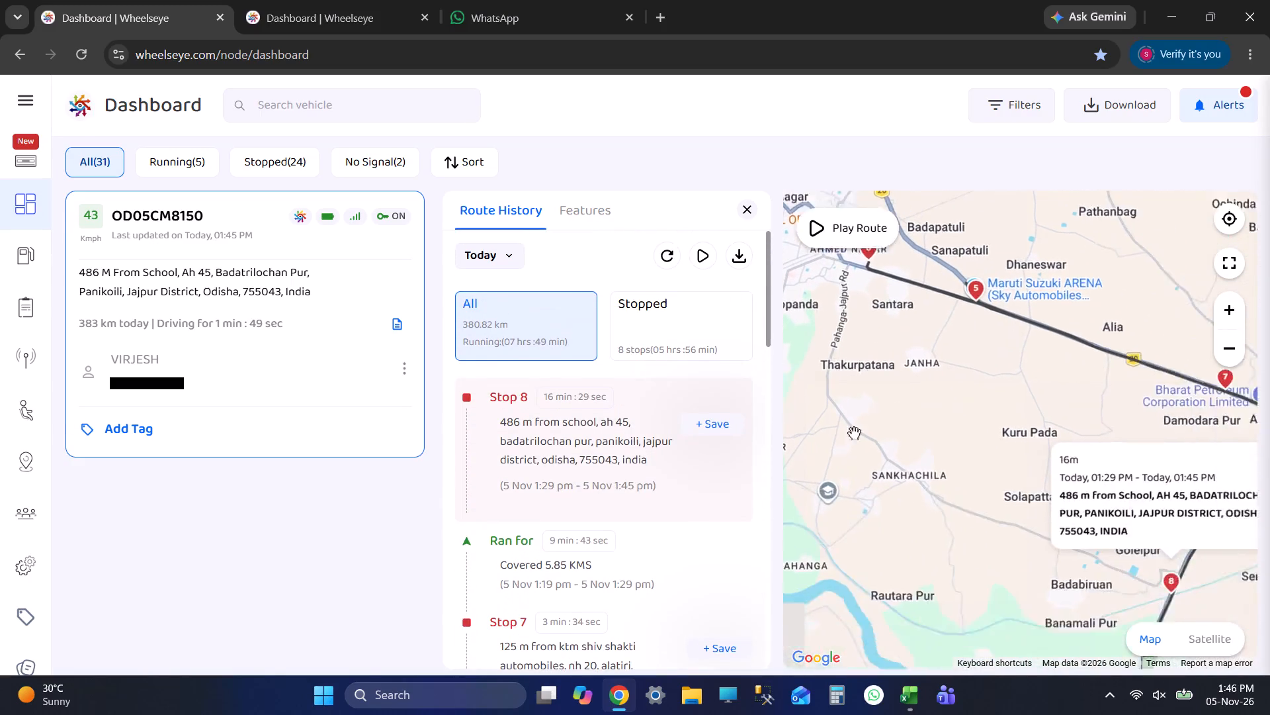
scroll(1009, 449, up, 1)
scroll(1009, 453, down, 5)
click(1122, 291)
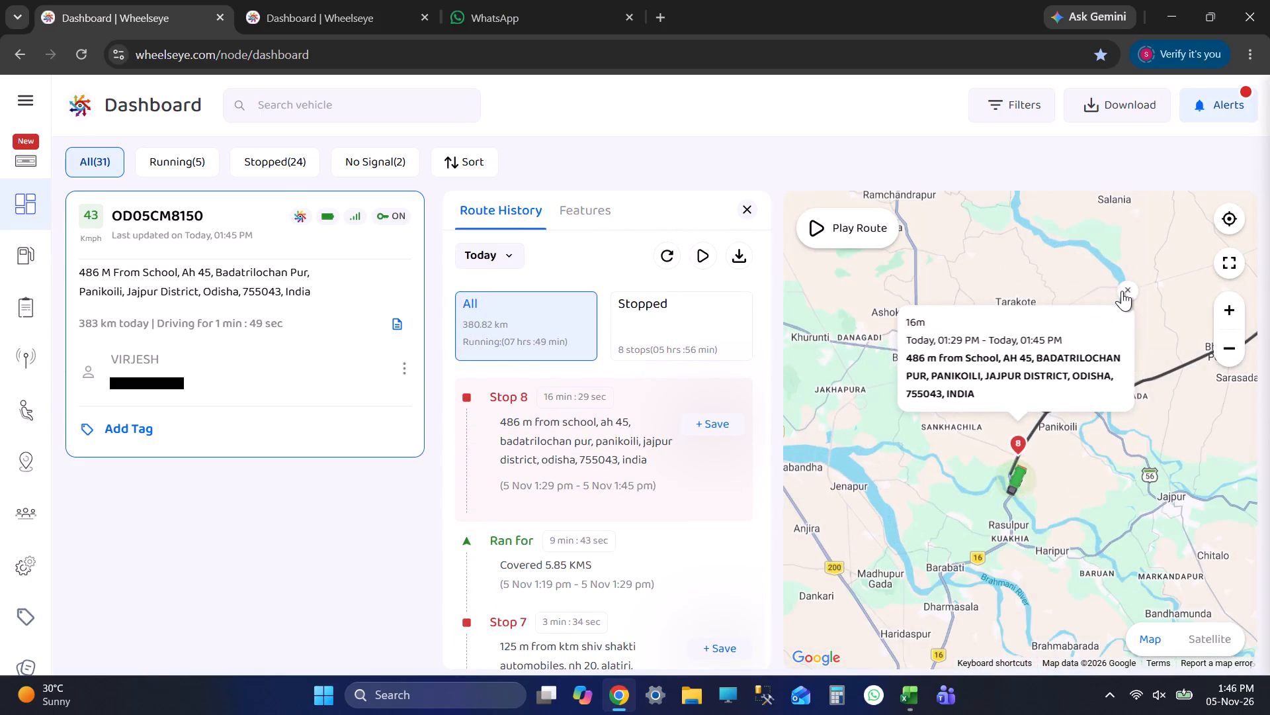
Examine the map north of the route around the Baitarani River, checking the bridge and roads near Dimiria and Jambhara.
scroll(1133, 295, up, 2)
drag(1101, 250, 1056, 434)
scroll(997, 446, up, 3)
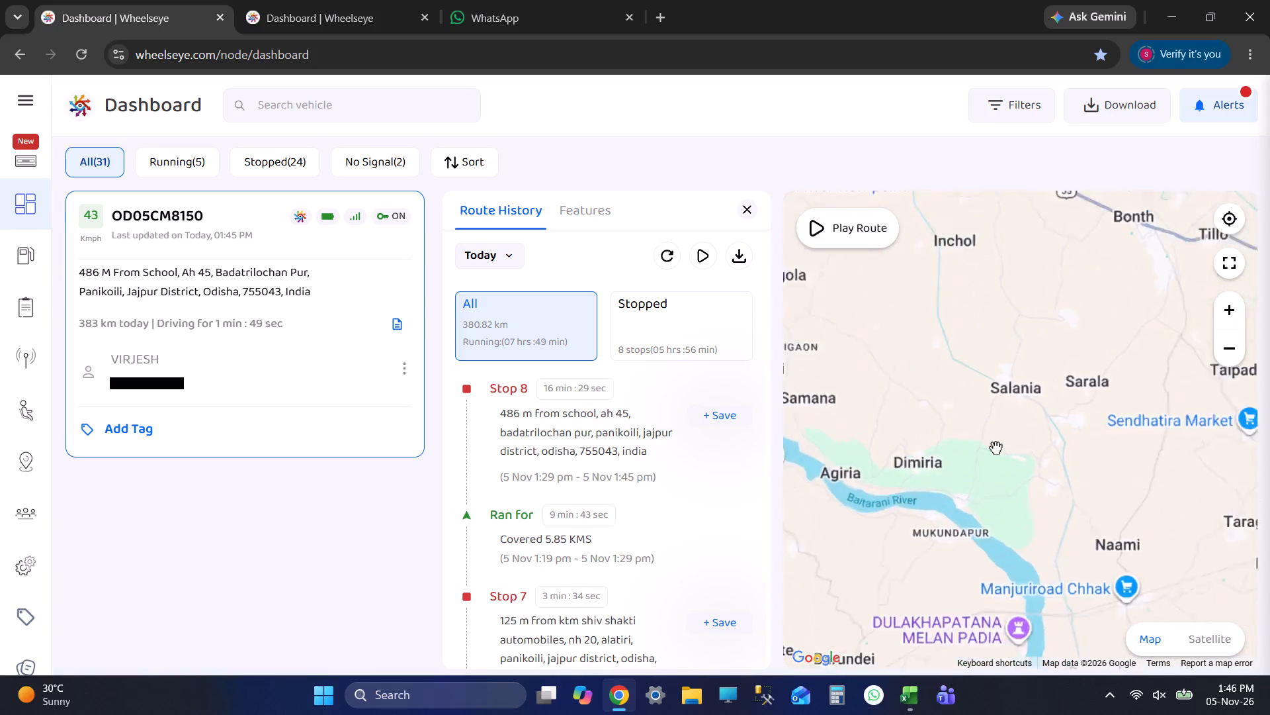
drag(976, 464, 1082, 432)
scroll(970, 450, up, 3)
drag(914, 487, 964, 468)
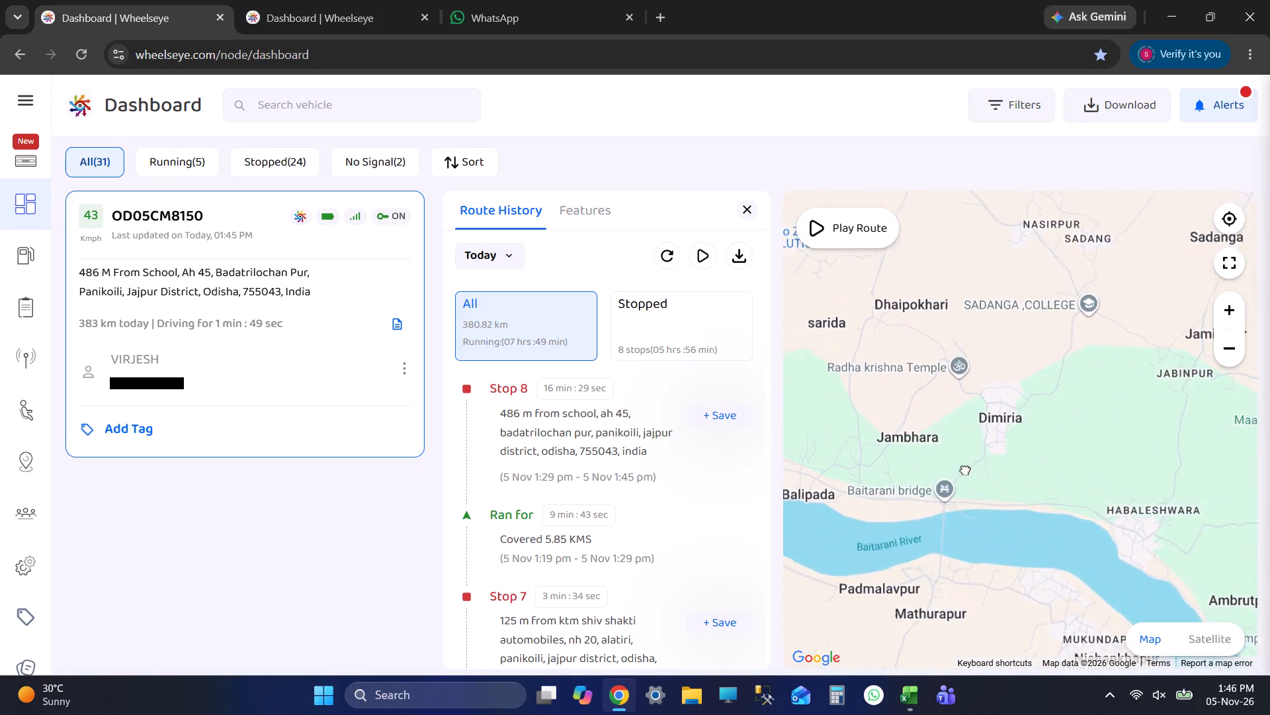
drag(964, 468, 1016, 448)
scroll(1016, 448, up, 3)
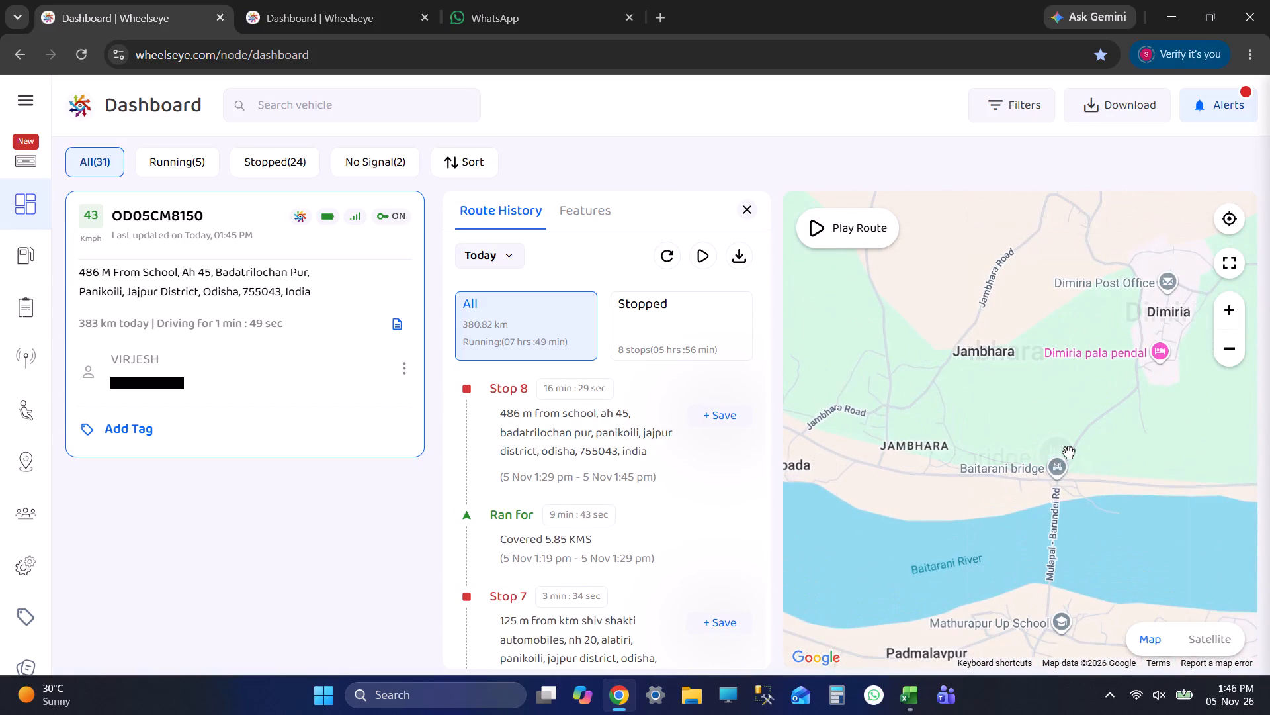
scroll(1068, 452, down, 6)
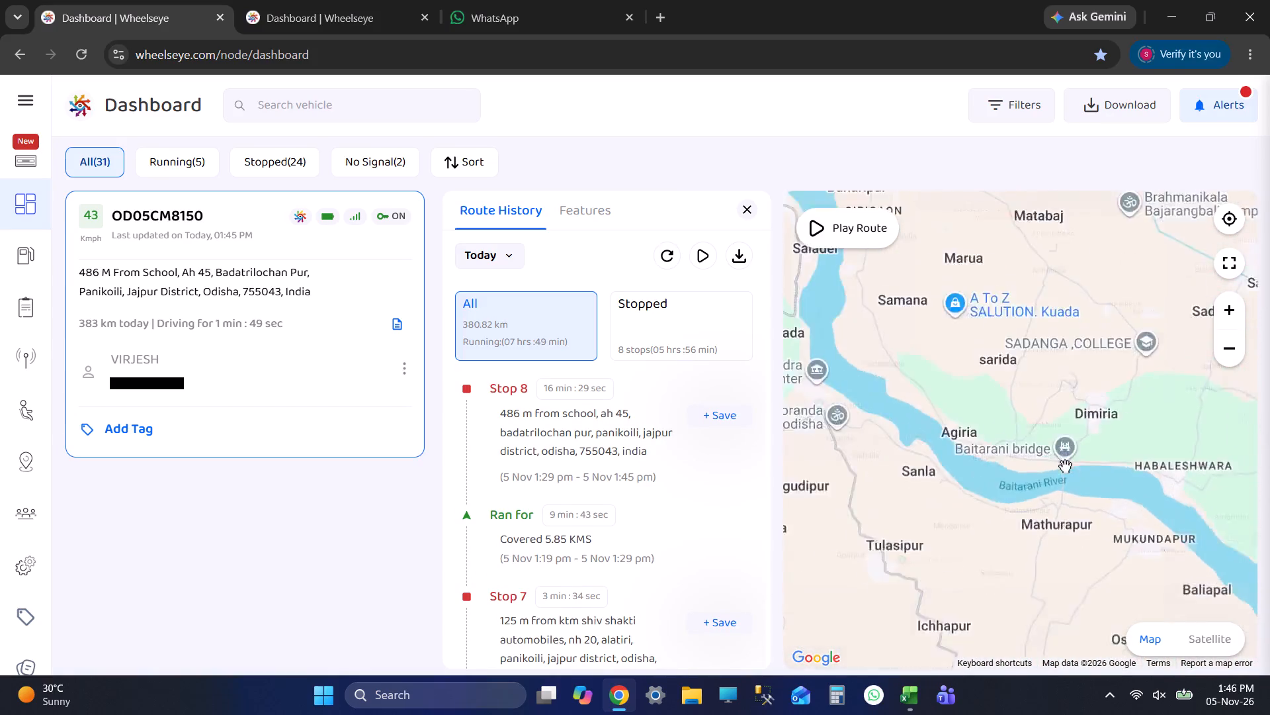
scroll(1065, 466, down, 10)
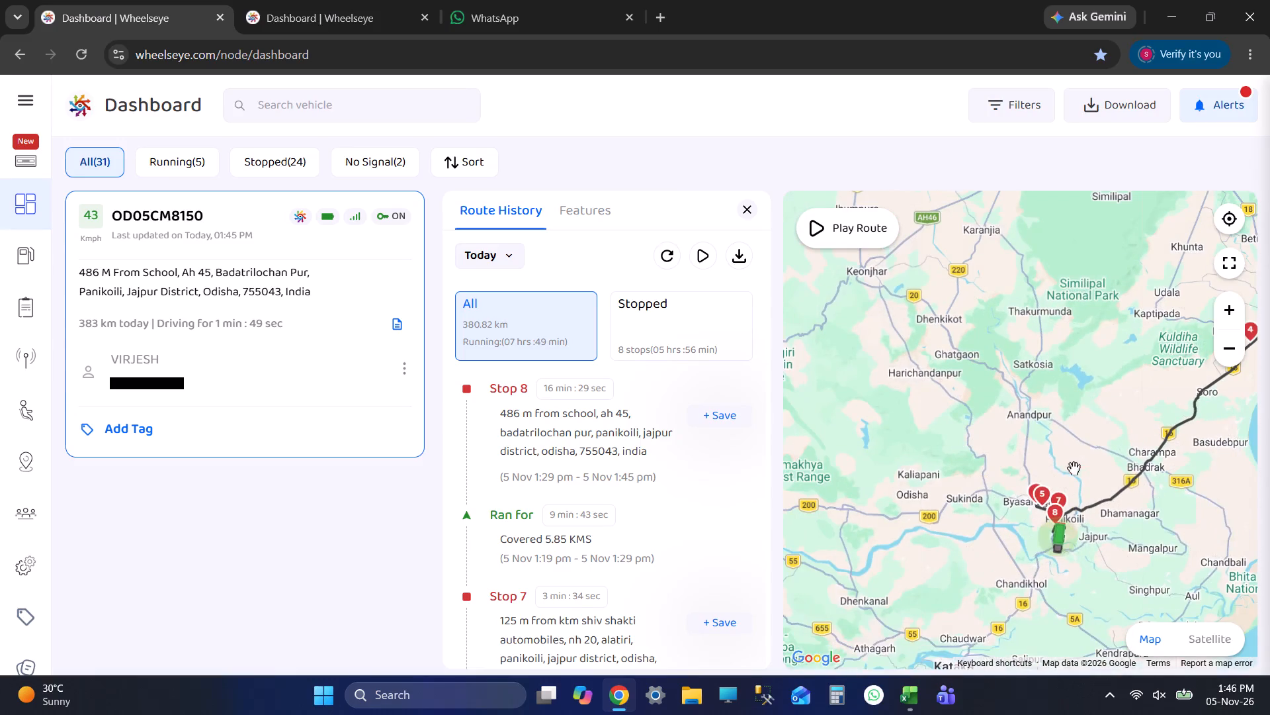
Examine the map around Anandpur, checking the river crossing and its connections to highways 20 and 53.
drag(1037, 356, 1022, 395)
scroll(1011, 455, up, 9)
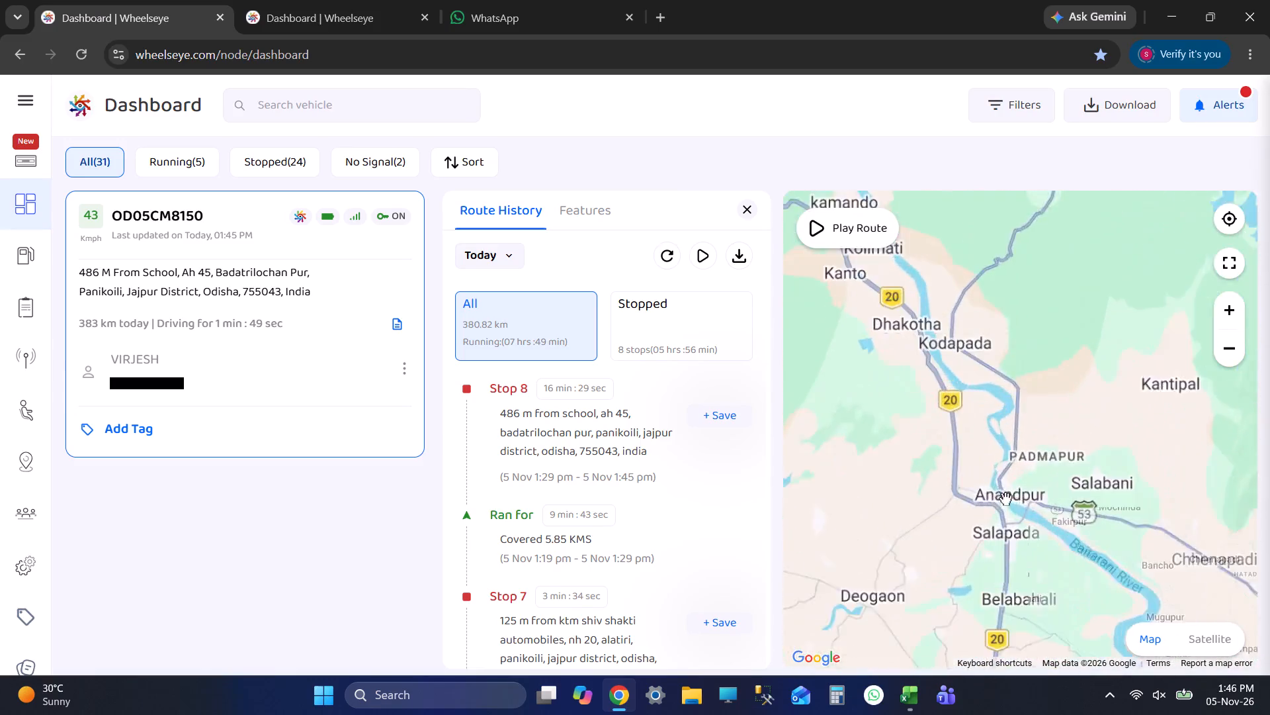
scroll(1005, 499, up, 5)
drag(1099, 616, 1068, 504)
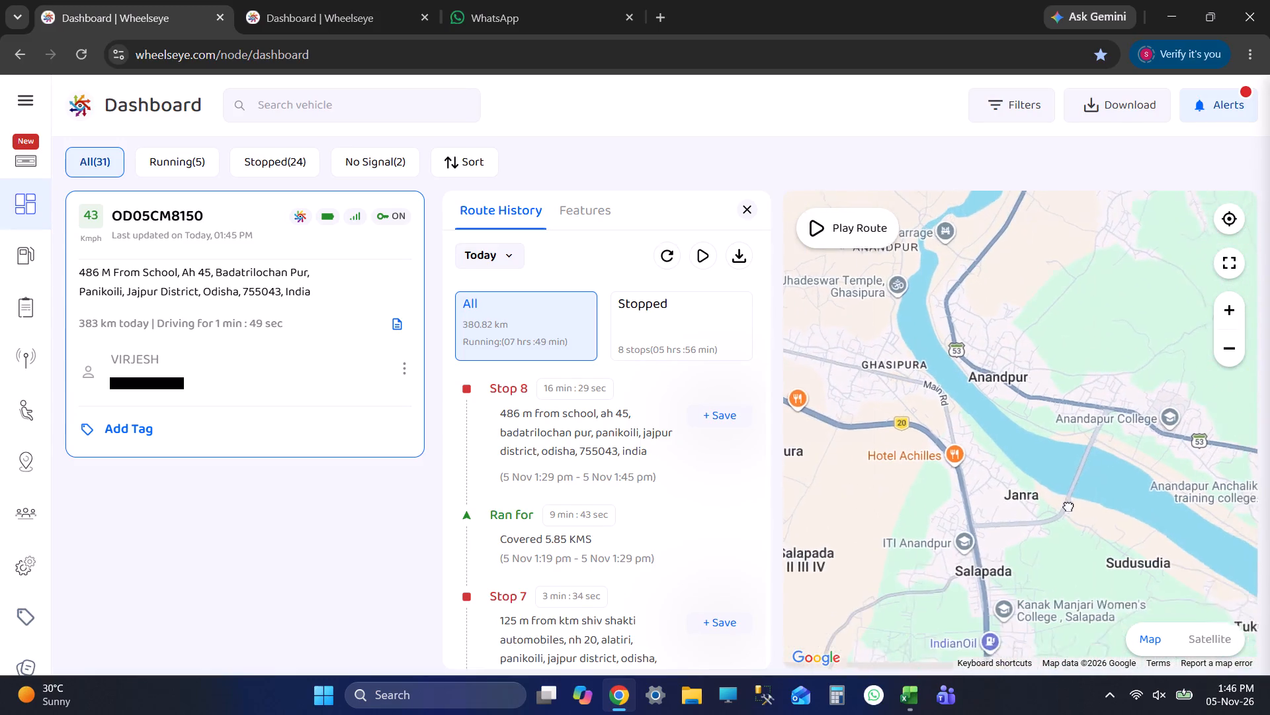
drag(1068, 504, 1045, 440)
scroll(1045, 440, down, 2)
scroll(1054, 393, up, 5)
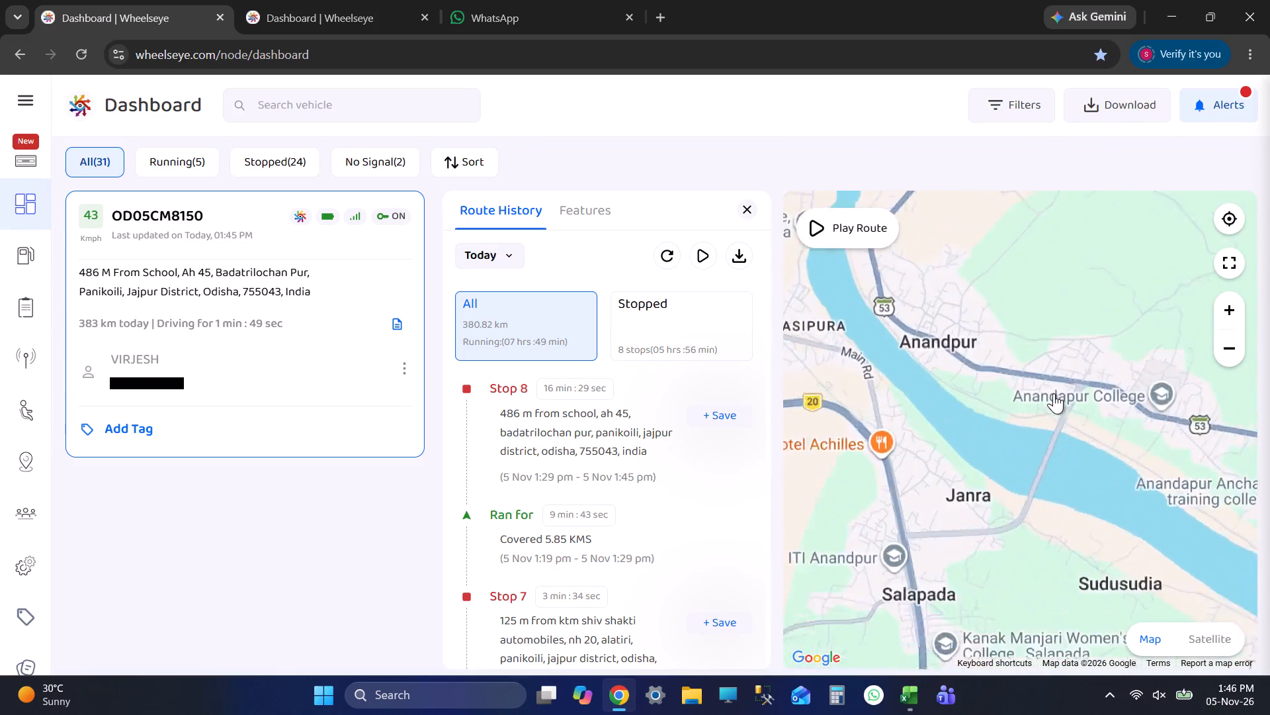
scroll(1054, 393, down, 2)
scroll(1053, 446, down, 3)
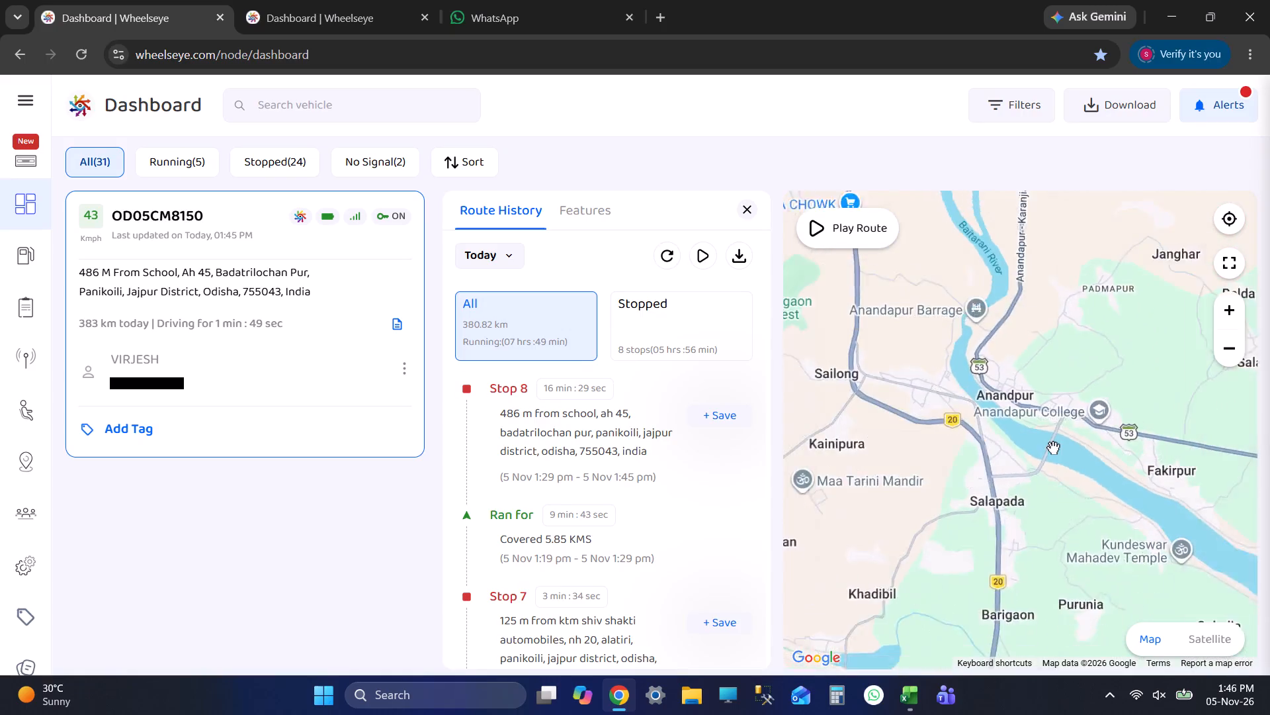
scroll(1053, 448, up, 1)
scroll(1053, 448, down, 8)
scroll(1053, 448, up, 1)
scroll(1053, 448, down, 1)
scroll(1053, 448, up, 1)
scroll(1053, 448, down, 1)
scroll(1053, 448, up, 1)
scroll(1053, 448, down, 2)
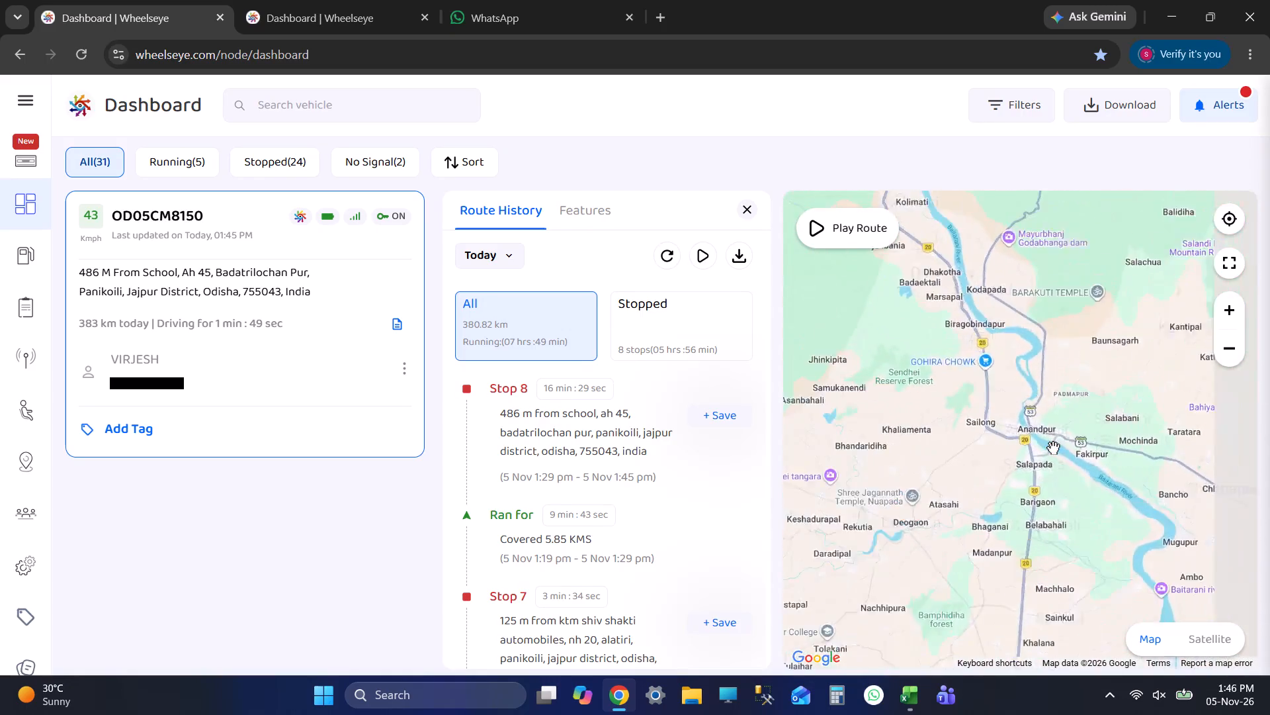
scroll(1053, 448, down, 3)
scroll(1053, 448, up, 1)
scroll(1053, 448, down, 1)
scroll(1053, 448, up, 1)
scroll(1053, 448, down, 1)
scroll(1053, 448, up, 1)
scroll(1053, 448, down, 1)
scroll(1053, 448, up, 1)
scroll(1053, 448, down, 4)
scroll(1052, 505, down, 4)
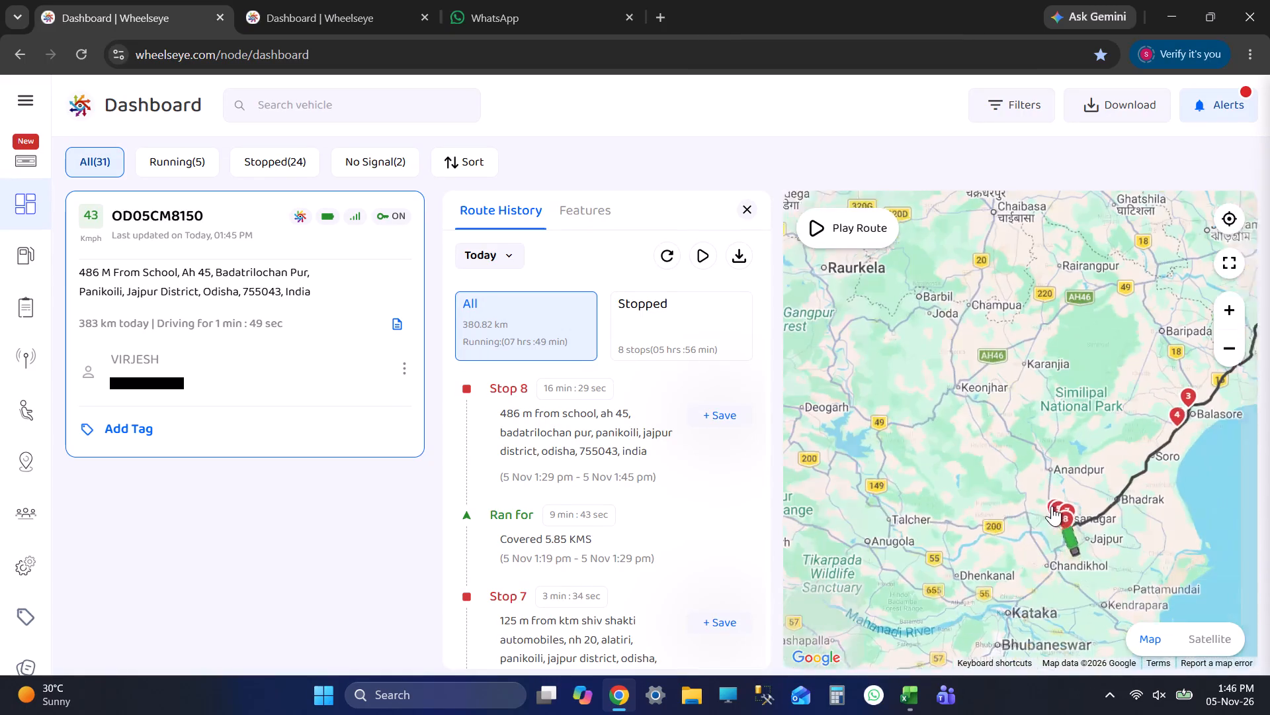
Trace the day's route from Balasore, checking the details of Stops 4, 5, 6, 7 and 8 in turn.
drag(1154, 401, 1078, 410)
scroll(1072, 419, down, 1)
scroll(1072, 419, up, 1)
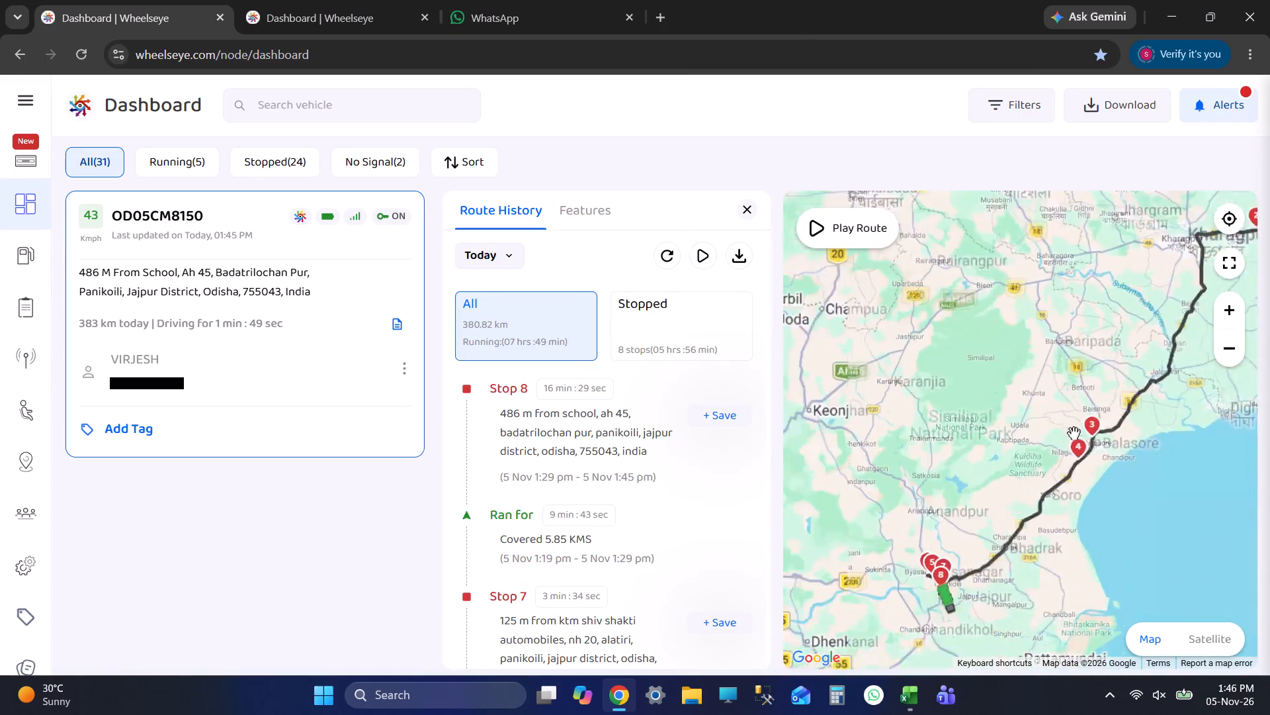
scroll(1077, 434, up, 2)
scroll(1133, 487, up, 3)
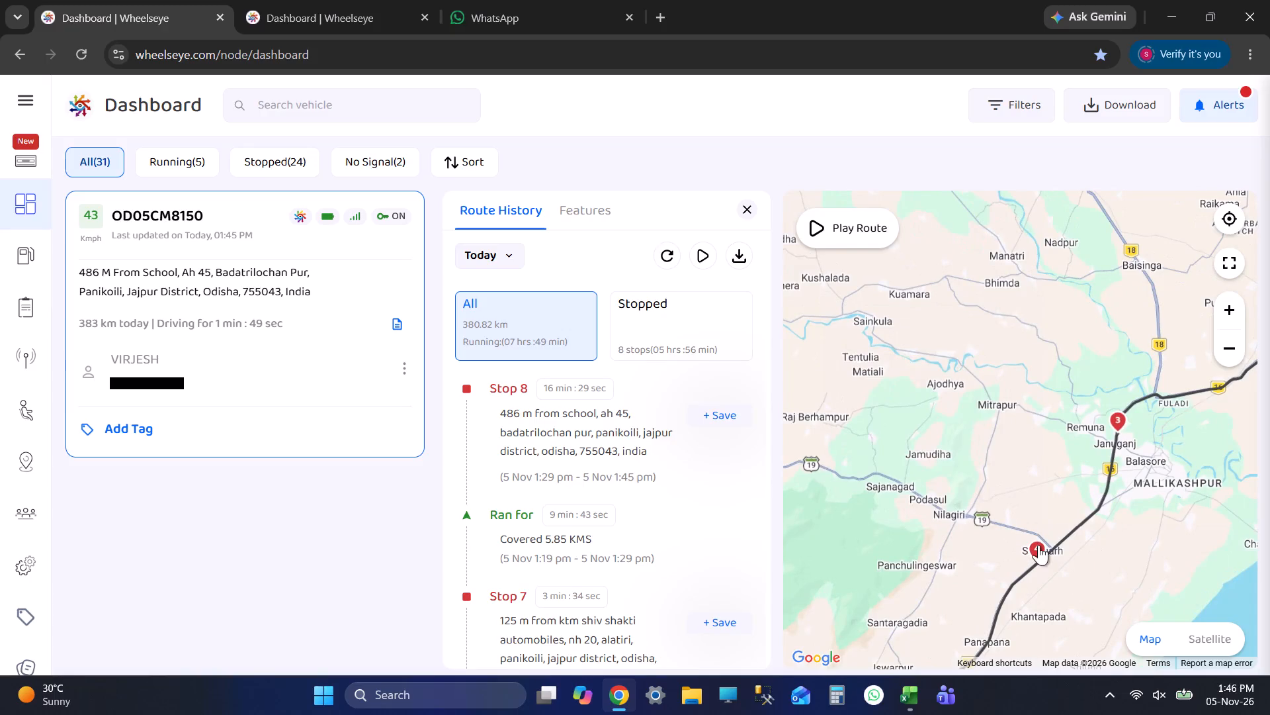
click(1038, 545)
scroll(717, 463, up, 3)
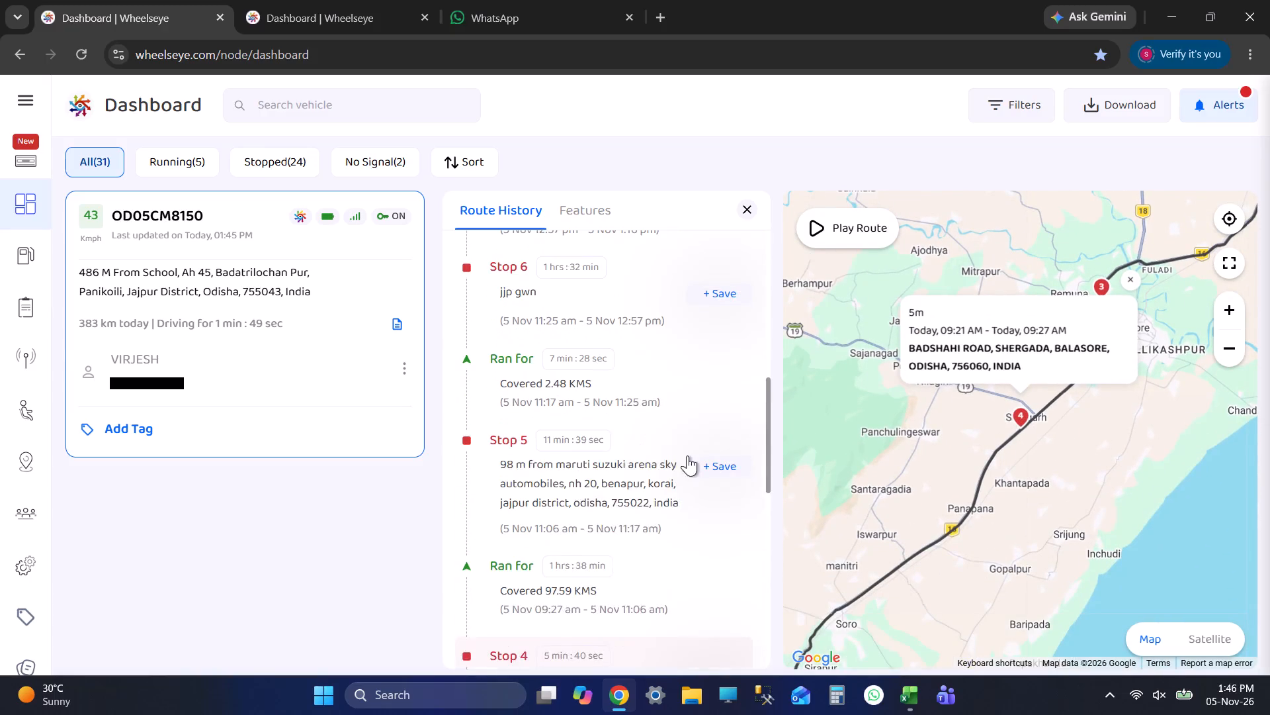
click(648, 445)
scroll(648, 445, up, 3)
click(563, 504)
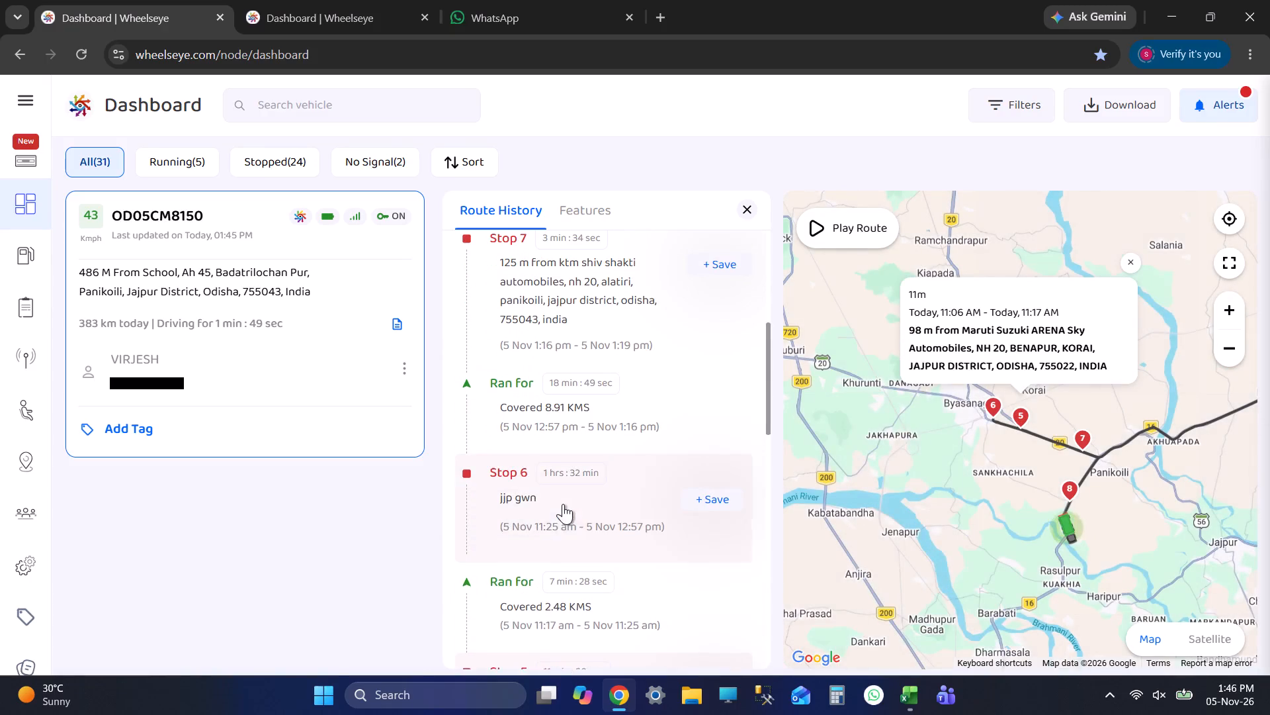
scroll(563, 504, up, 3)
click(585, 455)
scroll(585, 455, up, 3)
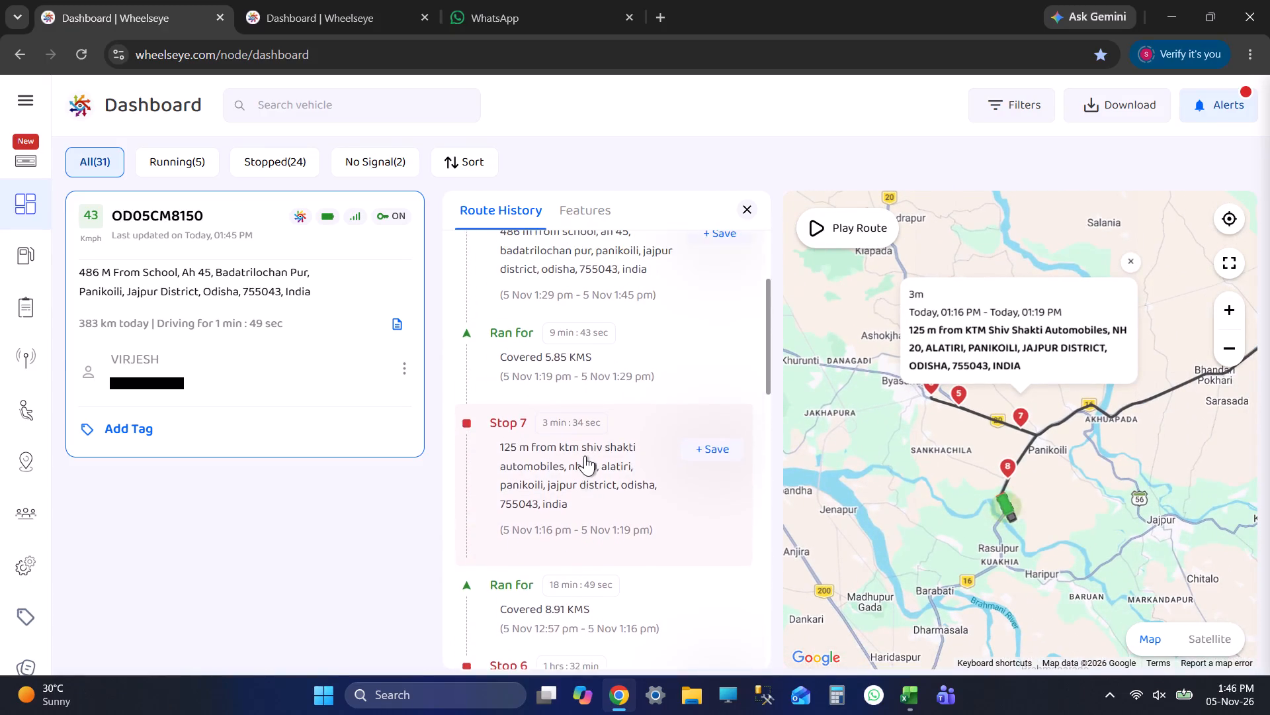
click(585, 455)
scroll(999, 477, up, 4)
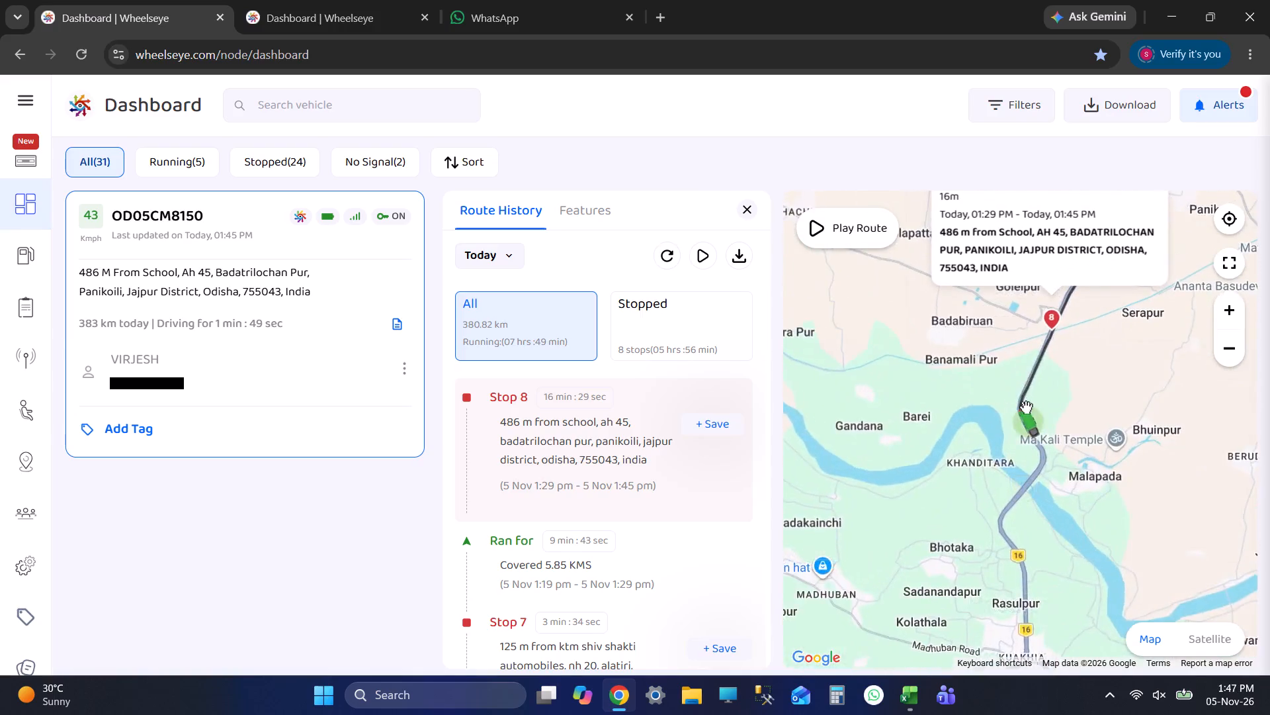
Examine the map closely between Stop 8 and the vehicle's current position on highway 16.
scroll(1026, 407, up, 2)
drag(1038, 395, 937, 506)
scroll(474, 427, up, 1)
scroll(474, 427, down, 1)
scroll(474, 427, up, 1)
scroll(534, 426, up, 2)
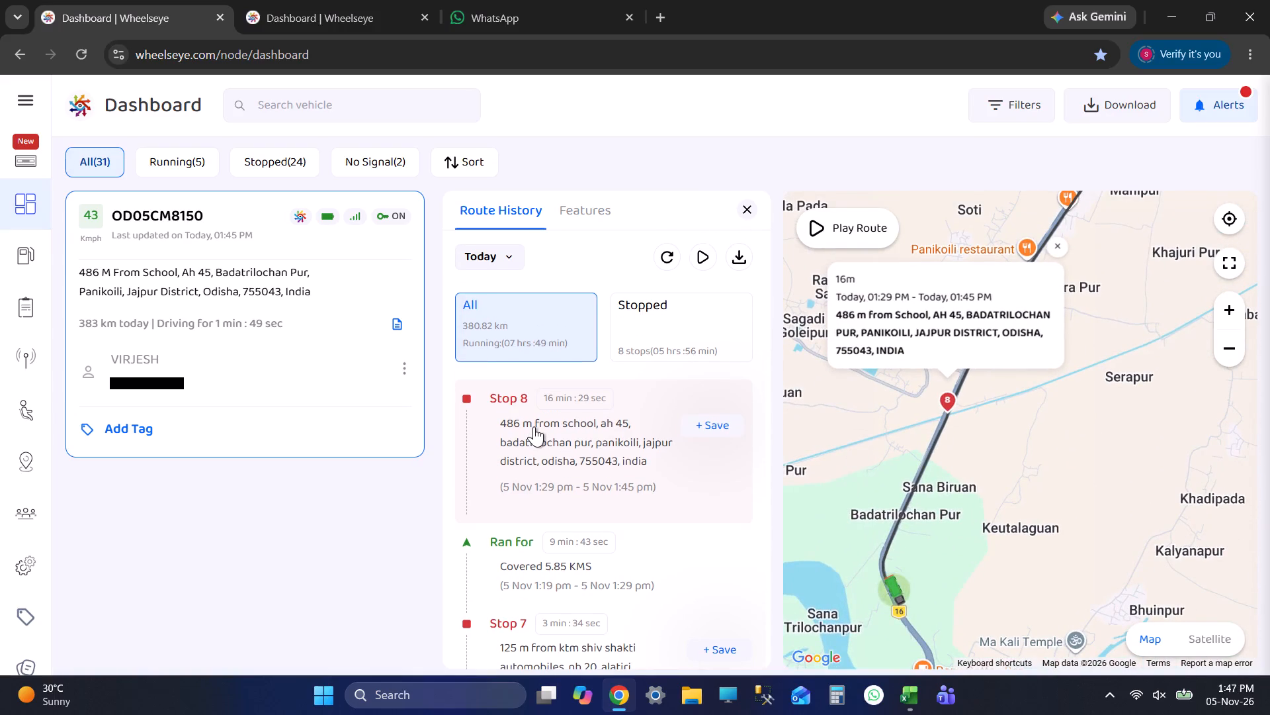
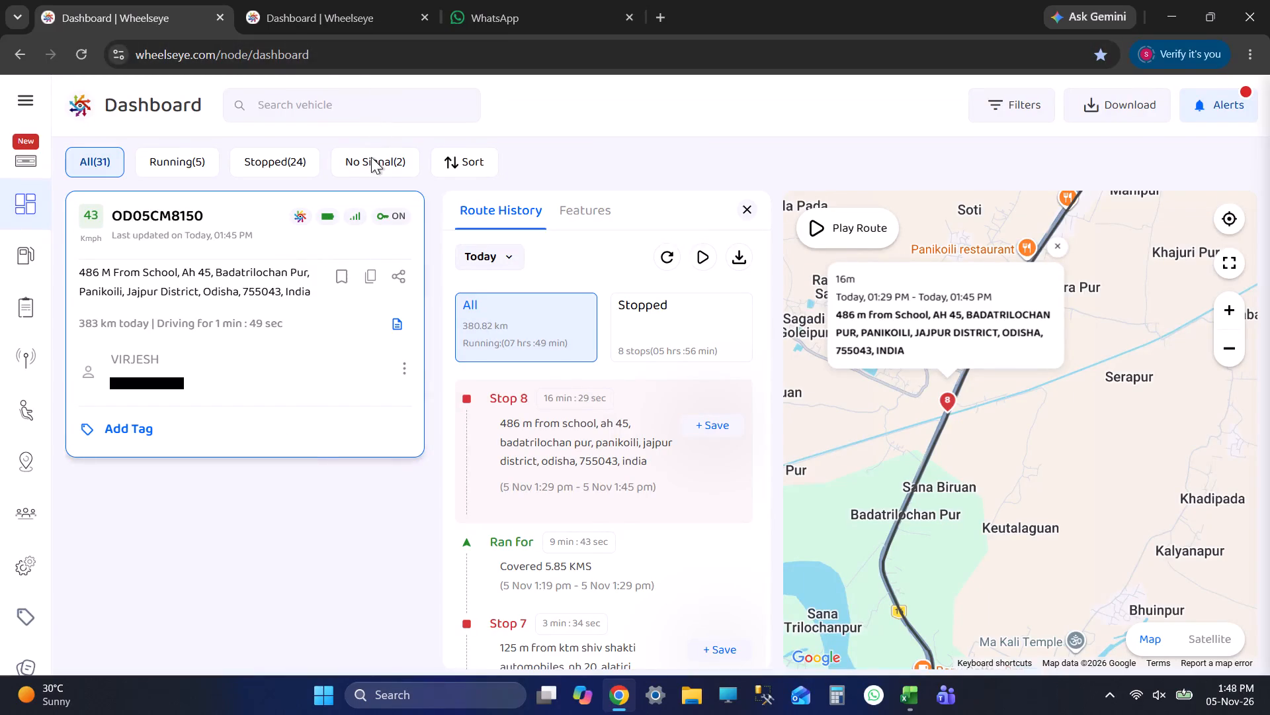
Reload the fleet dashboard in the second Wheelseye browser tab.
click(370, 0)
click(73, 53)
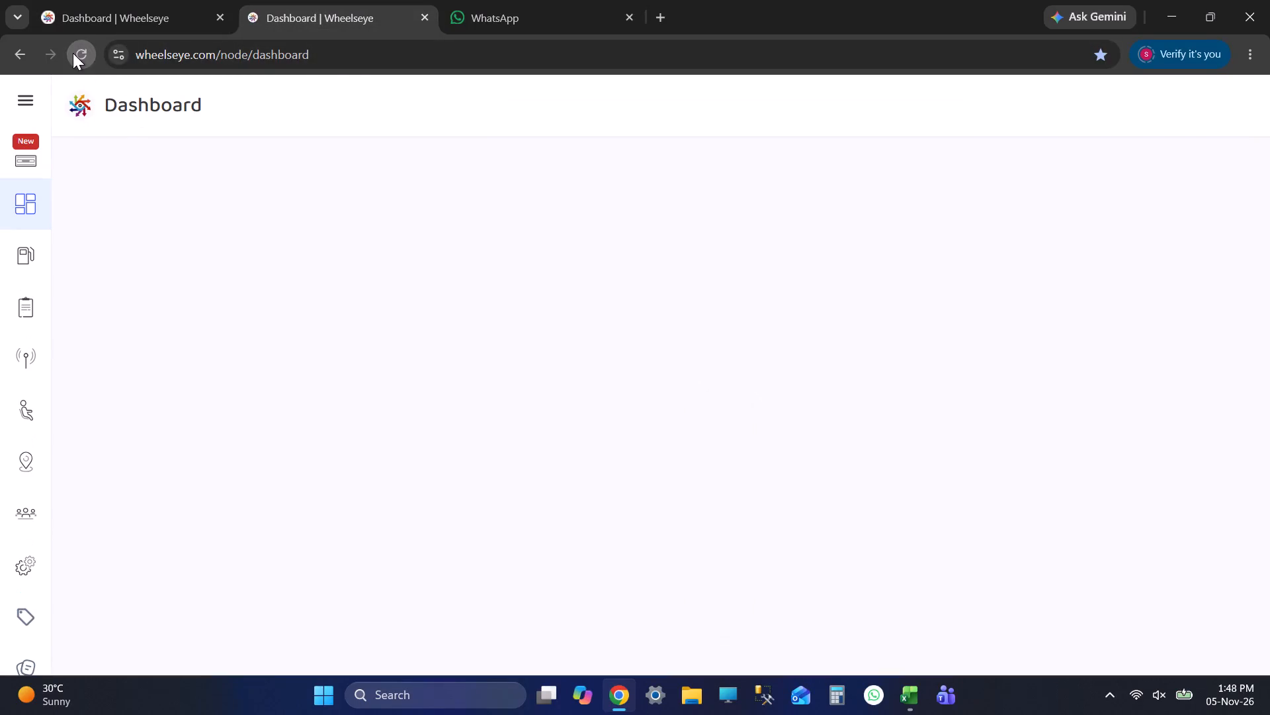
click(834, 446)
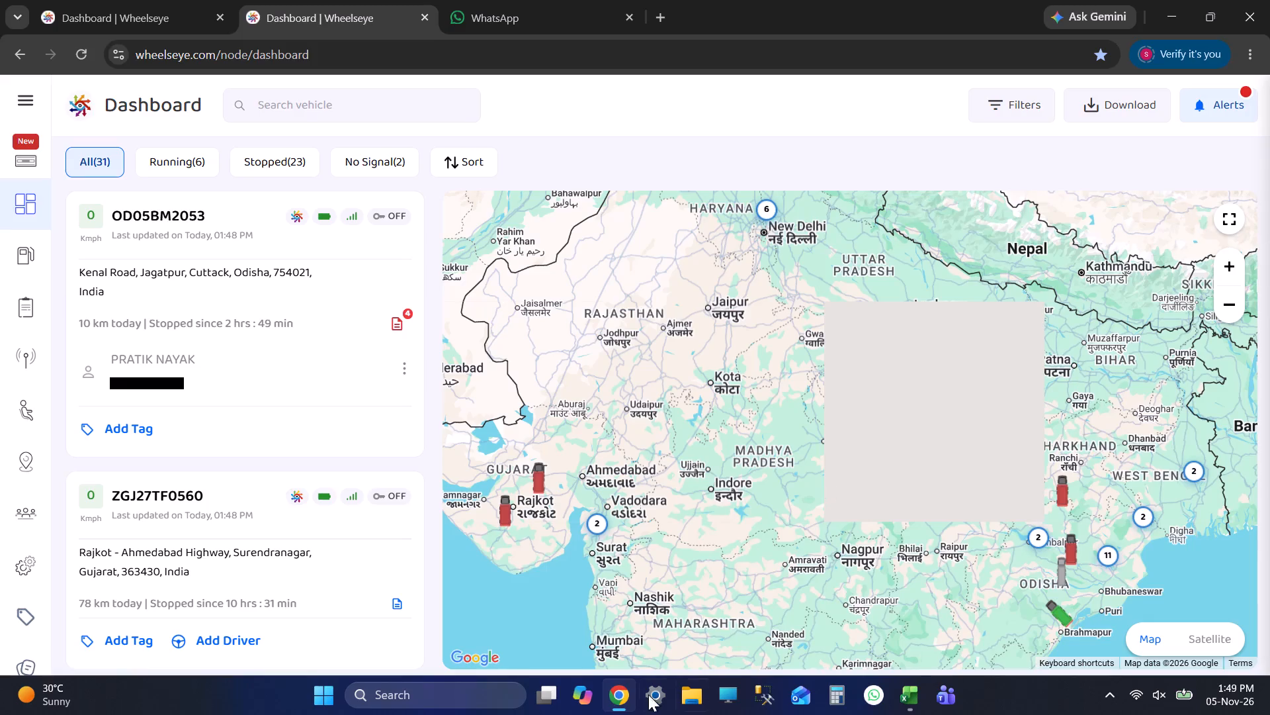
Switch to the November daily trip workbook in Excel, save it and minimise it to reach the desktop.
click(1172, 2)
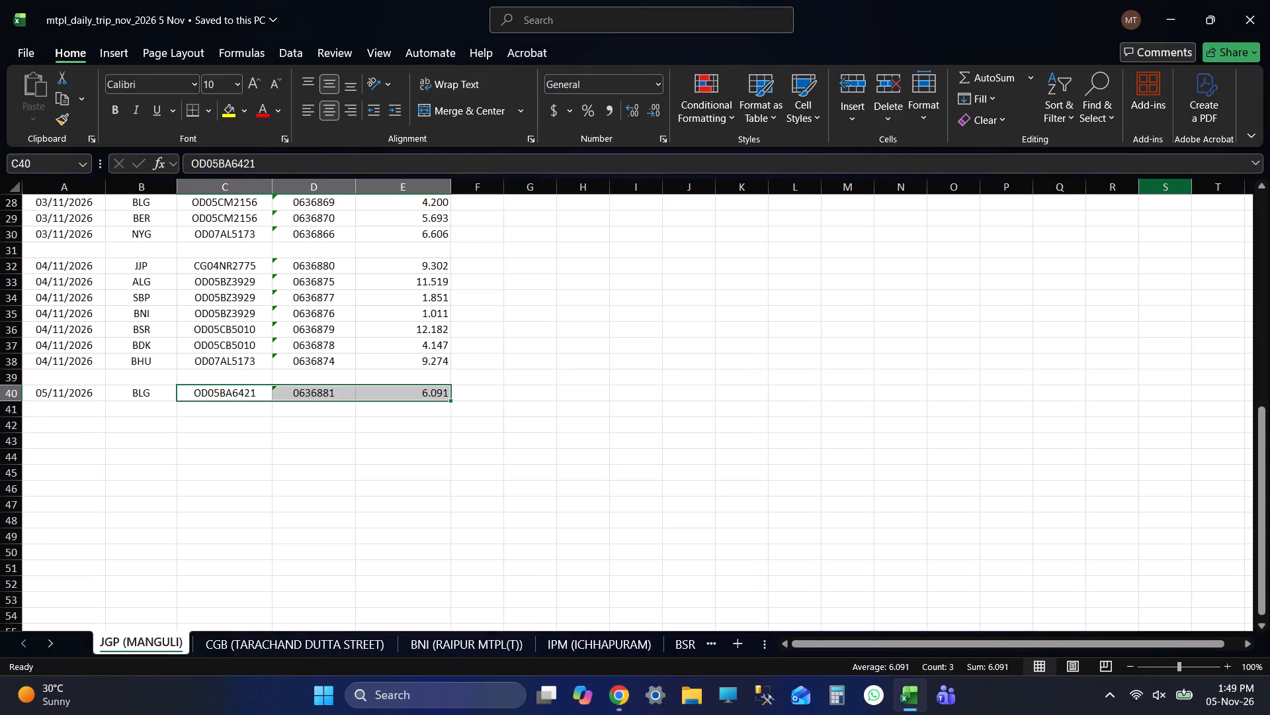
key(ctrl+s)
click(1179, 0)
click(1179, 0)
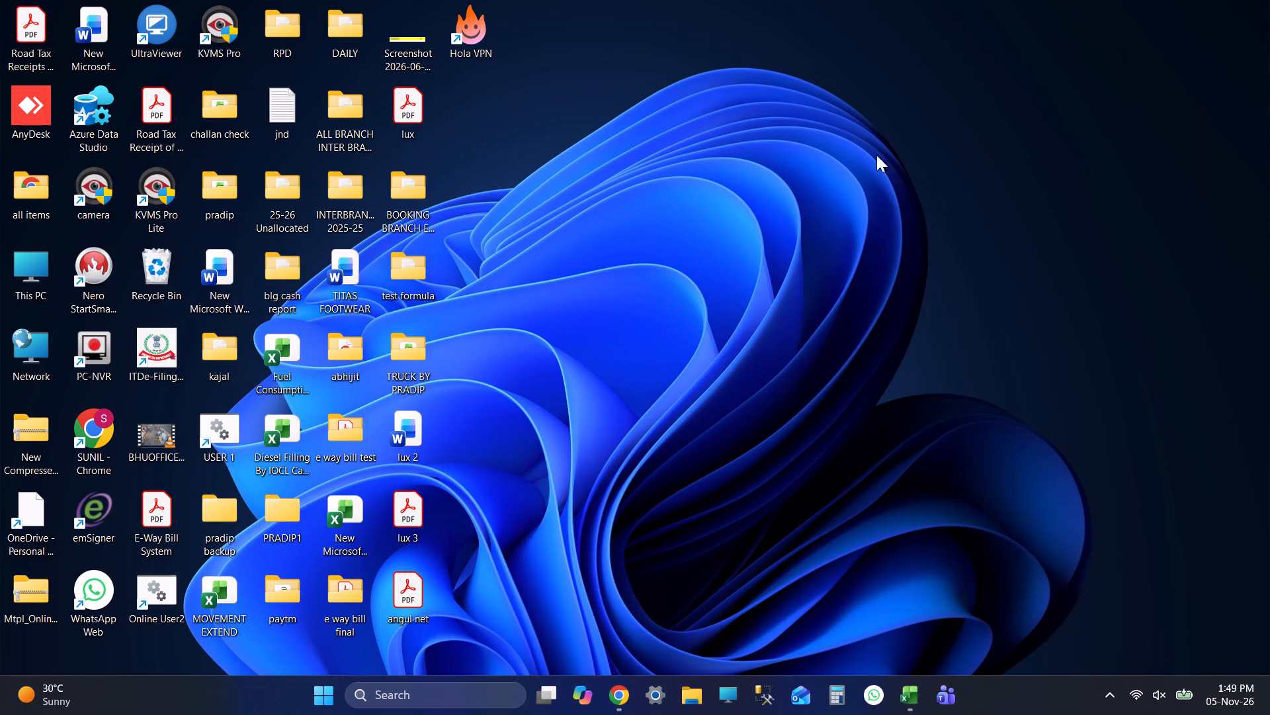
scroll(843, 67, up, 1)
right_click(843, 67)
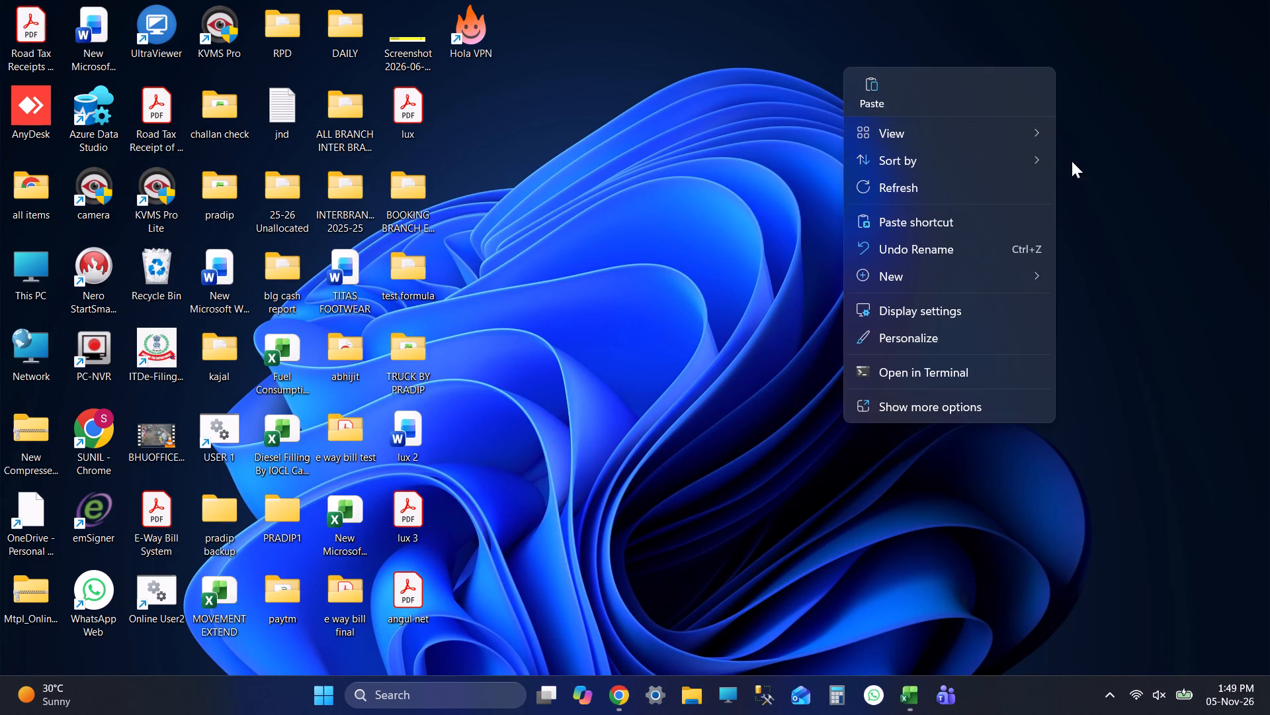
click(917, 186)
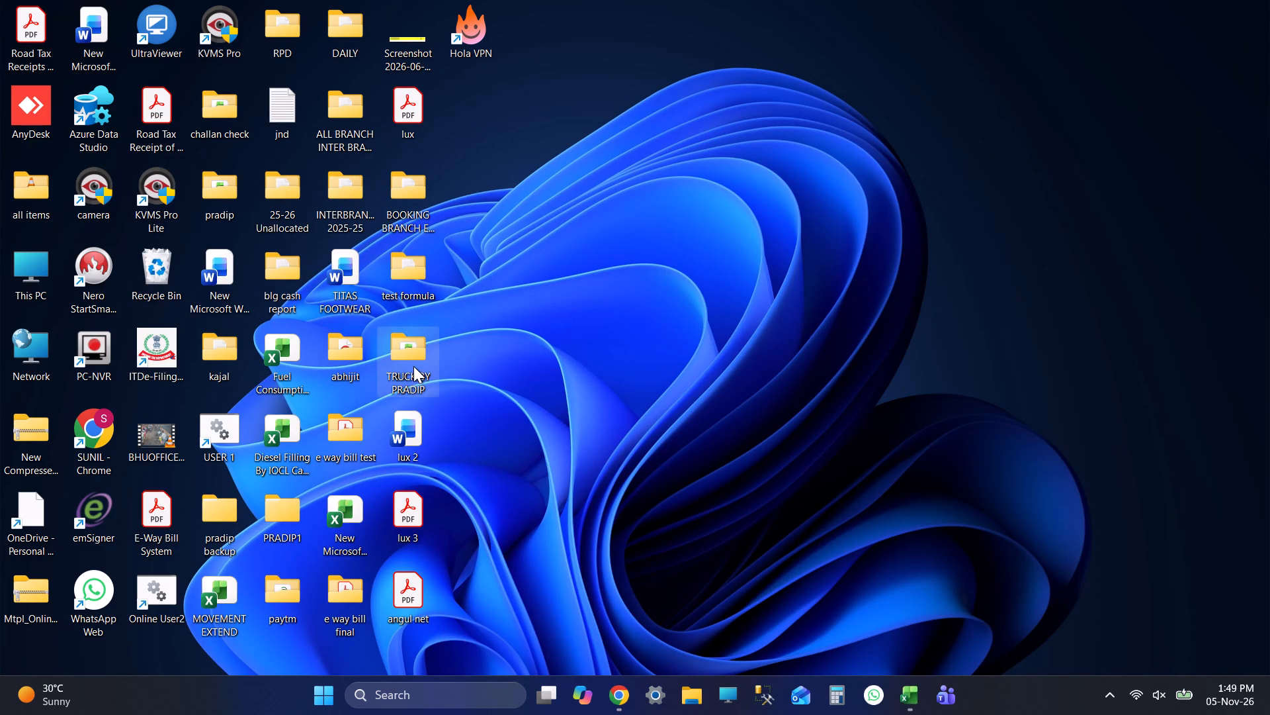
Switch to Chrome and set up a Wheelseye Stoppage Report for all 31 vehicles with stoppage time > 10 mins.
click(618, 694)
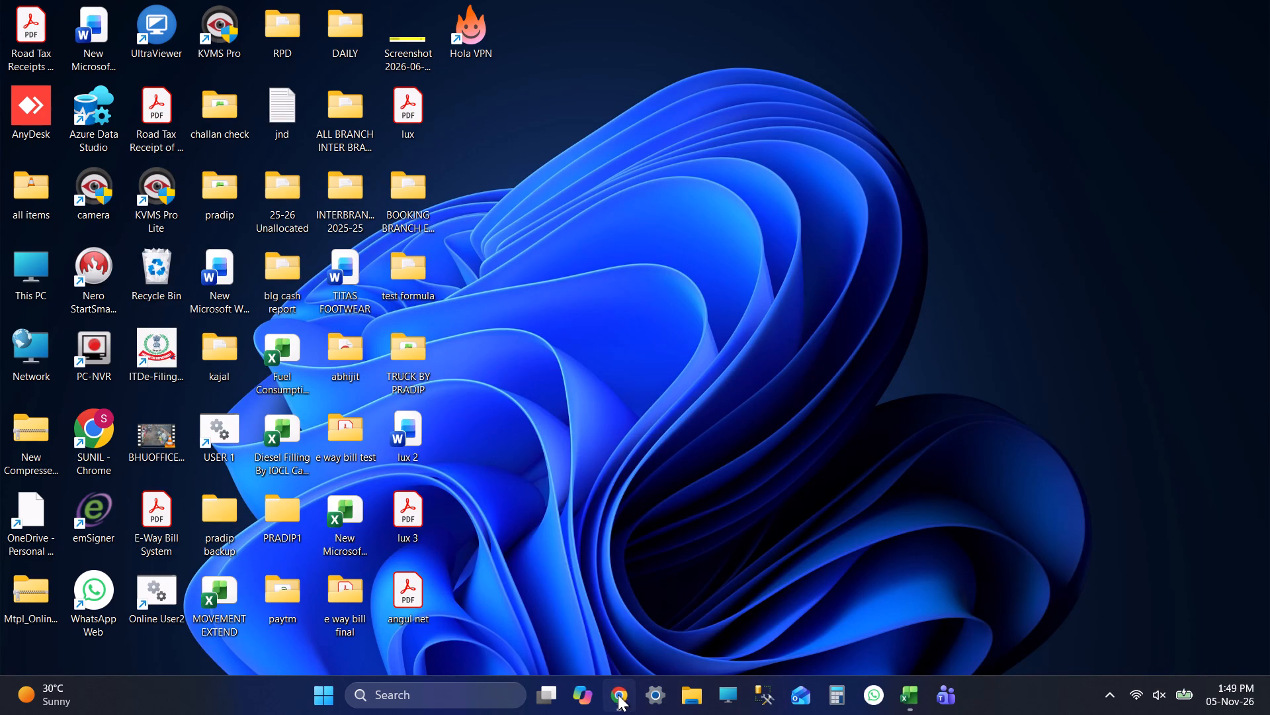
click(40, 309)
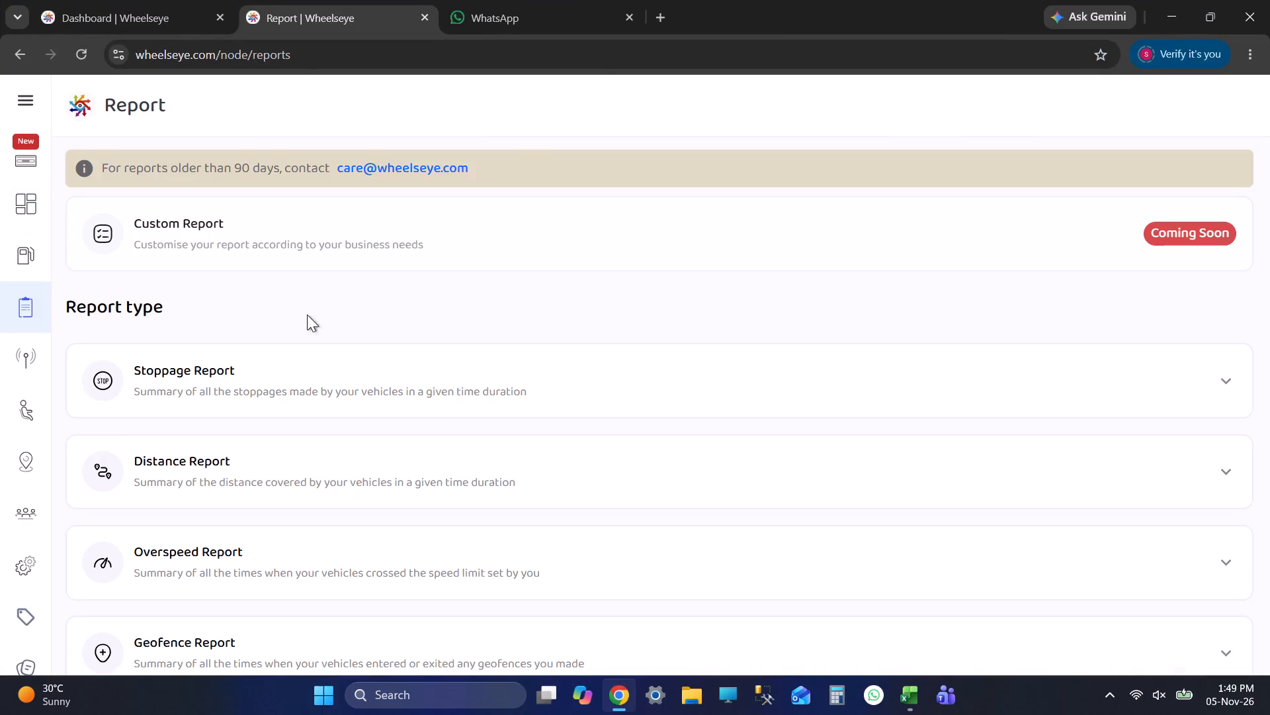
scroll(399, 425, down, 3)
scroll(415, 419, up, 4)
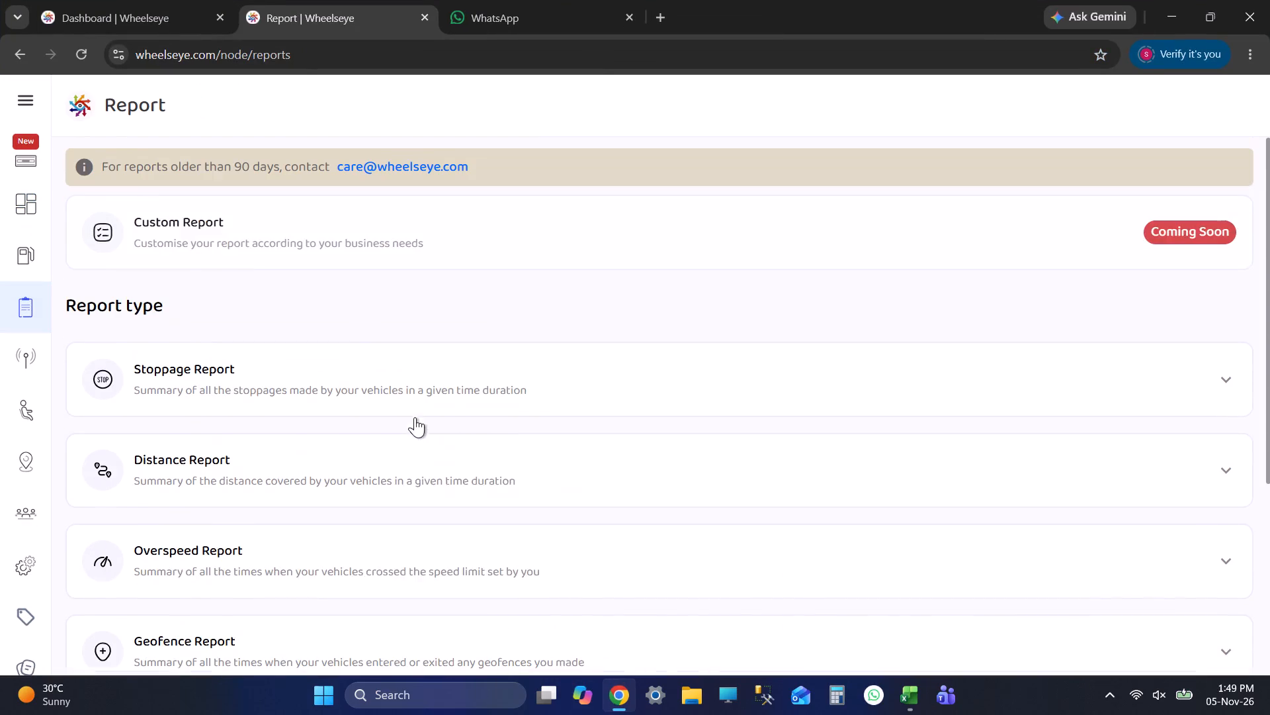
click(393, 385)
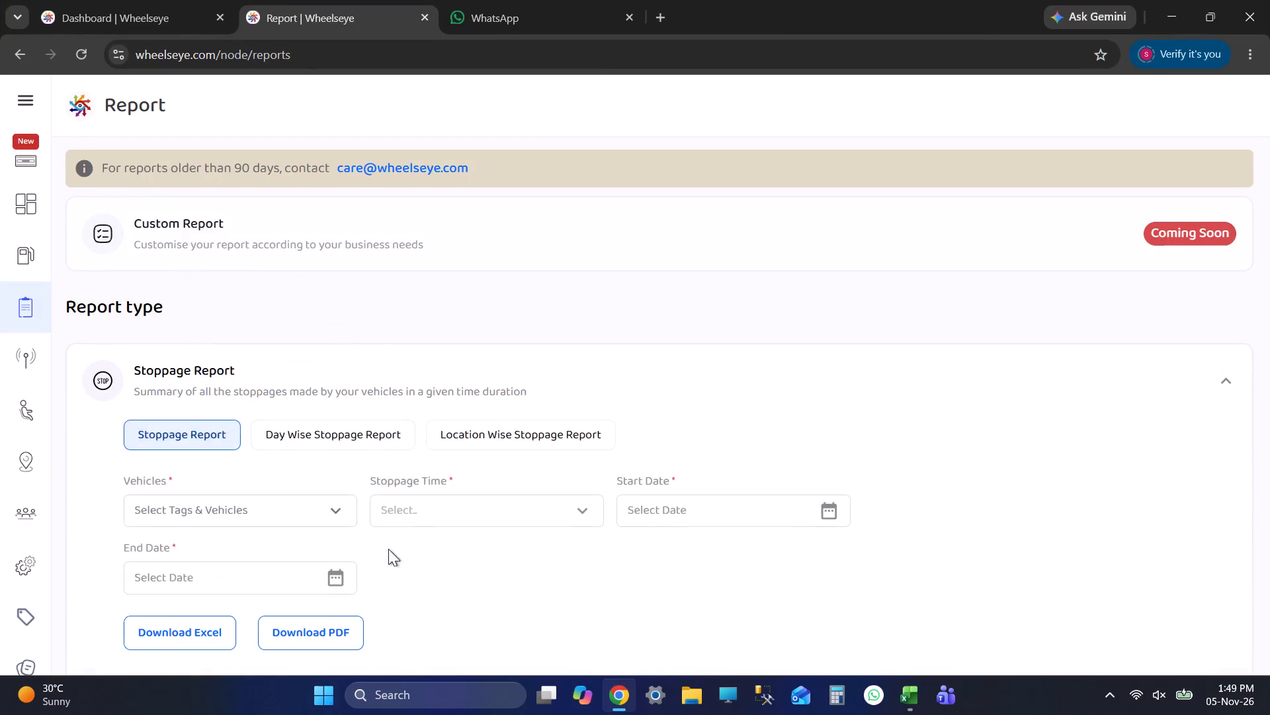
scroll(388, 549, down, 2)
click(275, 327)
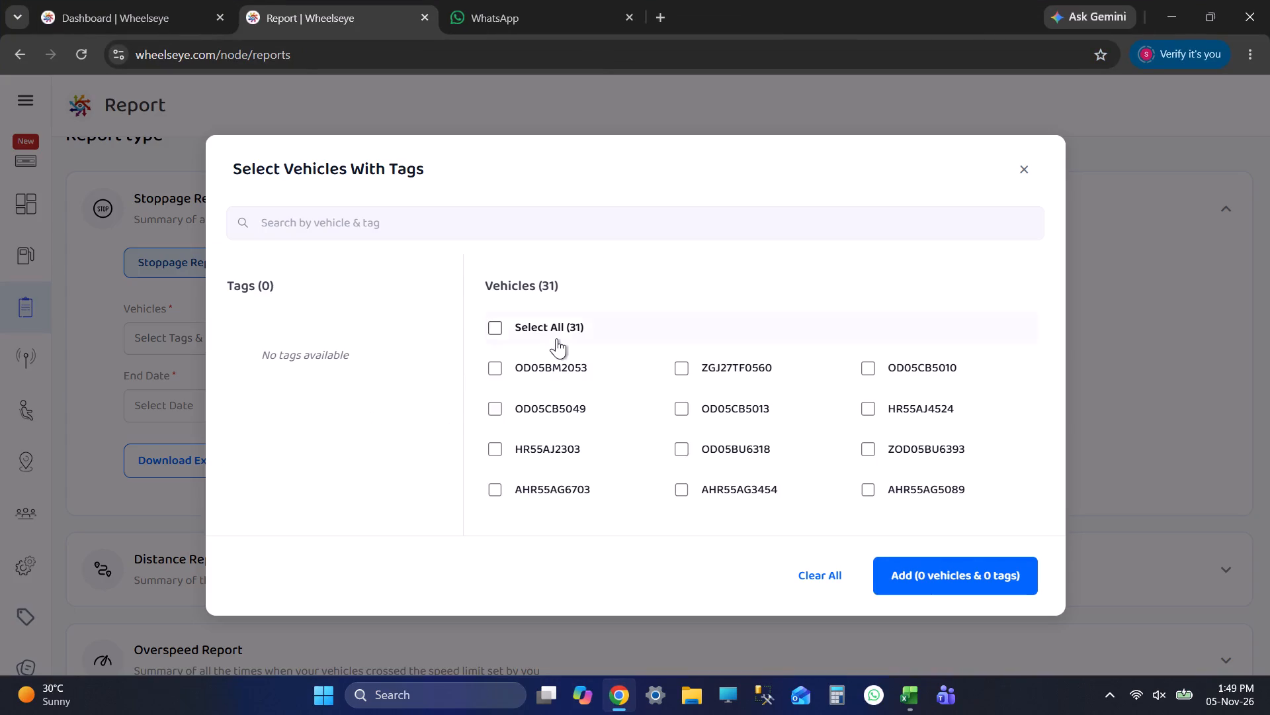
click(556, 338)
click(892, 576)
click(477, 326)
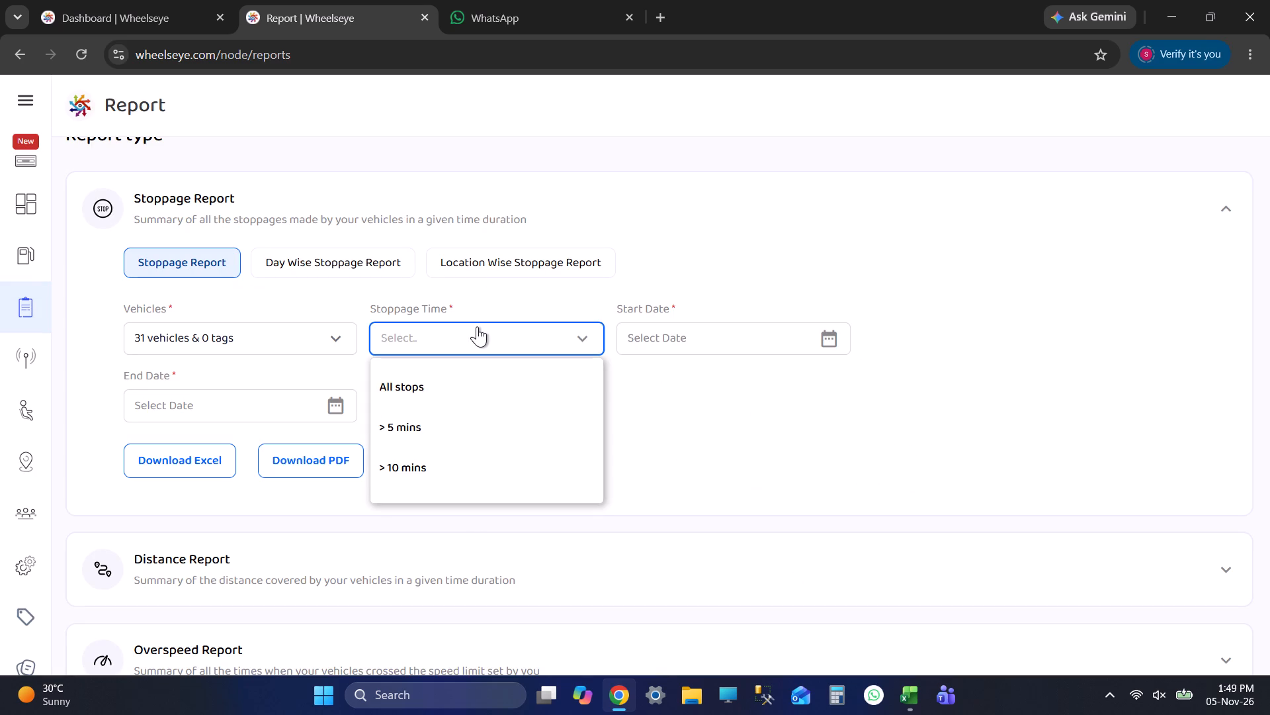
click(470, 467)
click(721, 442)
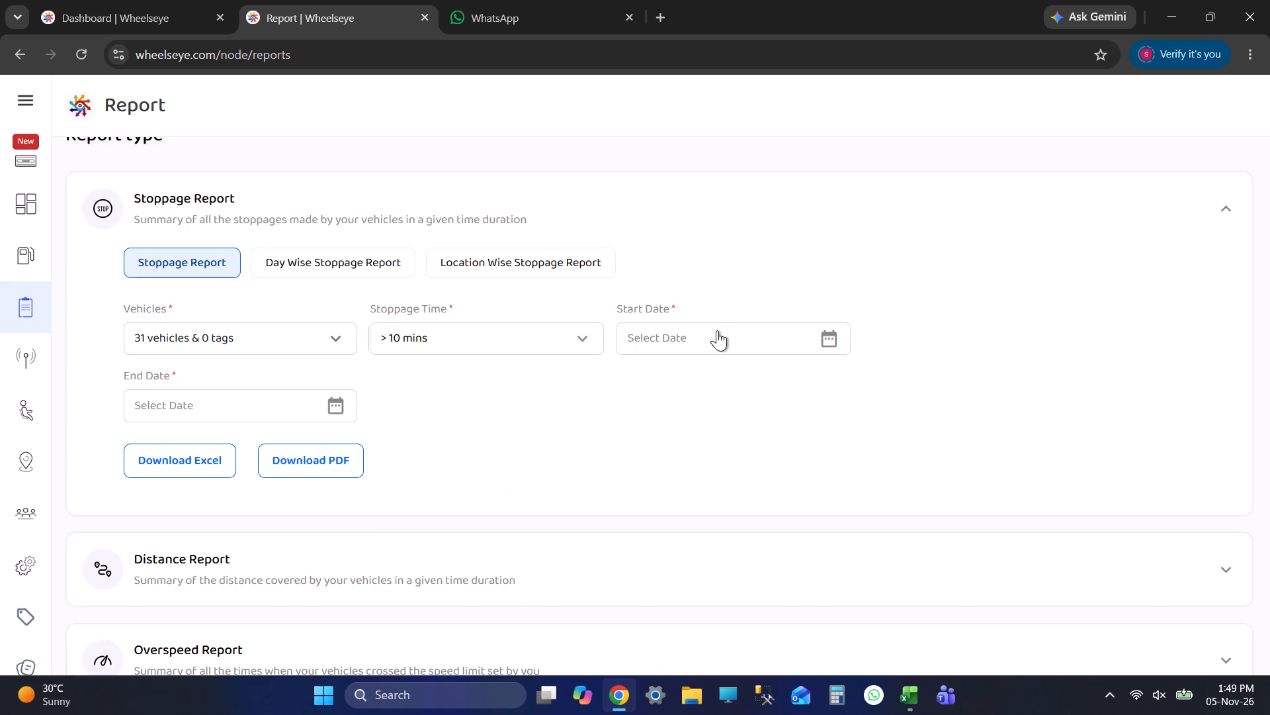
Set the report period from 4 Nov 2026, 00:00 to 4 Nov 2026, 23:59.
click(717, 330)
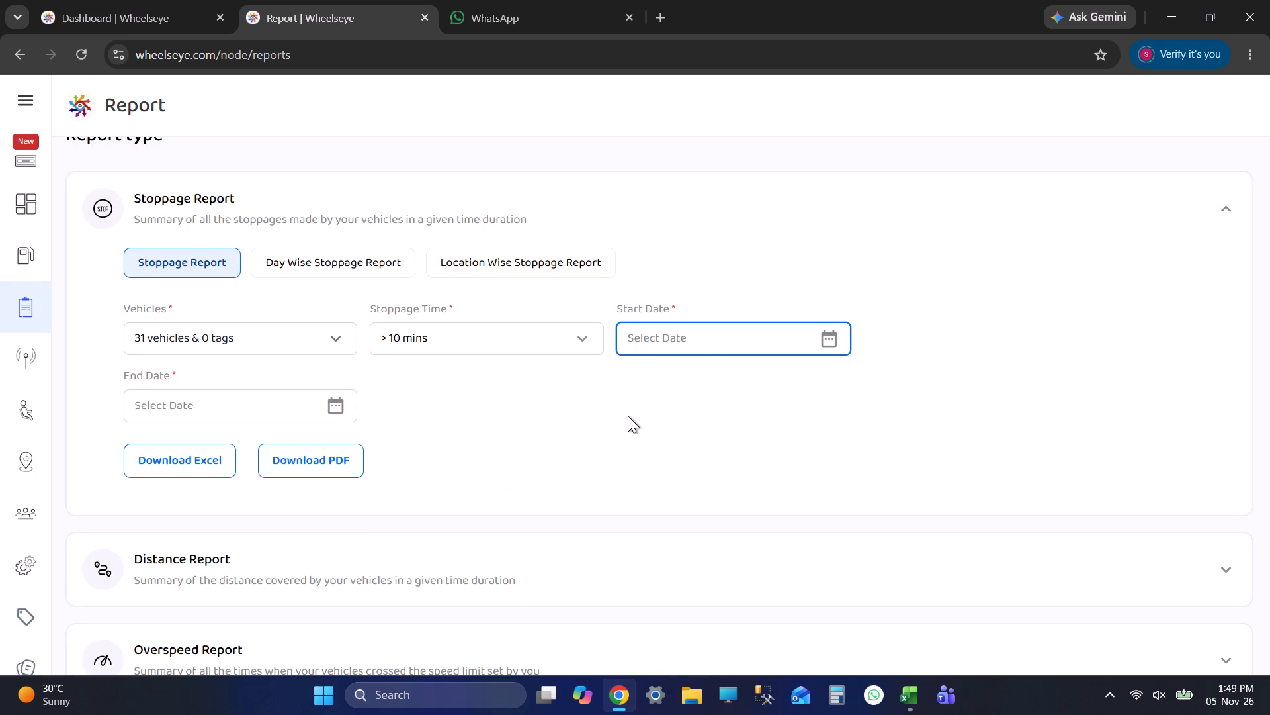
click(628, 389)
click(634, 343)
click(636, 325)
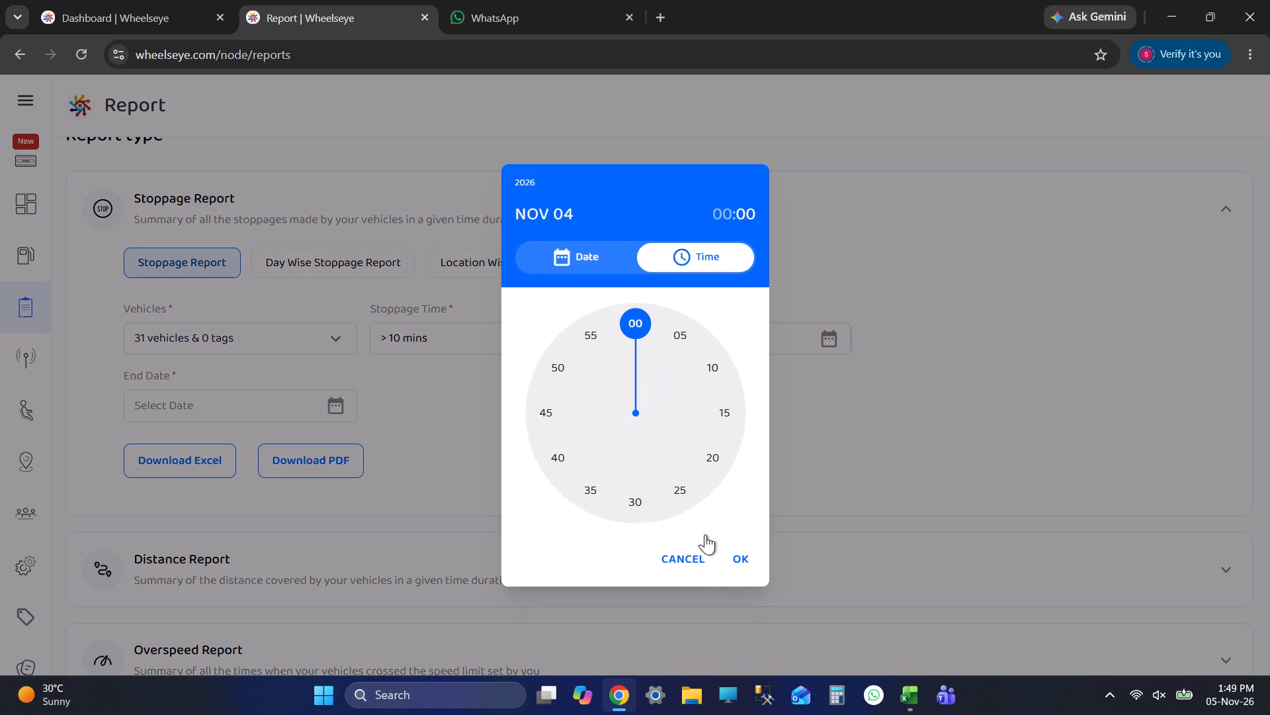
click(749, 556)
click(212, 398)
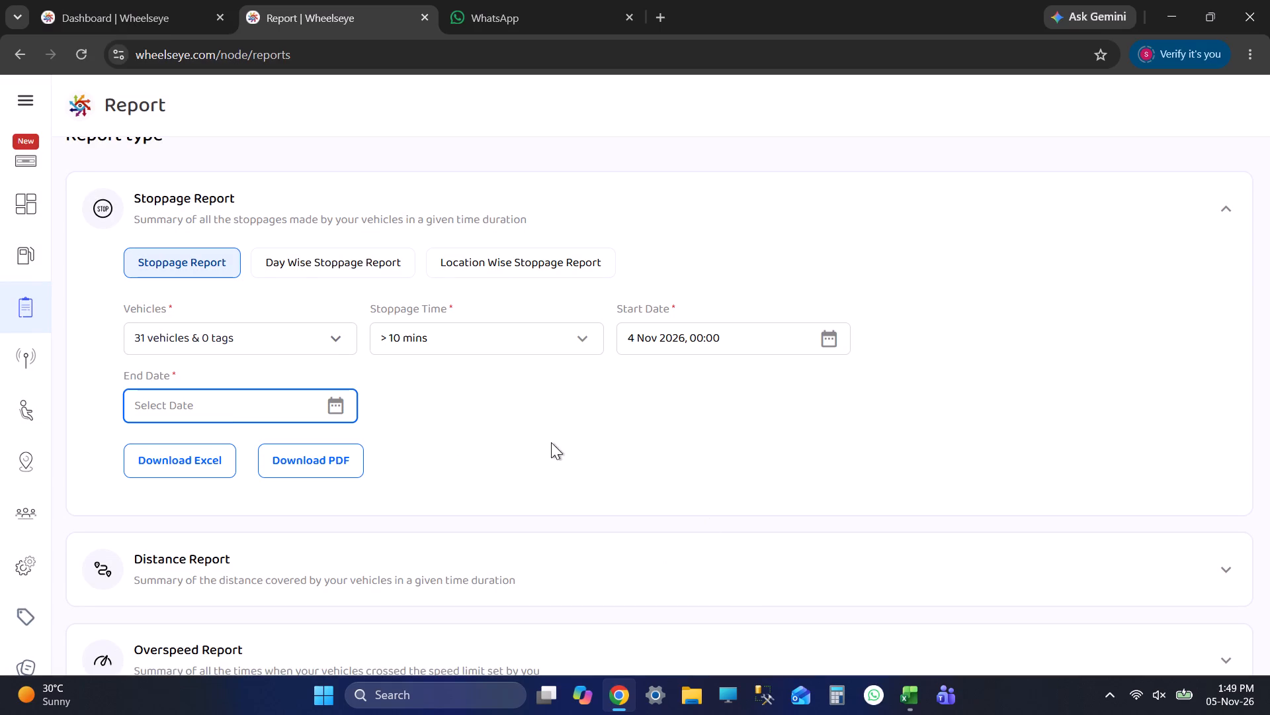
click(629, 393)
click(607, 350)
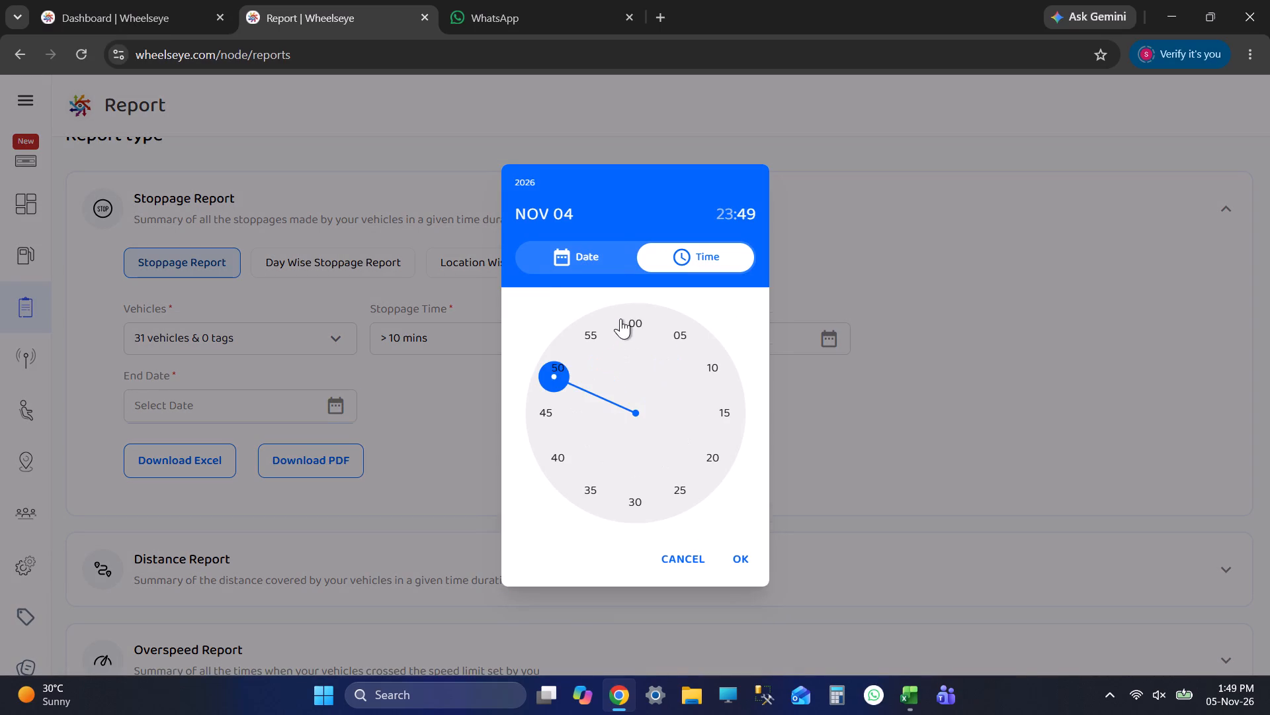
click(620, 318)
click(734, 561)
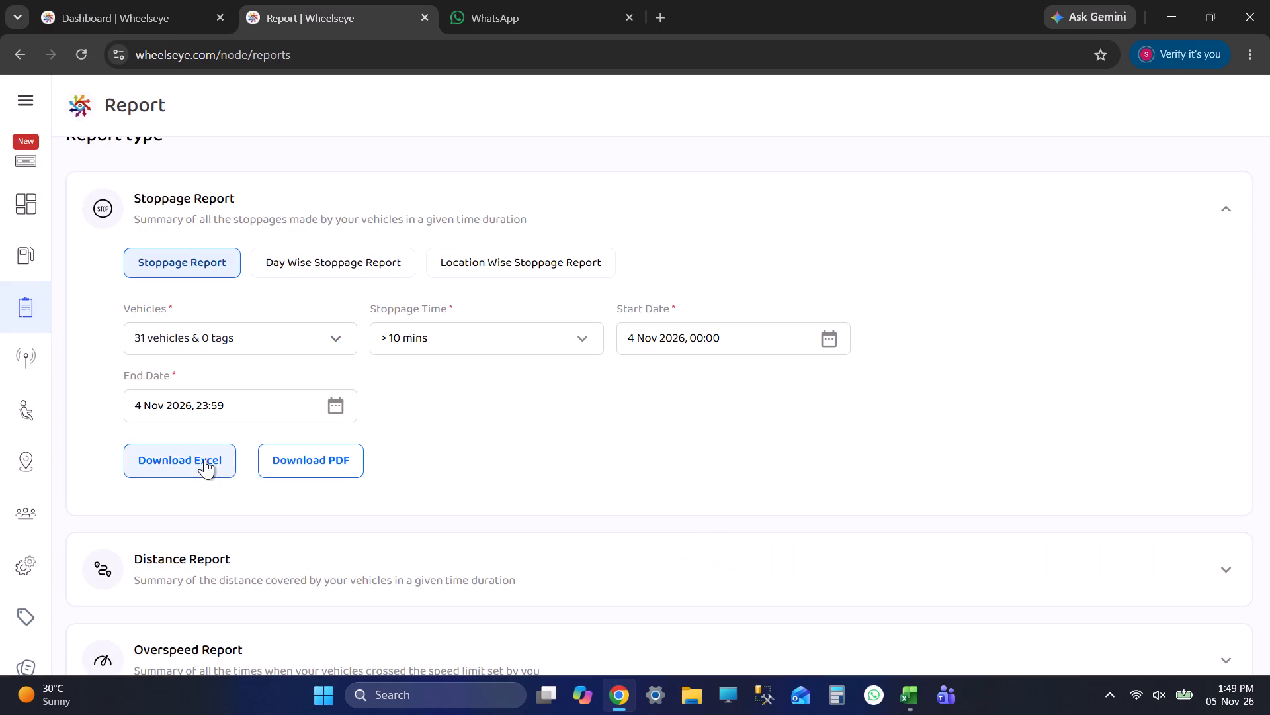
Download the stoppage report as an Excel file and open it in Excel.
click(204, 459)
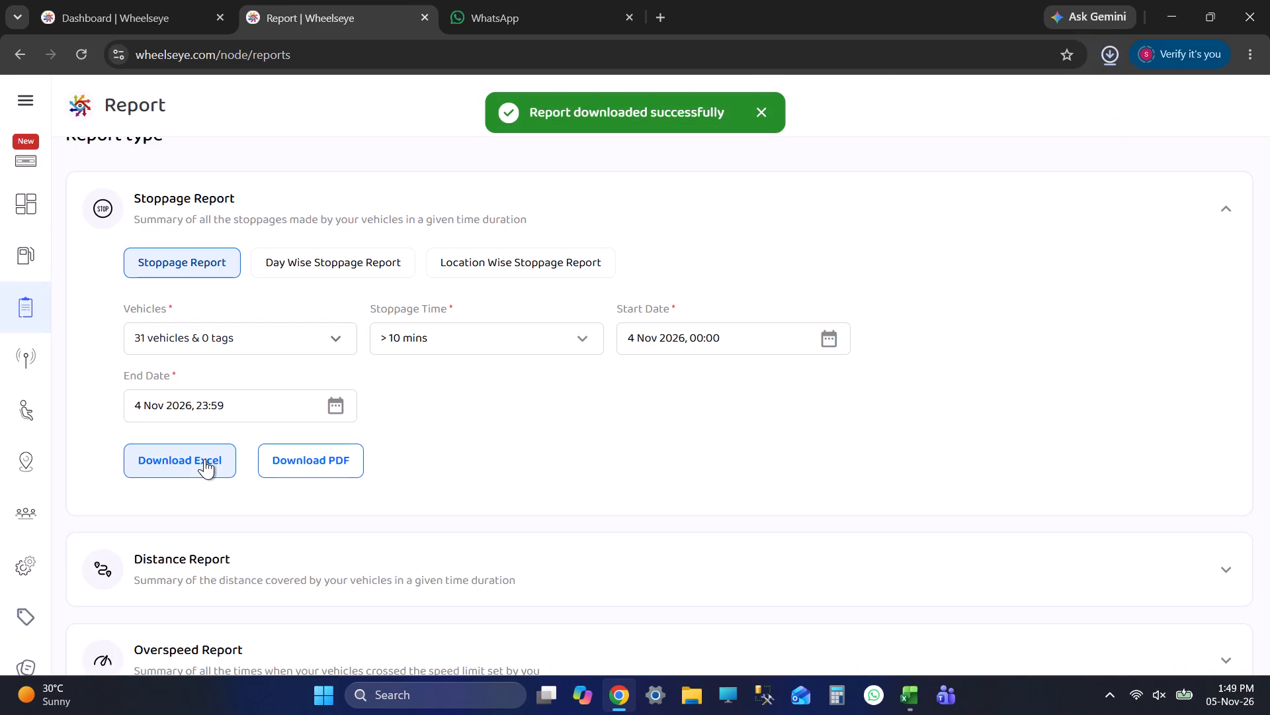
click(904, 99)
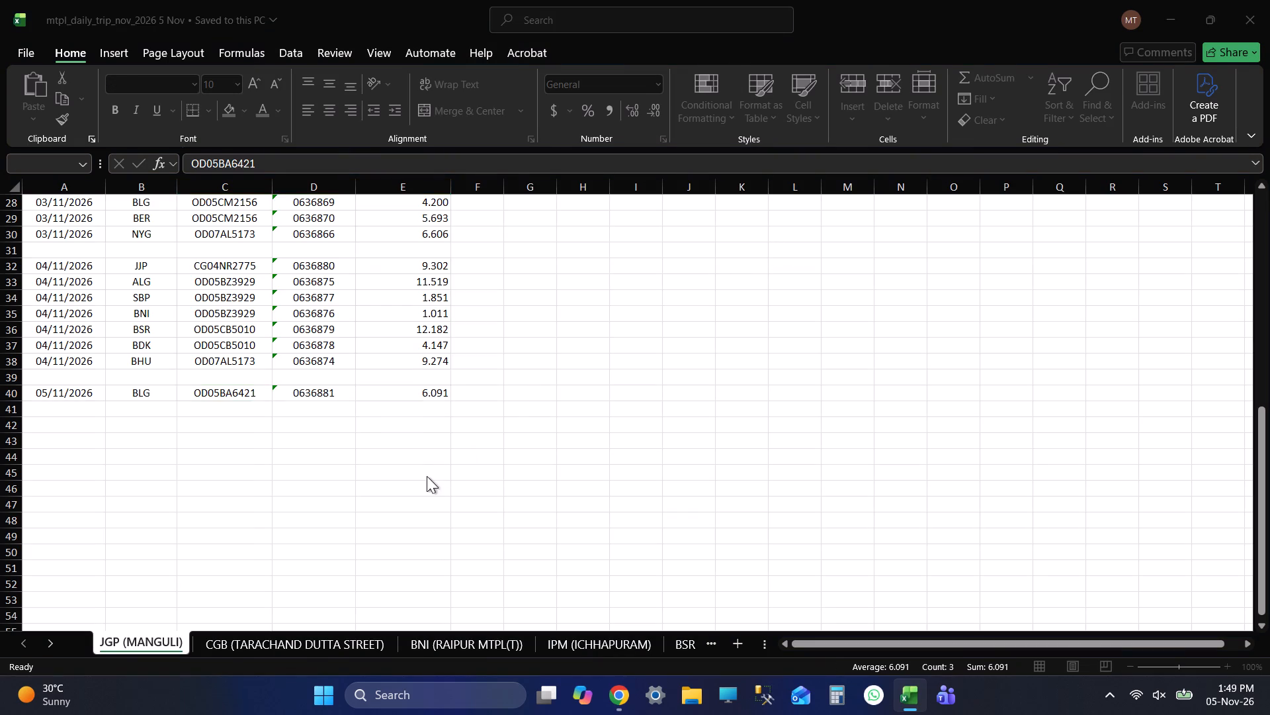
click(660, 73)
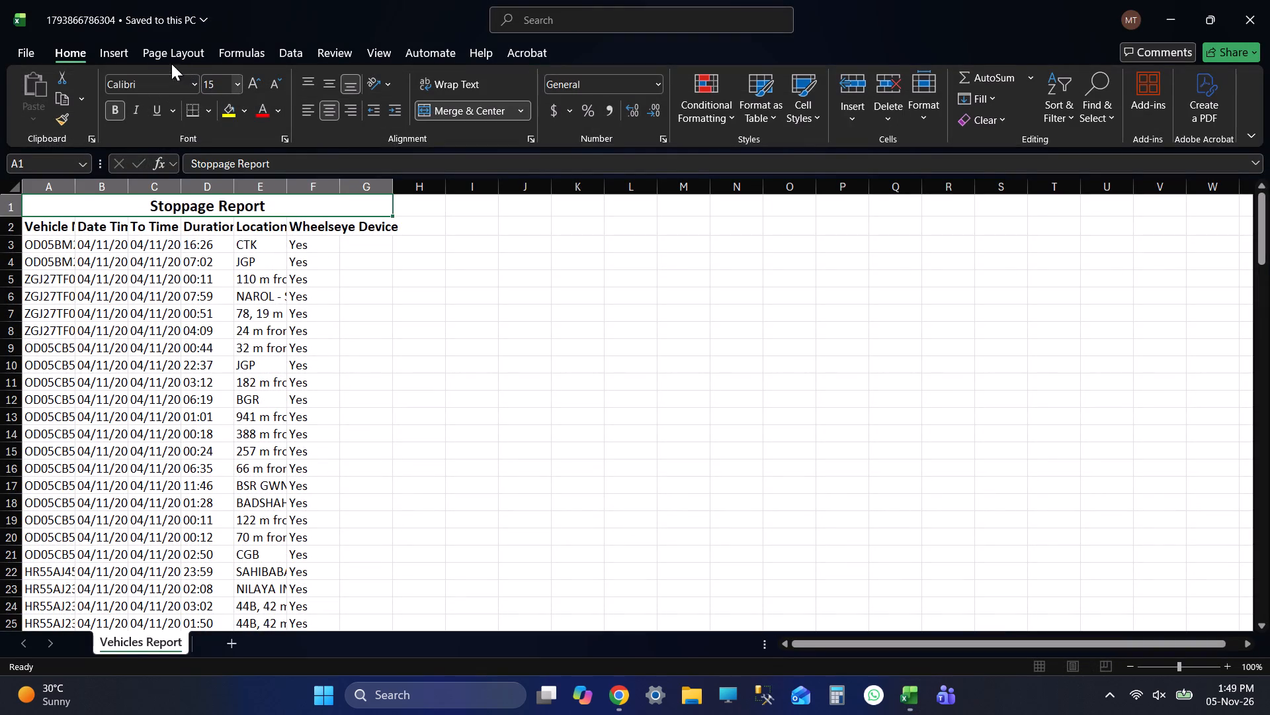
Unmerge the Stoppage Report title cells in row 1.
click(468, 102)
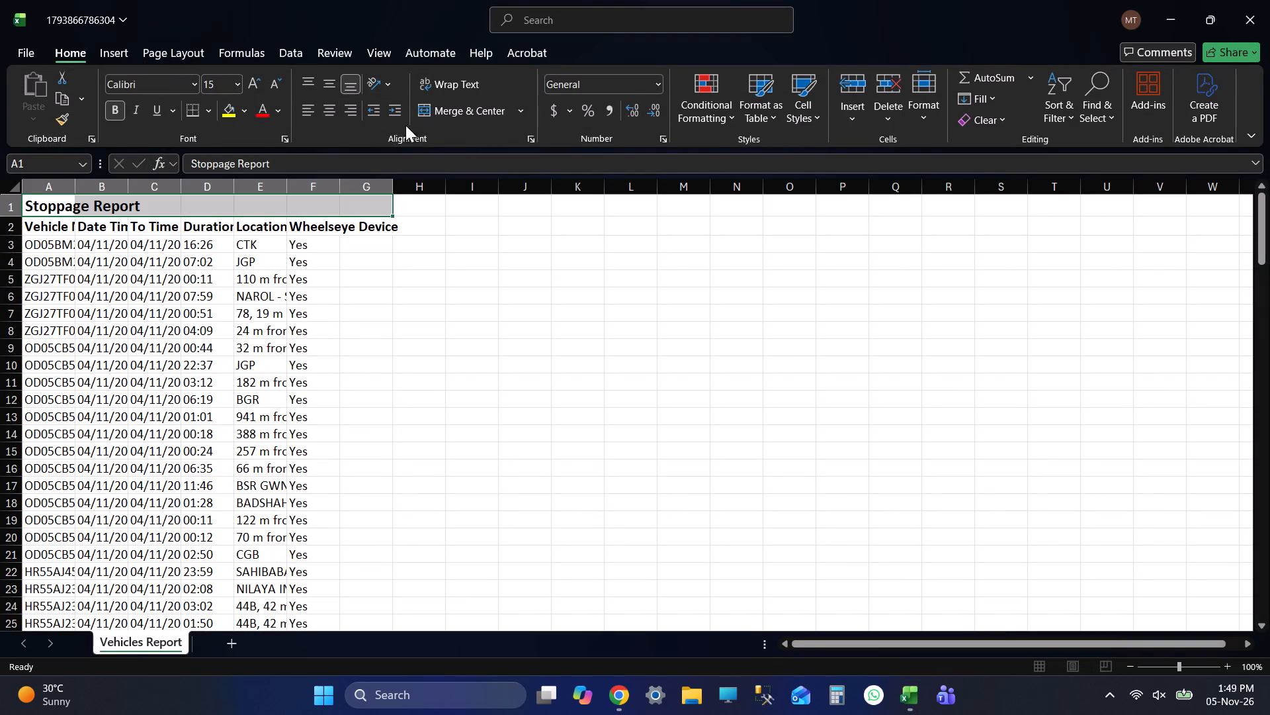
click(27, 189)
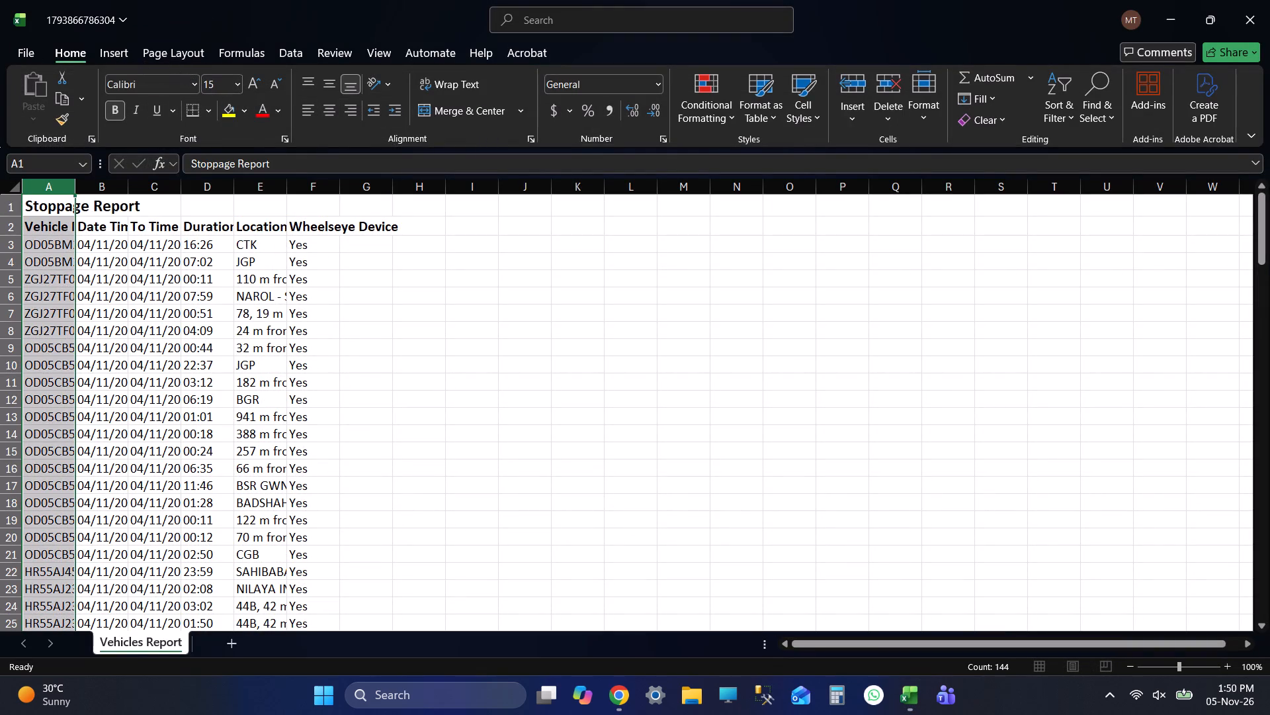
click(52, 205)
Start saving a copy of the stoppage report workbook and open the folder browser.
click(23, 49)
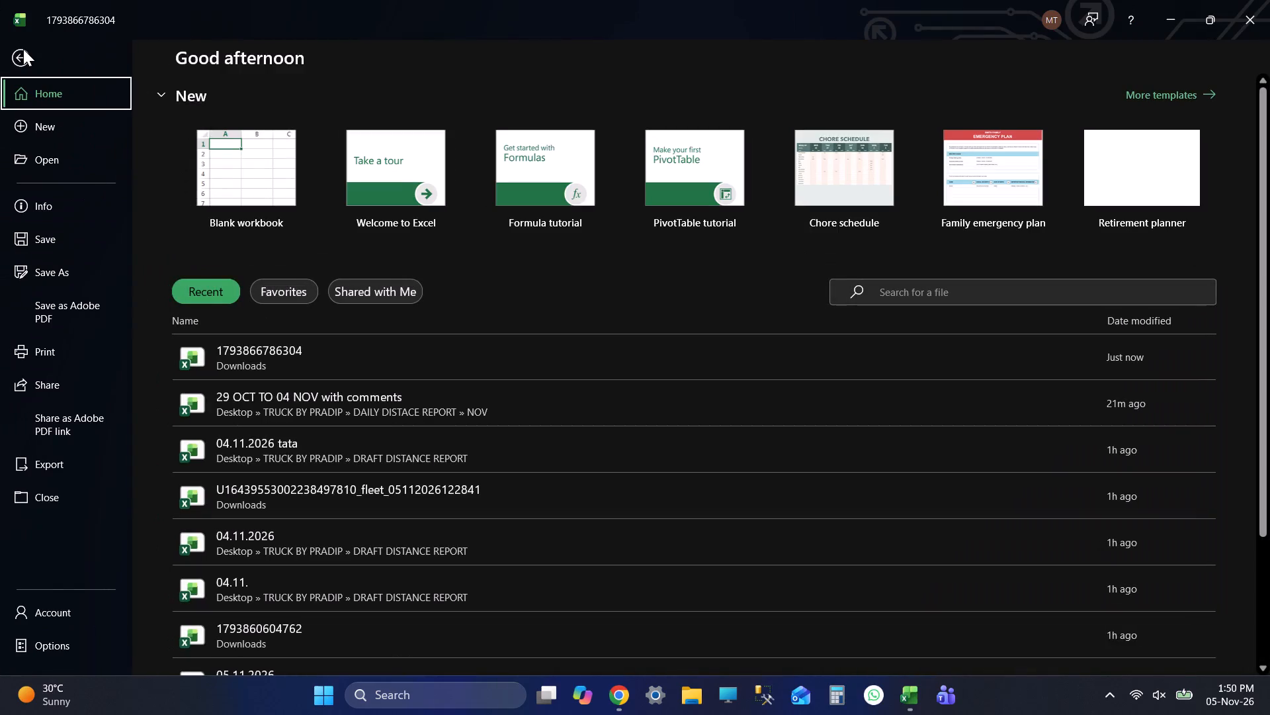
click(78, 263)
double_click(301, 316)
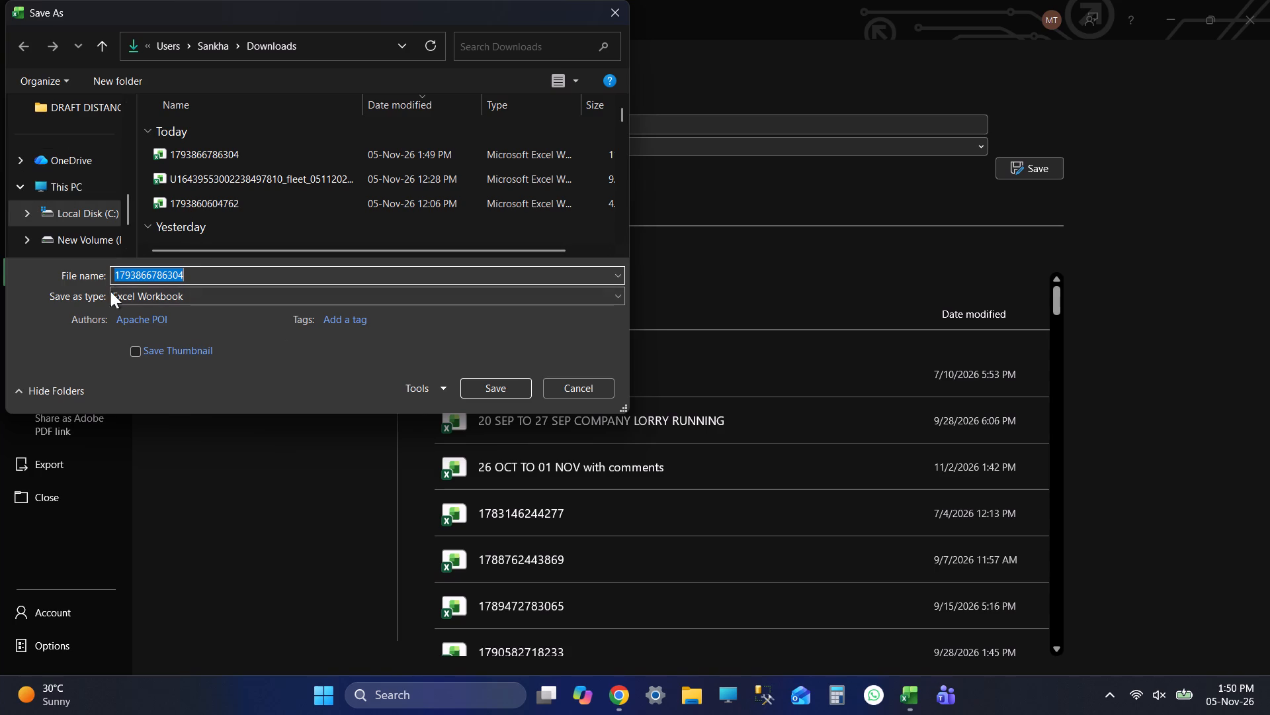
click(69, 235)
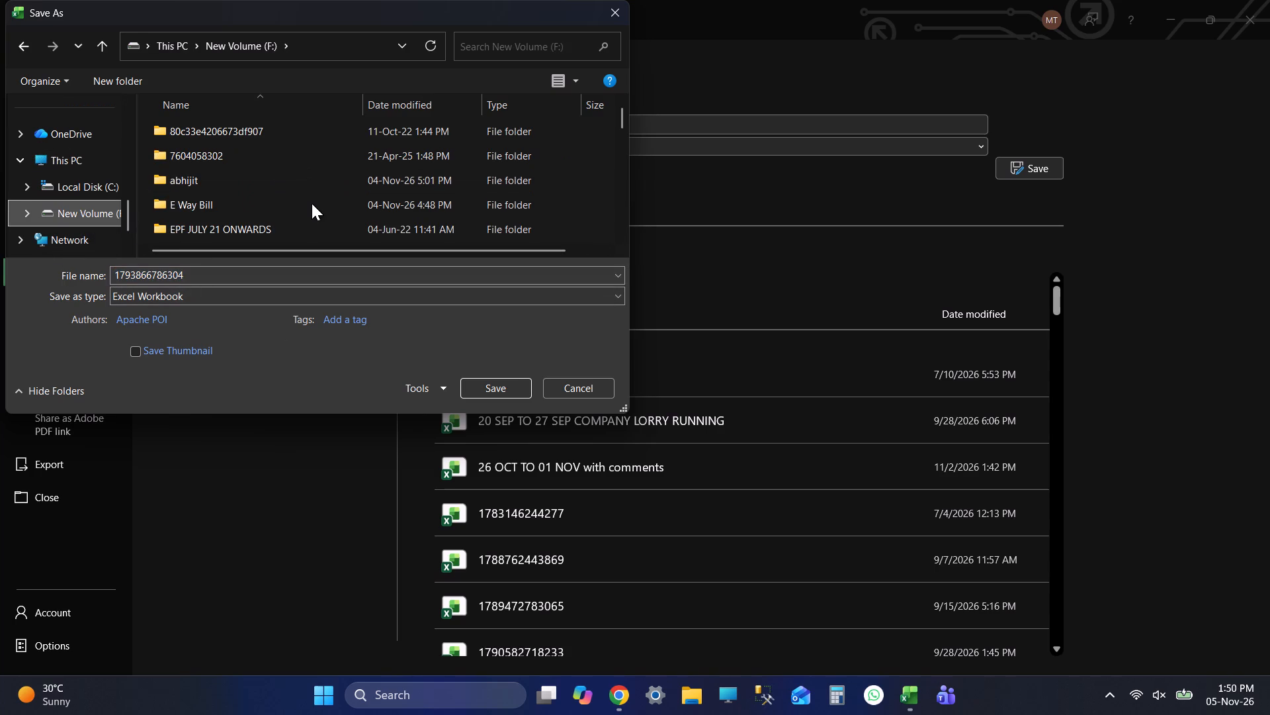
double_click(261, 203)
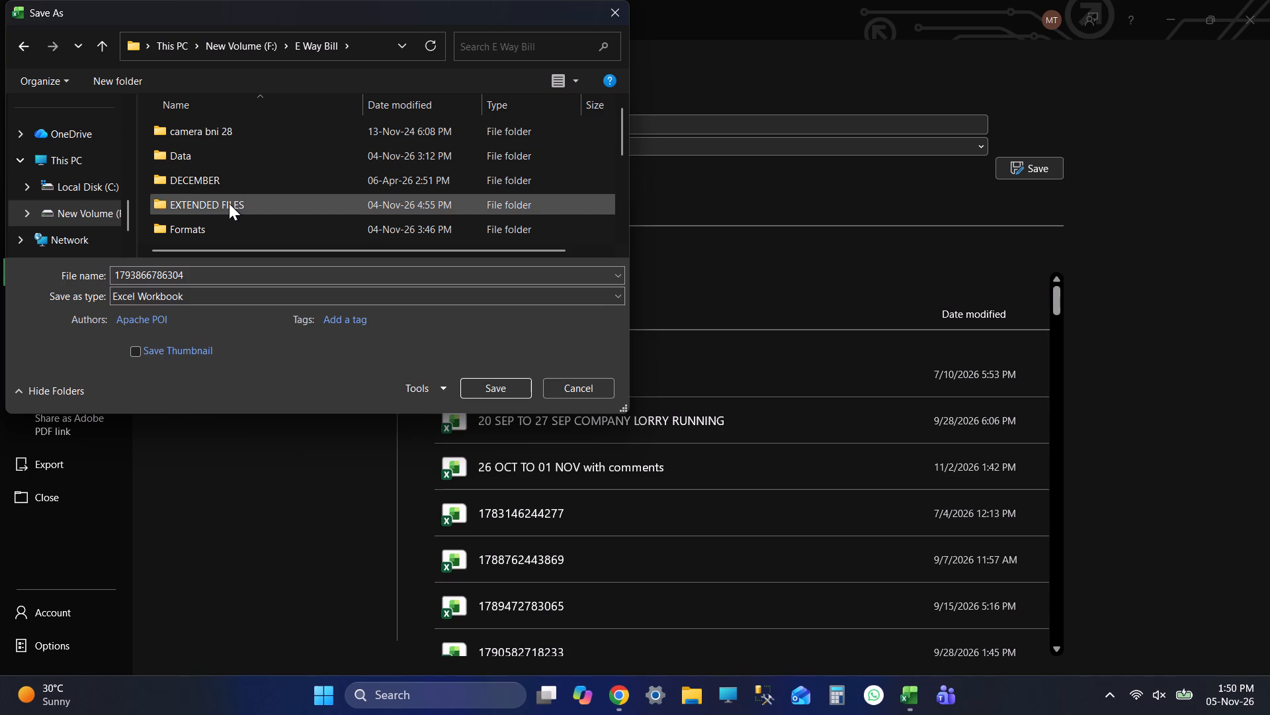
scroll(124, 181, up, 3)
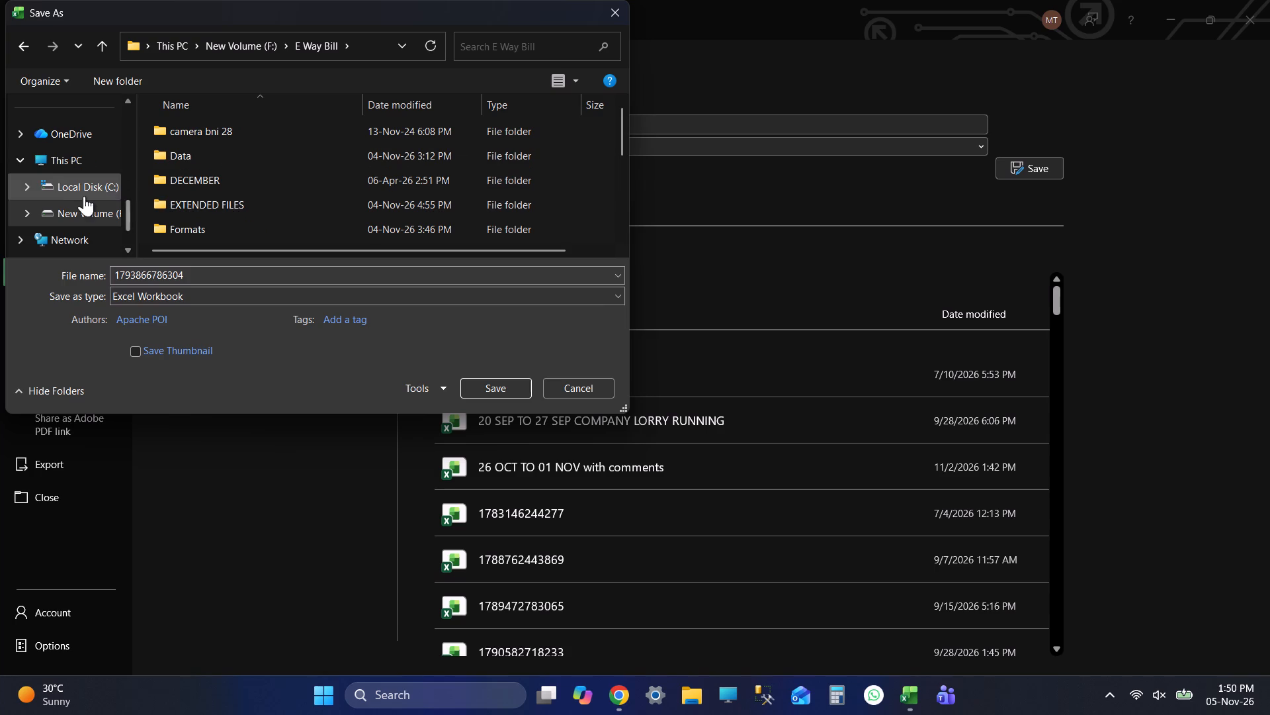
Save the report as 04.11.2026 in the STOPAGE REPORT MF WISE folder, inside TRUCK BY PRADIP on the Desktop.
scroll(71, 197, up, 2)
drag(126, 207, 124, 88)
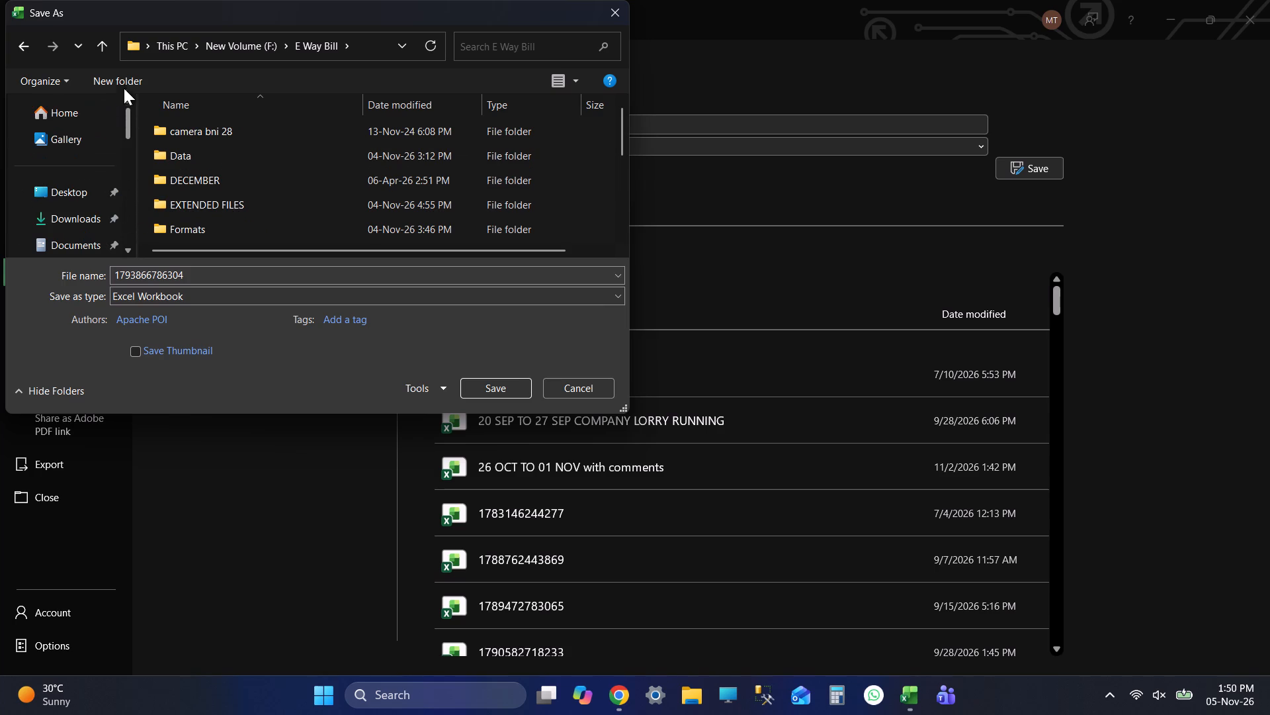
drag(124, 88, 124, 86)
click(38, 203)
double_click(354, 159)
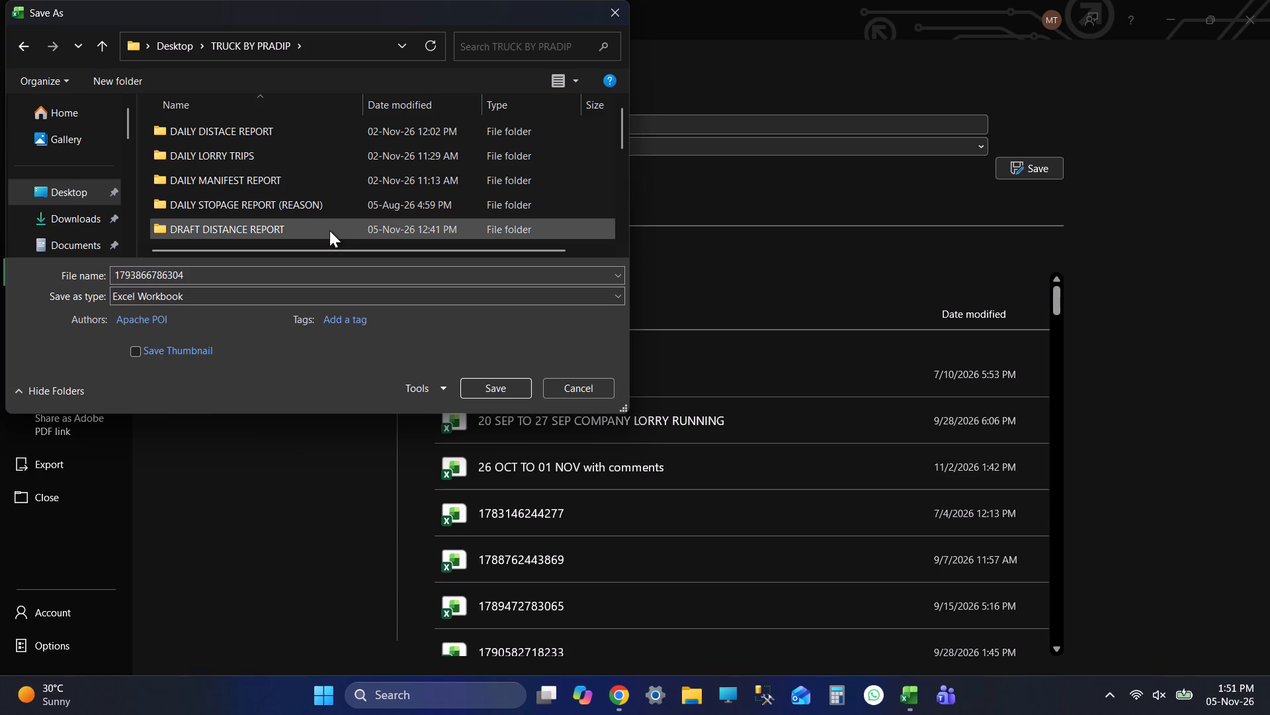
double_click(329, 230)
click(24, 51)
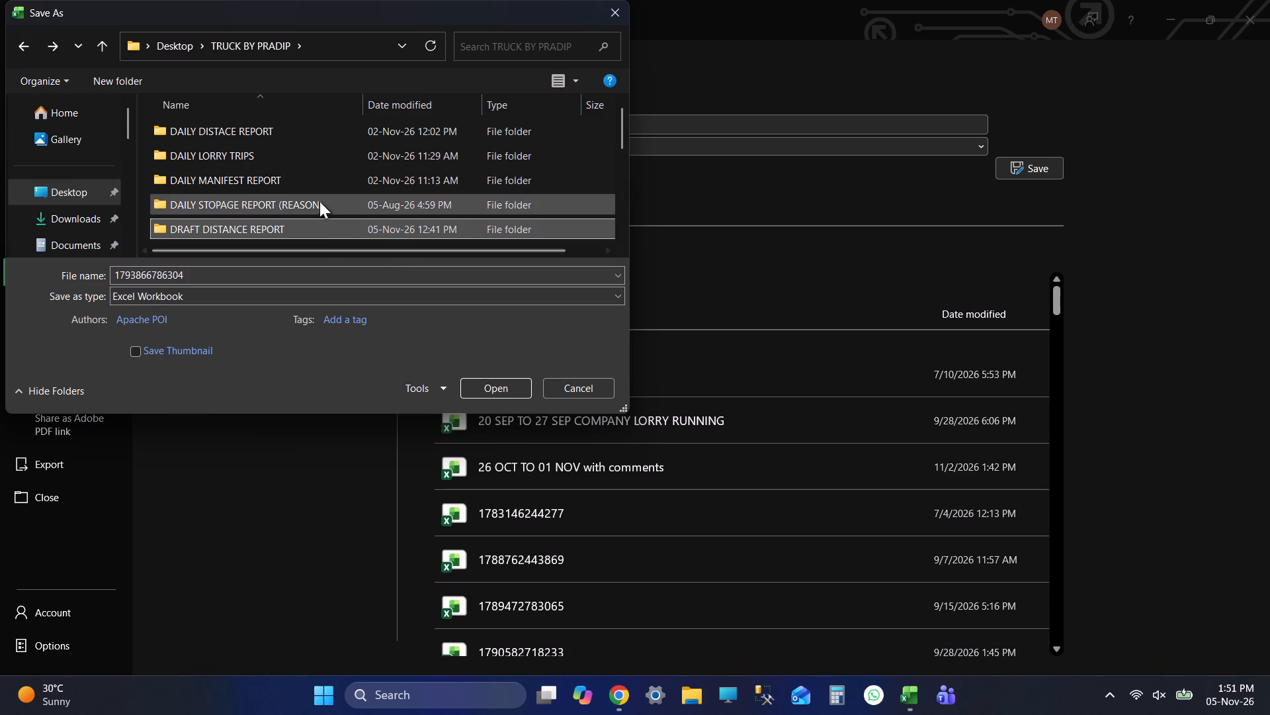
scroll(296, 222, down, 1)
double_click(240, 228)
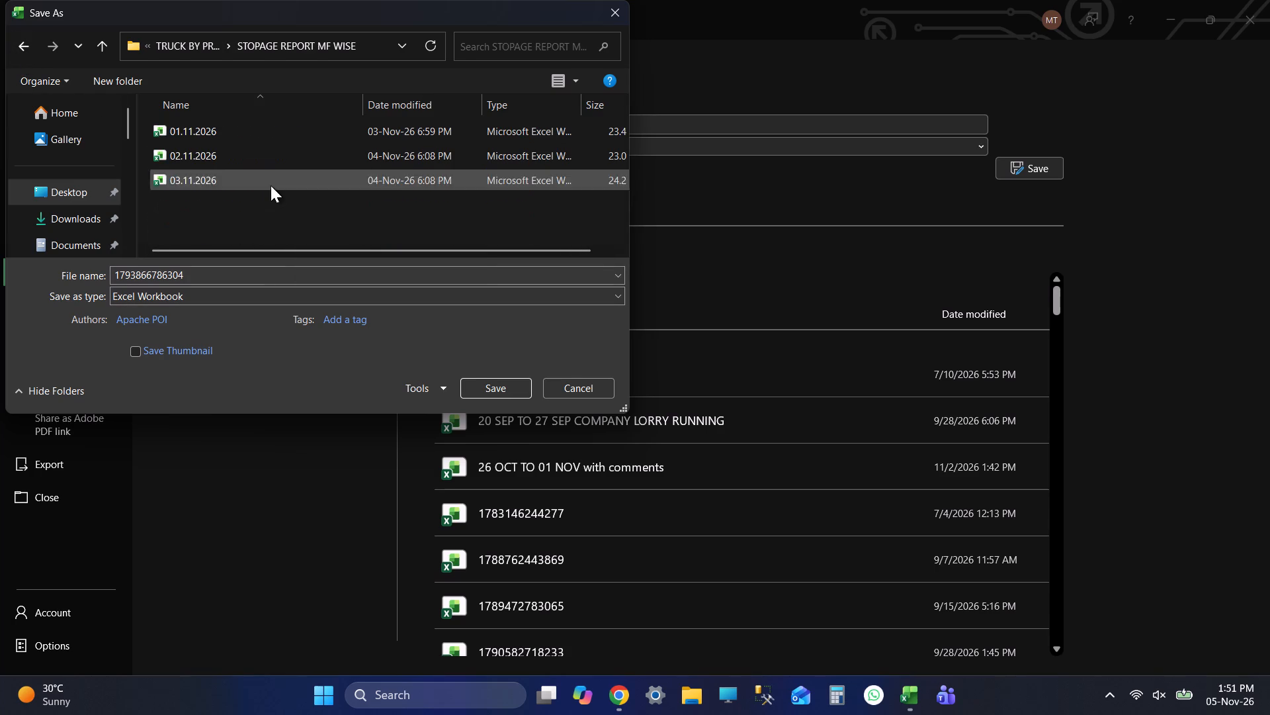
click(185, 273)
key(BackSpace)
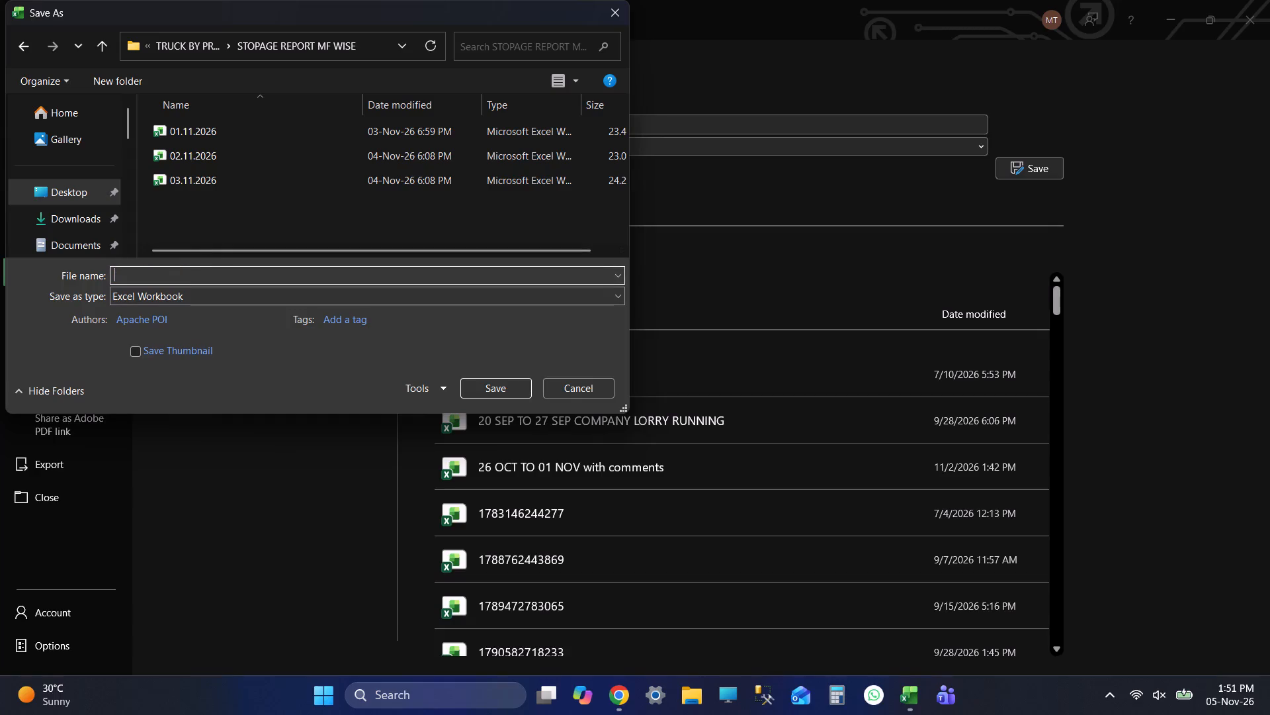
text(04.11.2026)
click(496, 376)
click(482, 401)
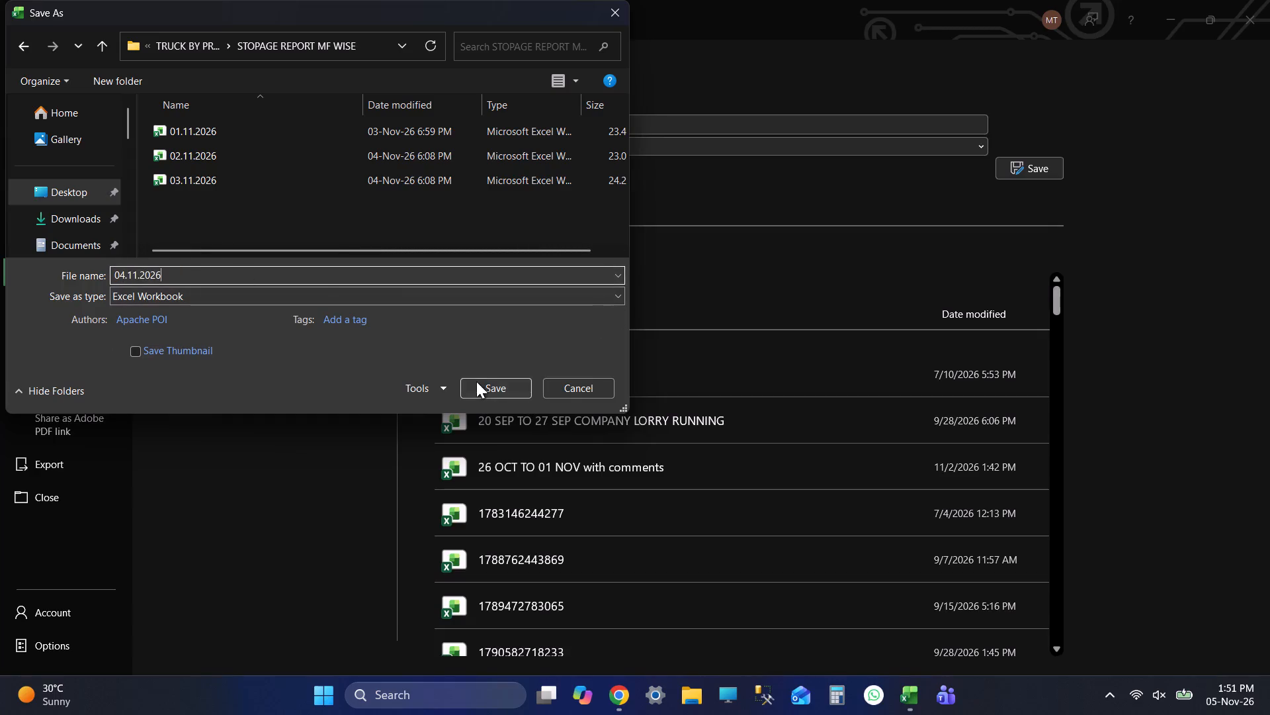
Complete saving the stoppage report workbook as 04.11.2026 in the STOPAGE REPORT MF WISE folder.
click(476, 380)
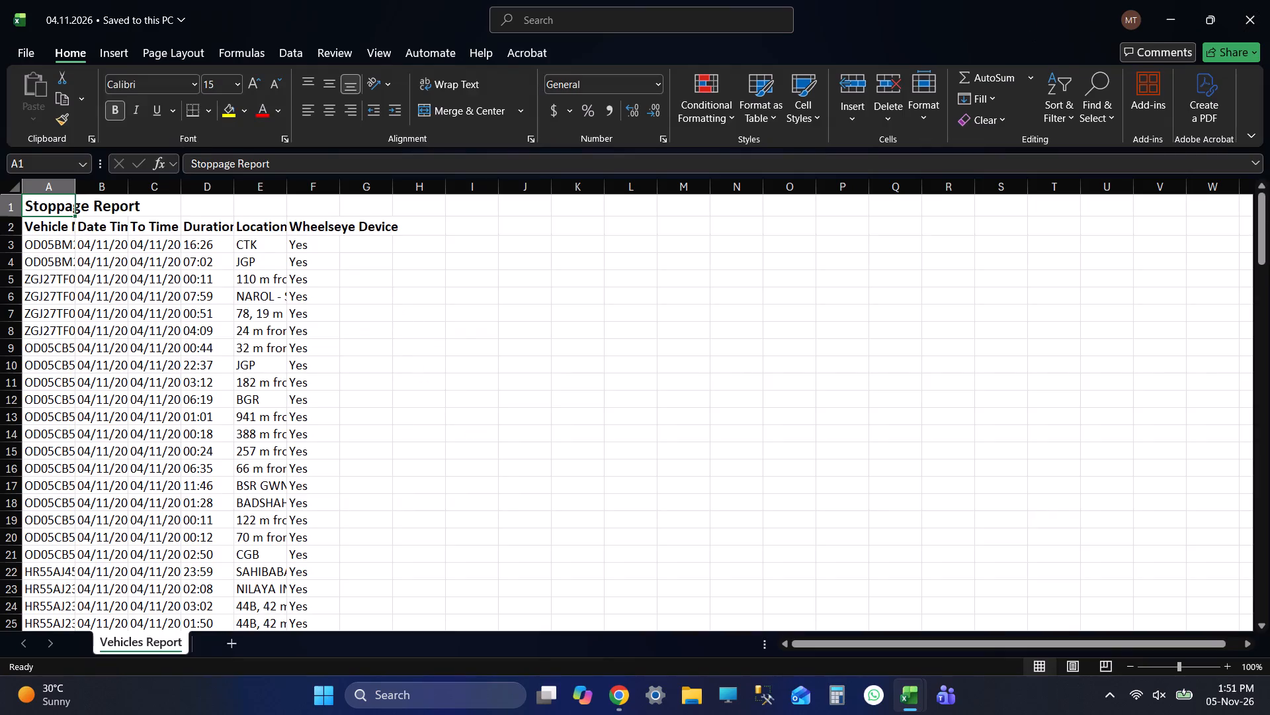
Switch to Wheelseye in Chrome, search the GPS dashboard for vehicle 2162 and open its route history for today.
key(alt+Tab)
key(alt+Tab)
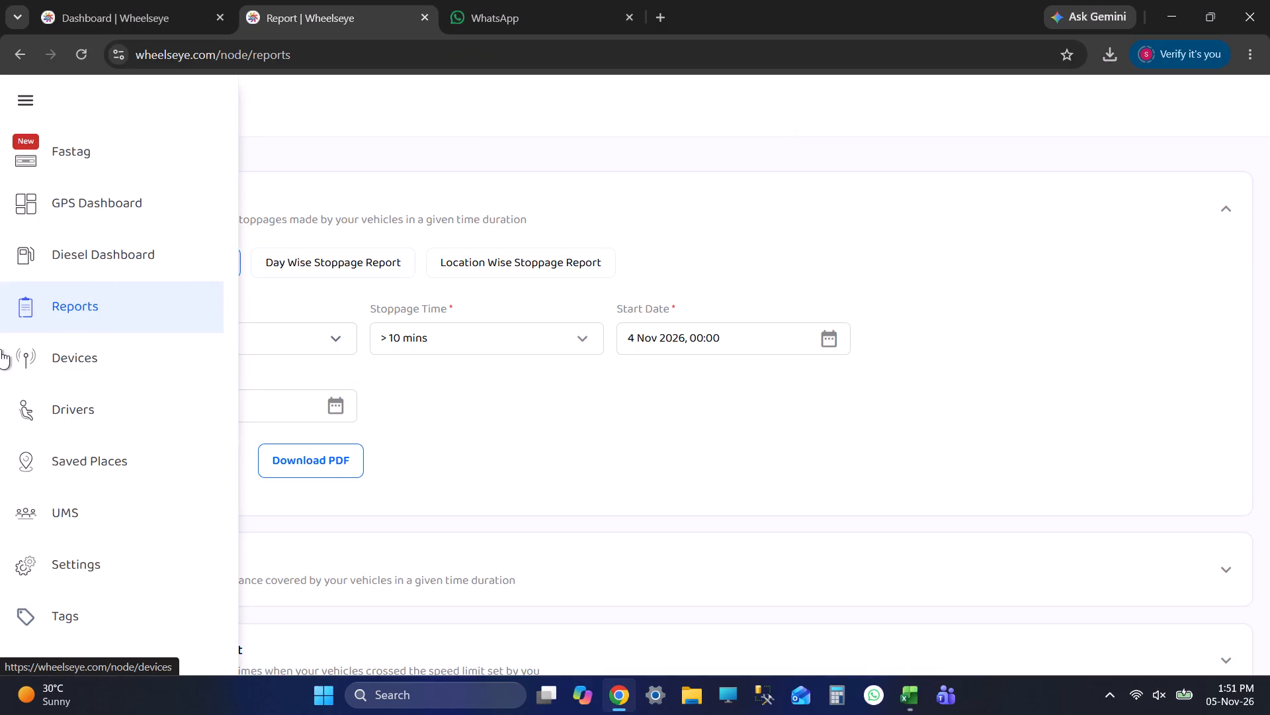
click(97, 209)
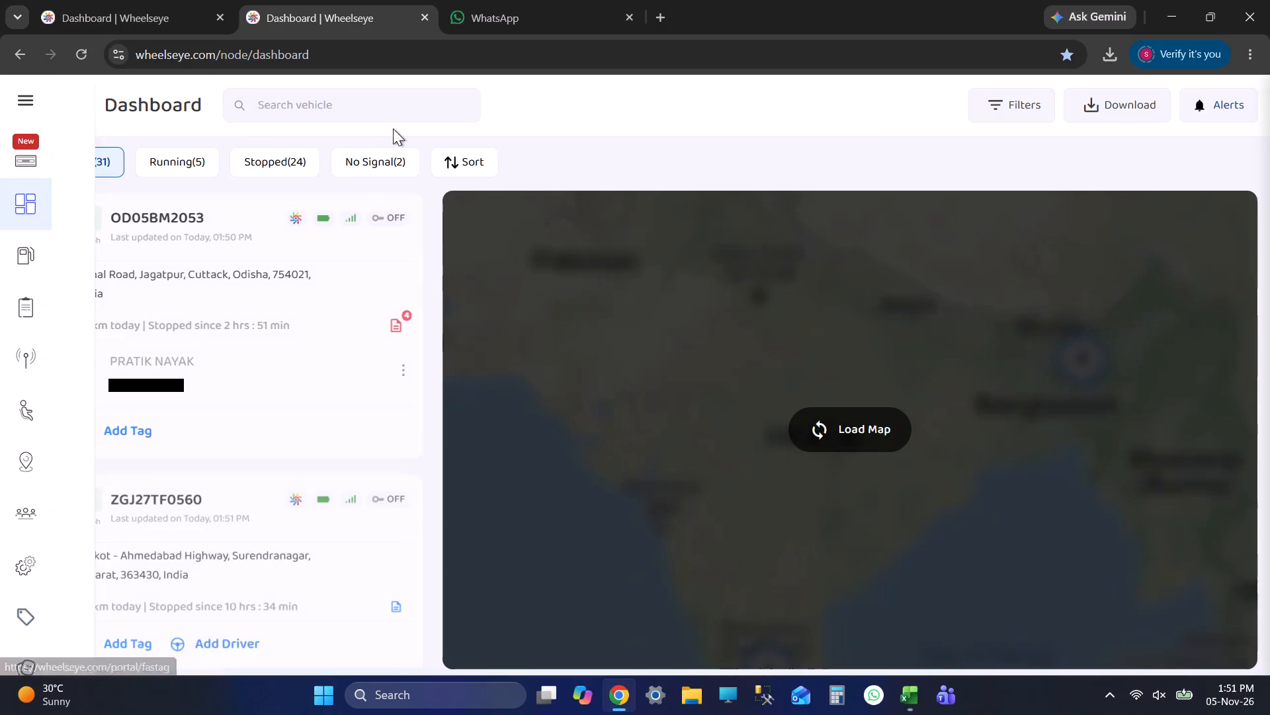
click(393, 128)
click(392, 105)
text(2162)
key(Return)
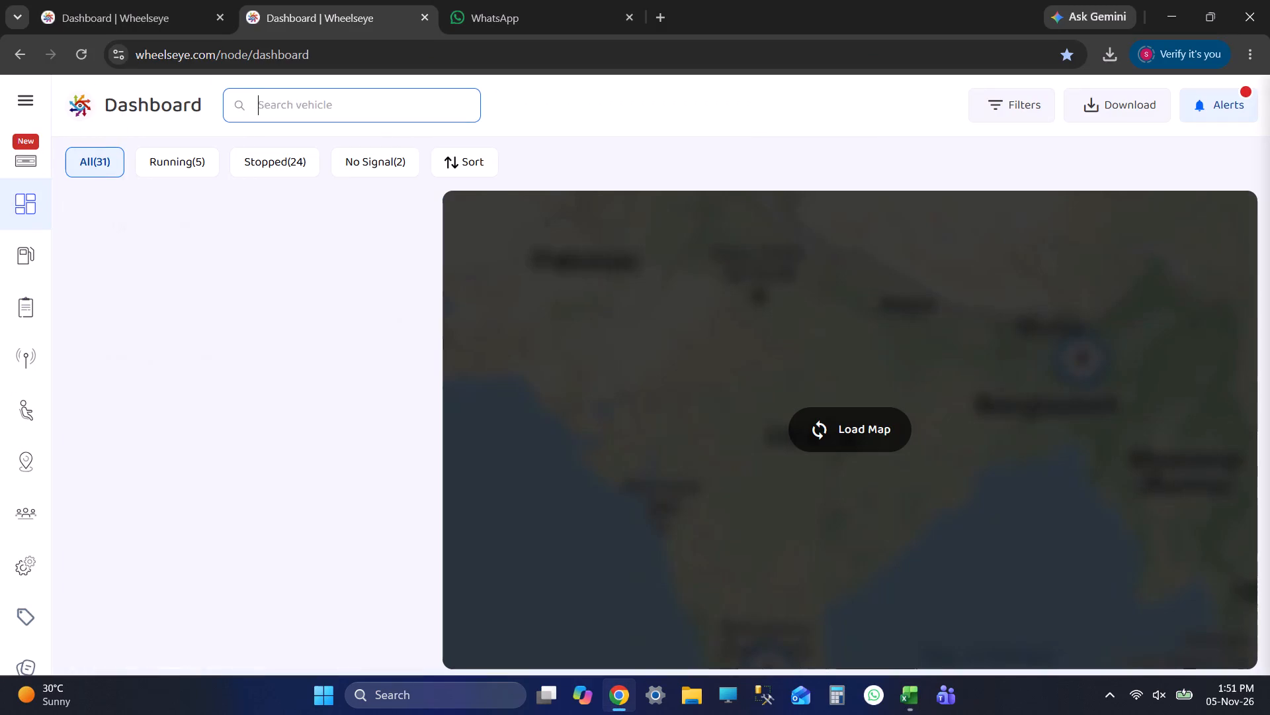
click(271, 314)
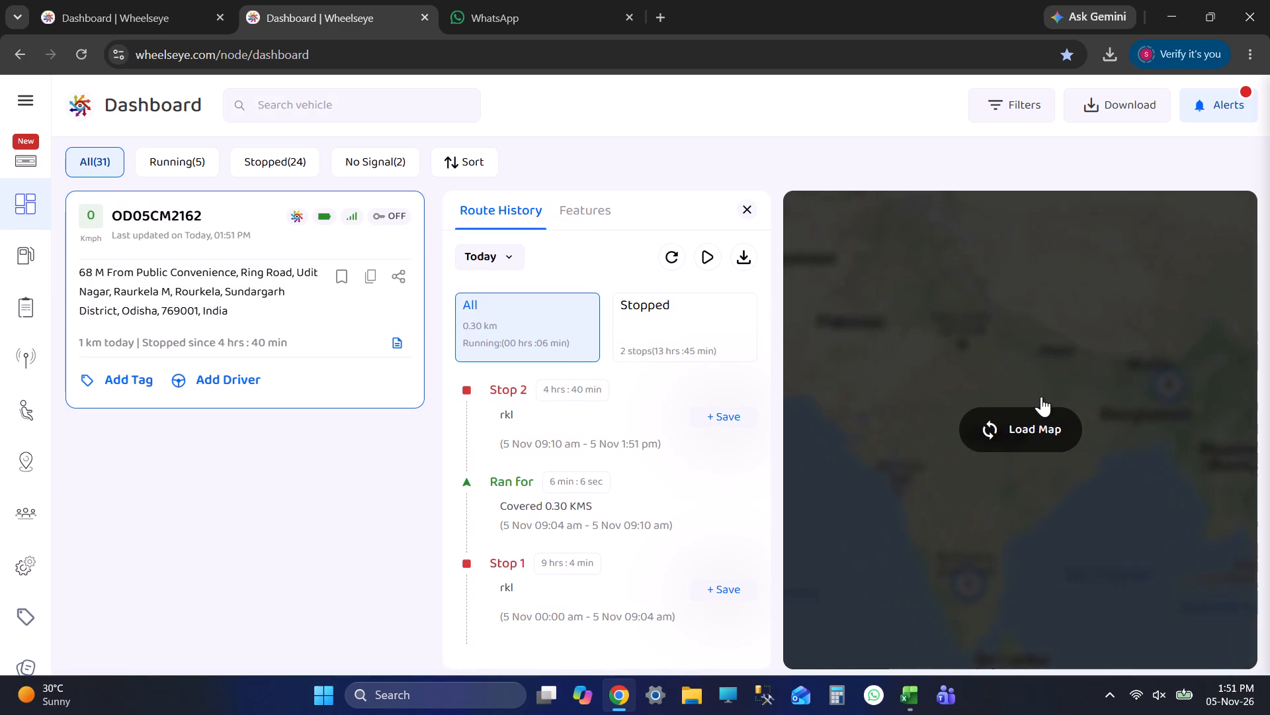
click(1041, 397)
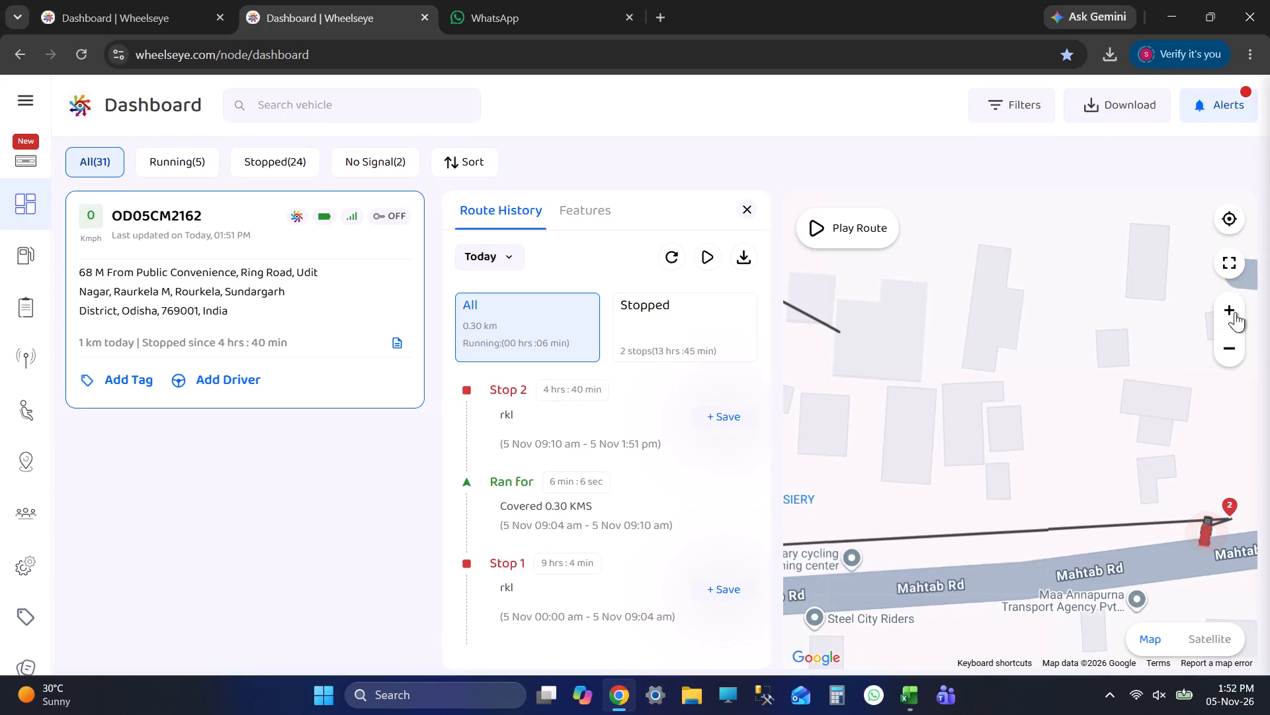
scroll(1005, 371, down, 1)
scroll(1005, 371, up, 1)
scroll(1005, 371, down, 13)
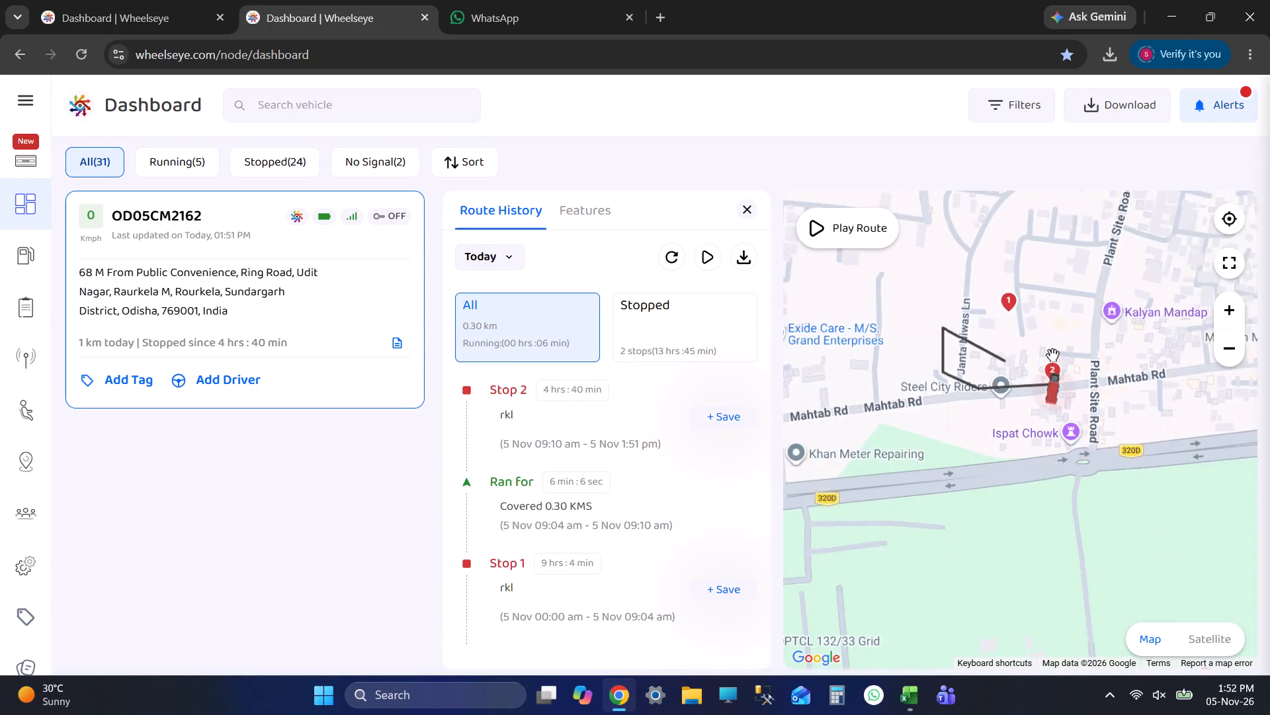
scroll(1052, 355, down, 1)
drag(1066, 301, 1039, 367)
scroll(1032, 366, down, 7)
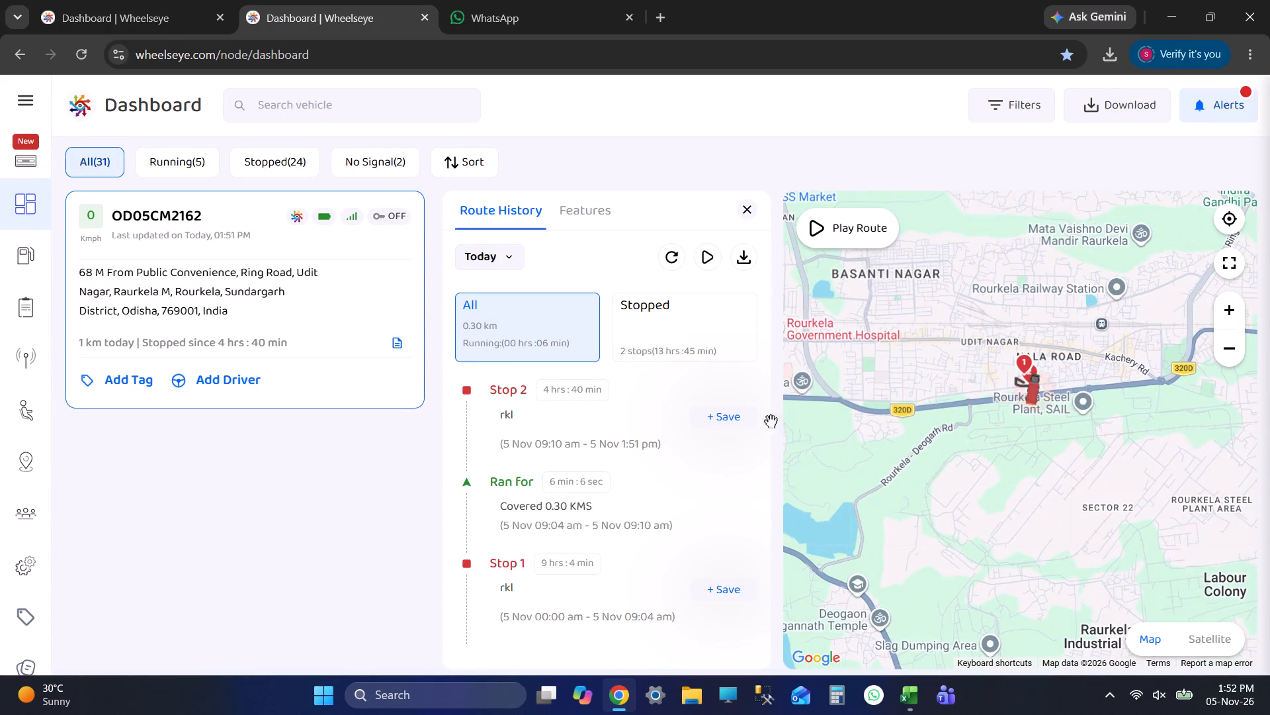
Show Stop 2 from the route history on the map and examine where it lies in the wider area.
click(599, 440)
scroll(1013, 430, up, 1)
scroll(1013, 432, down, 4)
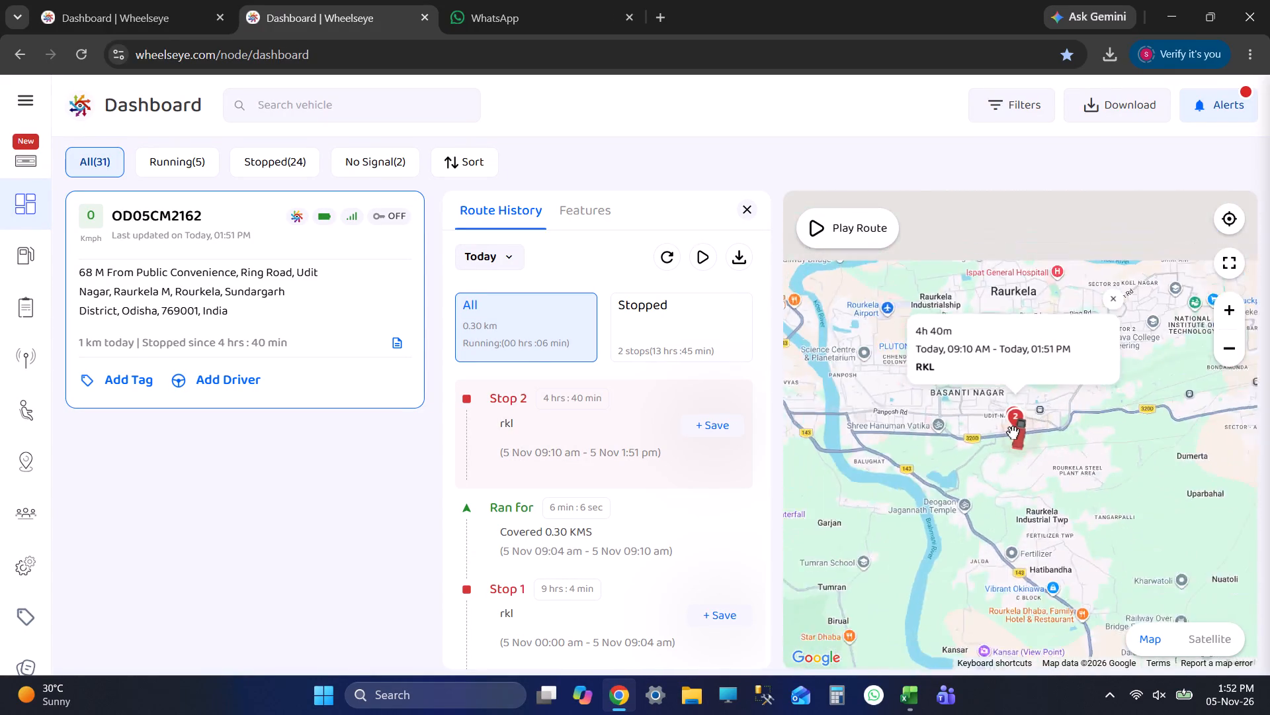
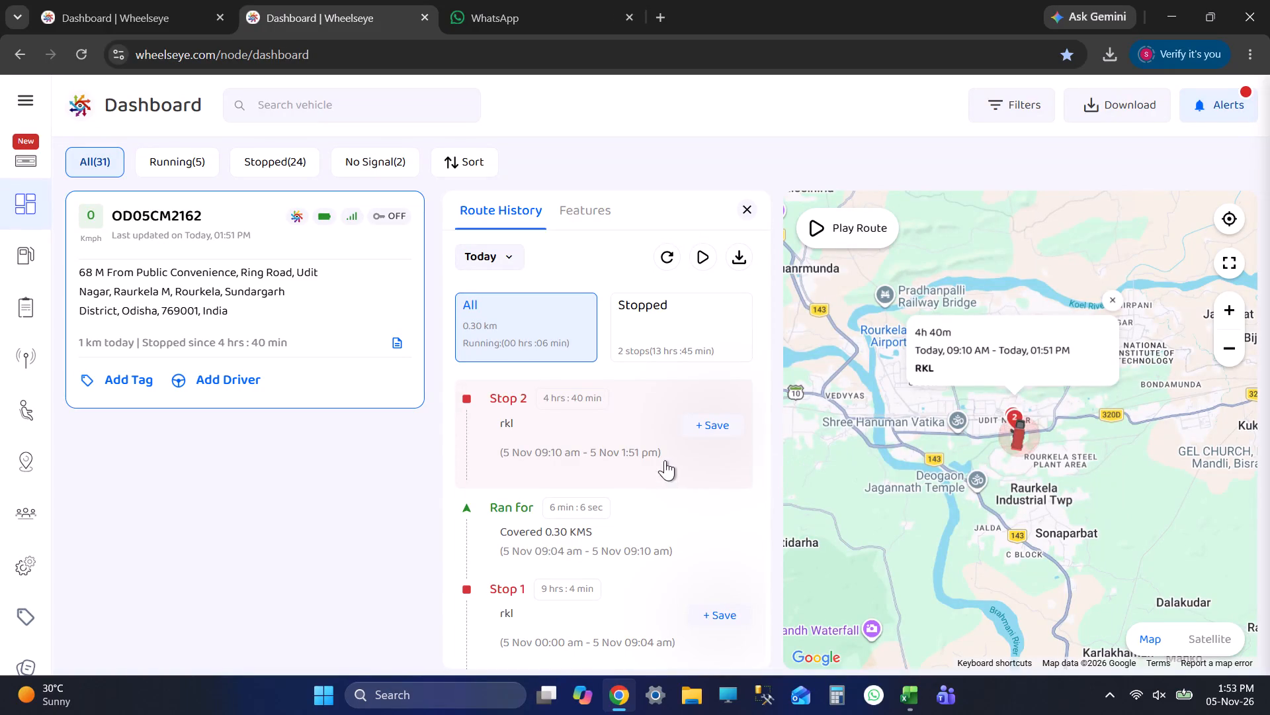
click(607, 427)
scroll(1020, 393, up, 5)
scroll(994, 422, down, 2)
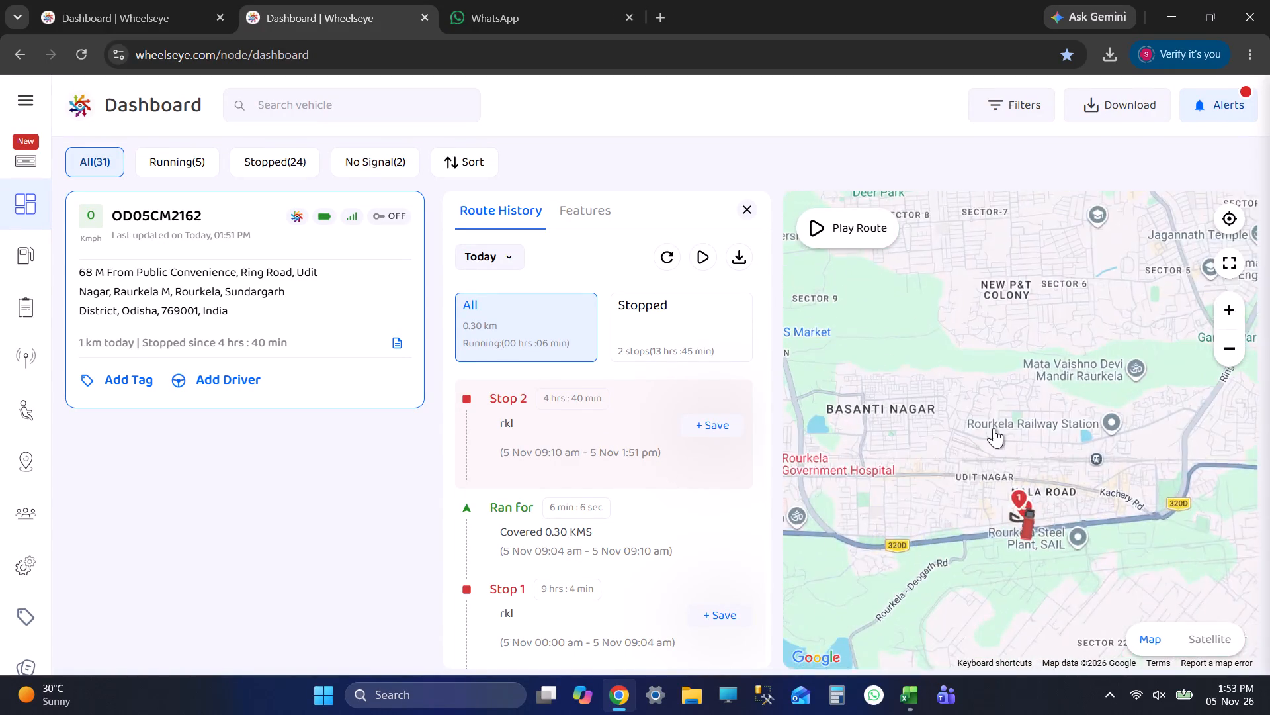
scroll(994, 428, down, 5)
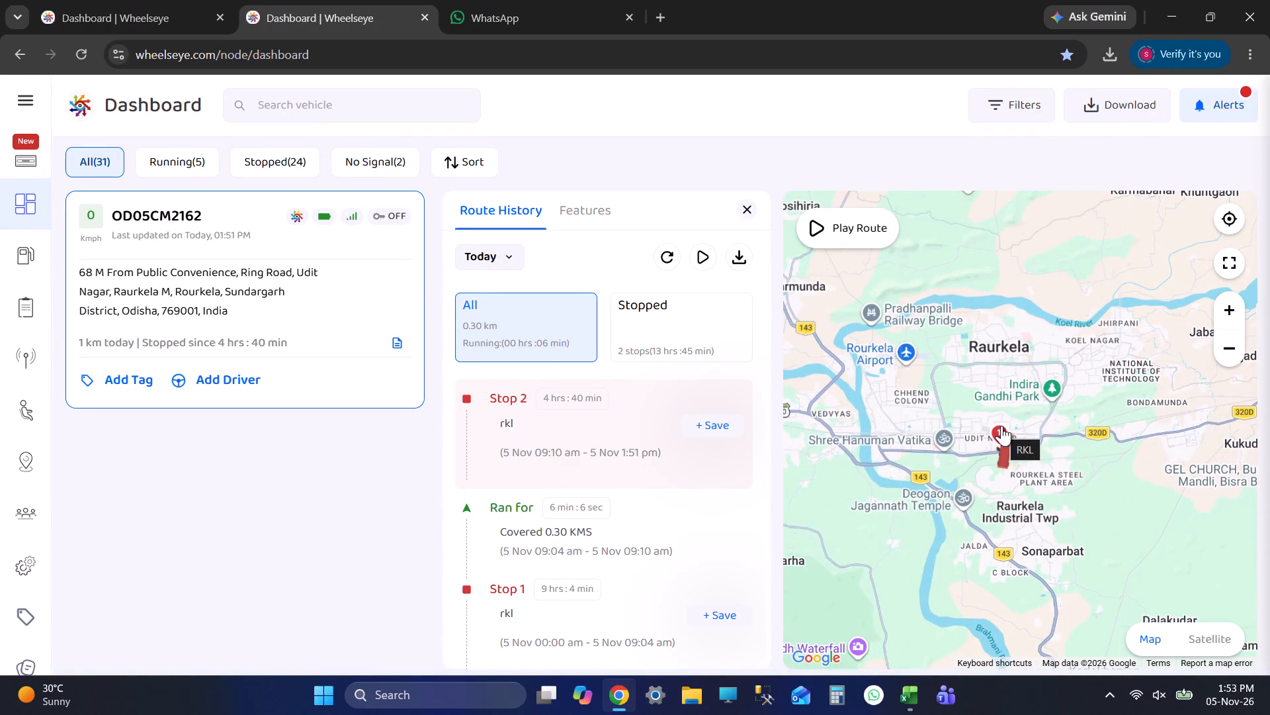
scroll(1013, 454, up, 11)
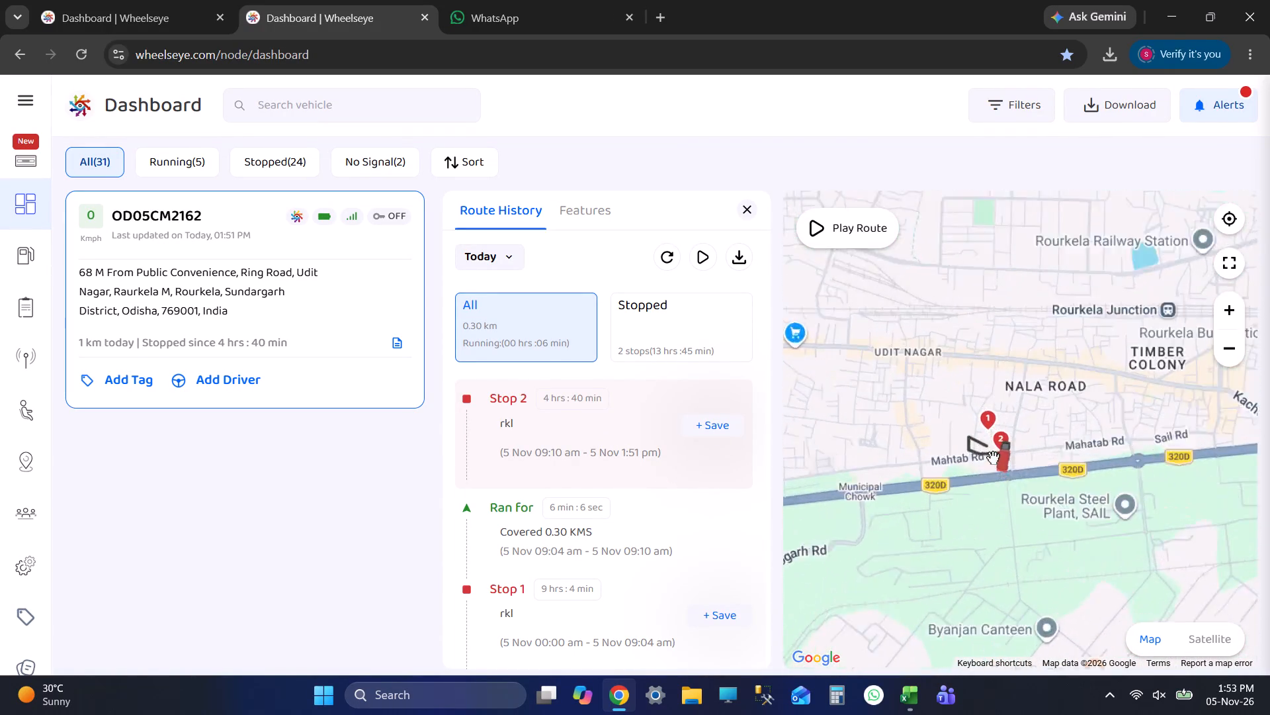
scroll(993, 457, up, 2)
scroll(993, 457, down, 2)
scroll(993, 457, up, 4)
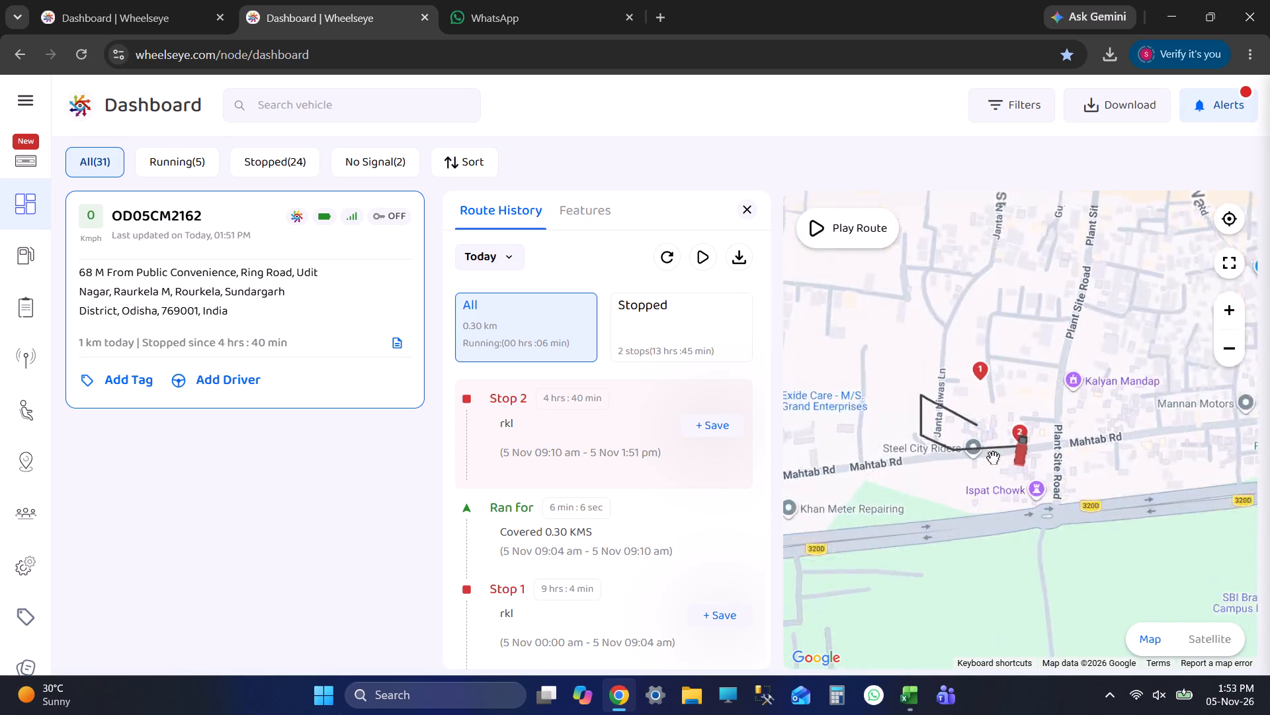
scroll(993, 457, down, 4)
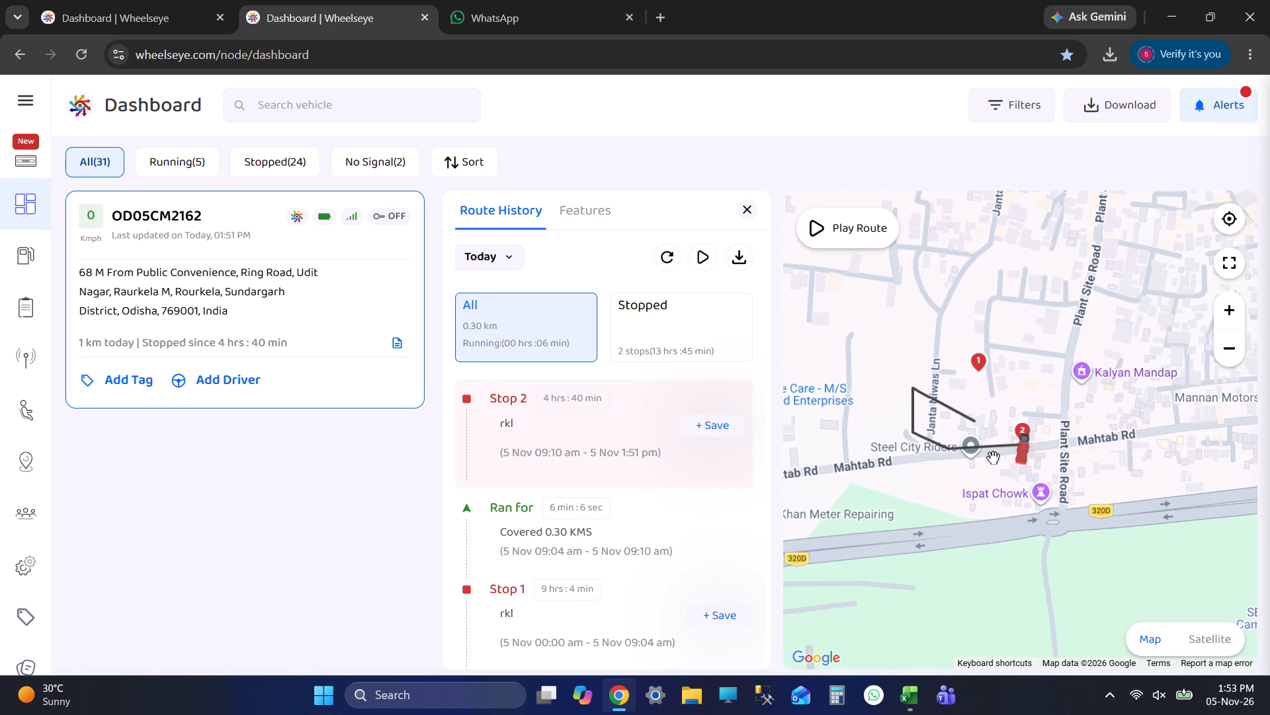
scroll(1011, 326, up, 1)
scroll(1011, 326, down, 3)
scroll(1011, 326, up, 1)
scroll(1011, 326, down, 4)
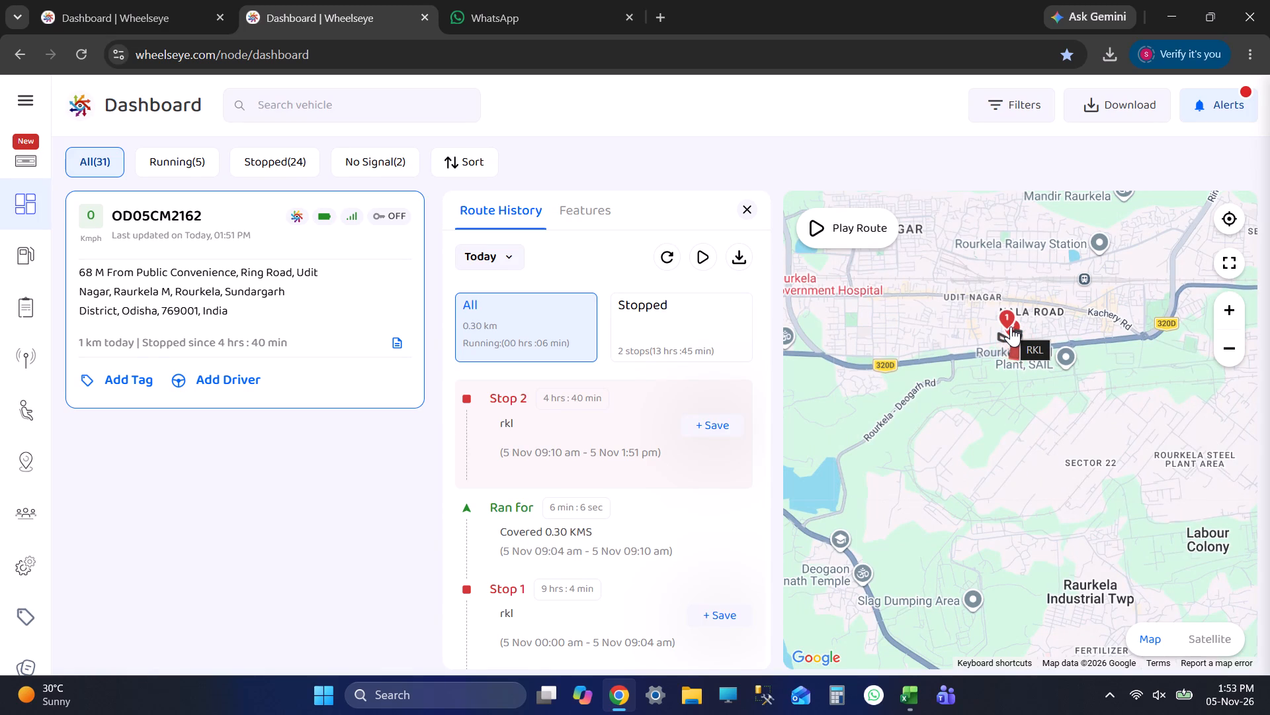
Switch to the 04.11.2026 stoppage report in Excel and auto-fit the widths of columns A to F.
key(alt+Tab)
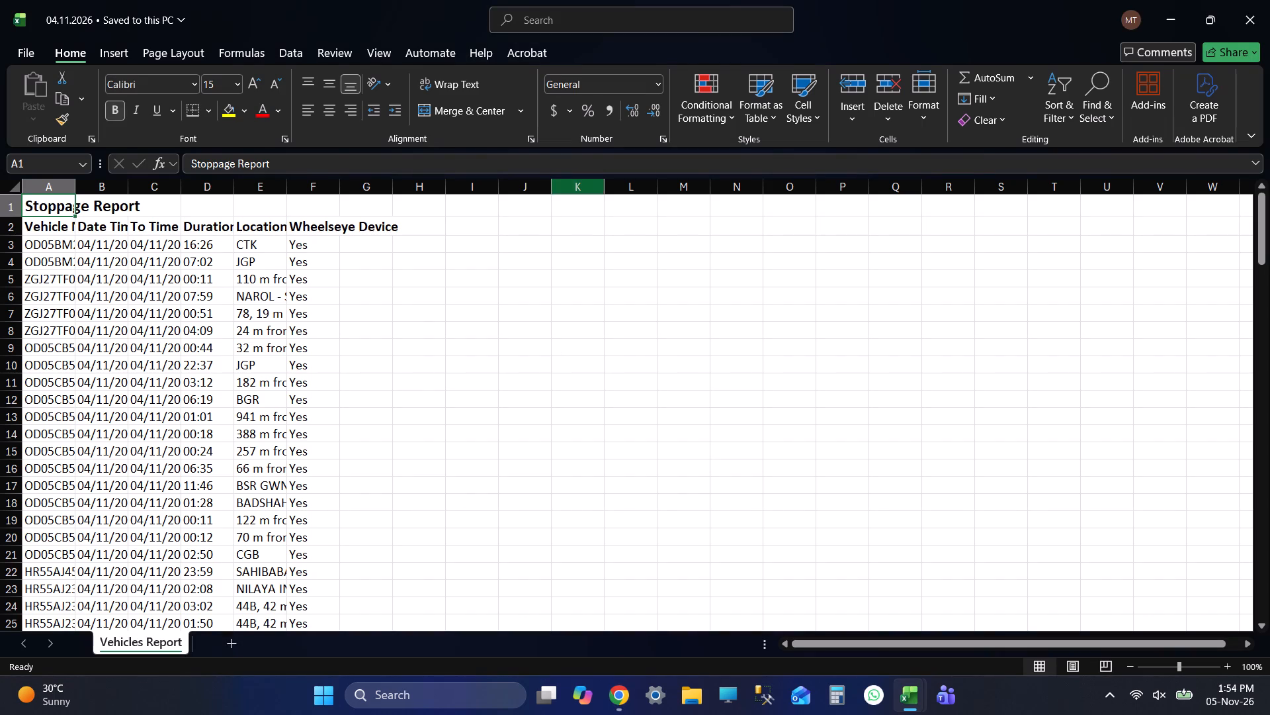
click(57, 192)
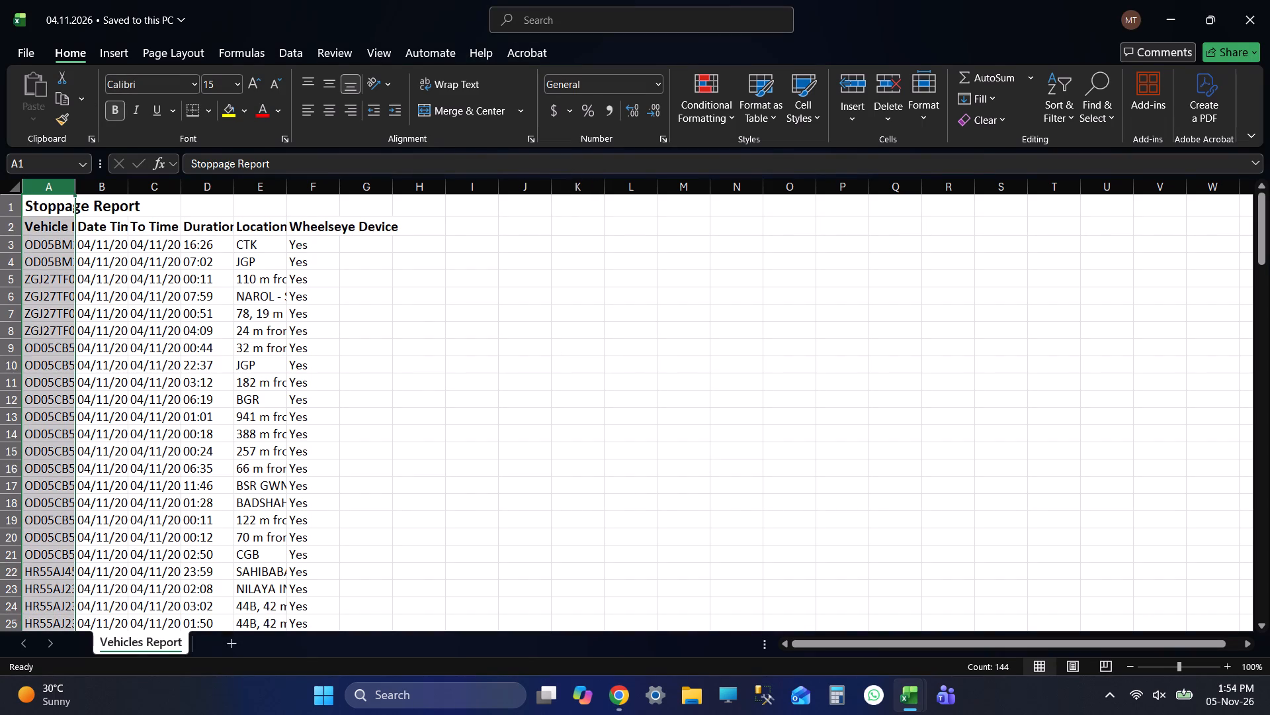
key(shift+Right)
key(shift+Right)
key(shift+Right)
key(shift+Right)
key(shift+Right)
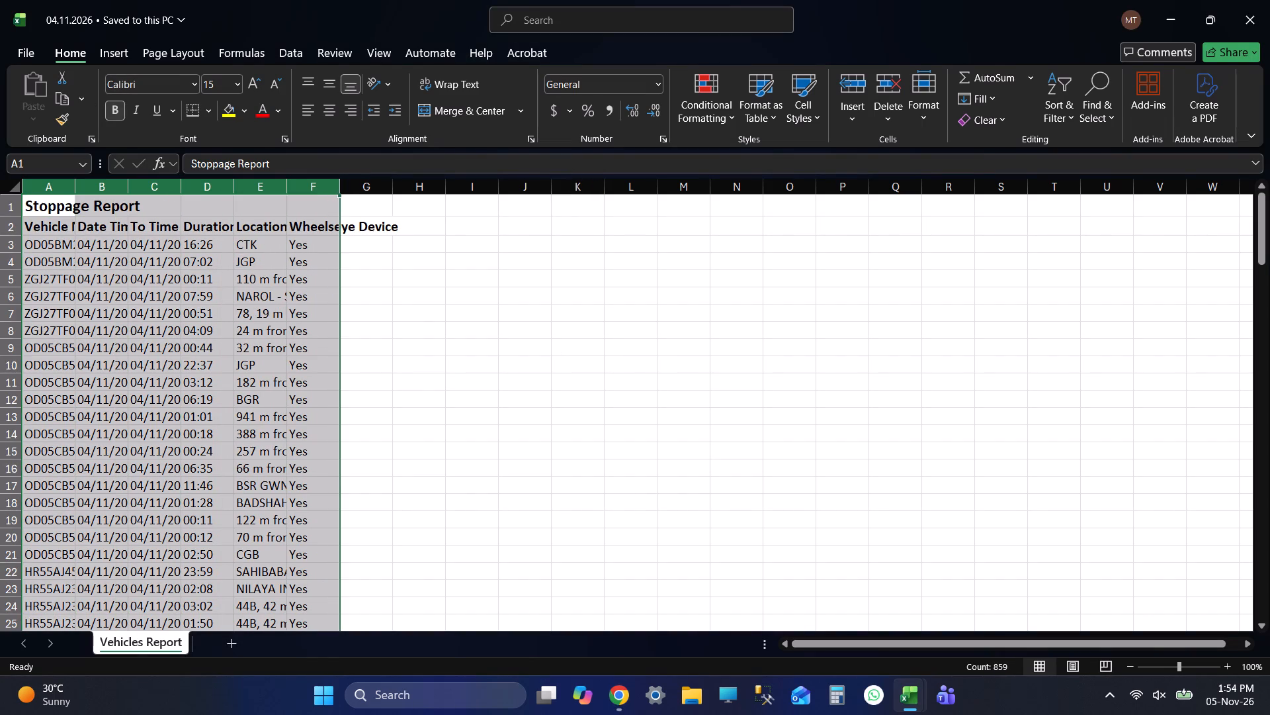
double_click(340, 181)
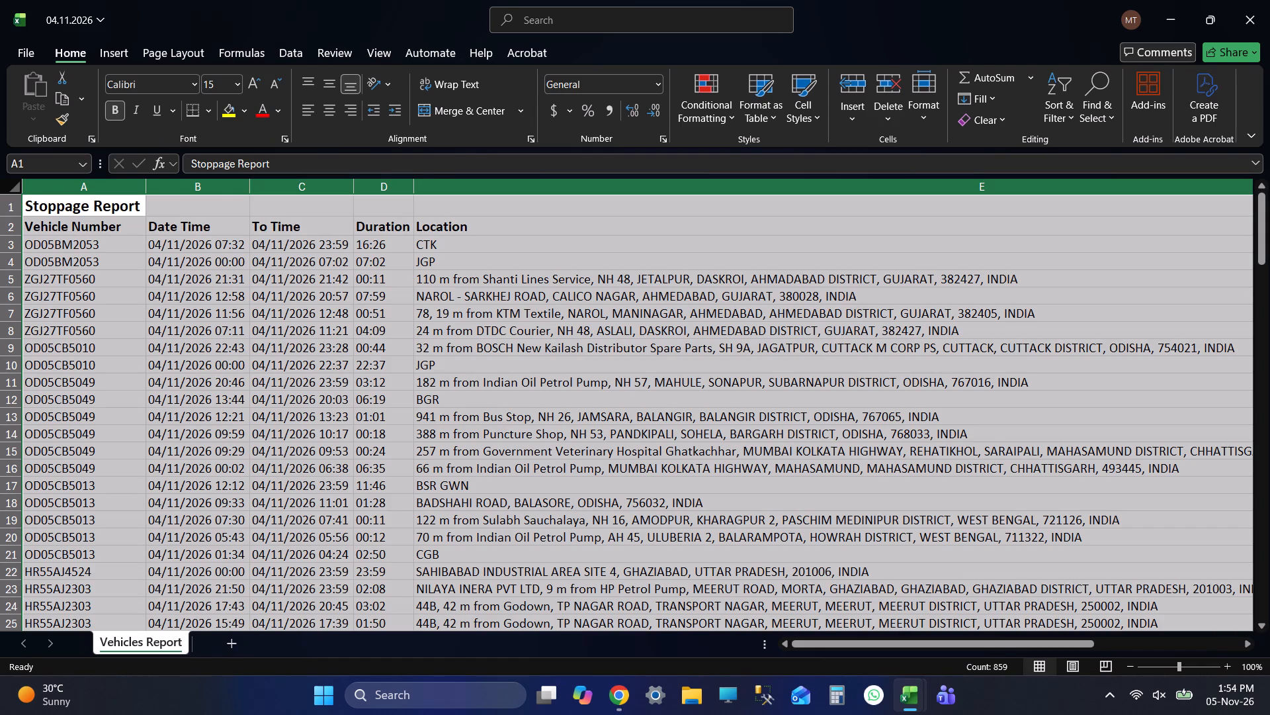
Narrow the Location column so that the Wheelseye Device column fits in view beside it.
click(888, 231)
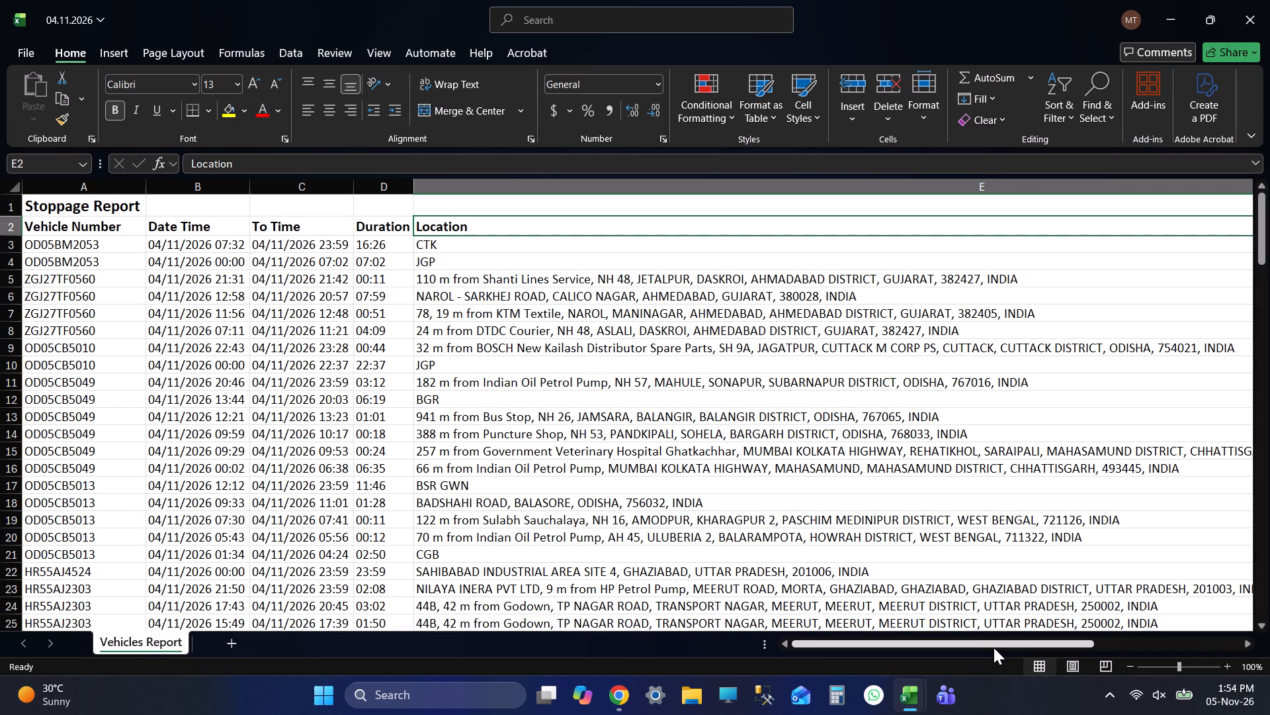
drag(994, 647, 1101, 630)
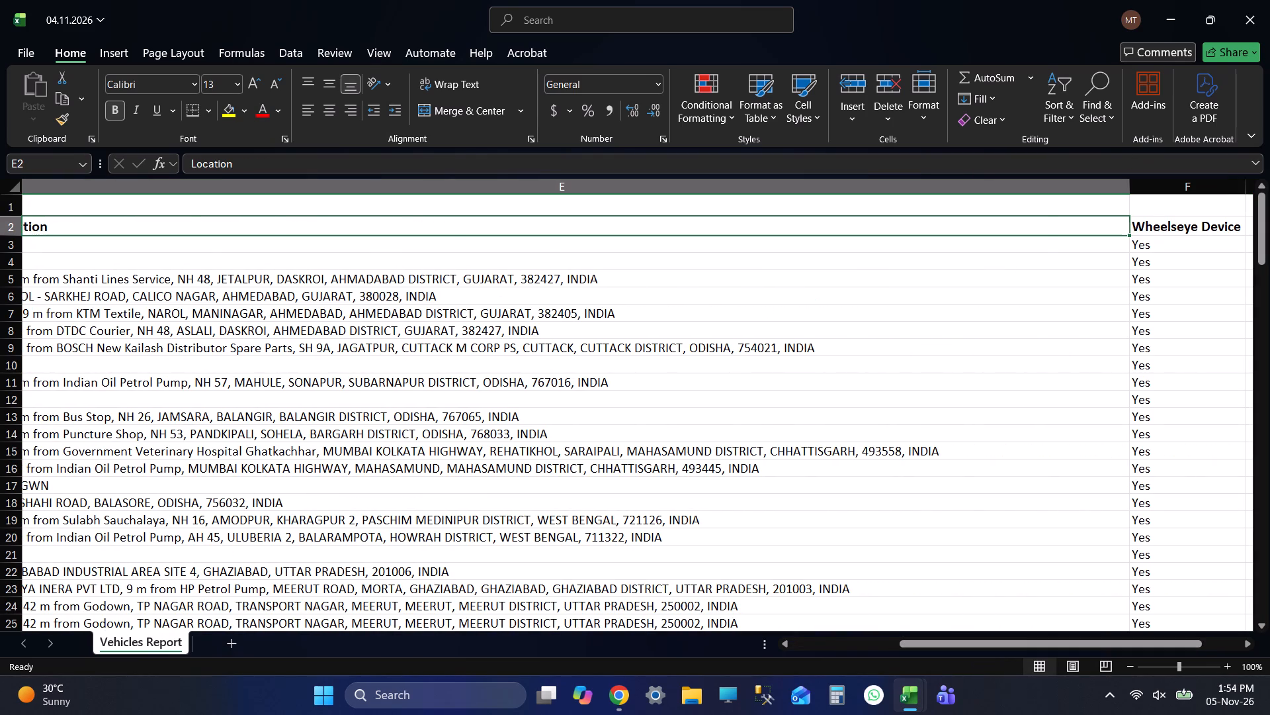
drag(1128, 189, 249, 228)
drag(941, 649, 434, 579)
Replace the Wheelseye Device header with SL and overwrite its entries with serial numbers 1, 2, 3, filling the series down to the last row.
click(709, 228)
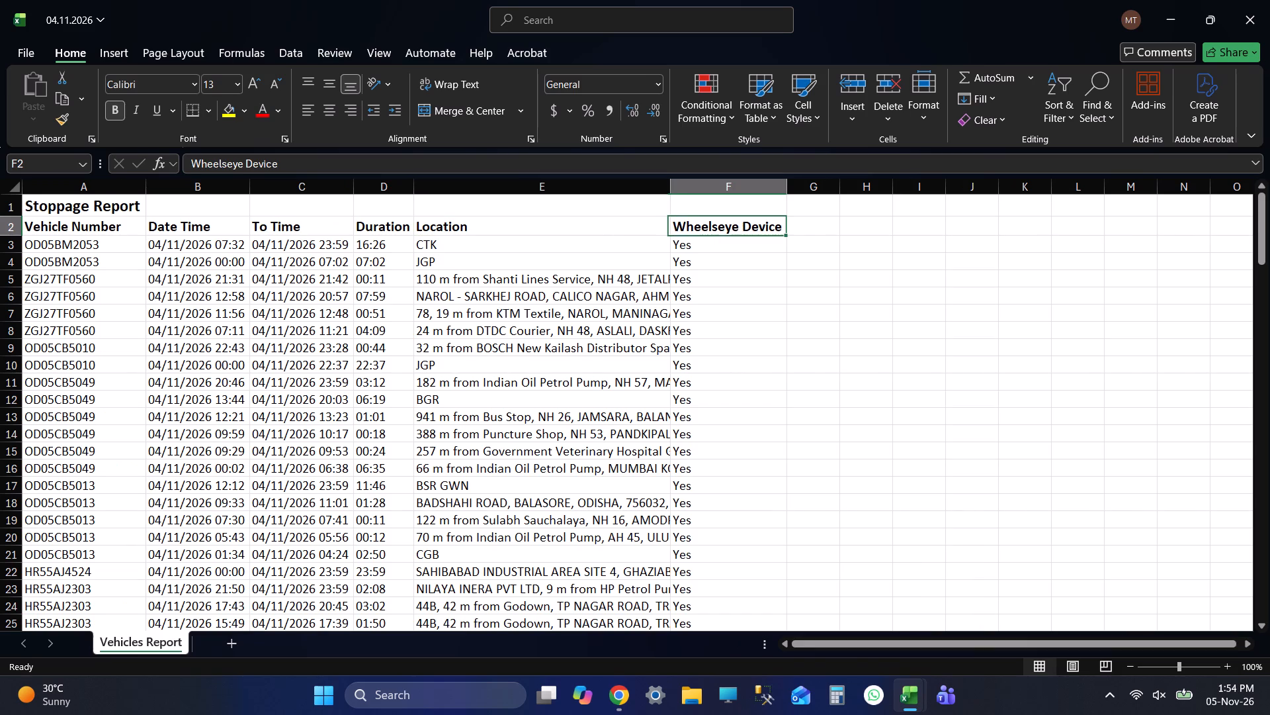
text(SL)
key(Return)
key(1)
key(Return)
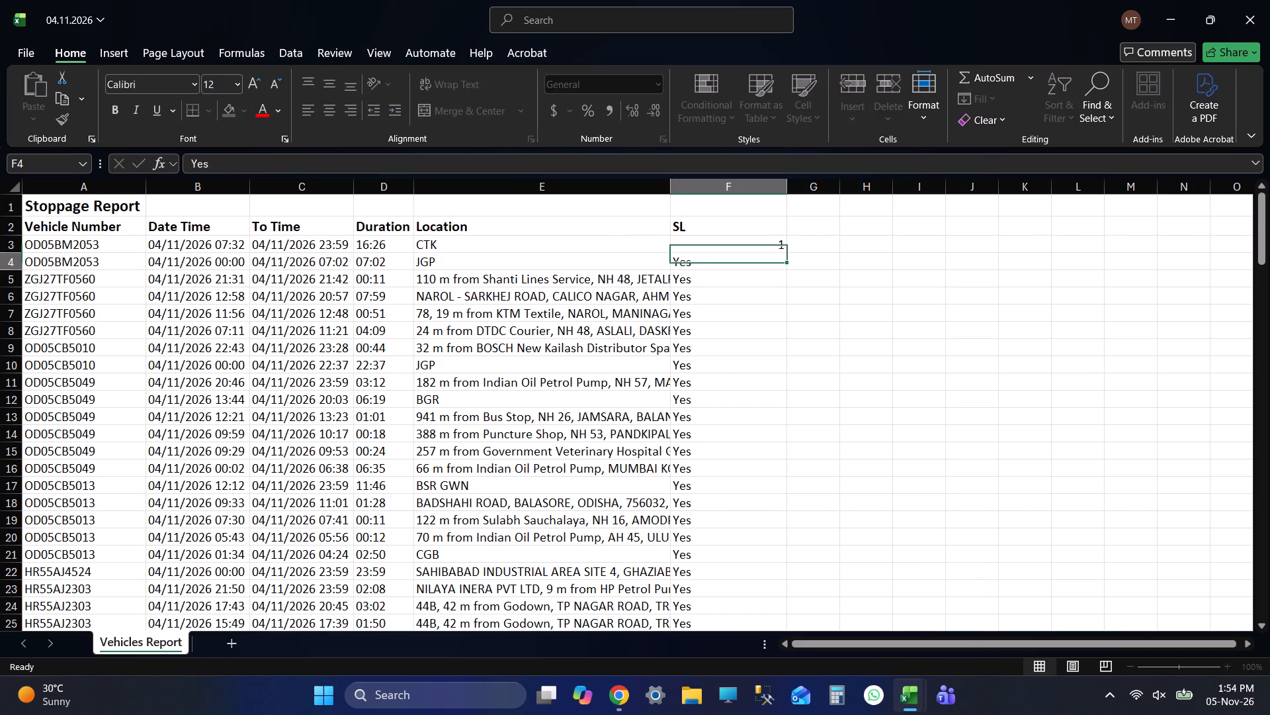
key(2)
key(Return)
key(3)
key(Return)
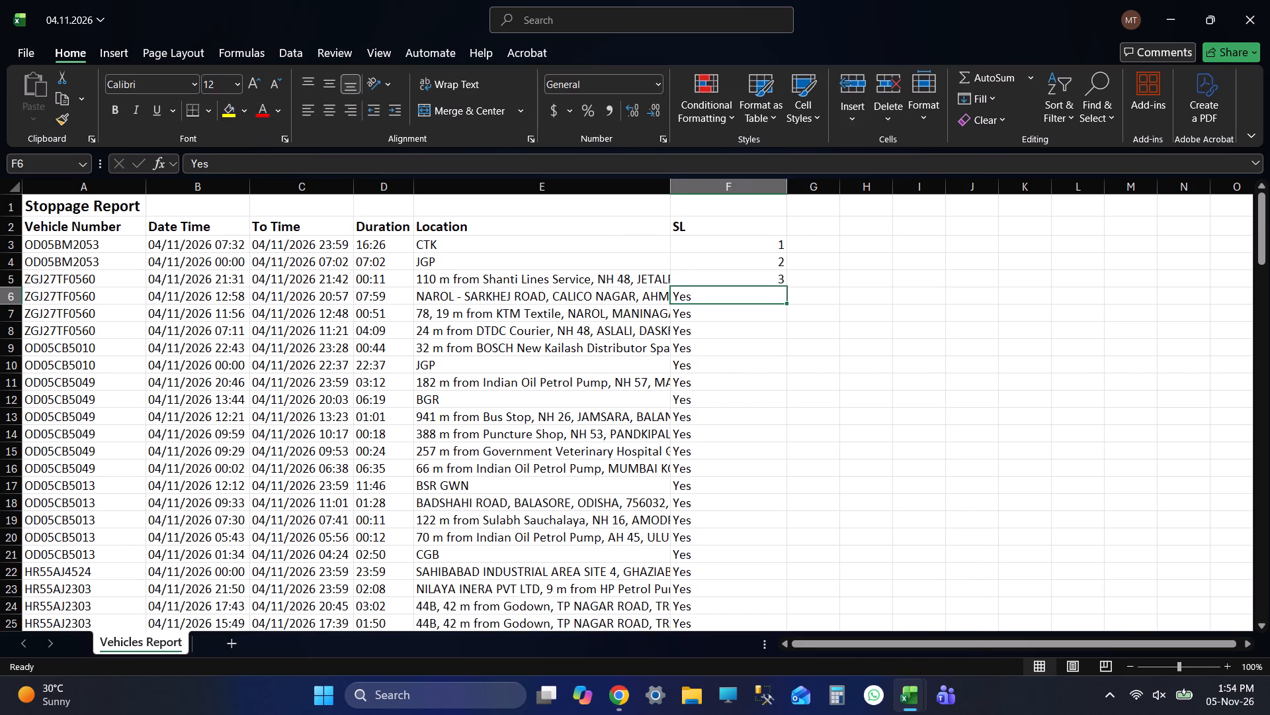
drag(757, 244, 762, 282)
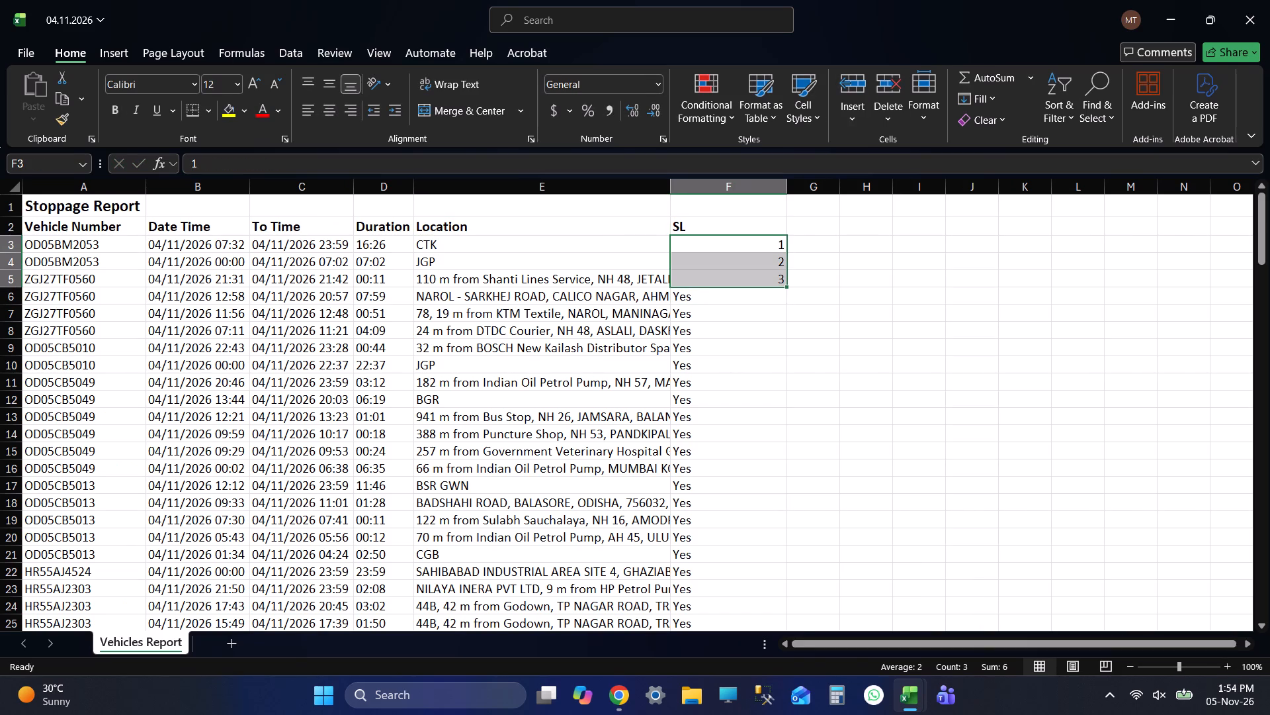
double_click(783, 286)
click(849, 251)
Check the SL numbering from the first record to the last row and the empty rows below the data.
click(774, 267)
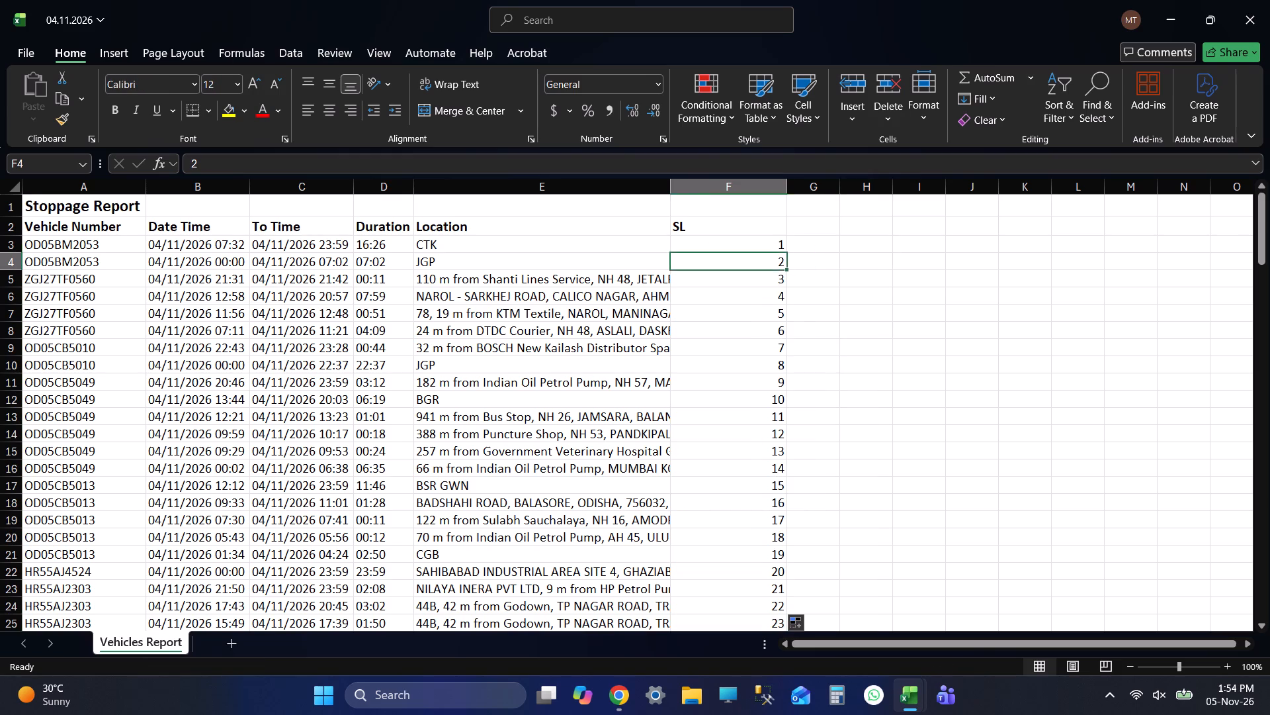
key(ctrl+Down)
key(Down)
key(Down)
key(Down)
key(Down)
key(Down)
key(Down)
key(Down)
key(Down)
key(Down)
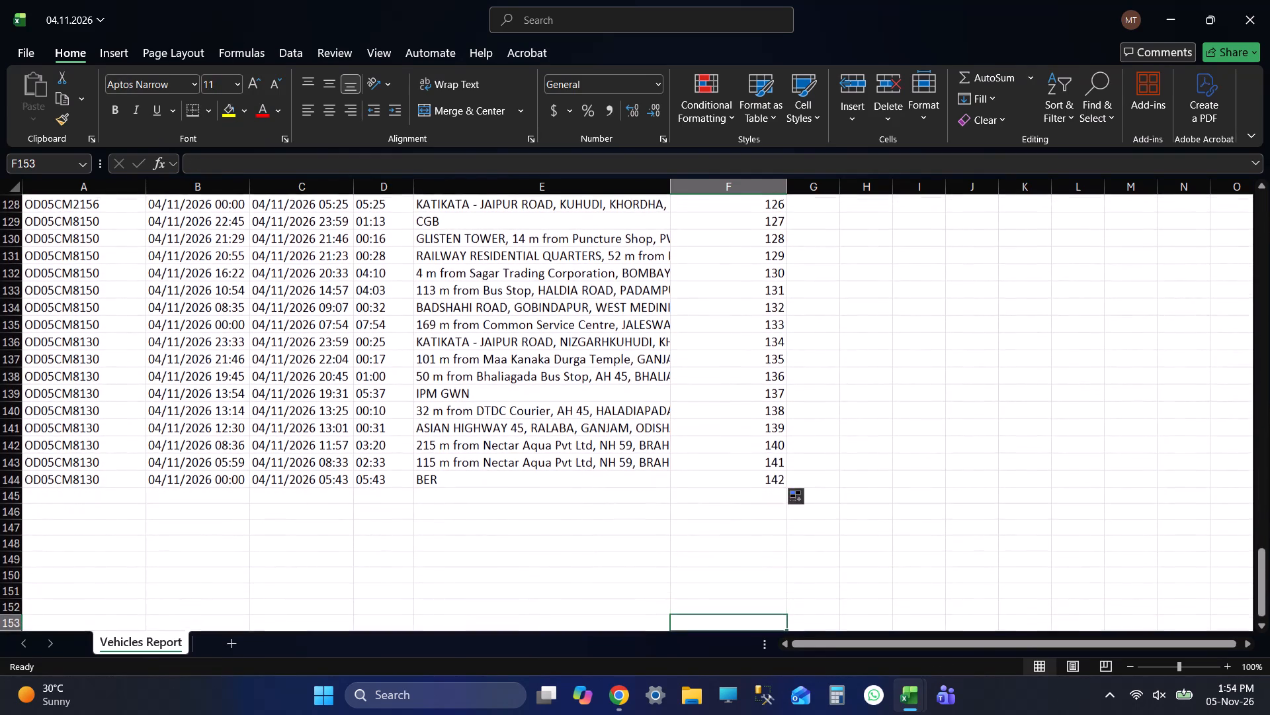
key(Down)
key(Down)
key(Down)
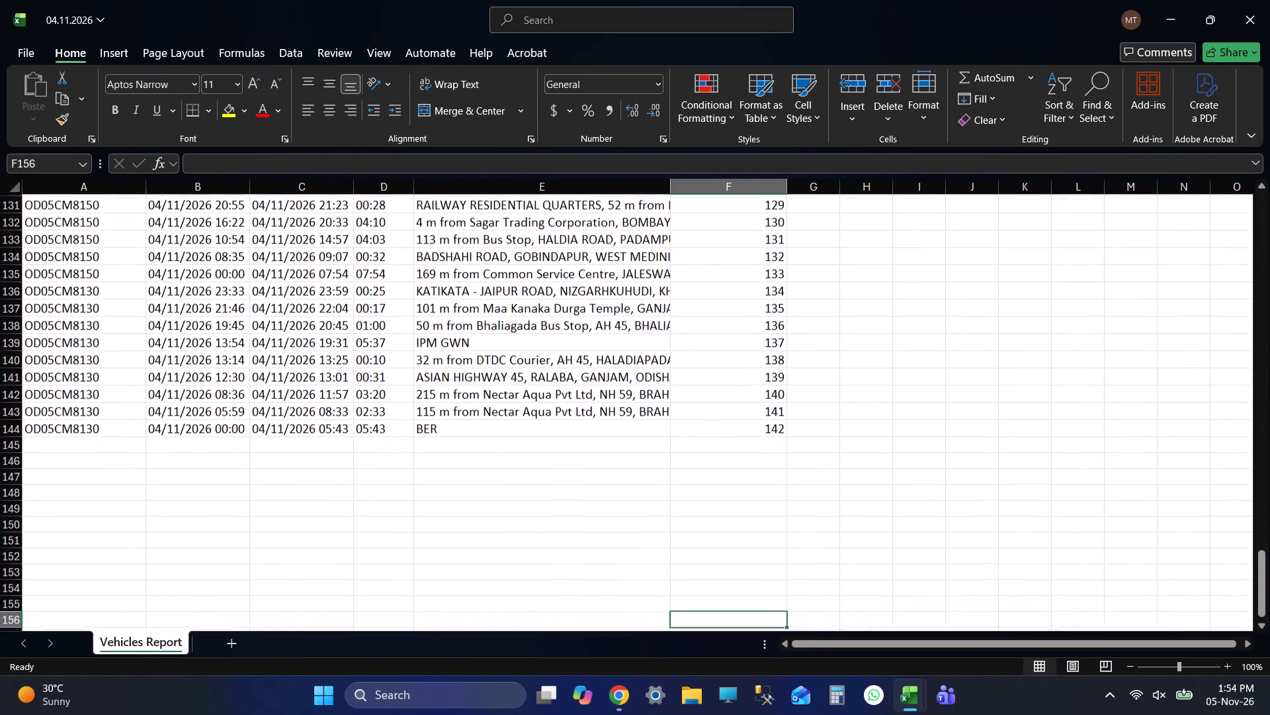
key(Down)
key(Down)
key(ctrl+Down)
key(ctrl+Up)
key(Up)
key(Up)
key(Up)
key(Up)
key(Up)
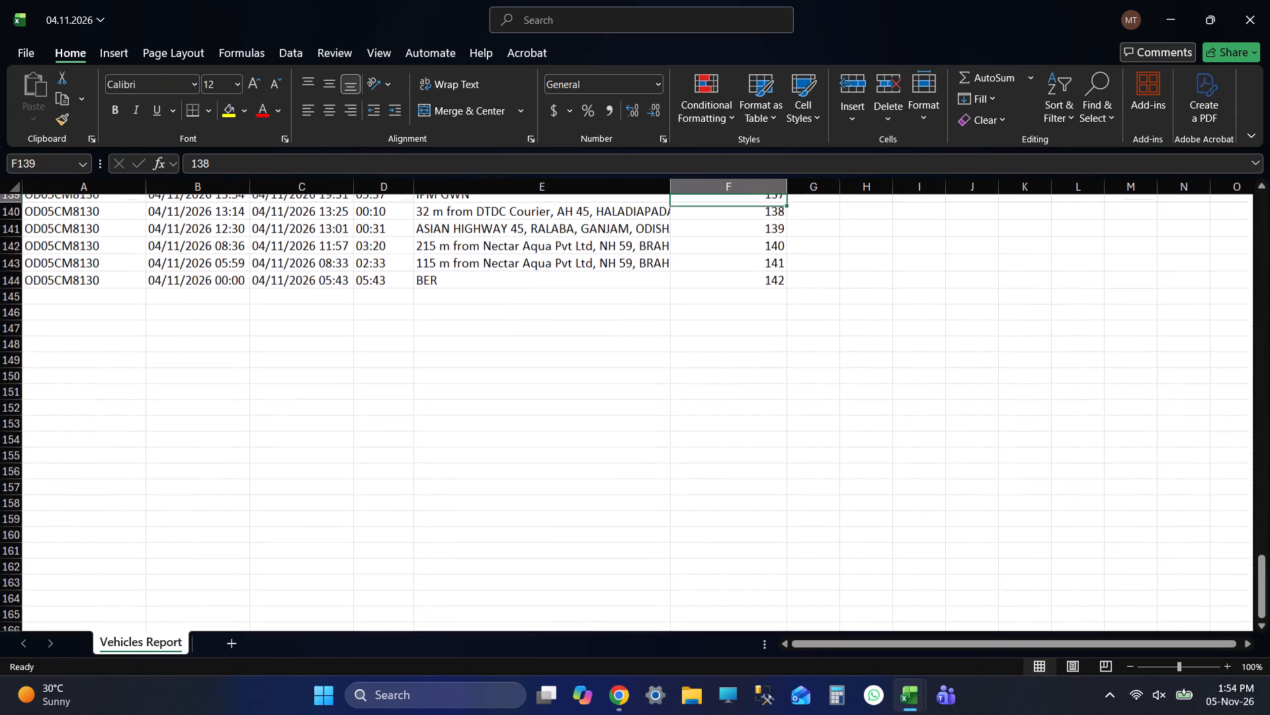
key(Up)
key(Up)
key(Up)
key(Up)
key(Up)
key(Up)
key(ctrl+Down)
key(Down)
key(Down)
key(Down)
key(Down)
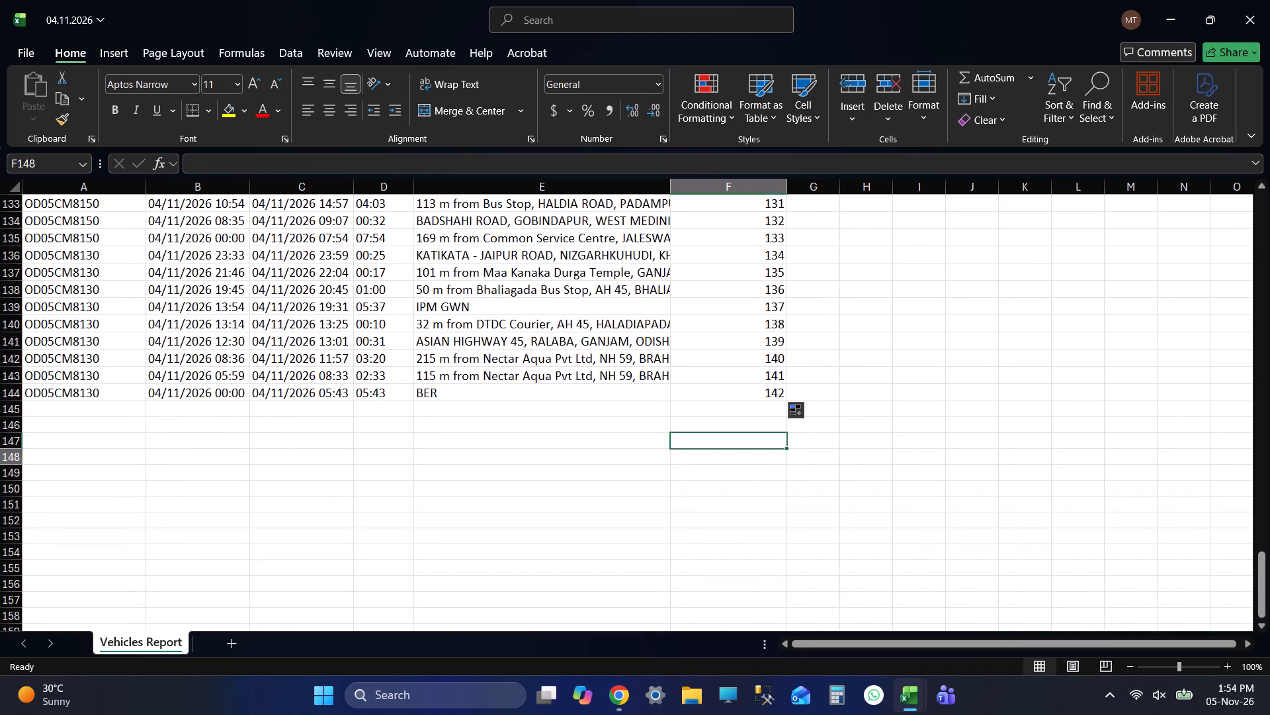
key(Down)
key(Down)
key(Down)
key(Down)
key(Down)
key(Down)
key(Down)
key(Down)
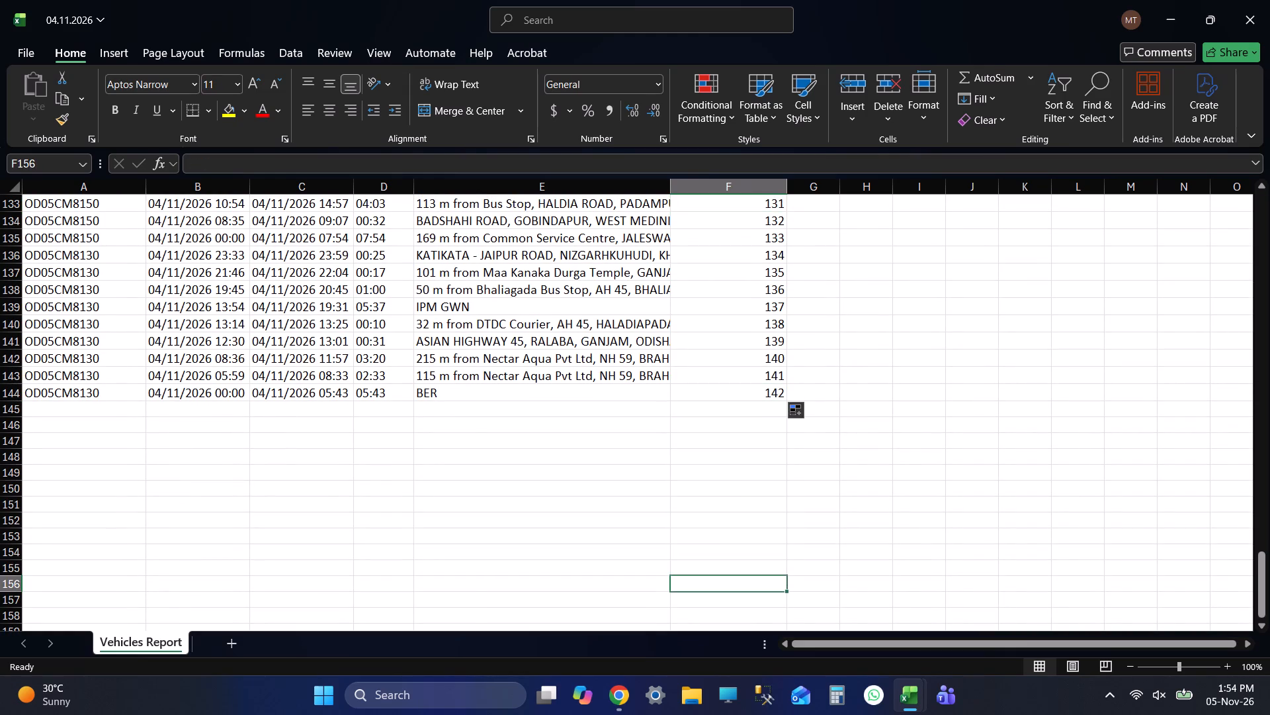
key(Down)
key(Down)
key(Down)
key(Down)
key(ctrl+Up)
key(ctrl+Up)
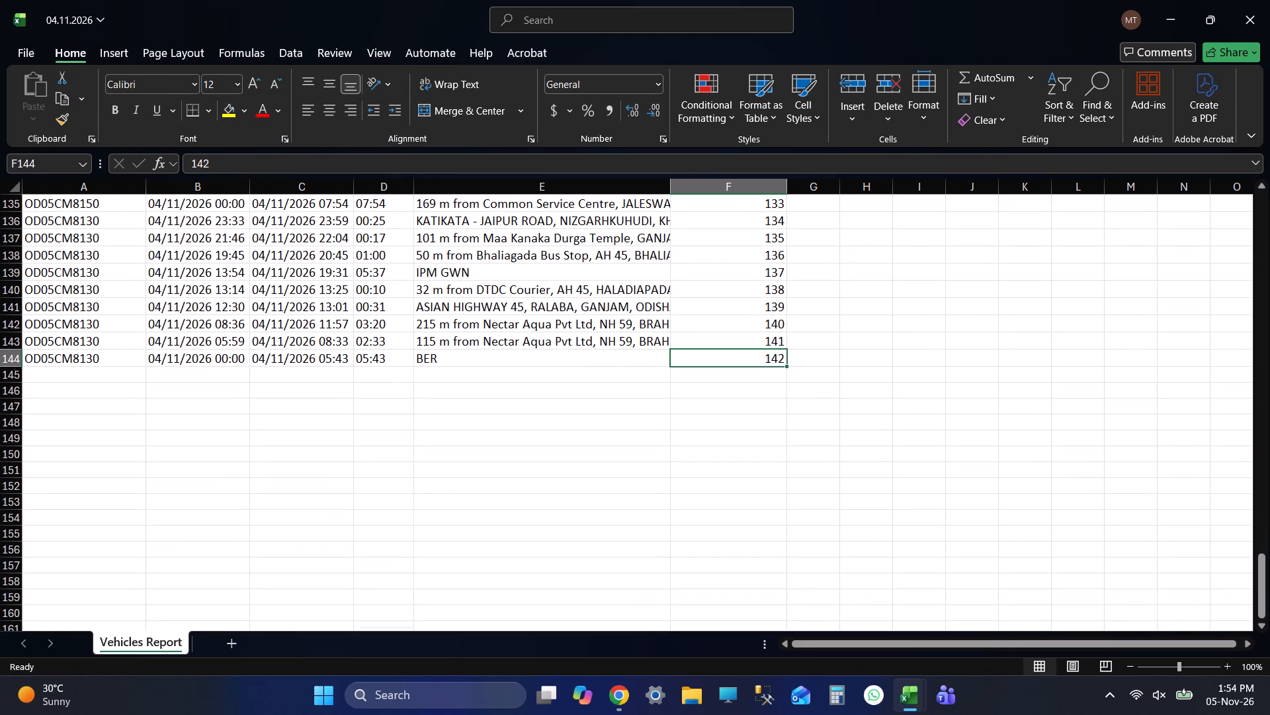
key(Up)
key(Up)
key(Up)
key(ctrl+Down)
key(Down)
key(Down)
key(ctrl+Down)
key(Down)
key(Down)
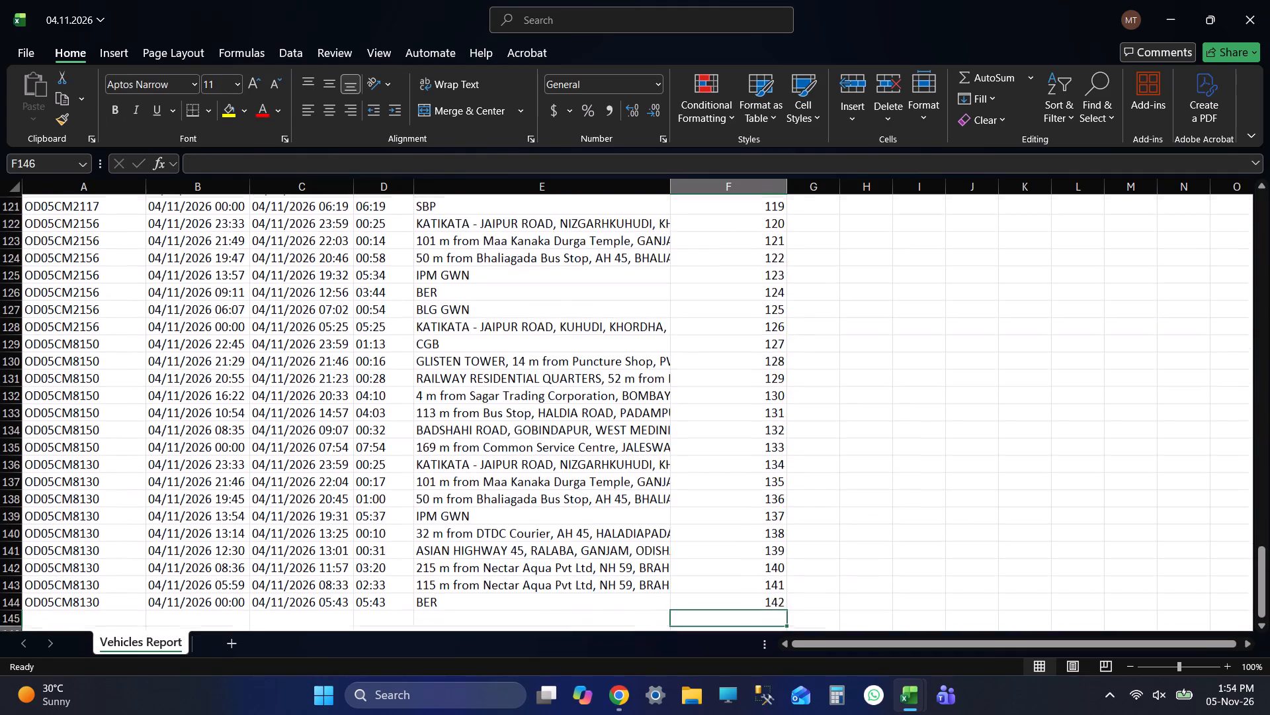
key(Down)
key(Down)
key(Down)
key(Down)
key(Down)
key(ctrl+Up)
key(ctrl+Up)
key(Up)
key(Up)
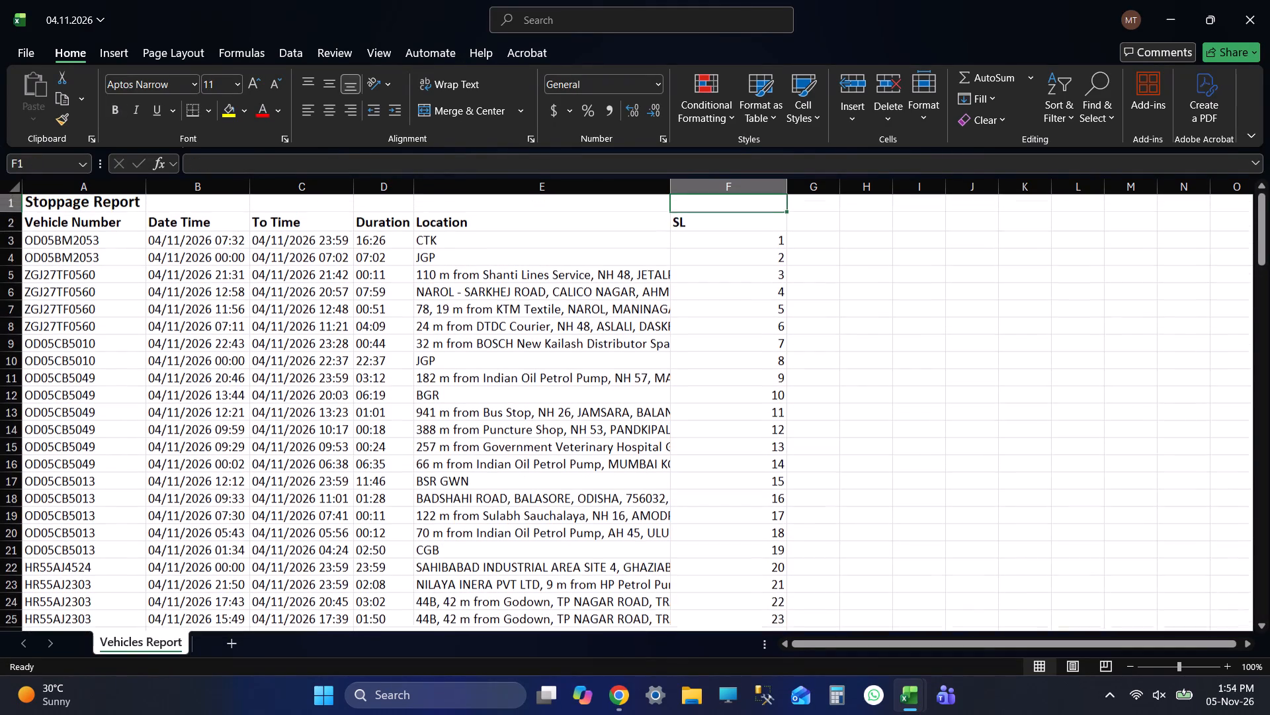
key(Up)
key(Down)
key(Down)
key(Down)
key(Down)
key(Down)
key(ctrl+Down)
key(Down)
key(Down)
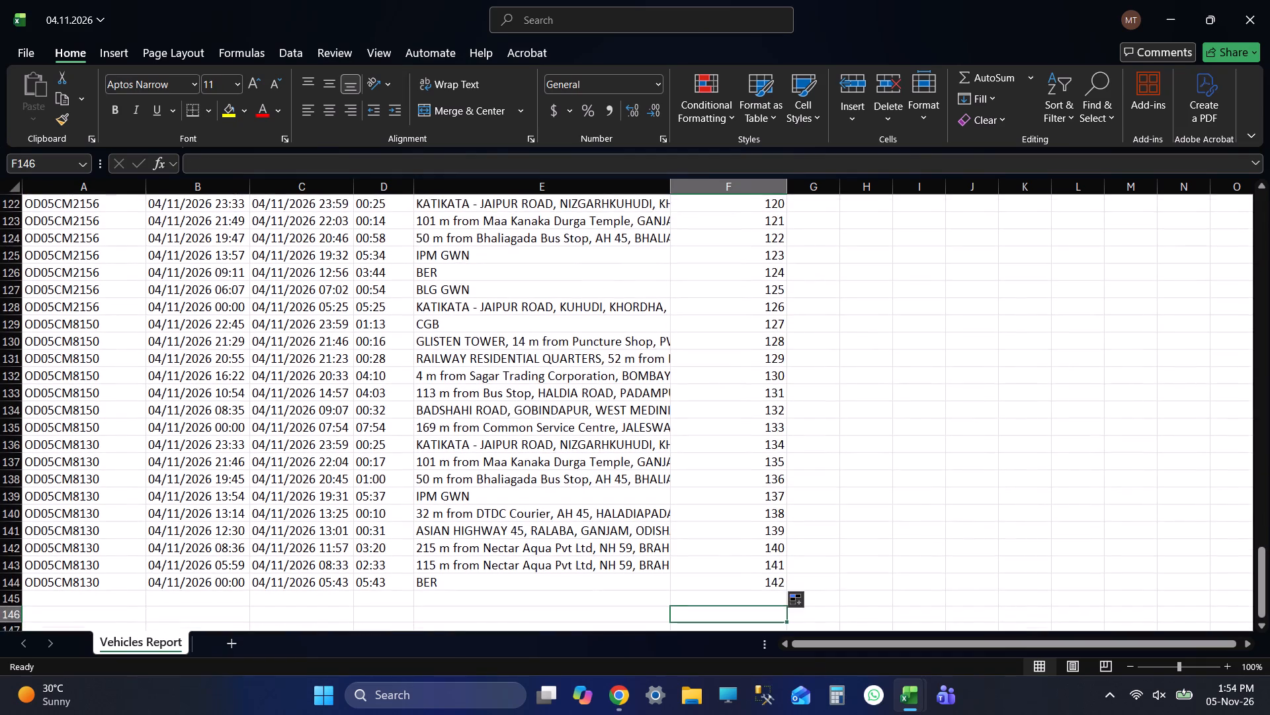
key(Down)
key(Down)
key(Down)
key(Down)
key(Down)
key(Down)
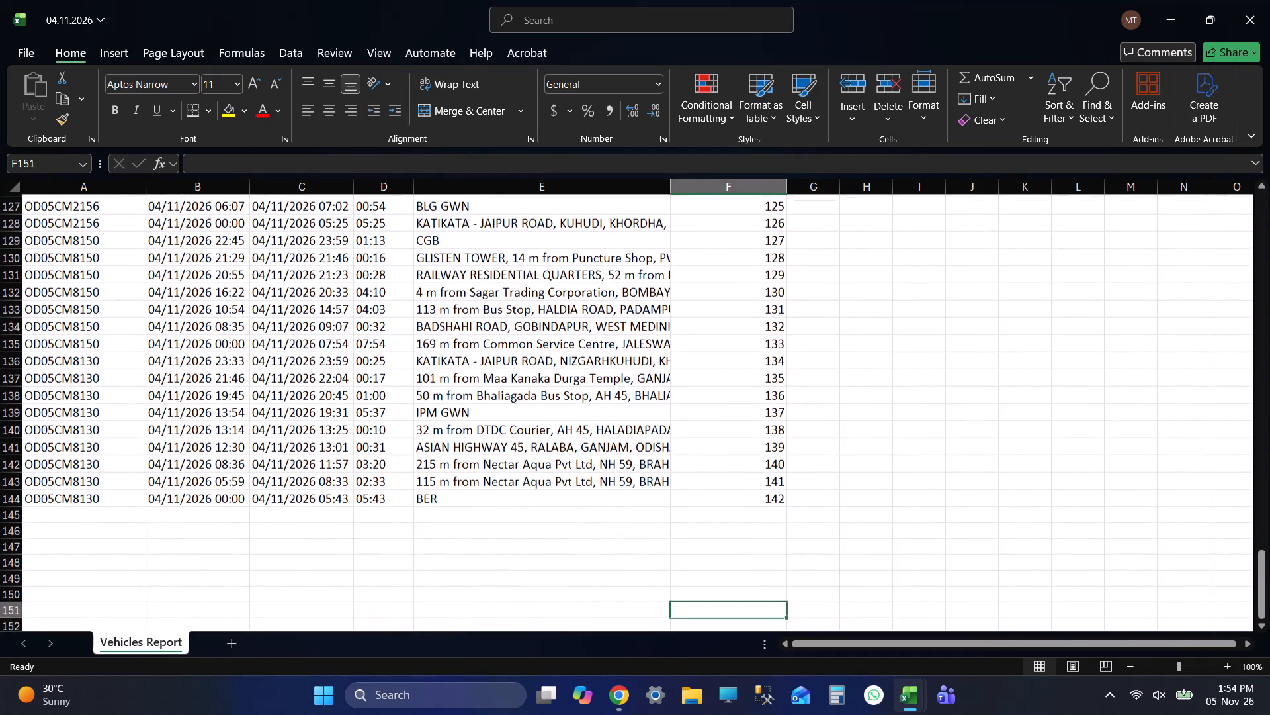
key(ctrl+Up)
key(ctrl+Up)
key(Up)
key(Up)
key(Up)
key(Down)
key(Down)
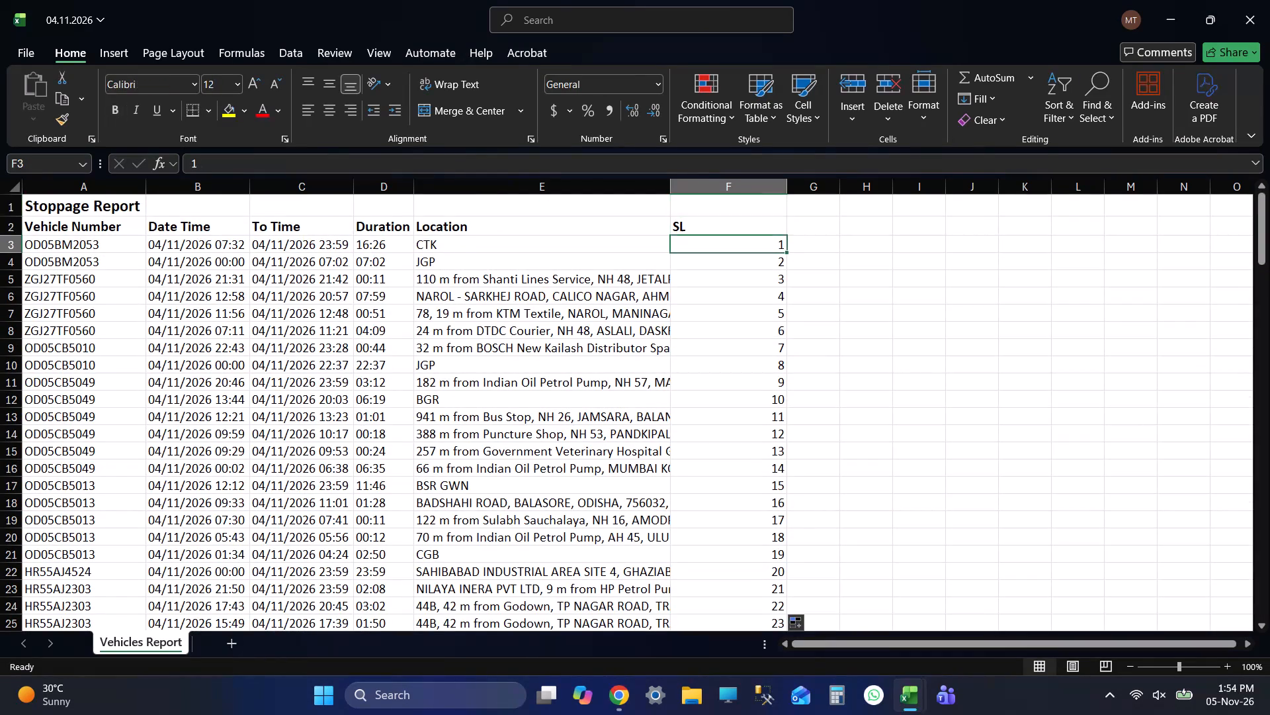
key(Up)
key(Up)
key(Up)
key(Up)
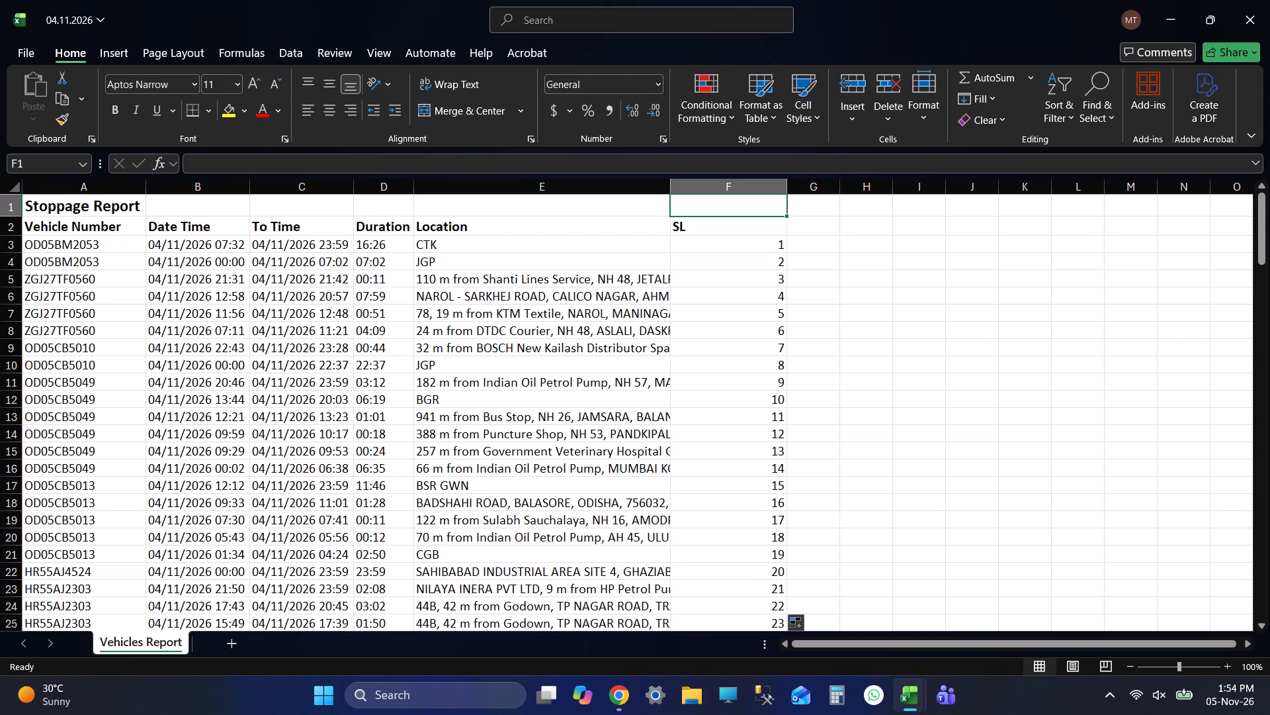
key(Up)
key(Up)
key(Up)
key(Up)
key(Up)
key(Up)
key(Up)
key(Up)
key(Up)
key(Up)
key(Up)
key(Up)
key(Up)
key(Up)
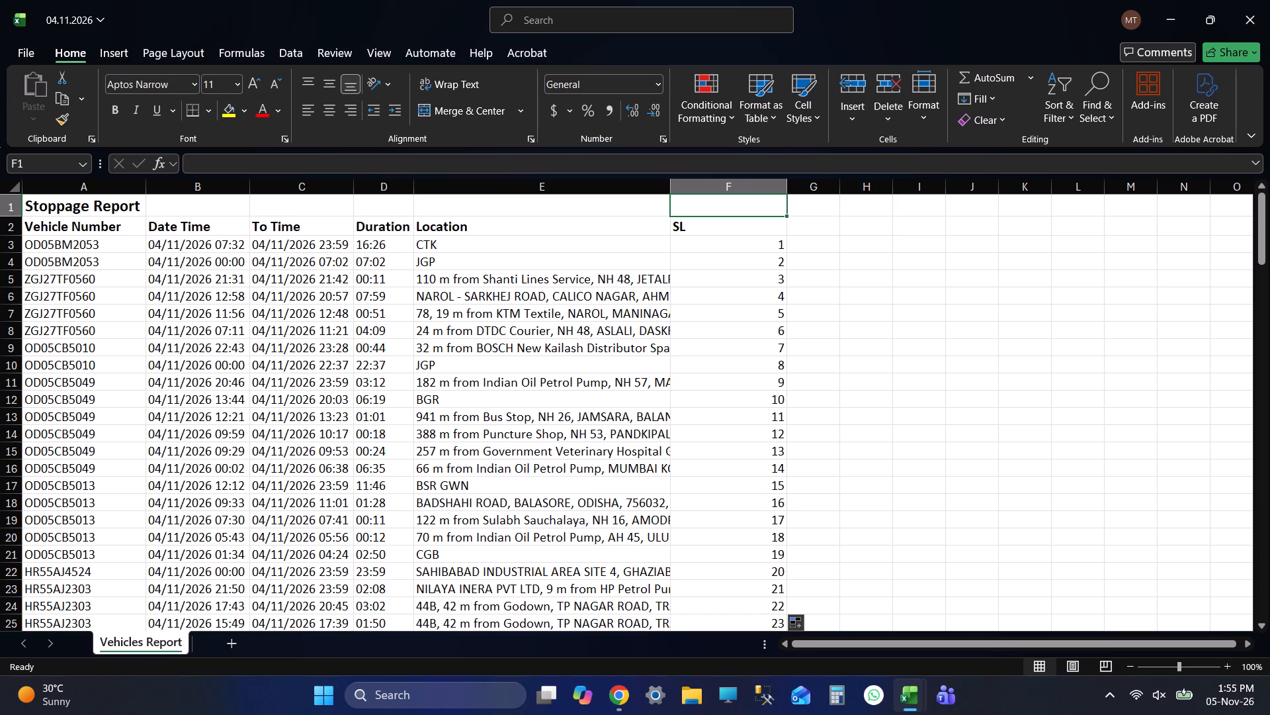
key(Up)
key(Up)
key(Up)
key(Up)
Save the 04.11.2026 stoppage report workbook.
key(ctrl+s)
key(ctrl+s)
key(ctrl+s)
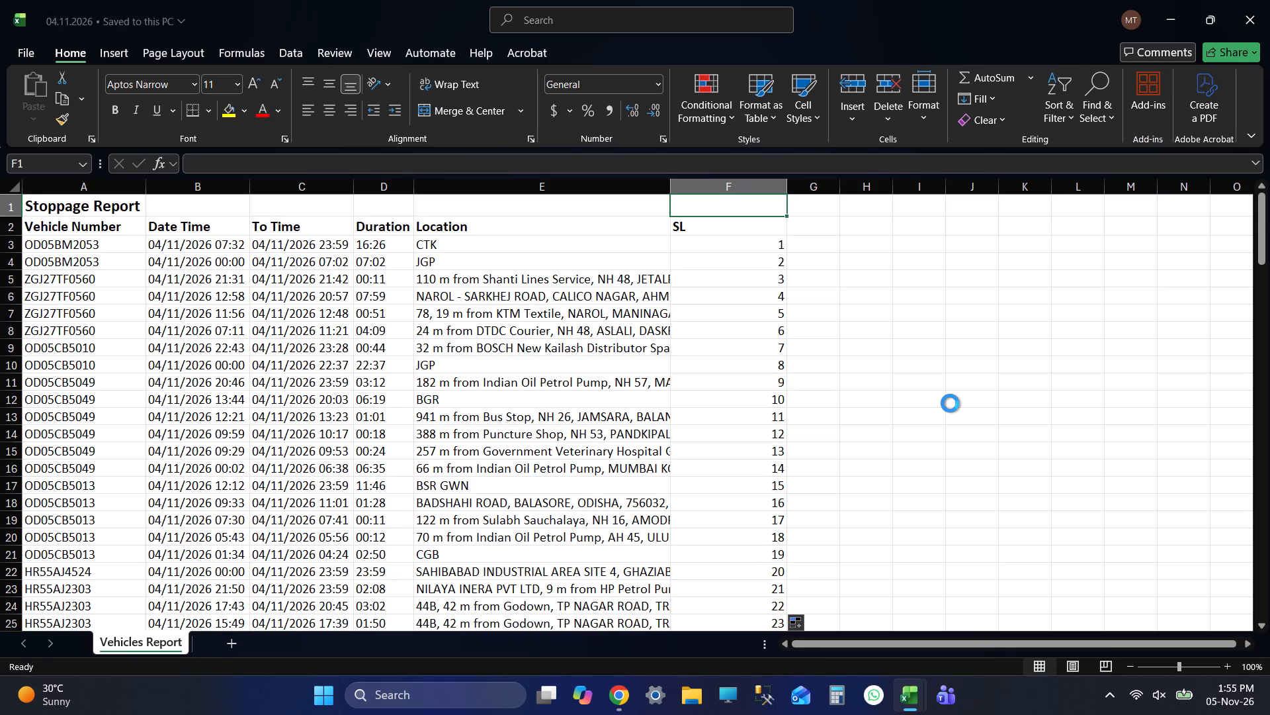
Return to the Stoppage Report title cell A1 and save the workbook again.
key(ctrl+s)
key(ctrl+s)
key(ctrl+s)
key(ctrl+s)
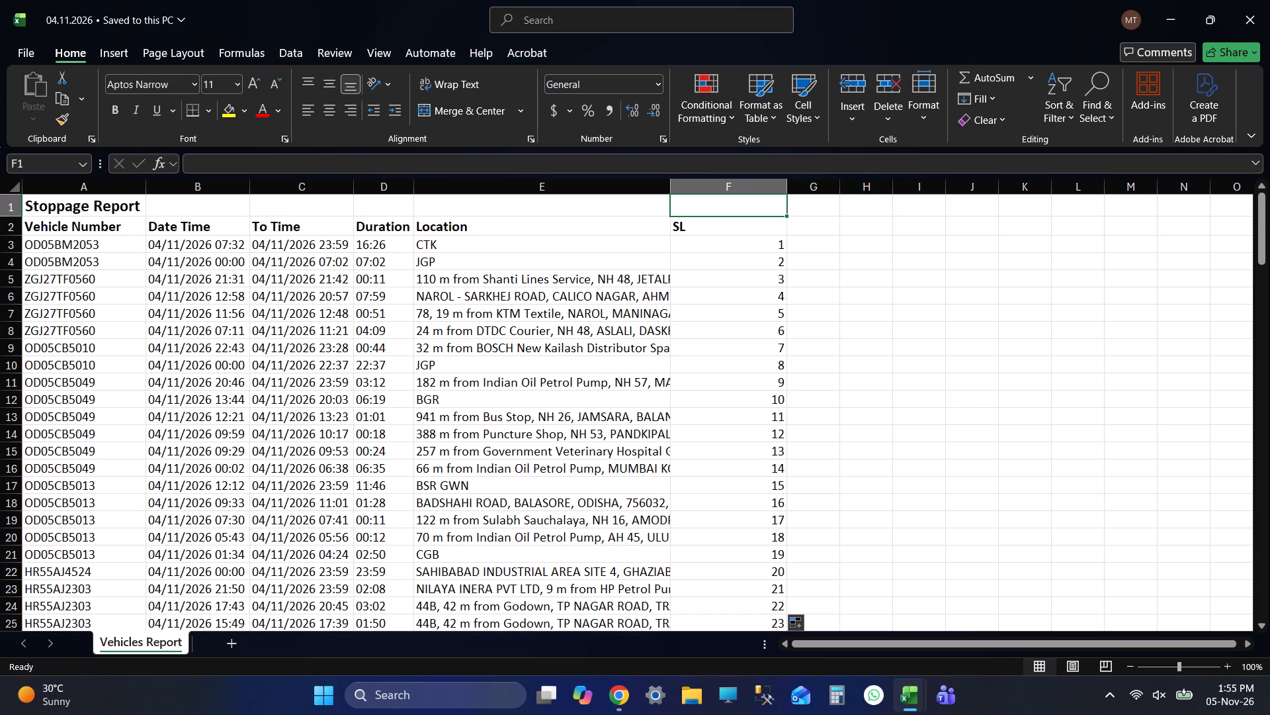
key(Up)
key(Up)
key(Up)
key(ctrl+Left)
key(Left)
key(Left)
key(Up)
key(Up)
key(Up)
key(Up)
key(Up)
key(ctrl+s)
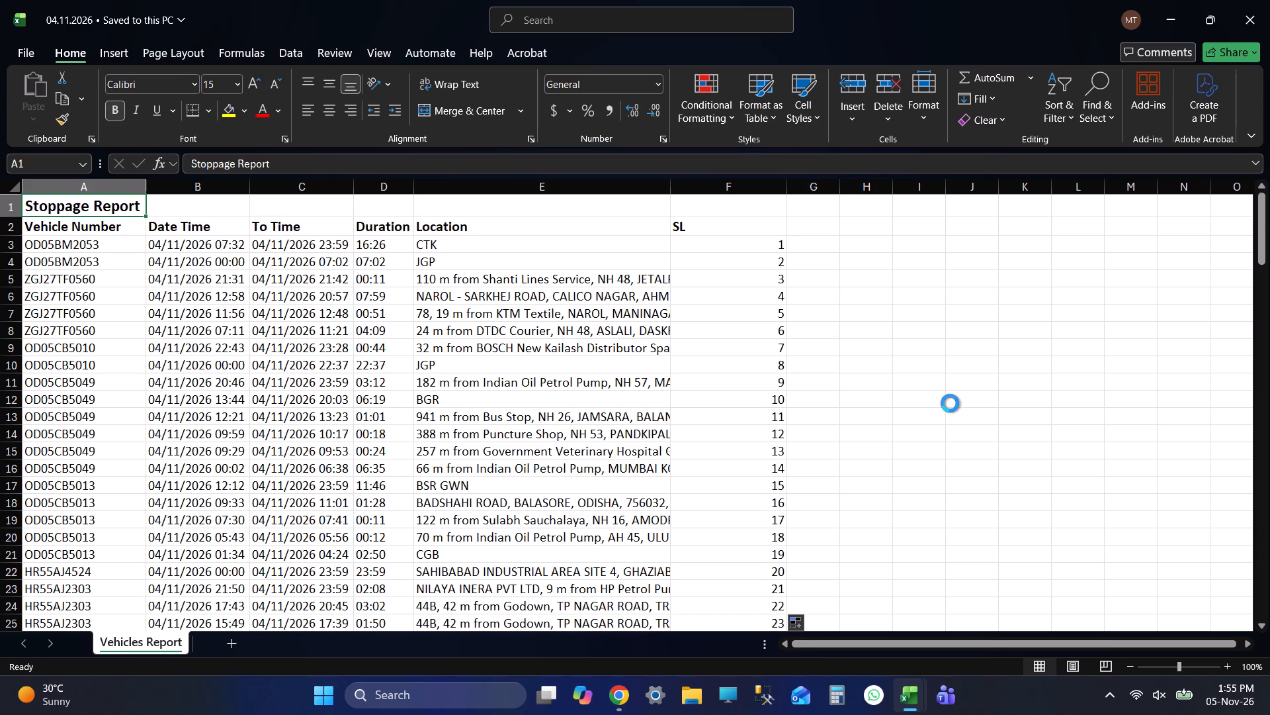
key(ctrl+s)
key(ctrl+s)
key(ctrl+s)
key(ctrl+s)
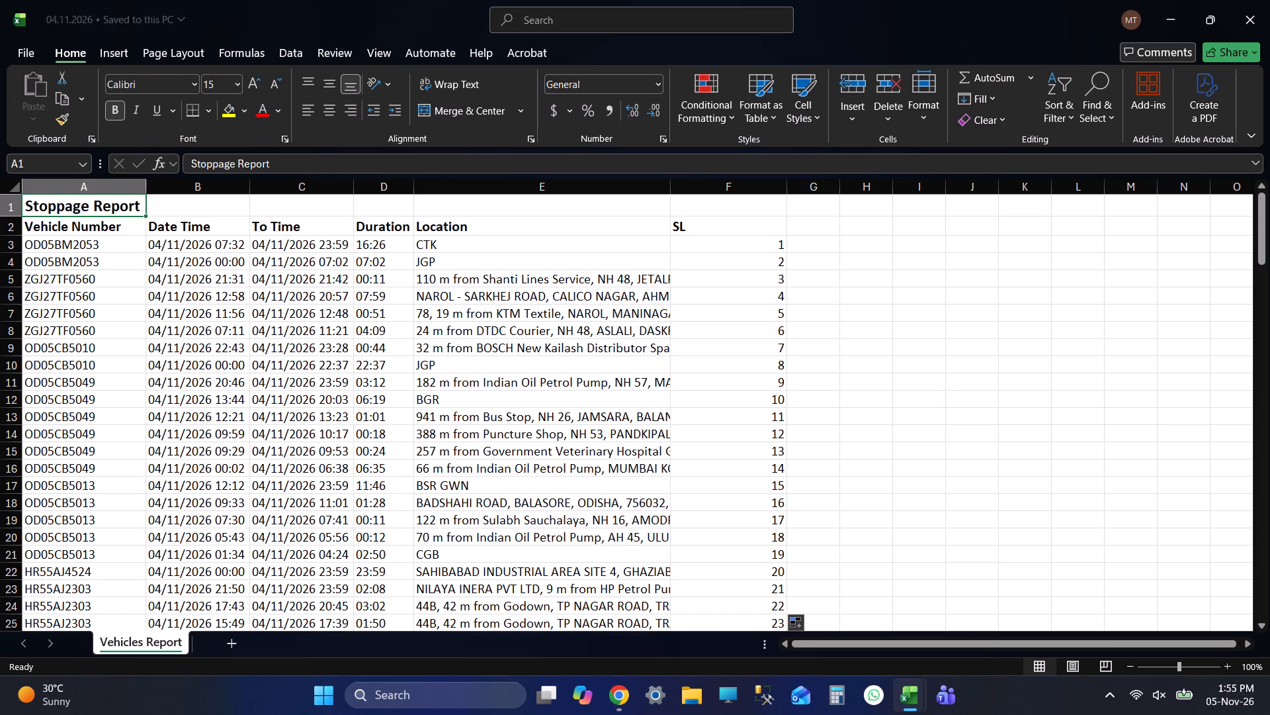
key(ctrl+s)
key(ctrl+s)
Add filters to the header row of the stoppage table, from Vehicle Number to SL, and save the workbook.
key(Down)
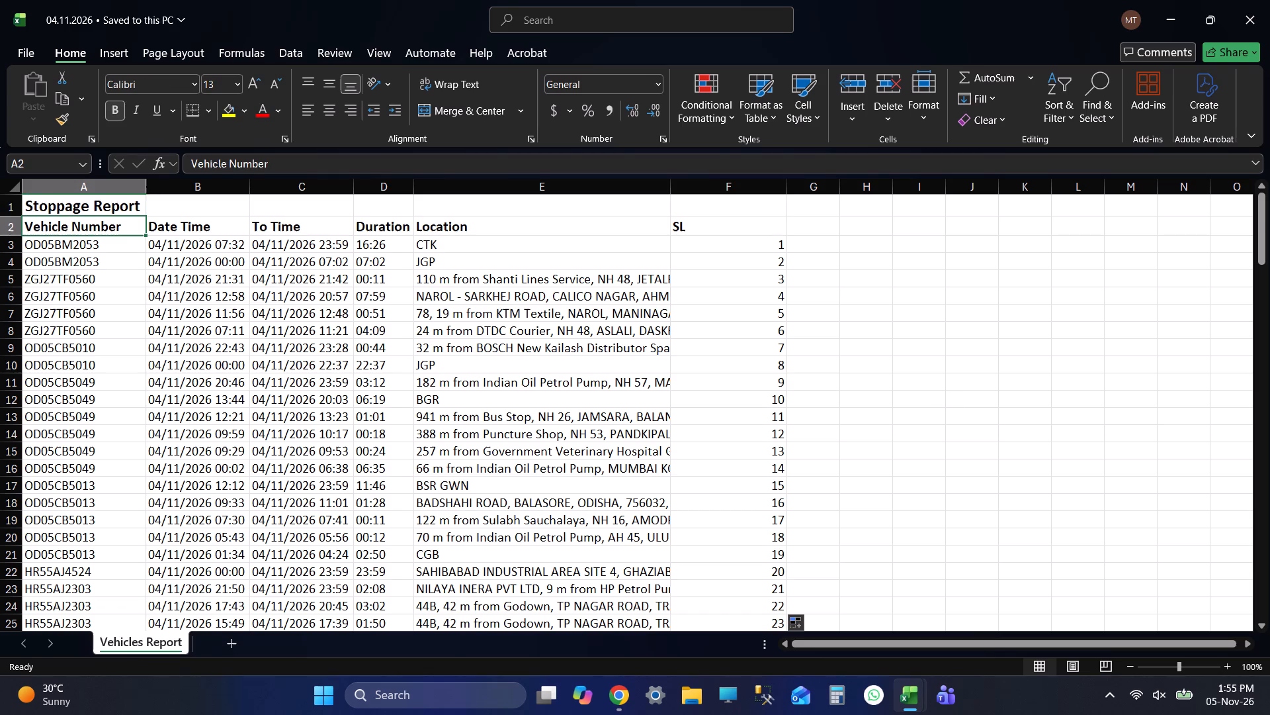
key(ctrl+shift+l)
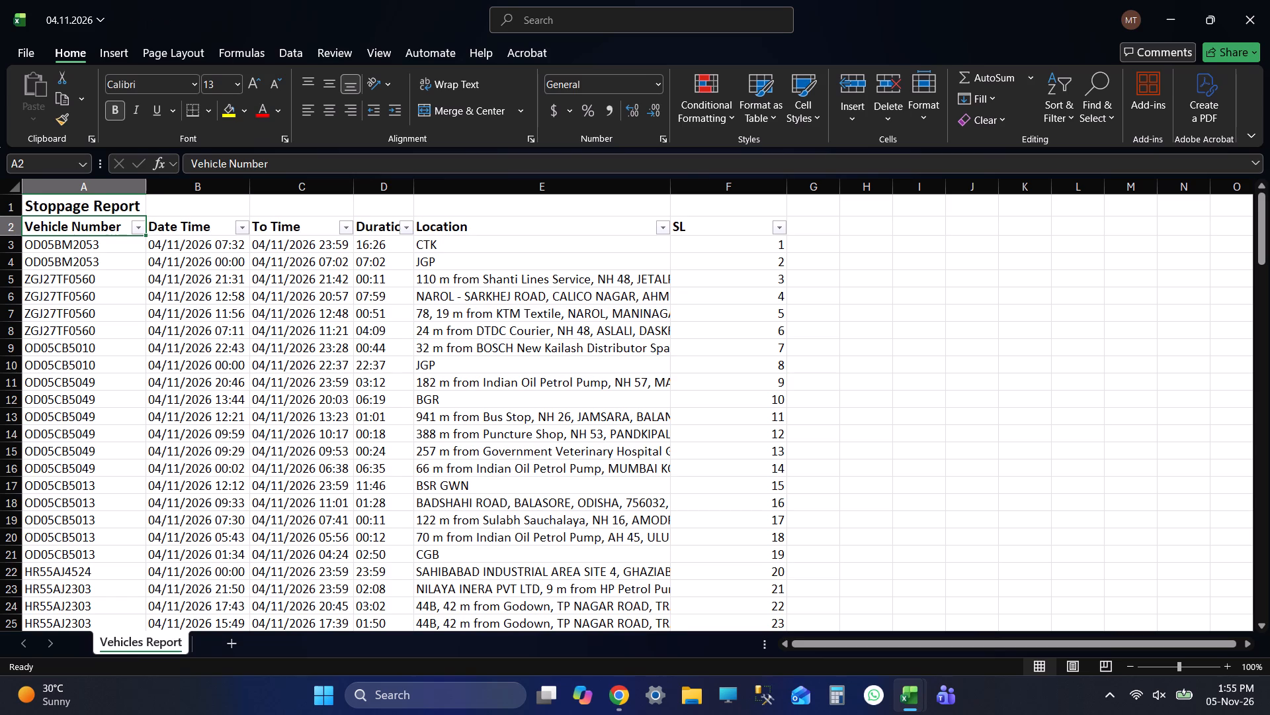
click(902, 293)
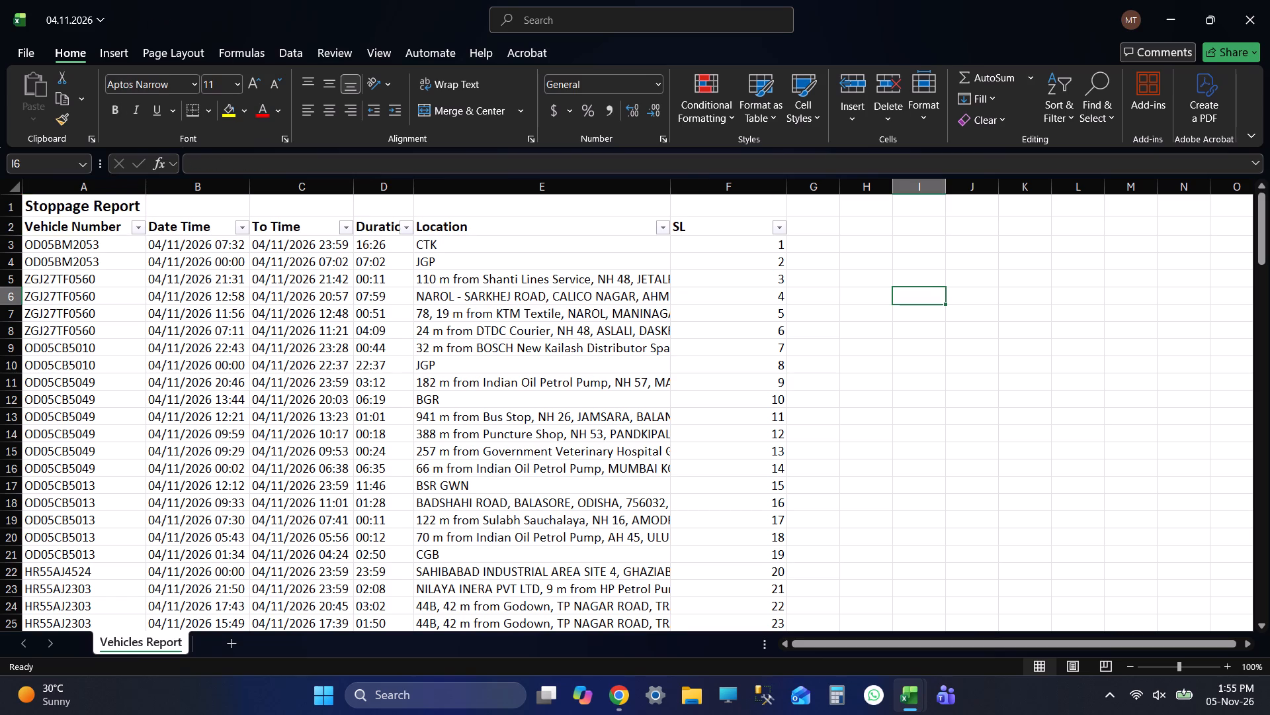
key(ctrl+s)
key(ctrl+s)
key(ctrl+s)
click(1044, 341)
key(ctrl+s)
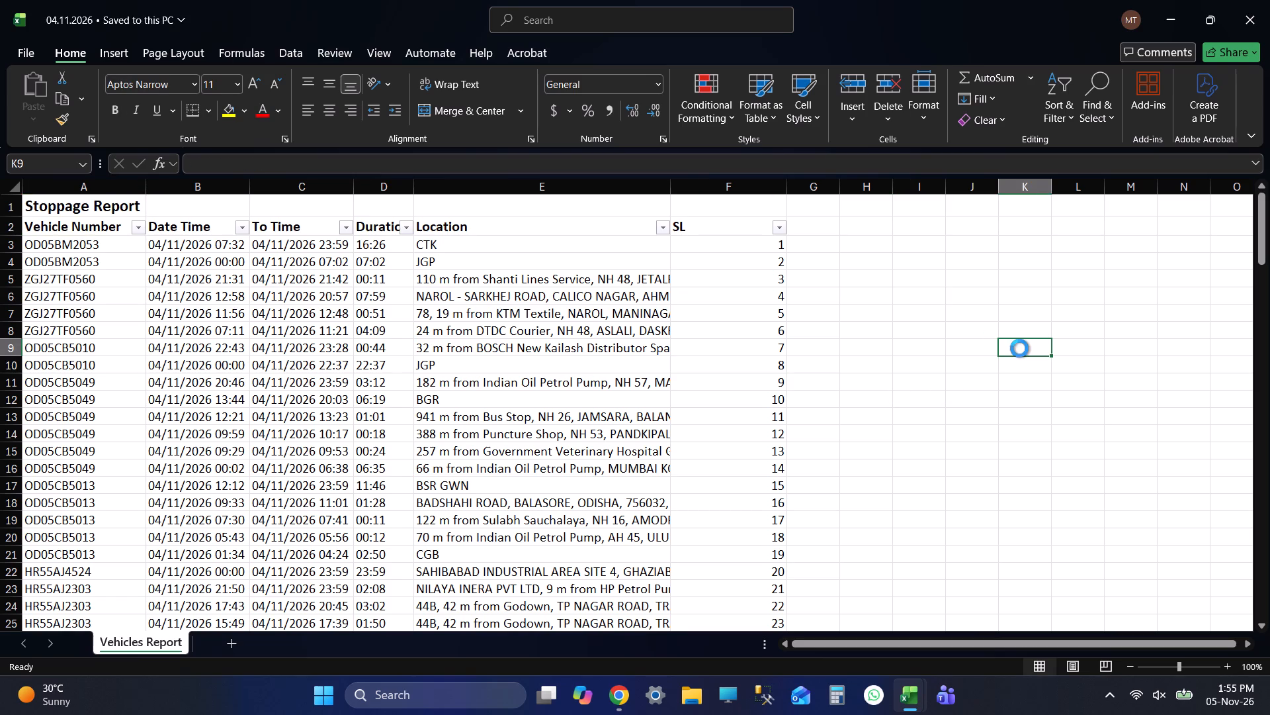
key(ctrl+s)
key(ctrl+s)
Sort the stoppage table by the SL column from largest to smallest and save the workbook.
click(775, 227)
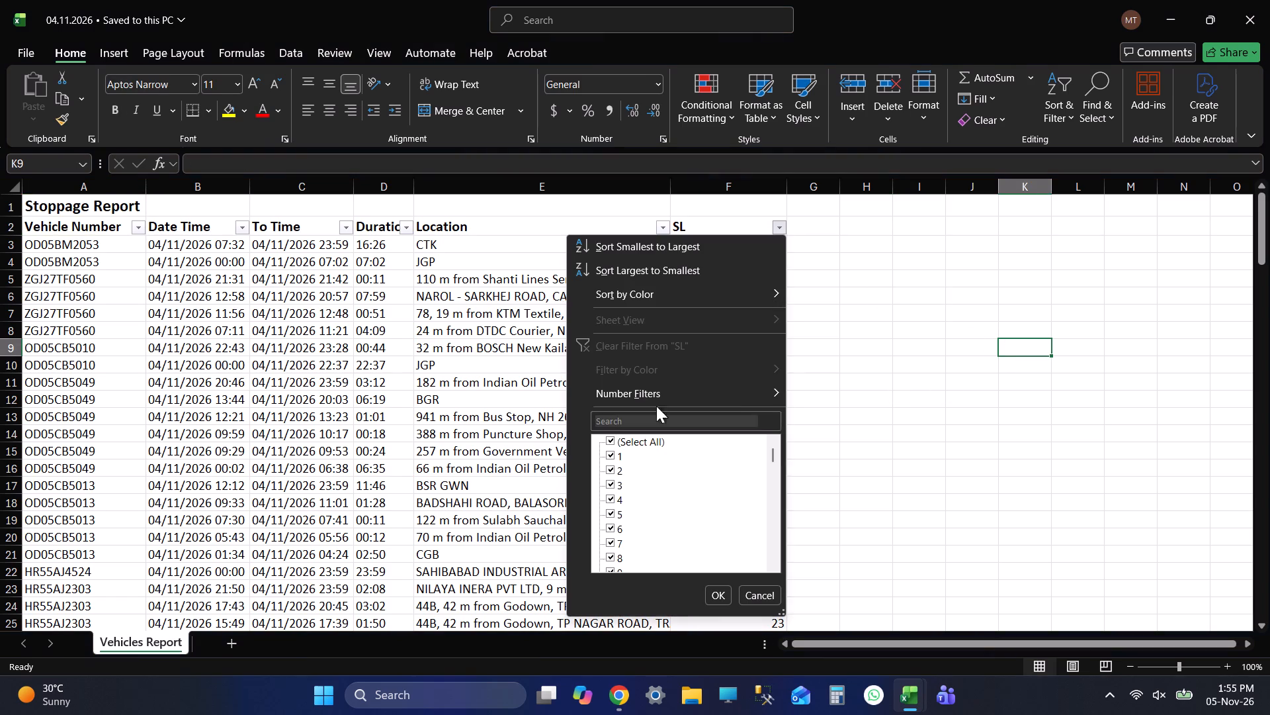
click(662, 271)
click(816, 269)
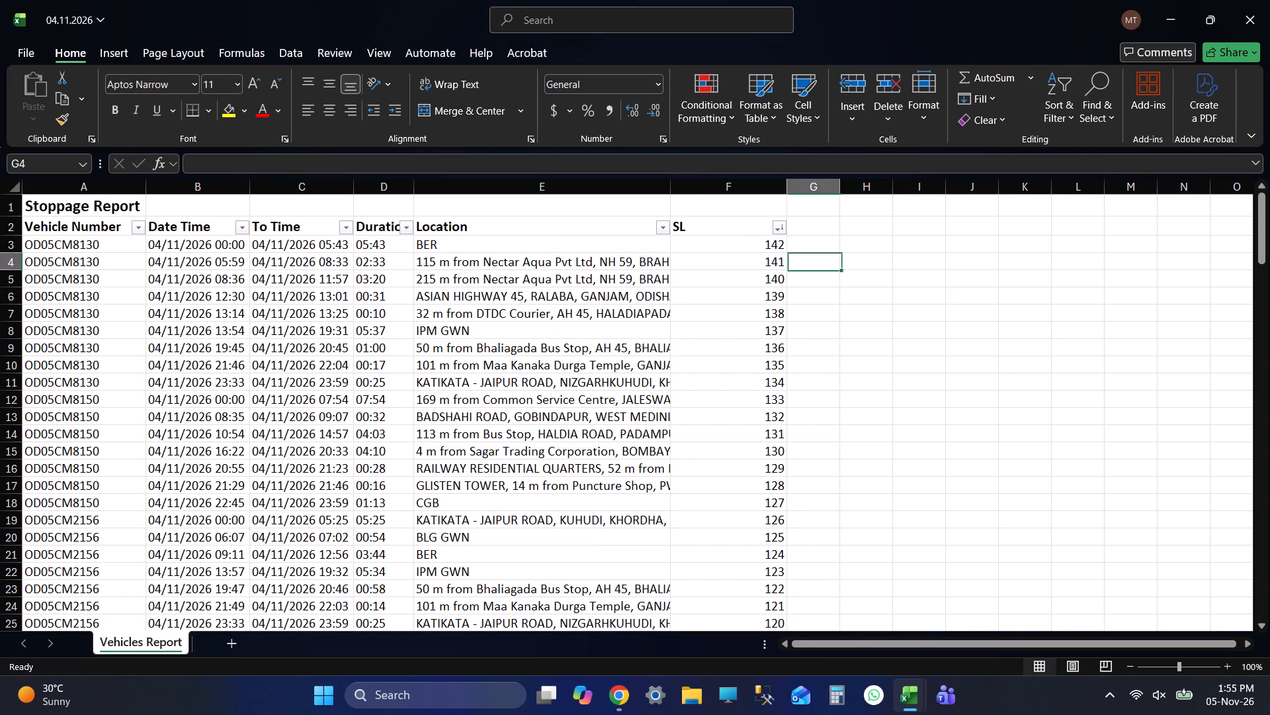
key(ctrl+s)
key(ctrl+s)
key(ctrl+s)
Add a new worksheet after Vehicles Report, name it REPORT, and save the workbook.
click(245, 640)
click(235, 642)
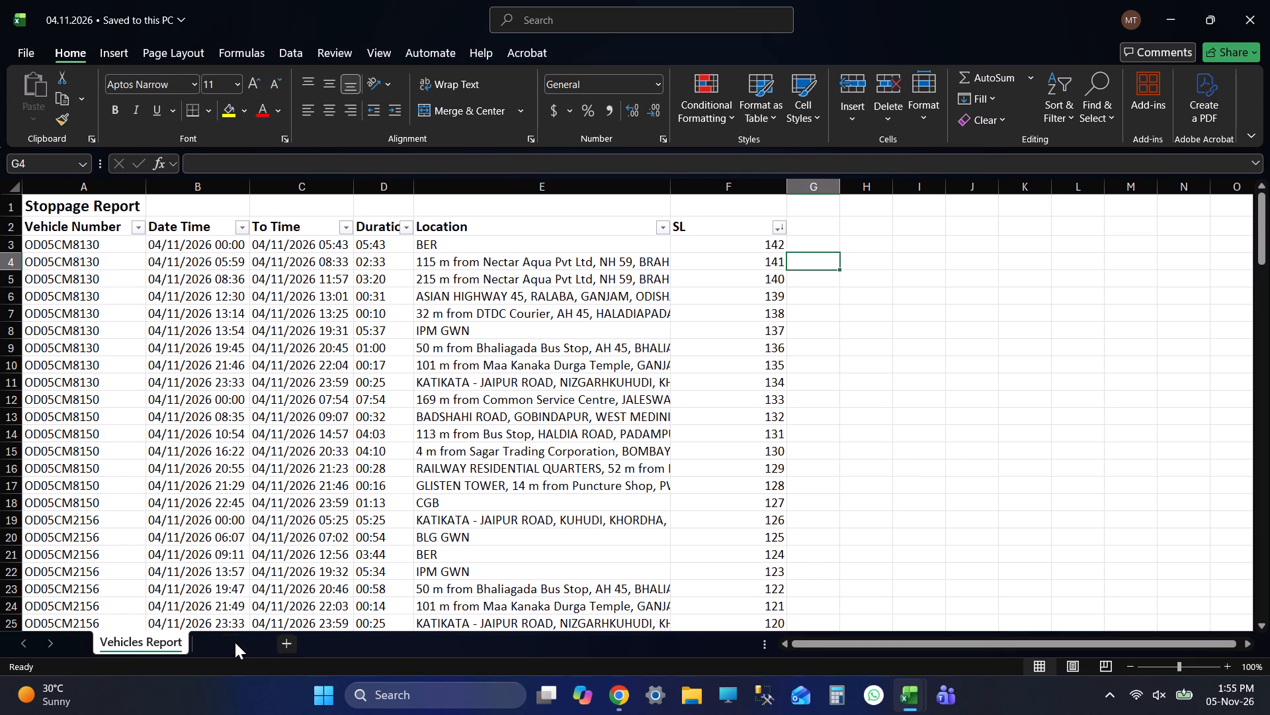
double_click(224, 648)
text(REPORT)
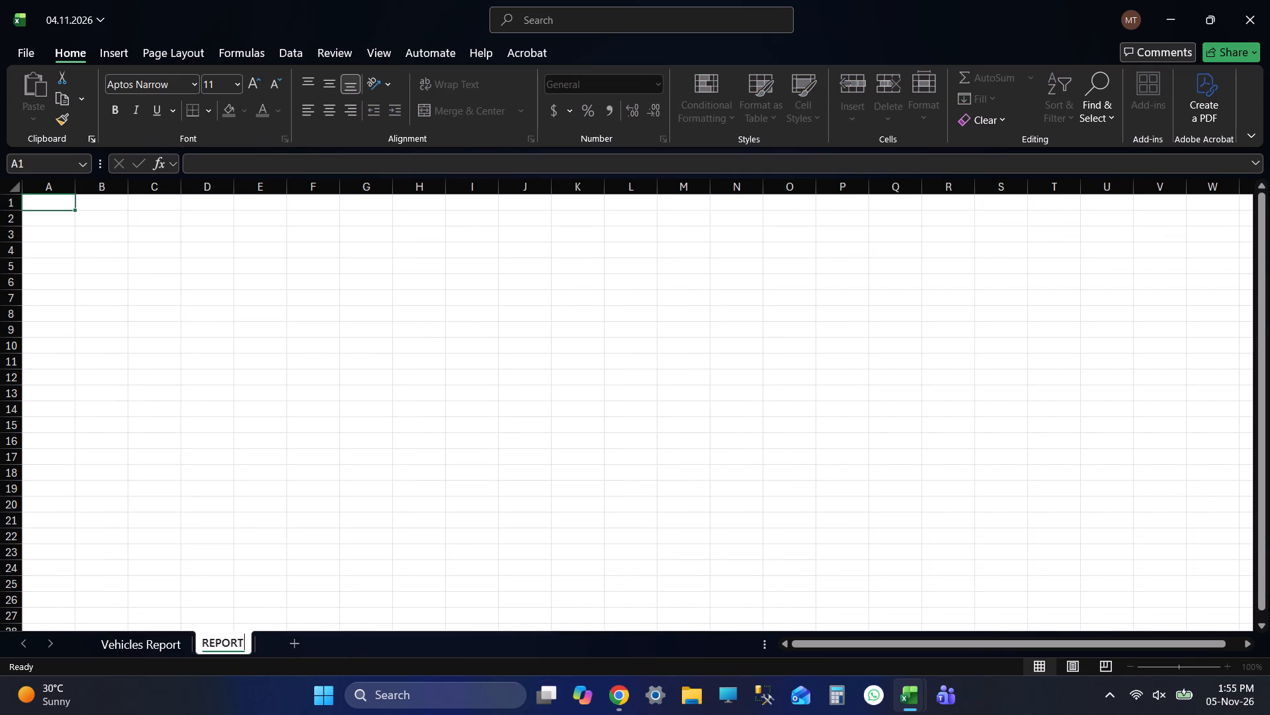
click(48, 201)
key(ctrl+s)
key(ctrl+s)
key(ctrl+s)
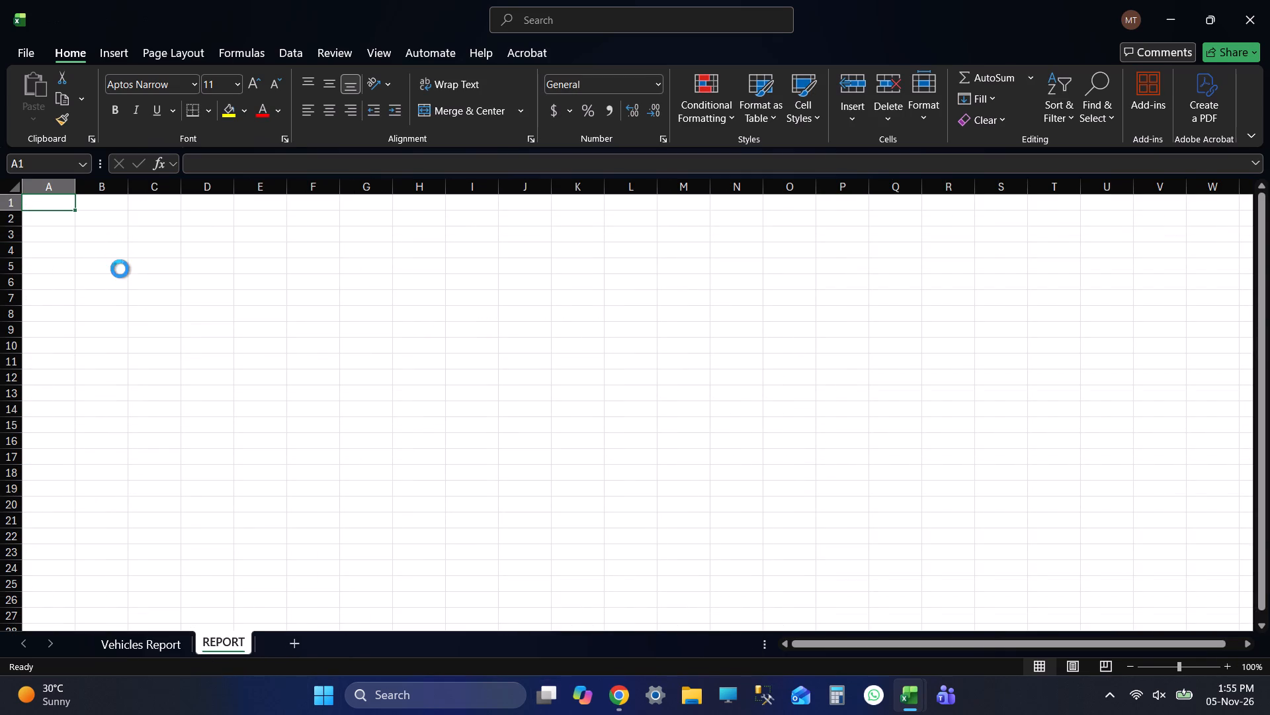
key(ctrl+s)
key(ctrl+s)
key(ctrl+s)
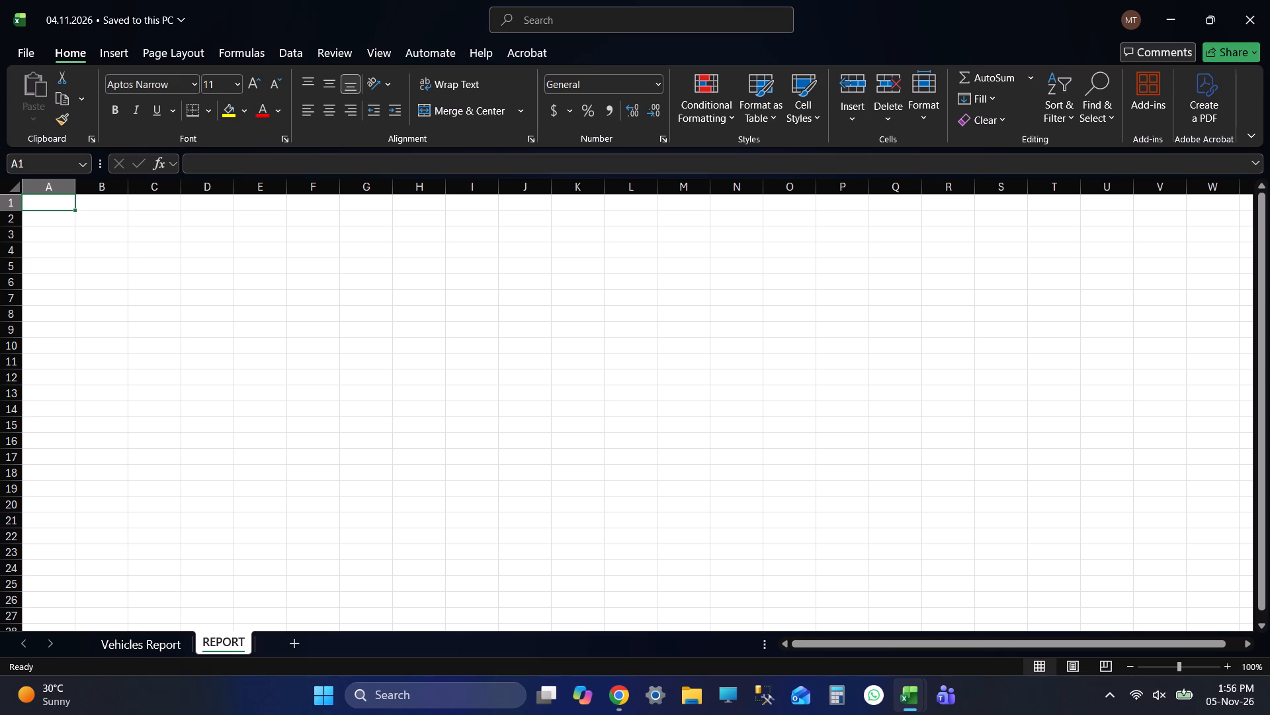
key(ctrl+s)
key(ctrl+s)
key(ctrl+s)
click(140, 649)
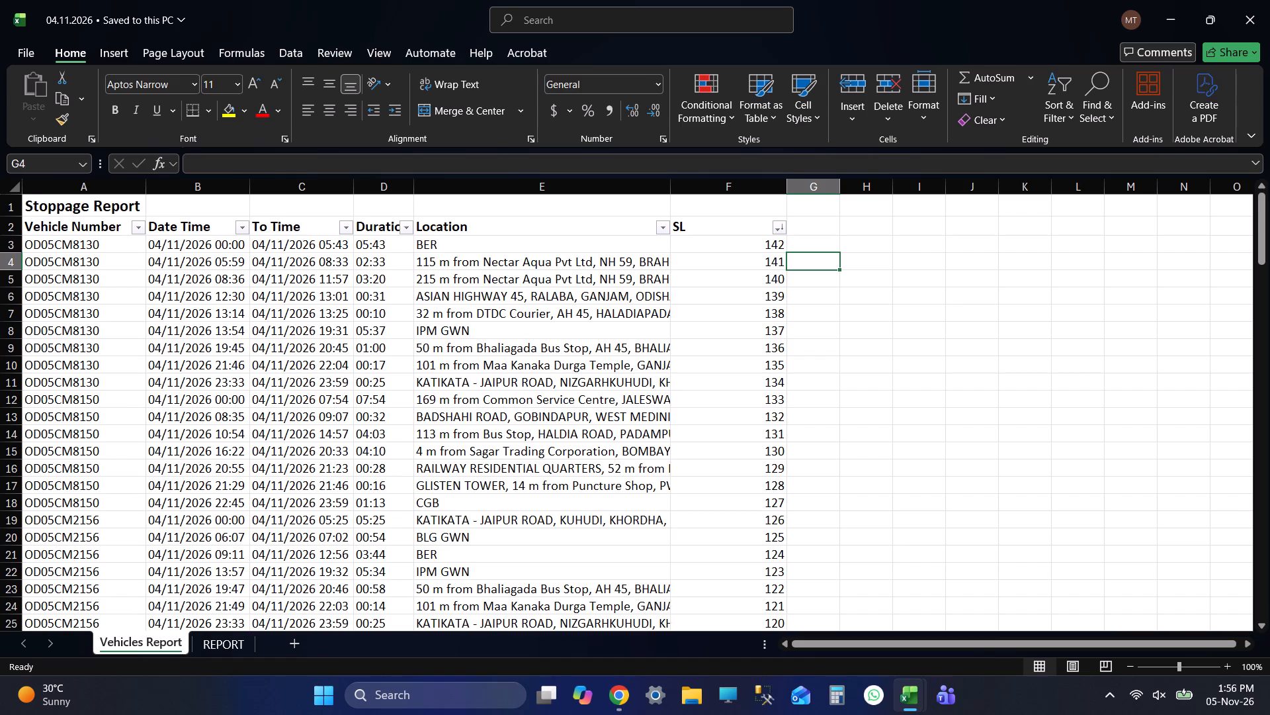
click(65, 234)
click(136, 232)
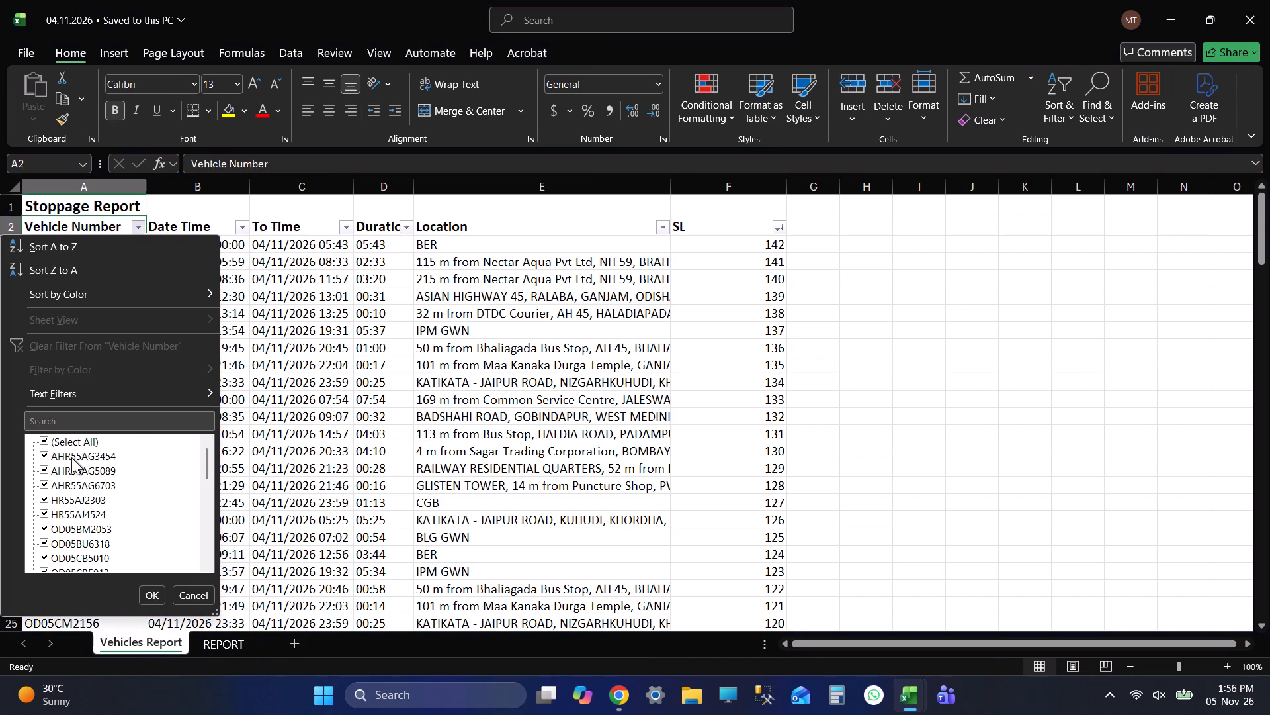
click(74, 457)
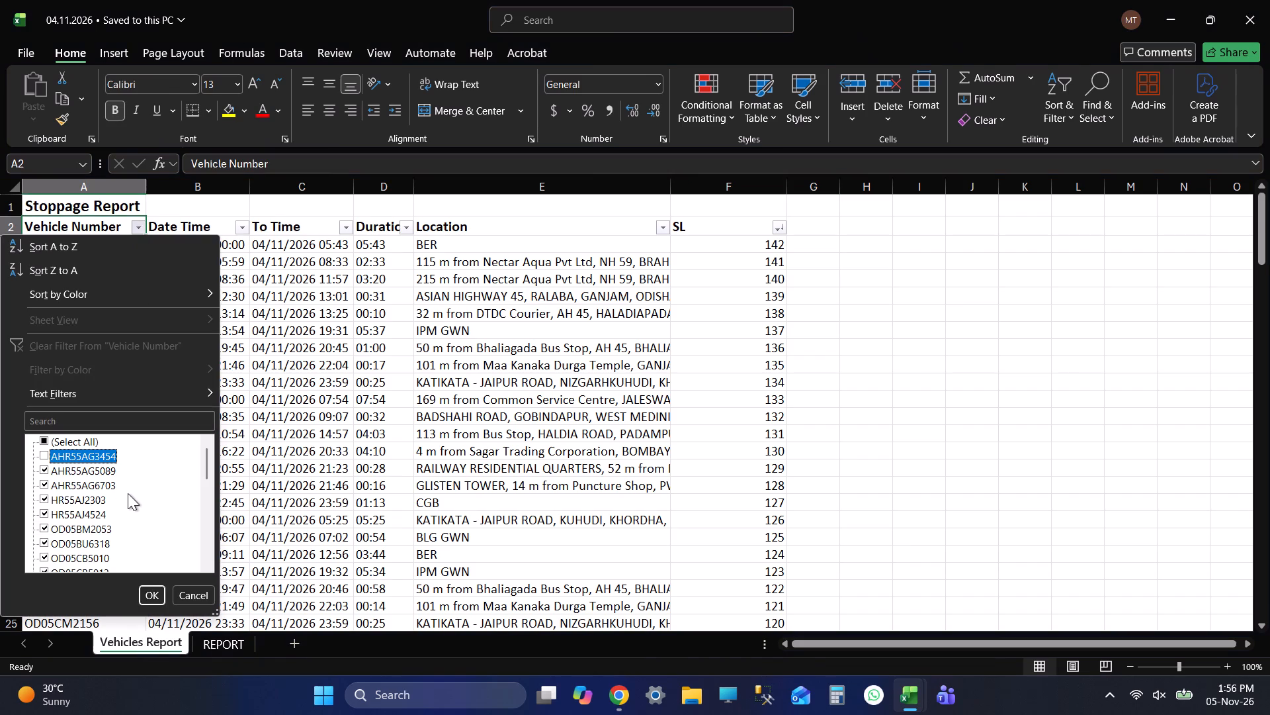
click(88, 472)
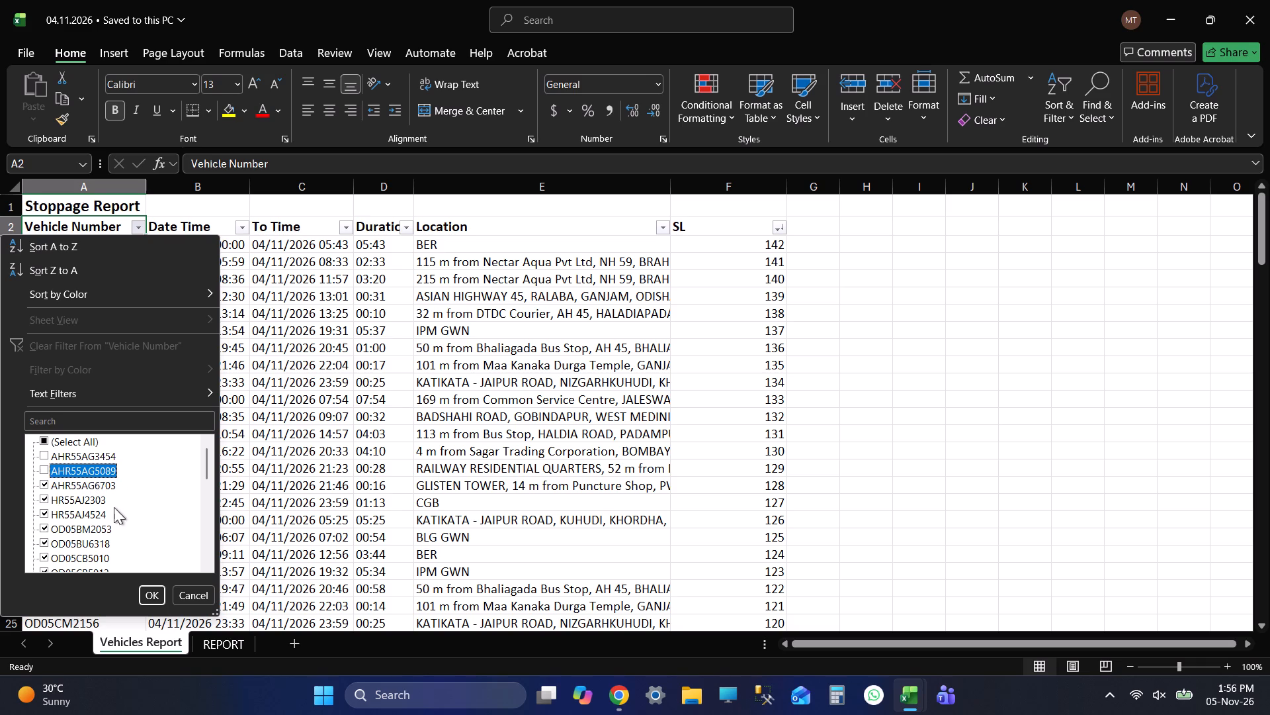
click(106, 491)
click(82, 482)
click(77, 483)
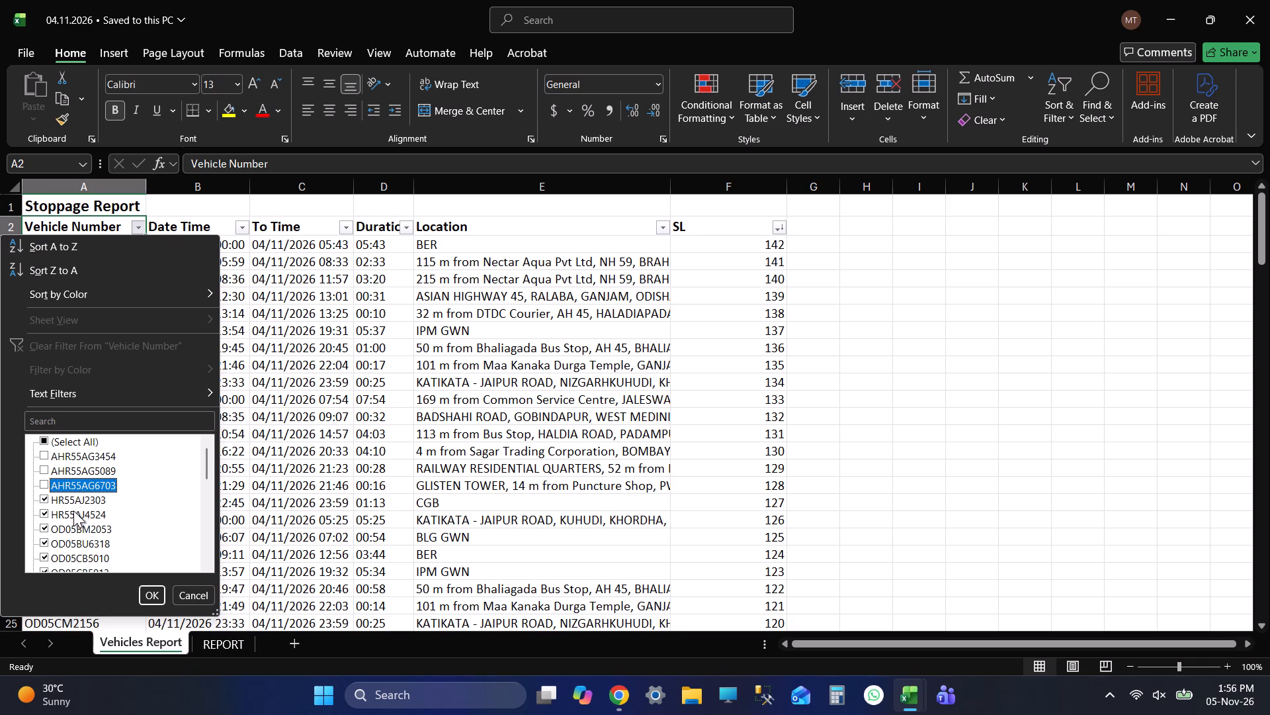
click(71, 495)
click(88, 506)
click(79, 498)
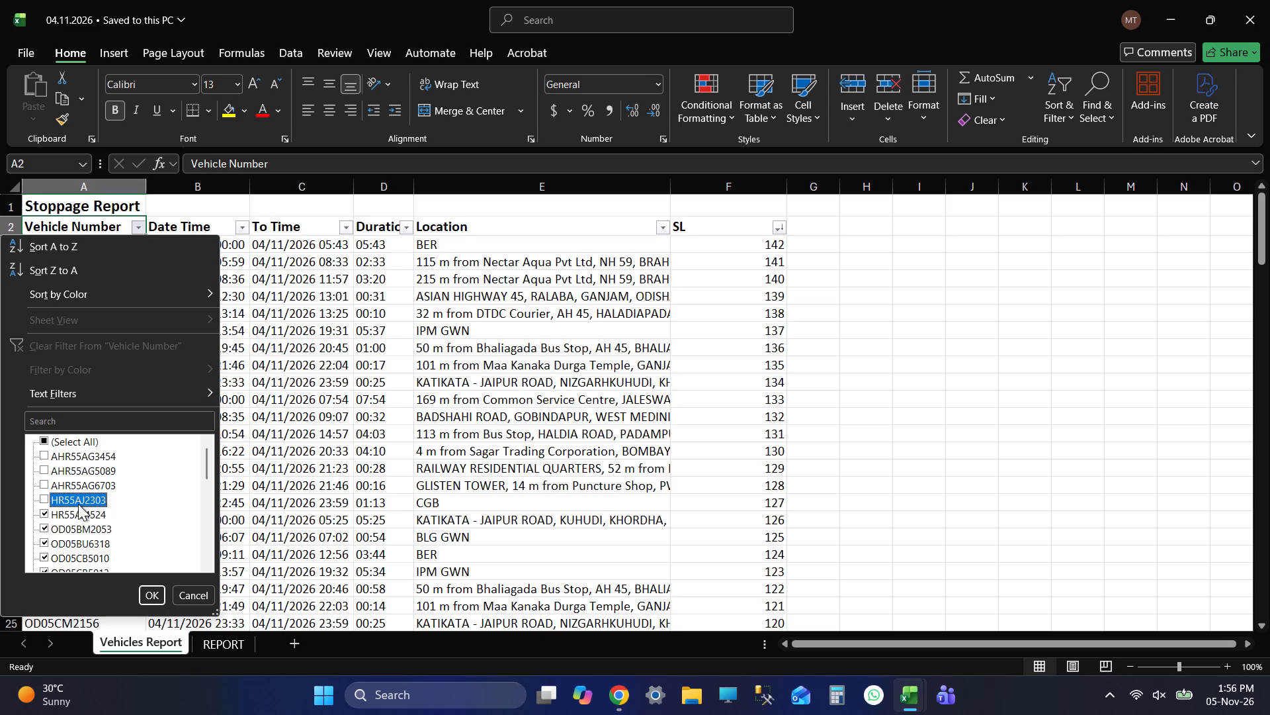
click(78, 504)
click(83, 495)
click(76, 516)
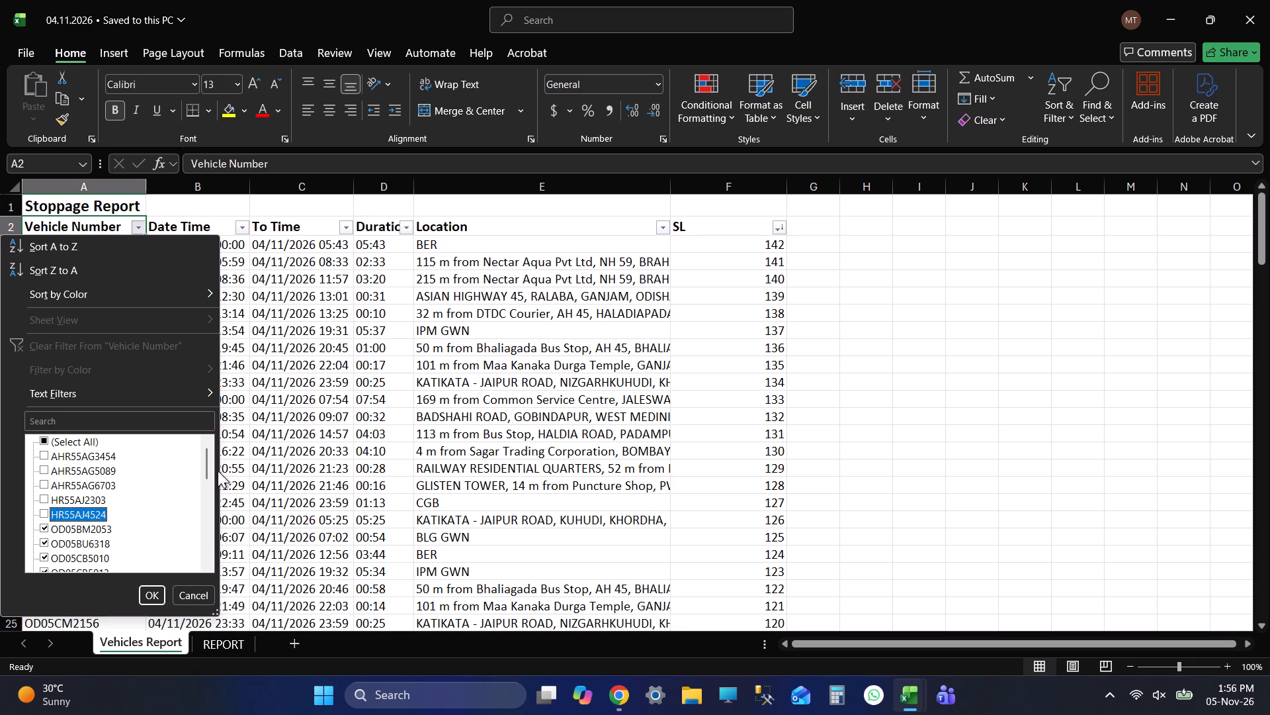
drag(207, 454, 206, 441)
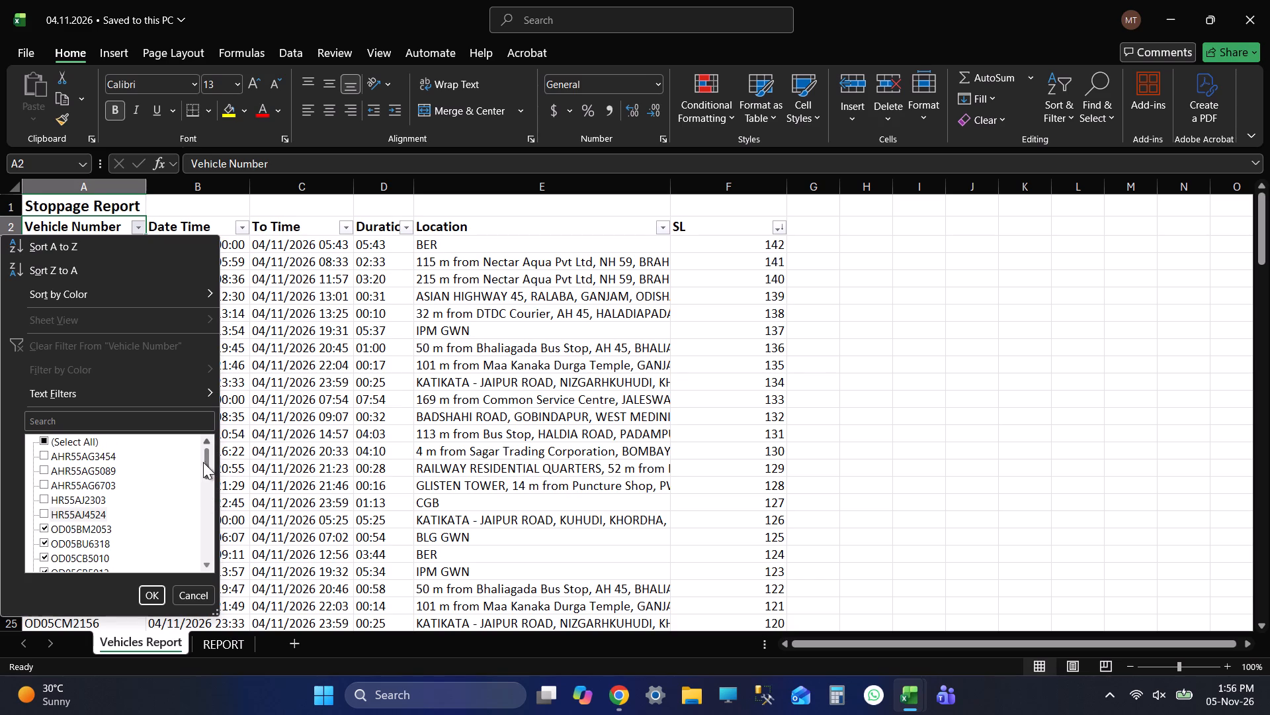
drag(205, 452, 206, 440)
drag(206, 440, 215, 497)
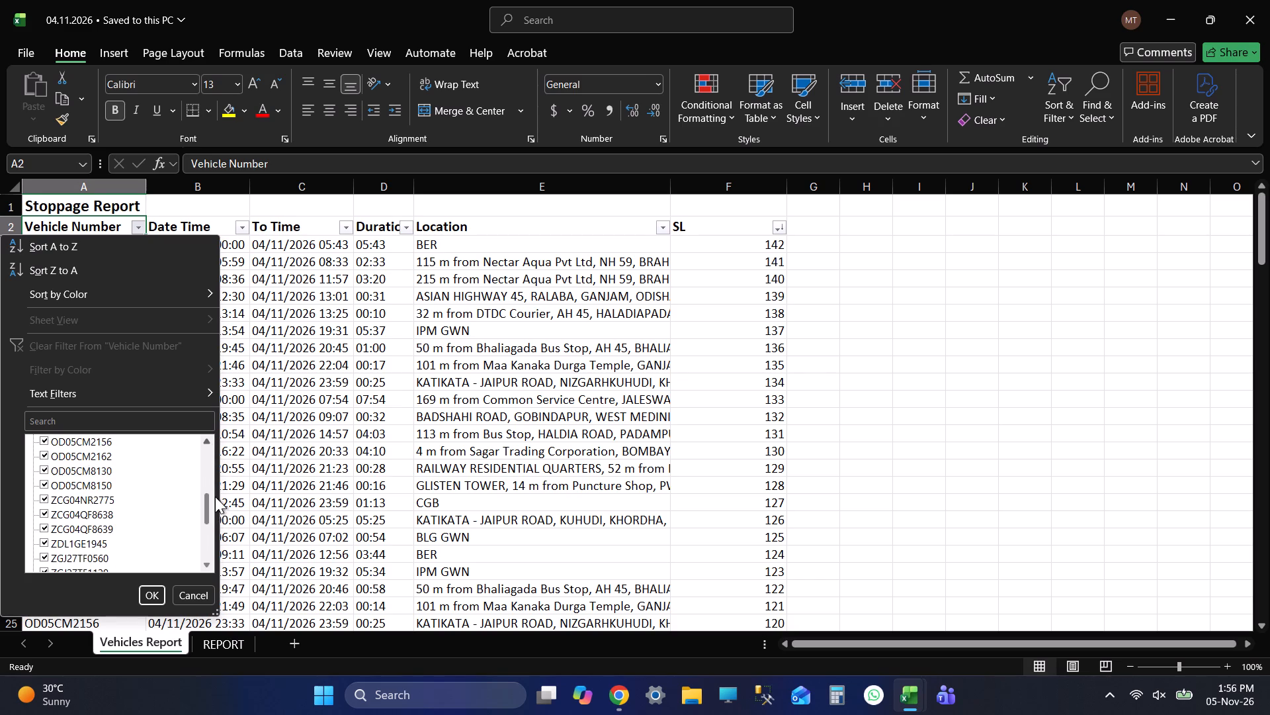
drag(215, 497, 232, 506)
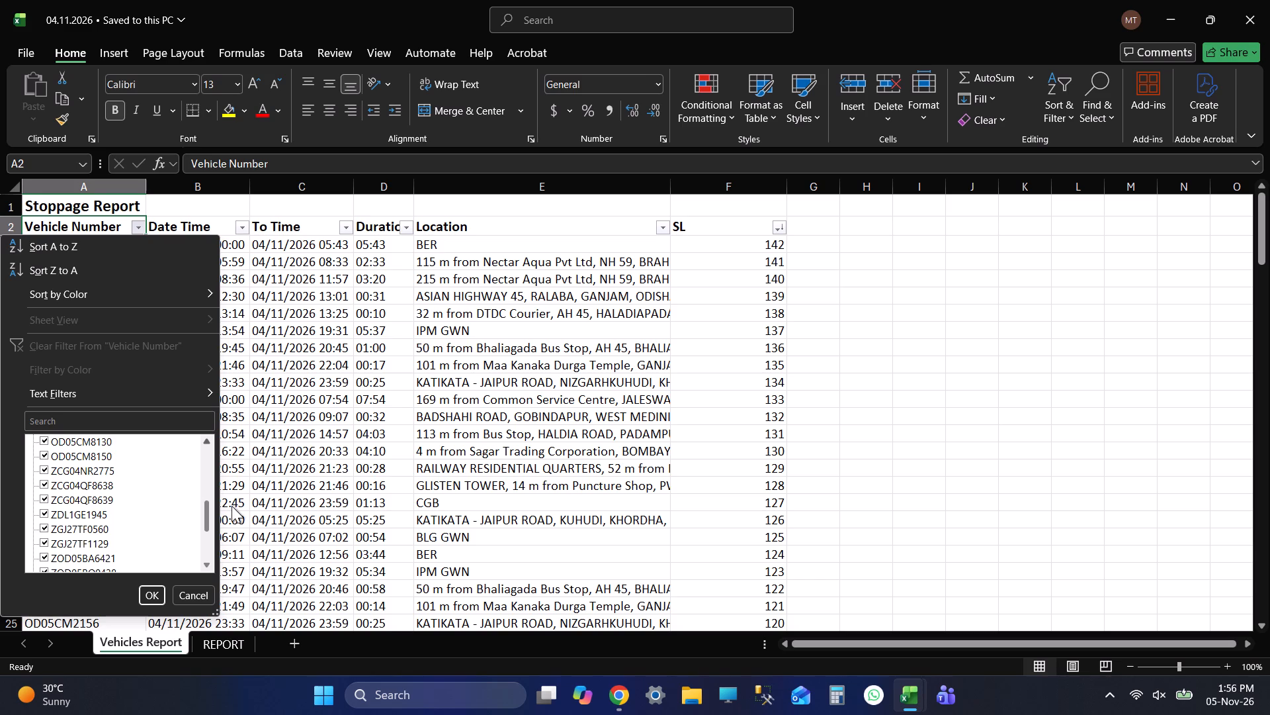
drag(232, 506, 232, 507)
click(85, 470)
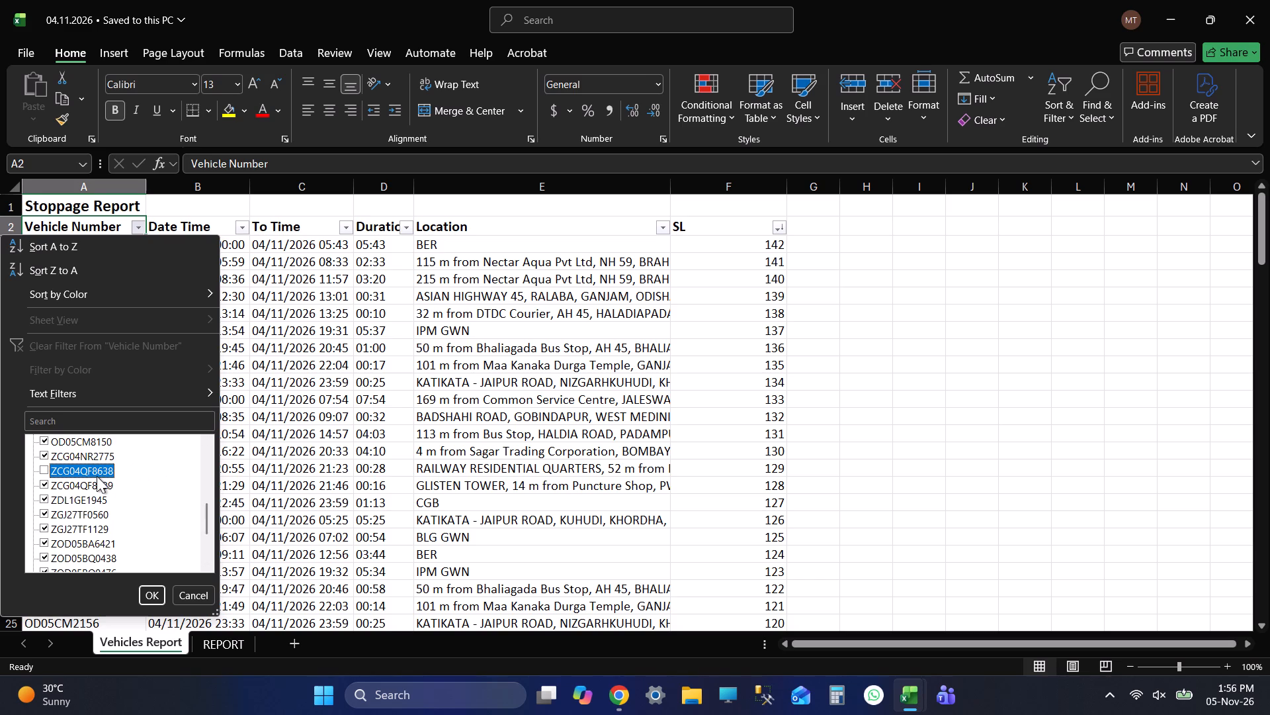
click(97, 483)
click(95, 498)
click(100, 514)
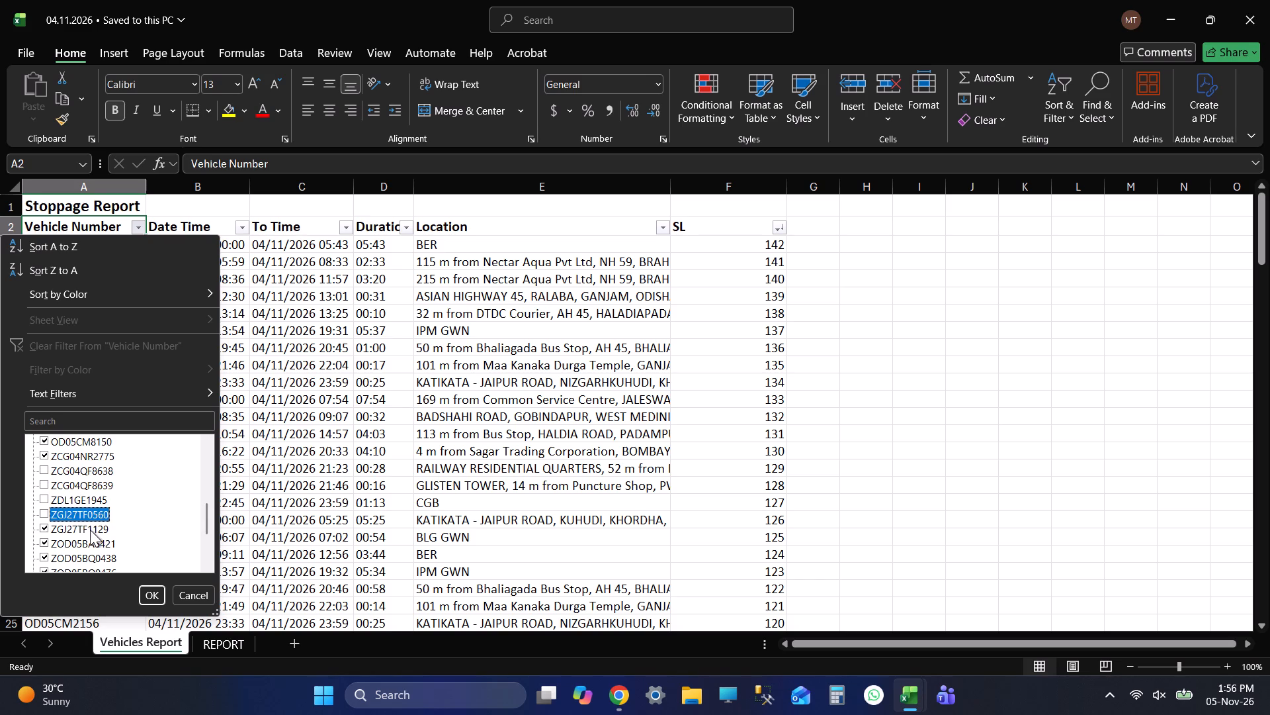
click(88, 526)
drag(205, 524, 206, 526)
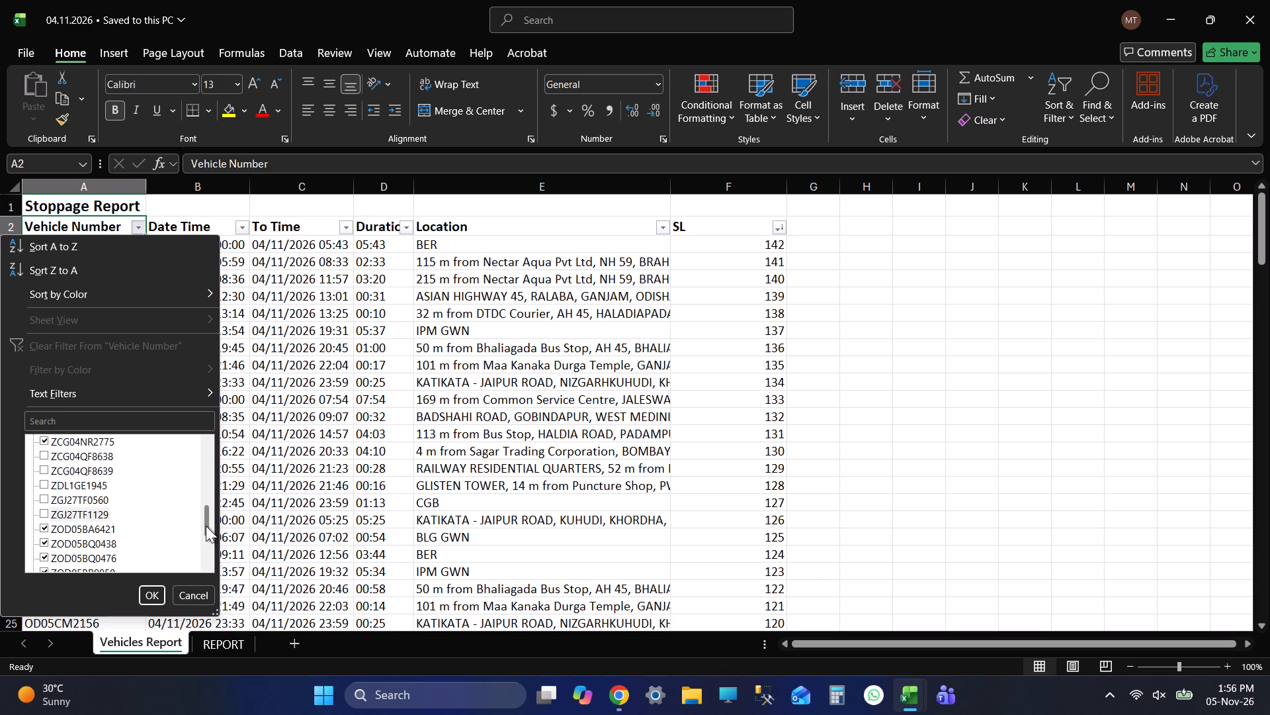
drag(206, 526, 203, 523)
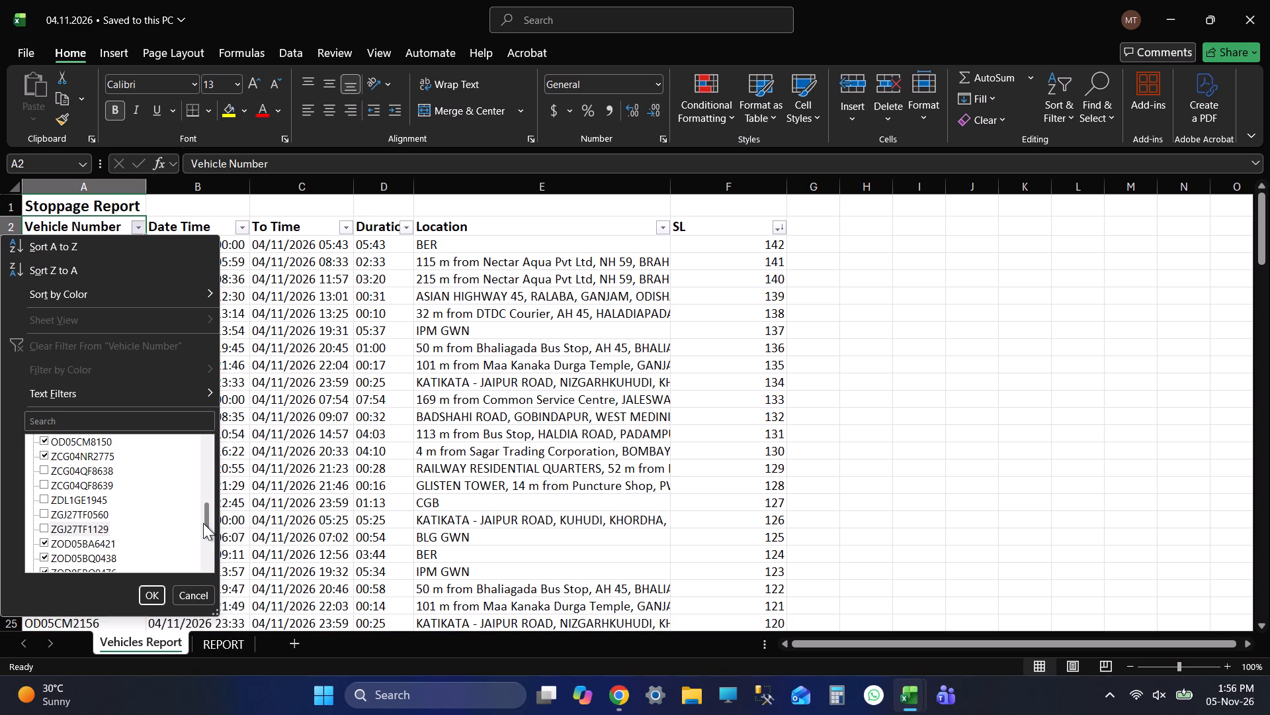
drag(203, 523, 203, 528)
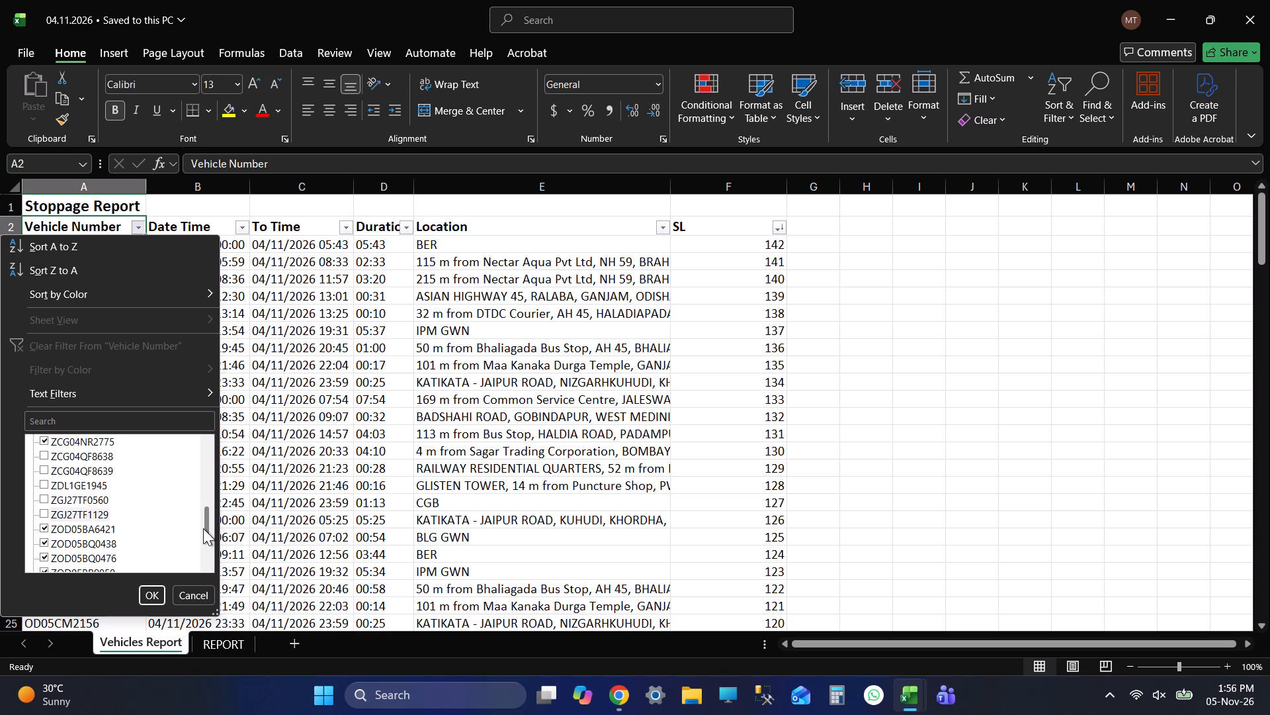
drag(203, 528, 196, 430)
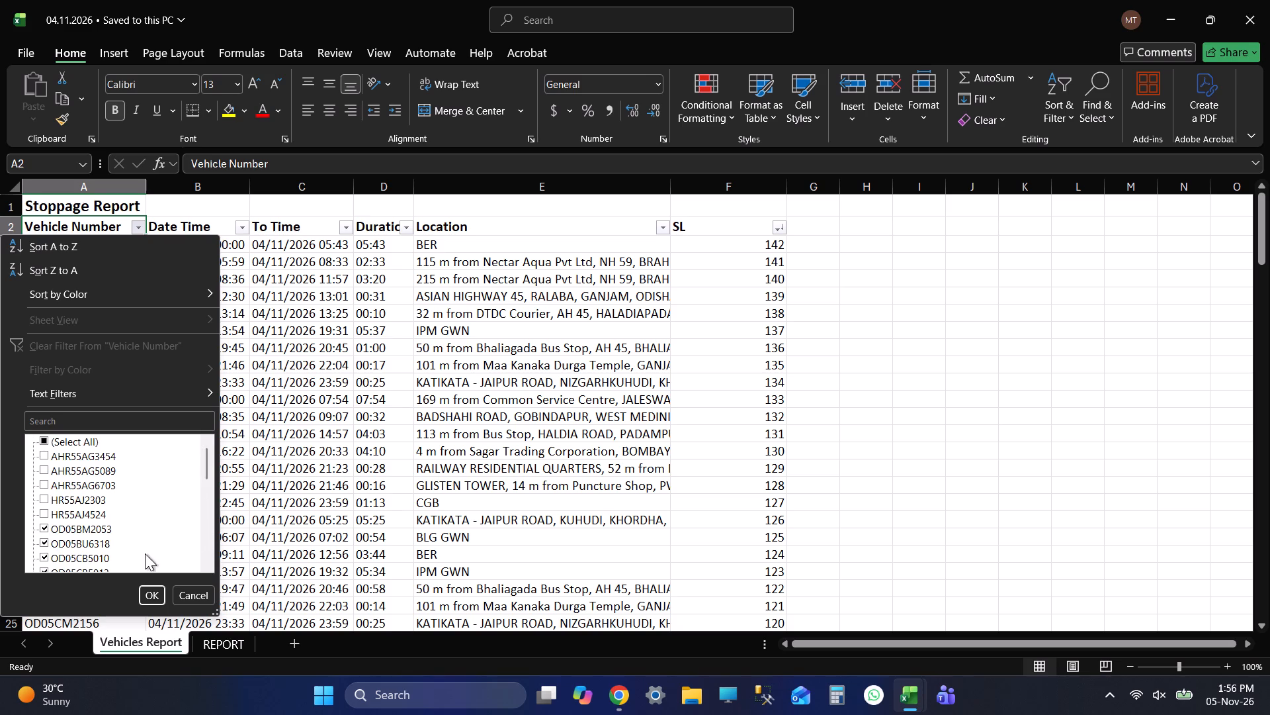
click(148, 589)
click(925, 240)
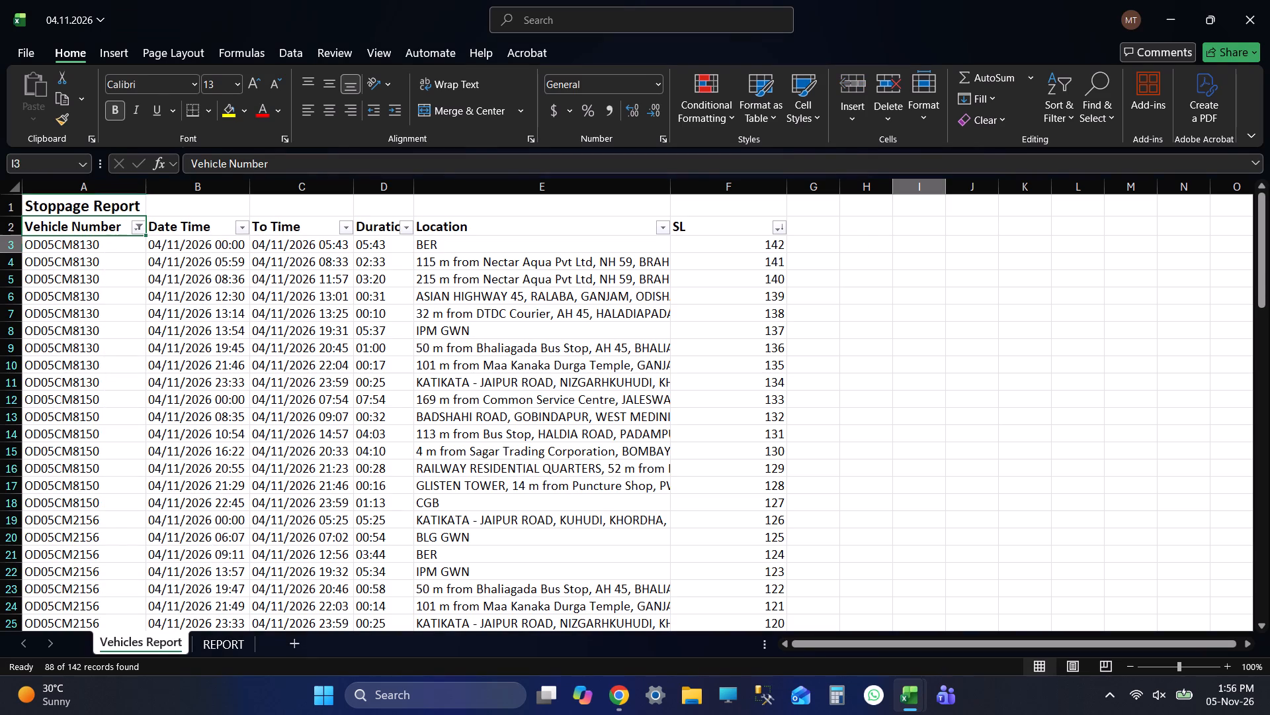
key(ctrl+s)
key(ctrl+s)
key(ctrl+s)
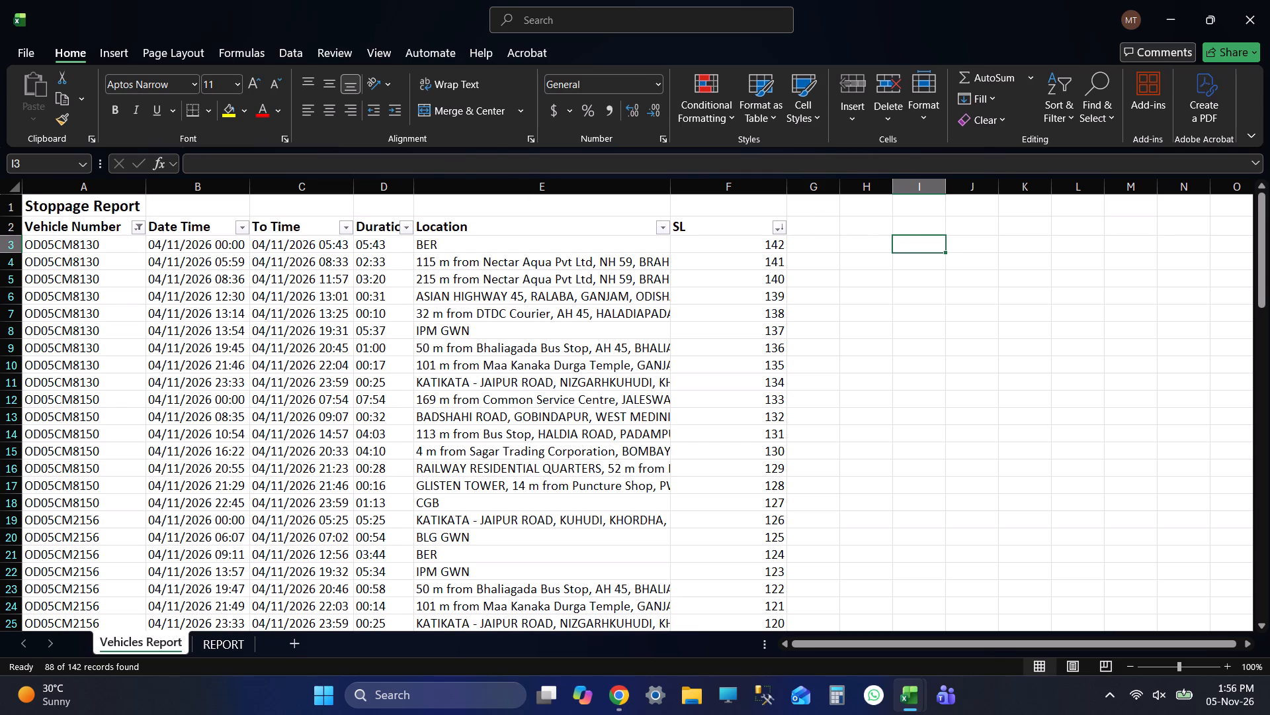
Copy columns A to F of the filtered Vehicles Report sheet and paste them into the REPORT sheet starting at cell A1.
click(92, 186)
key(shift+Right)
key(shift+Right)
key(shift+Right)
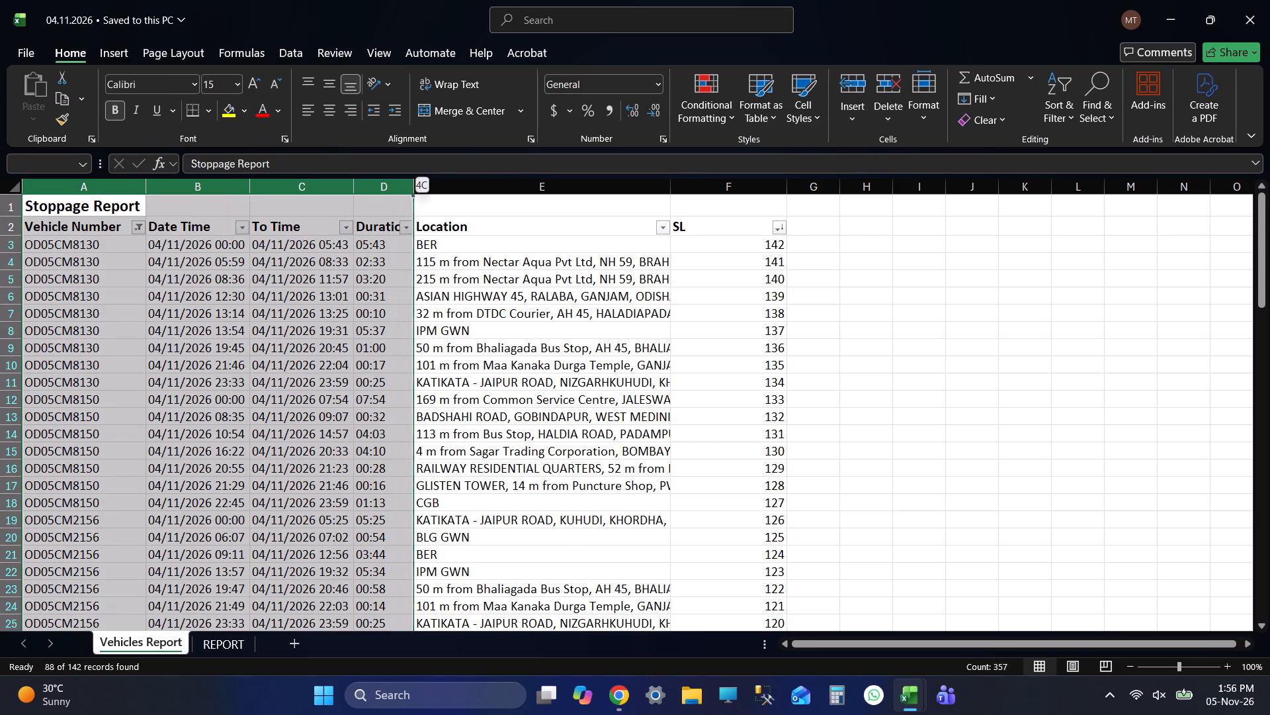
key(shift+Right)
key(shift+Right)
key(ctrl+c)
key(ctrl+c)
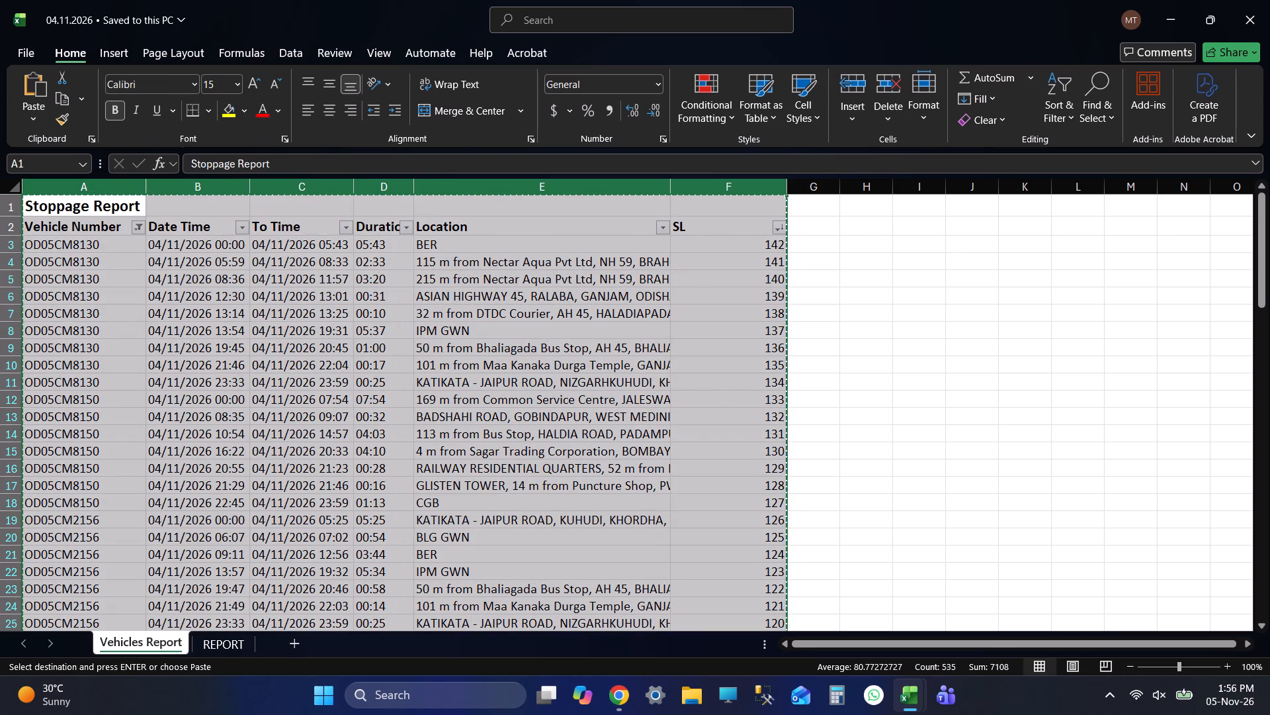
key(ctrl+c)
key(ctrl+c)
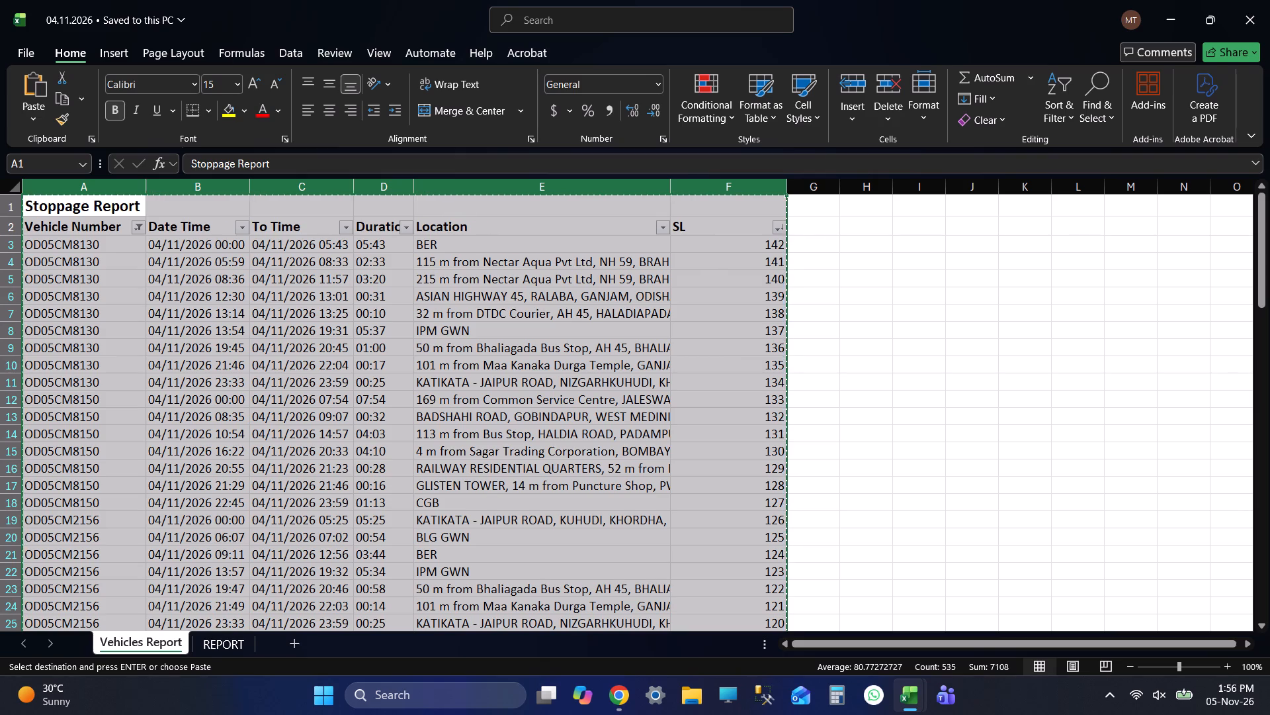
key(ctrl+c)
key(ctrl+c)
key(ctrl+c)
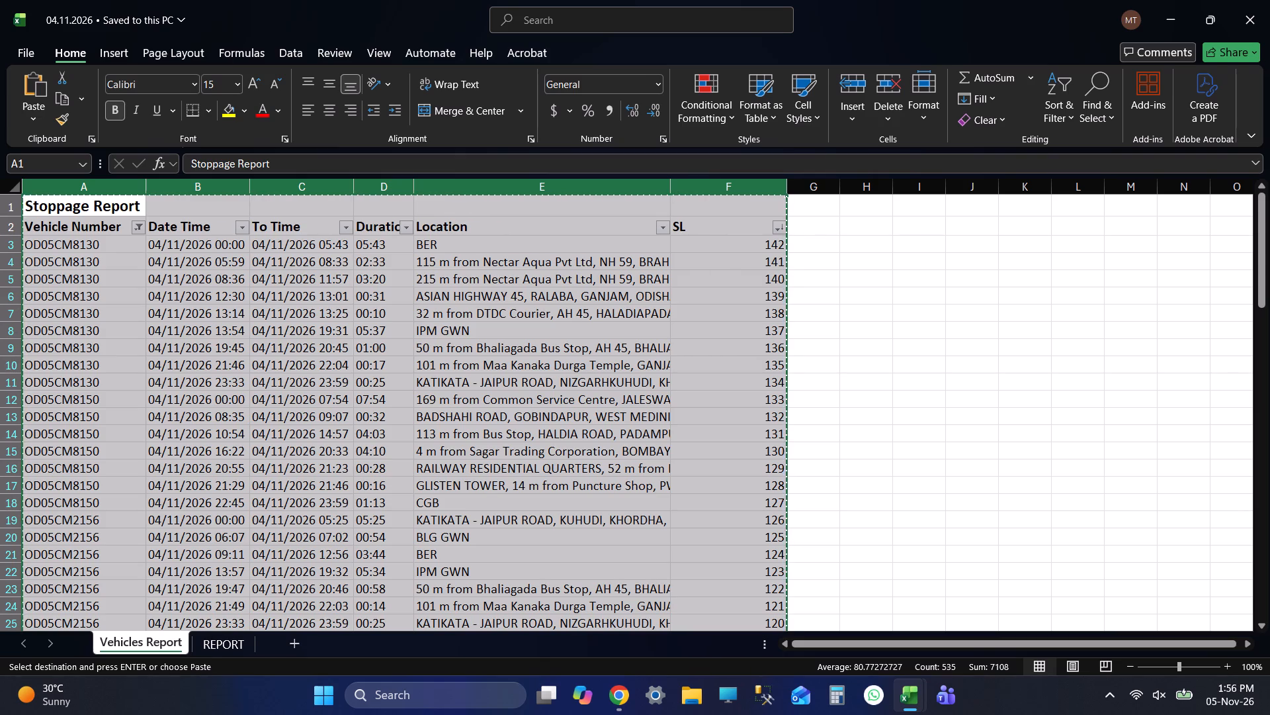
key(ctrl+c)
key(ctrl+c)
key(alt+Tab)
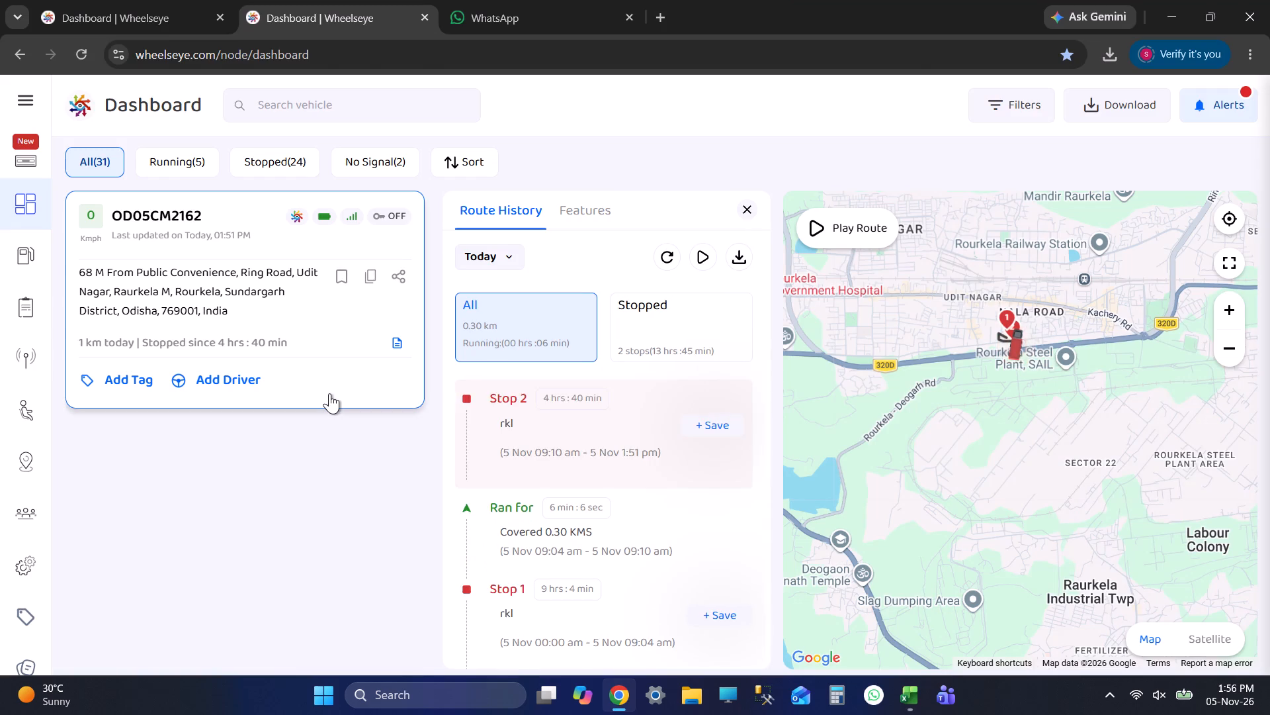
key(alt+Tab)
drag(227, 648, 233, 644)
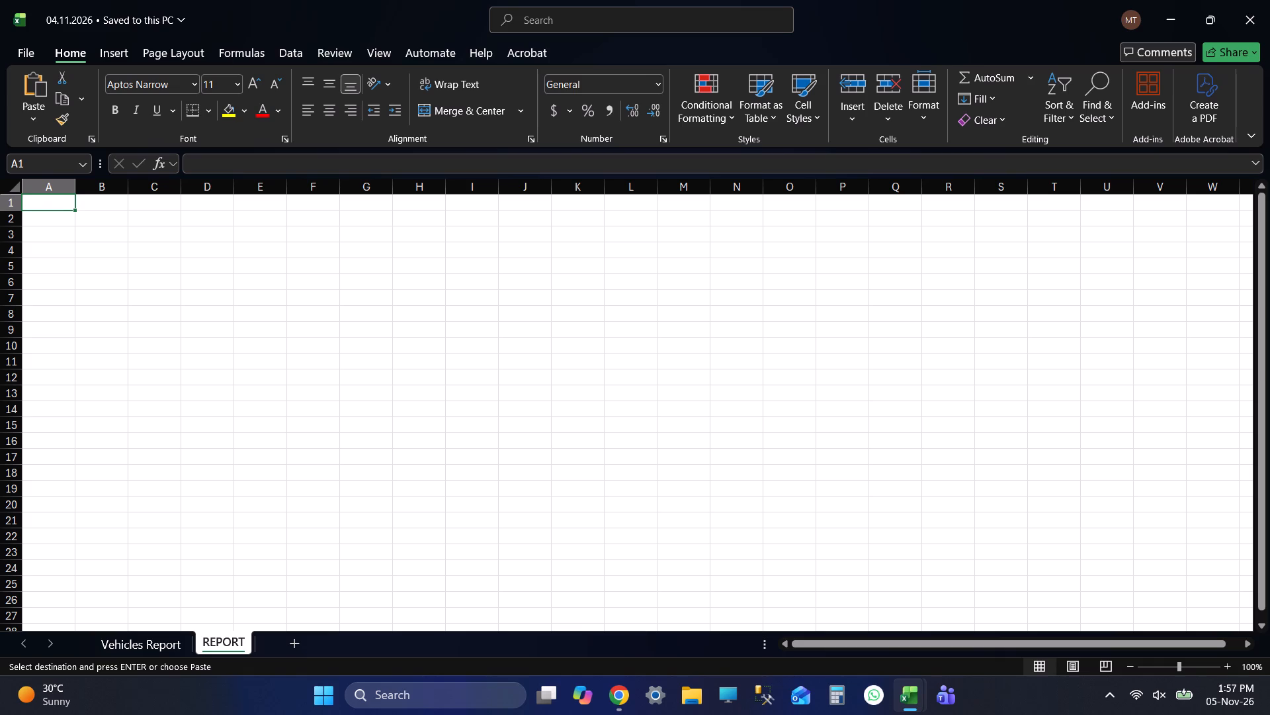
key(alt+Tab)
key(alt+Tab)
click(116, 640)
click(218, 651)
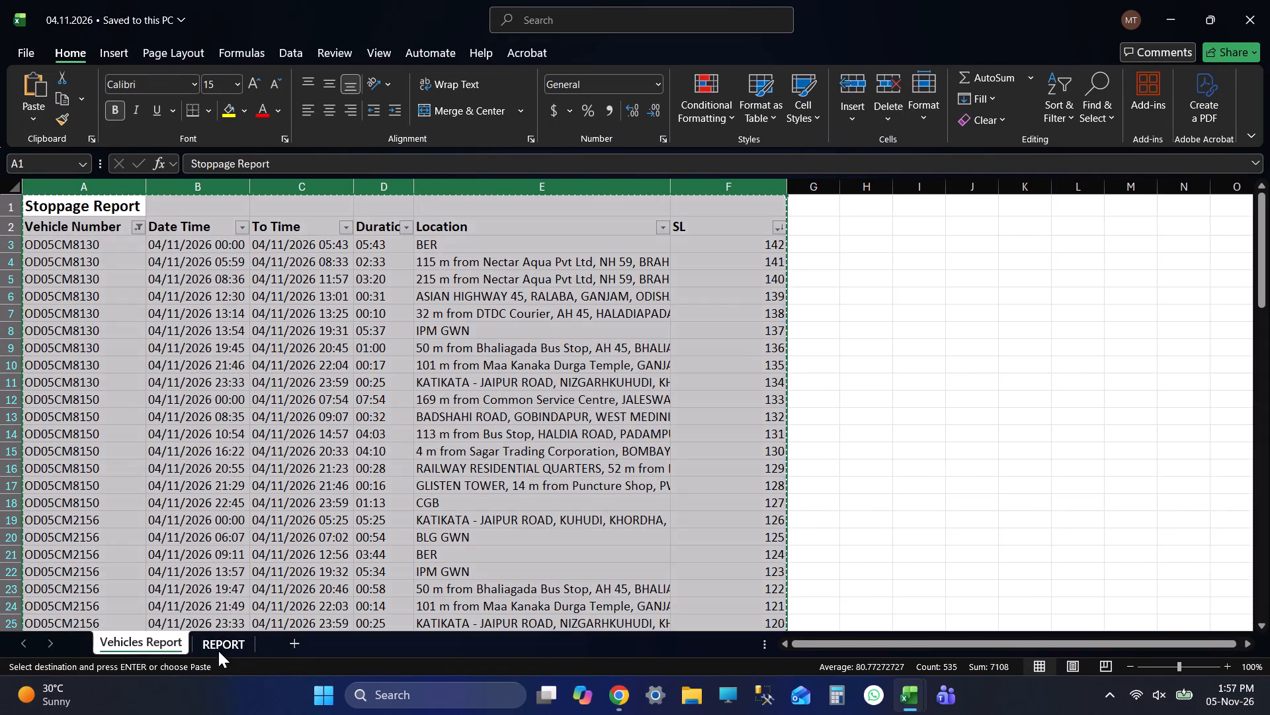
key(ctrl+v)
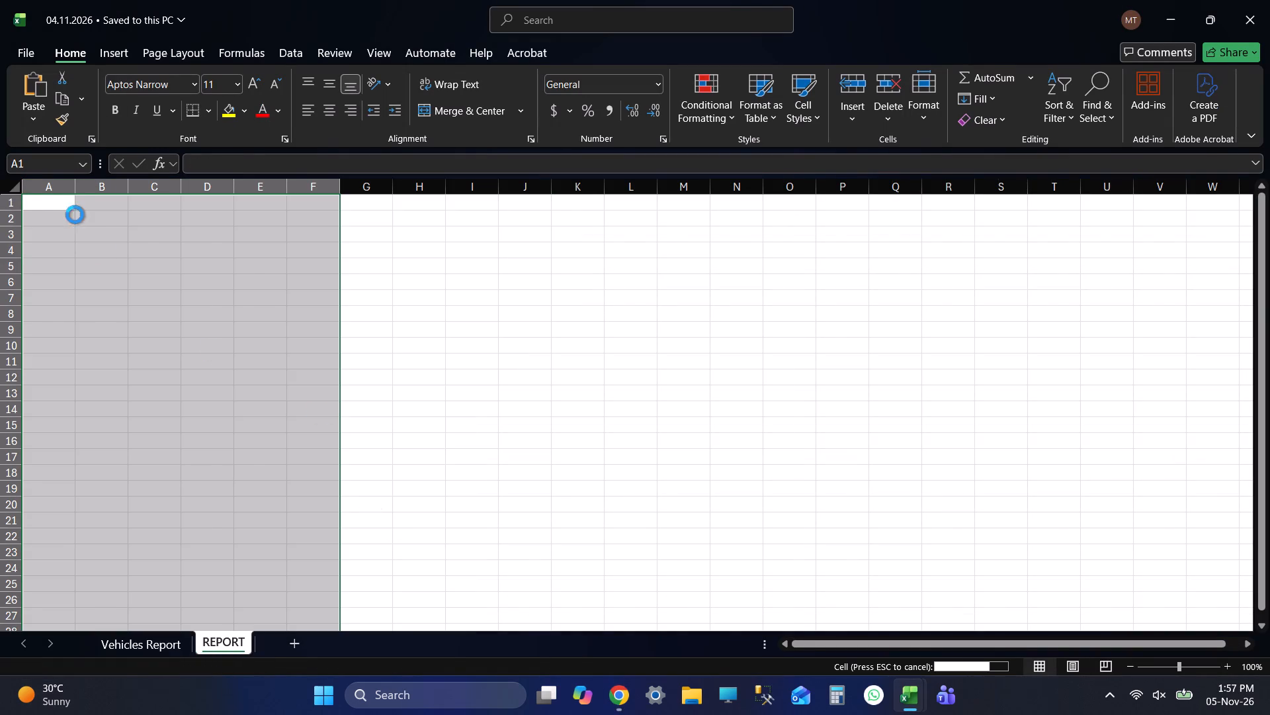
AutoFit the widths of columns A to F in the REPORT sheet to their contents.
click(56, 189)
key(shift+Right)
key(shift+Right)
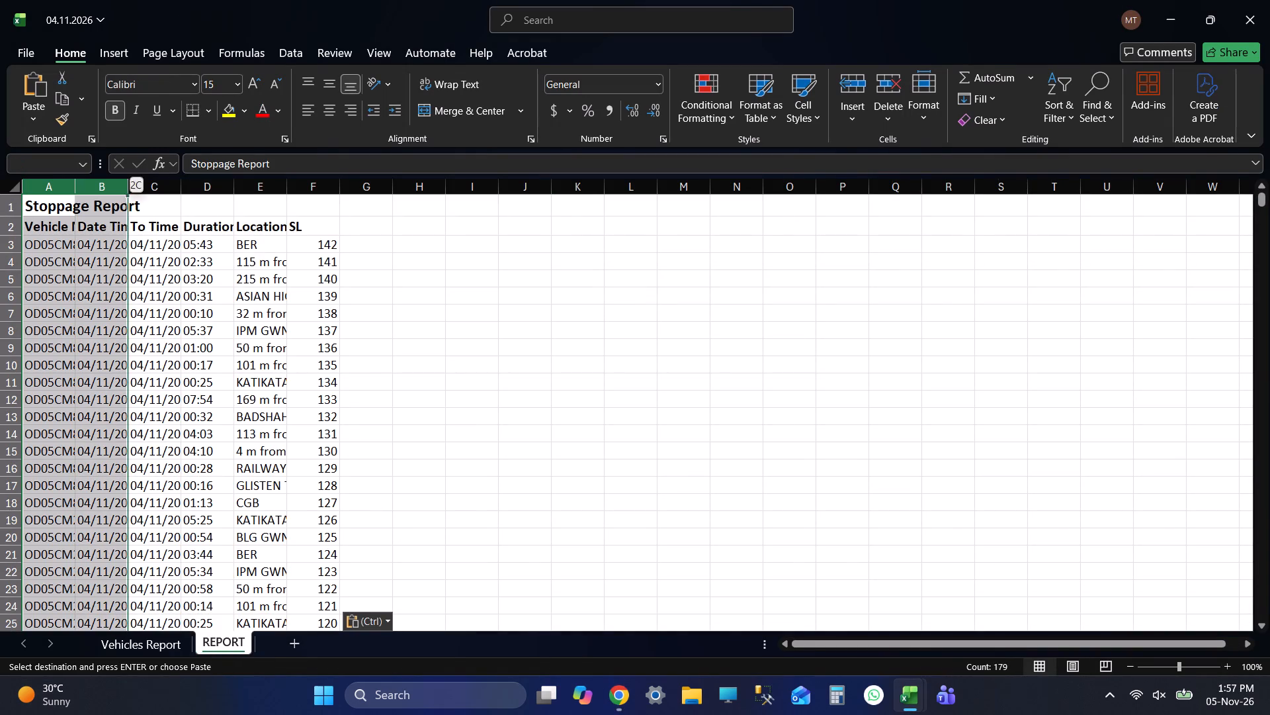
key(shift+Right)
key(shift+Right)
key(shift+Right)
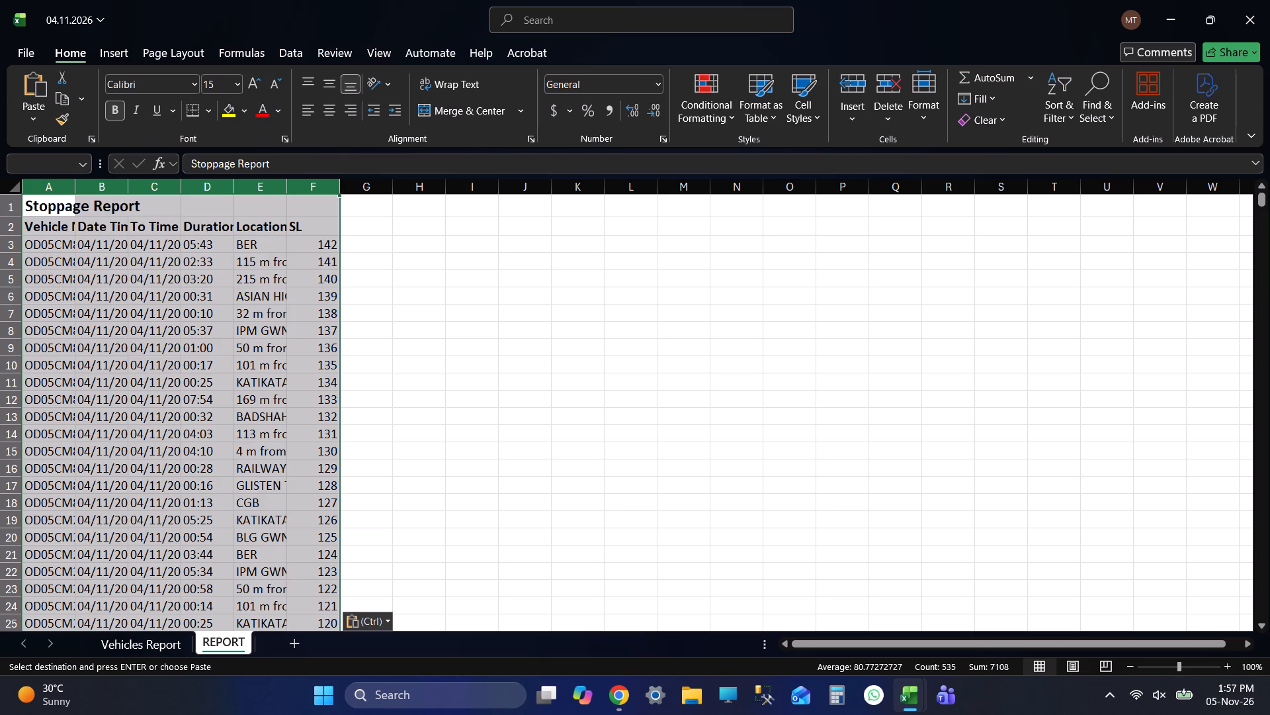
double_click(340, 194)
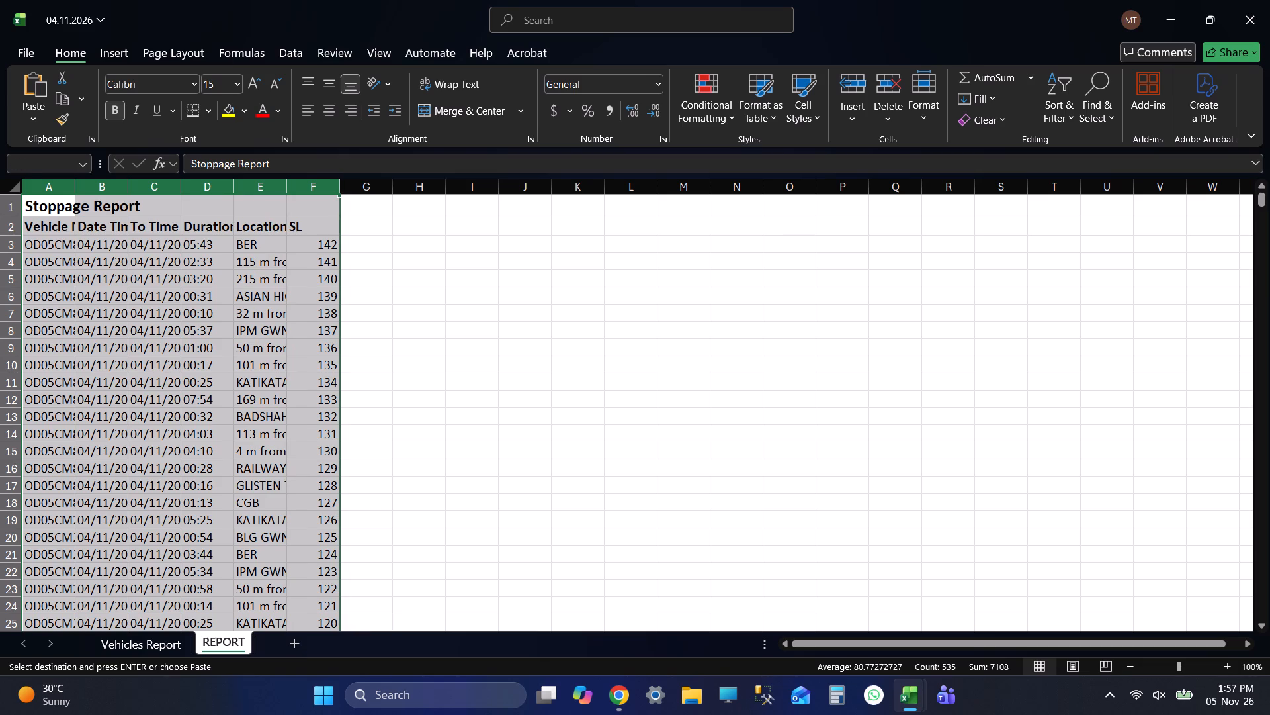
Narrow the REPORT sheet's Location column so the SL column fits beside it in view, and save the workbook.
click(900, 234)
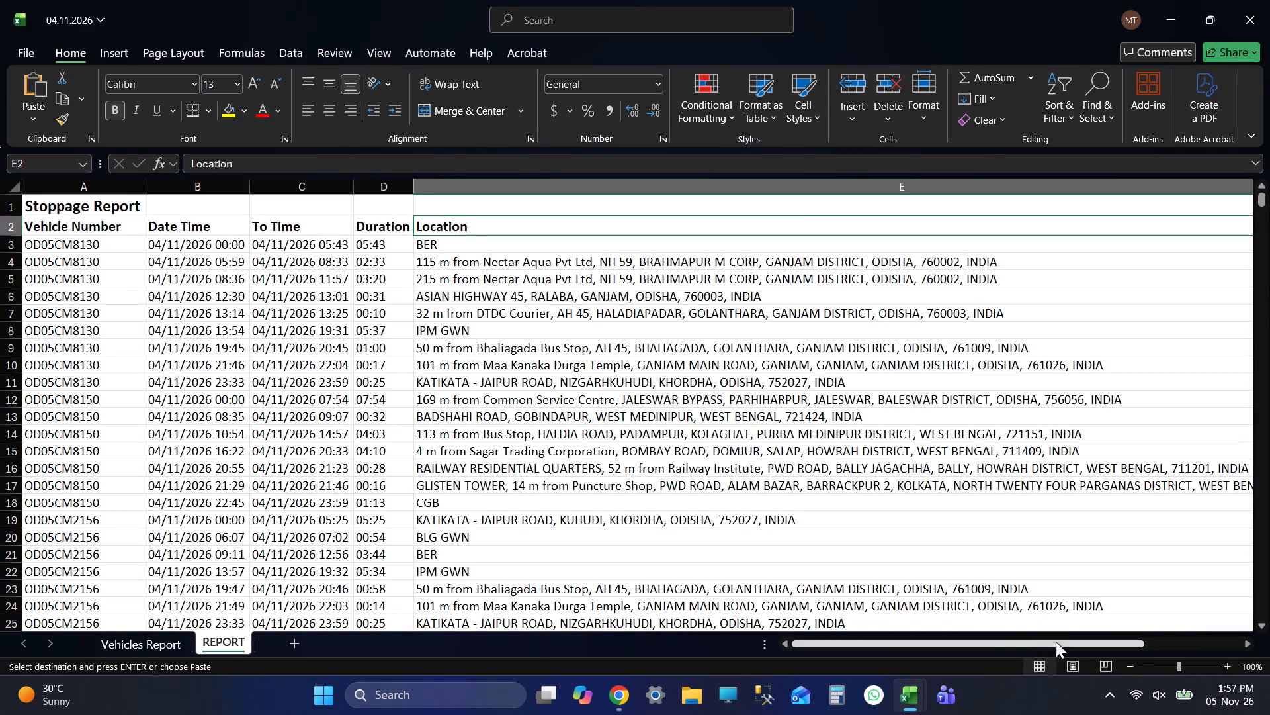
drag(1036, 642, 1112, 643)
drag(1132, 184, 800, 187)
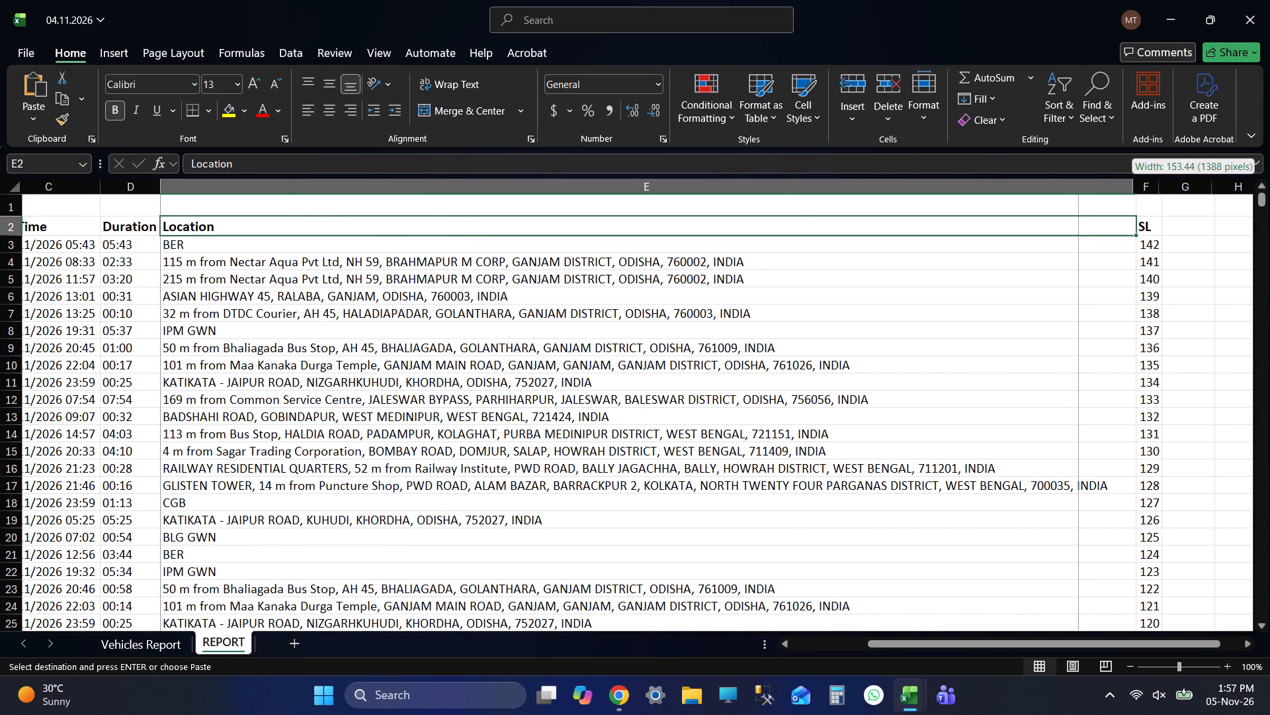
drag(800, 187, 367, 162)
drag(994, 643, 630, 649)
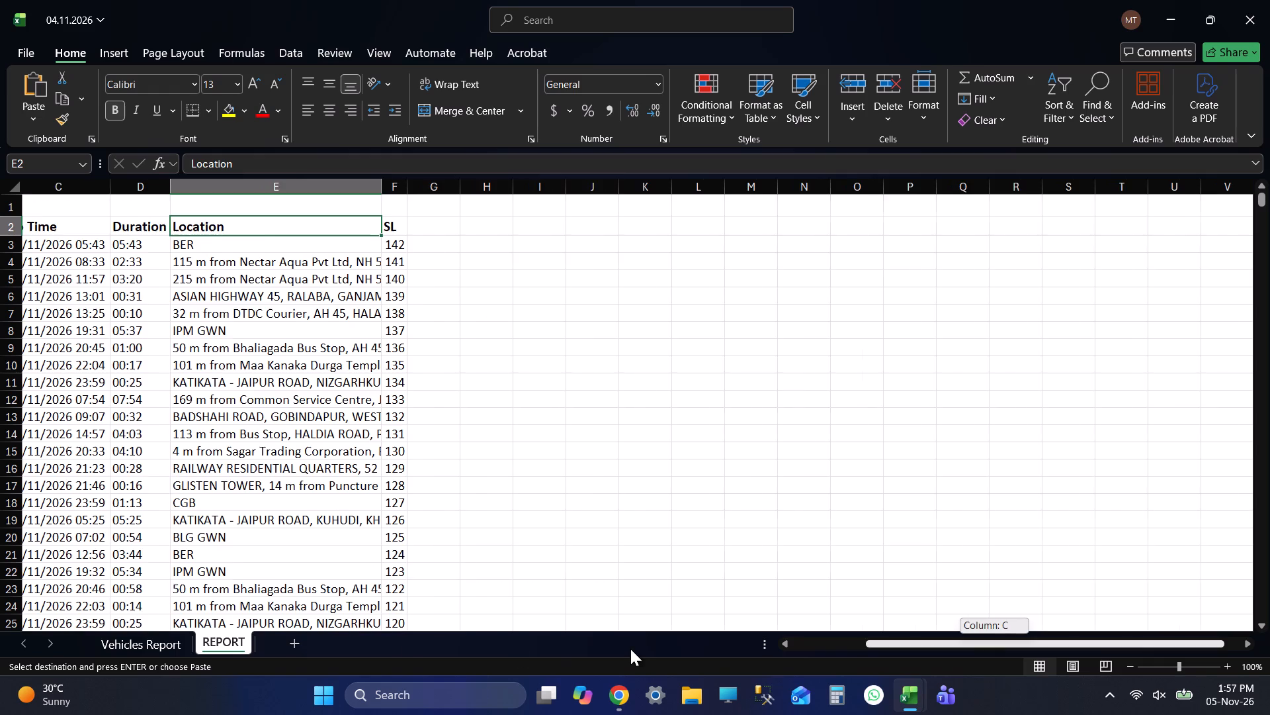
drag(630, 649, 295, 628)
key(ctrl+s)
key(ctrl+s)
key(ctrl+s)
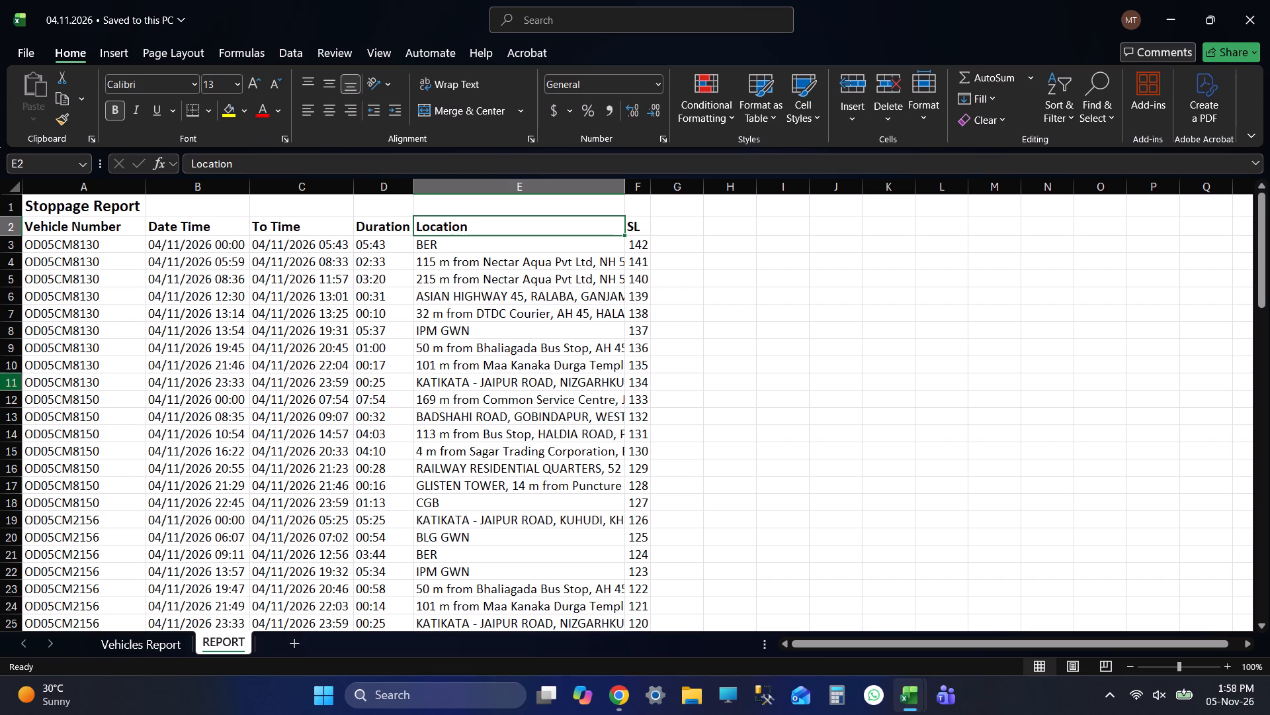
Select cell A1 of the REPORT sheet and save the workbook.
click(83, 194)
click(91, 205)
key(ctrl+s)
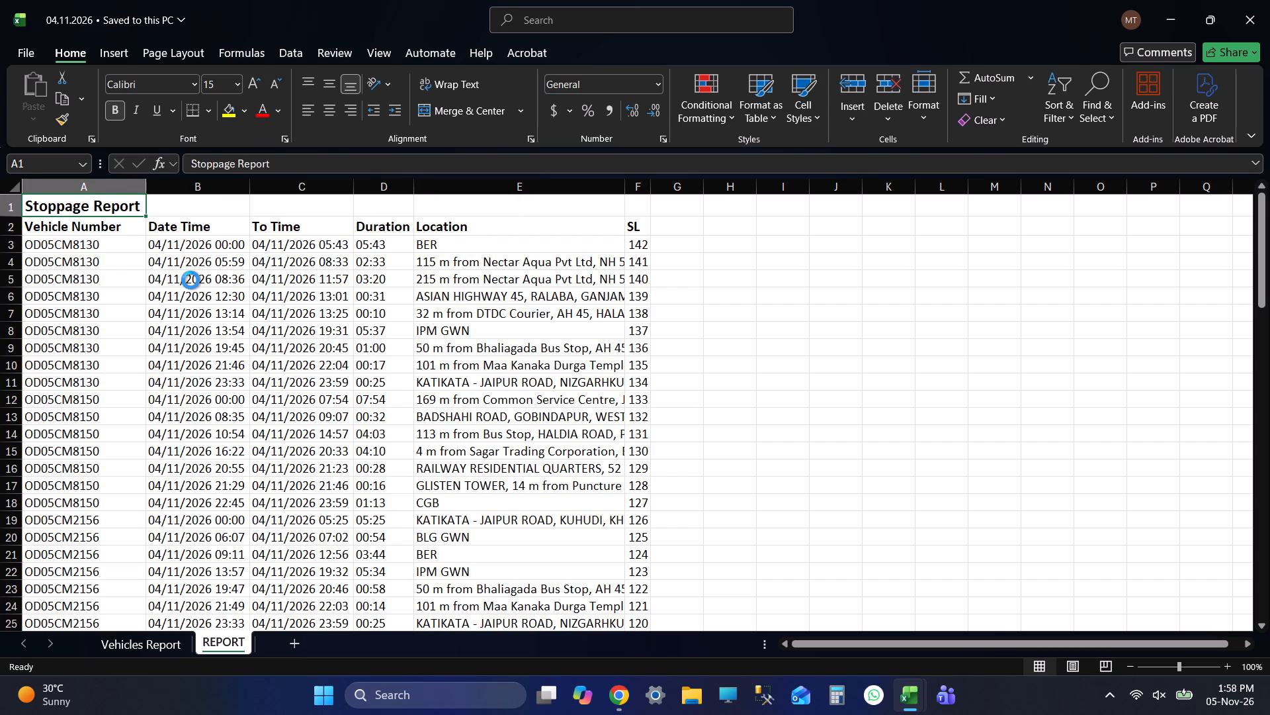
key(ctrl+s)
key(ctrl+s)
key(ctrl+s)
key(ctrl+s)
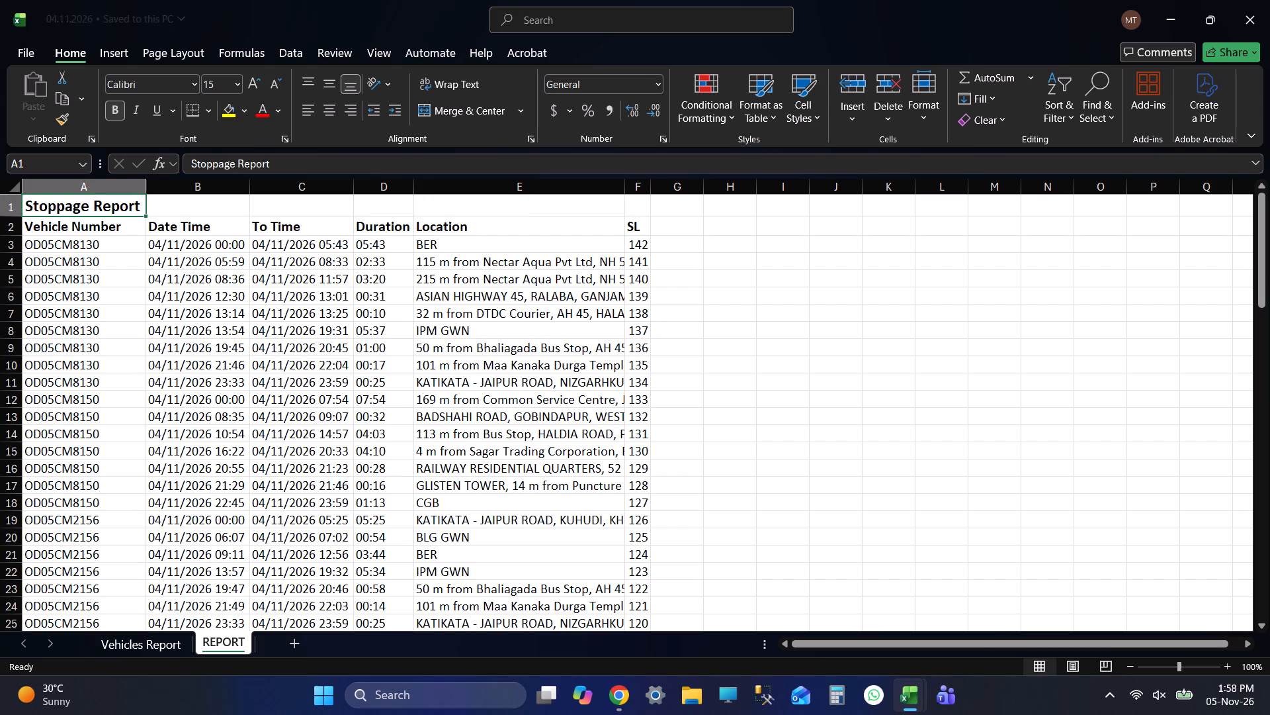
key(ctrl+s)
key(ctrl+s)
key(ctrl+s)
key(ctrl+s)
key(ctrl+s)
Replace the column selection in the Vehicles Report sheet with cell A1 and save the workbook.
click(141, 649)
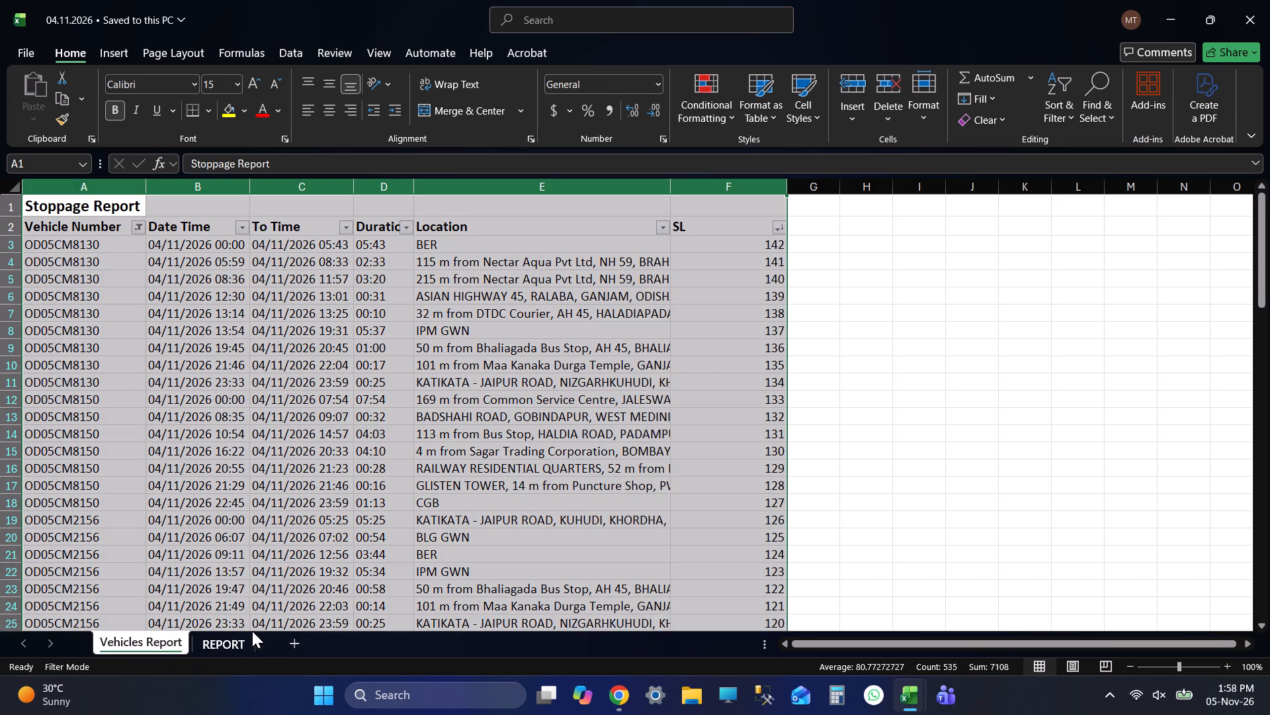
click(91, 201)
key(ctrl+s)
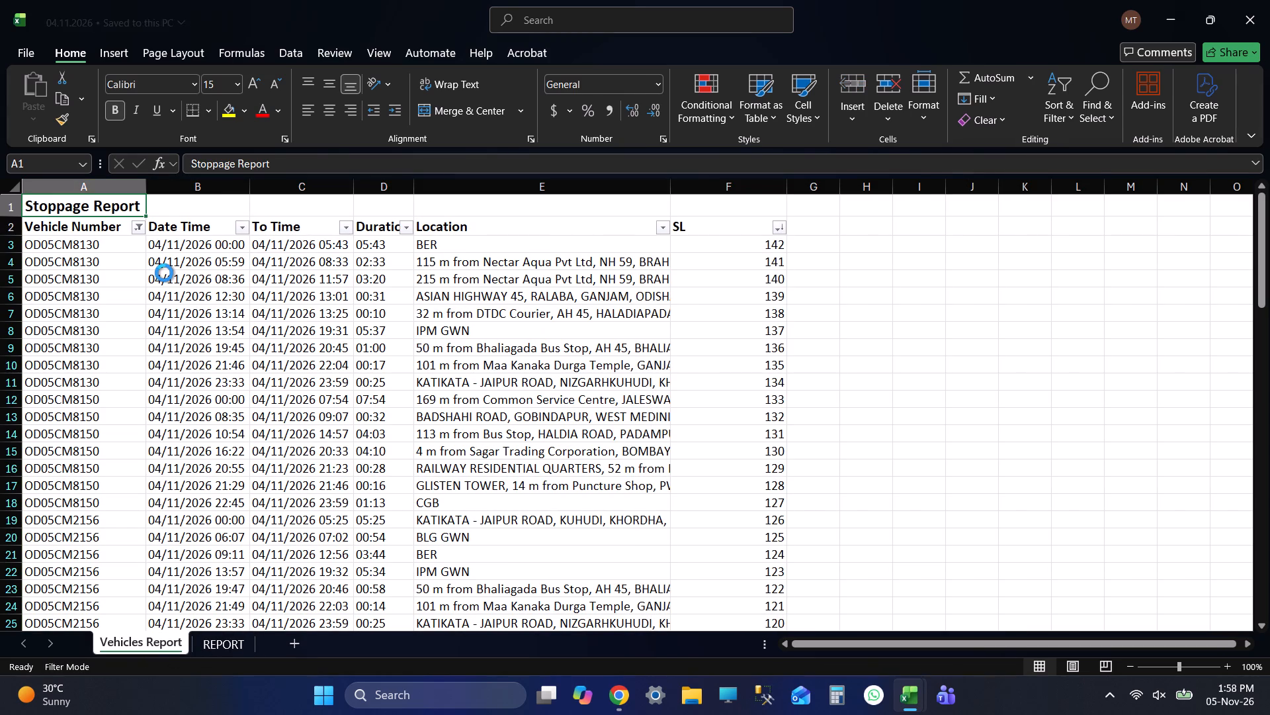
key(ctrl+s)
key(ctrl+s)
key(ctrl+s)
key(Up)
key(Up)
key(Up)
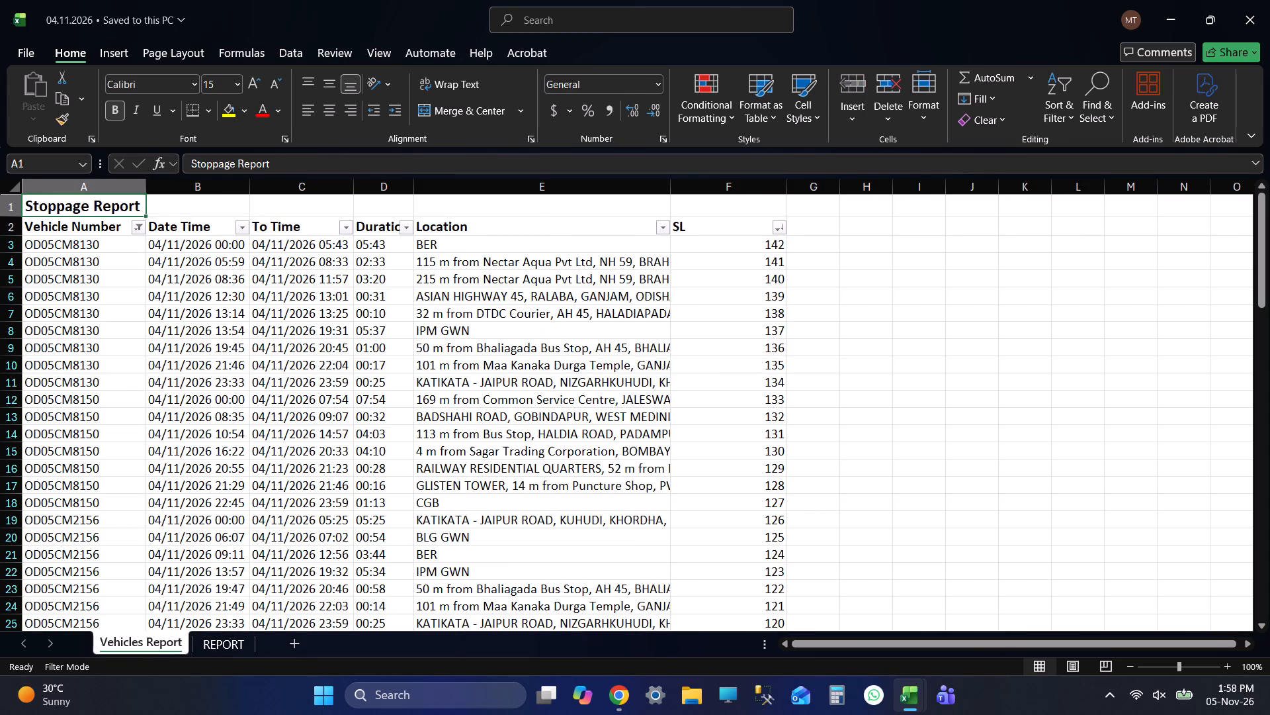
key(Left)
key(Left)
key(Left)
key(Up)
key(Up)
key(Up)
key(Up)
key(Up)
key(Up)
key(Up)
key(Up)
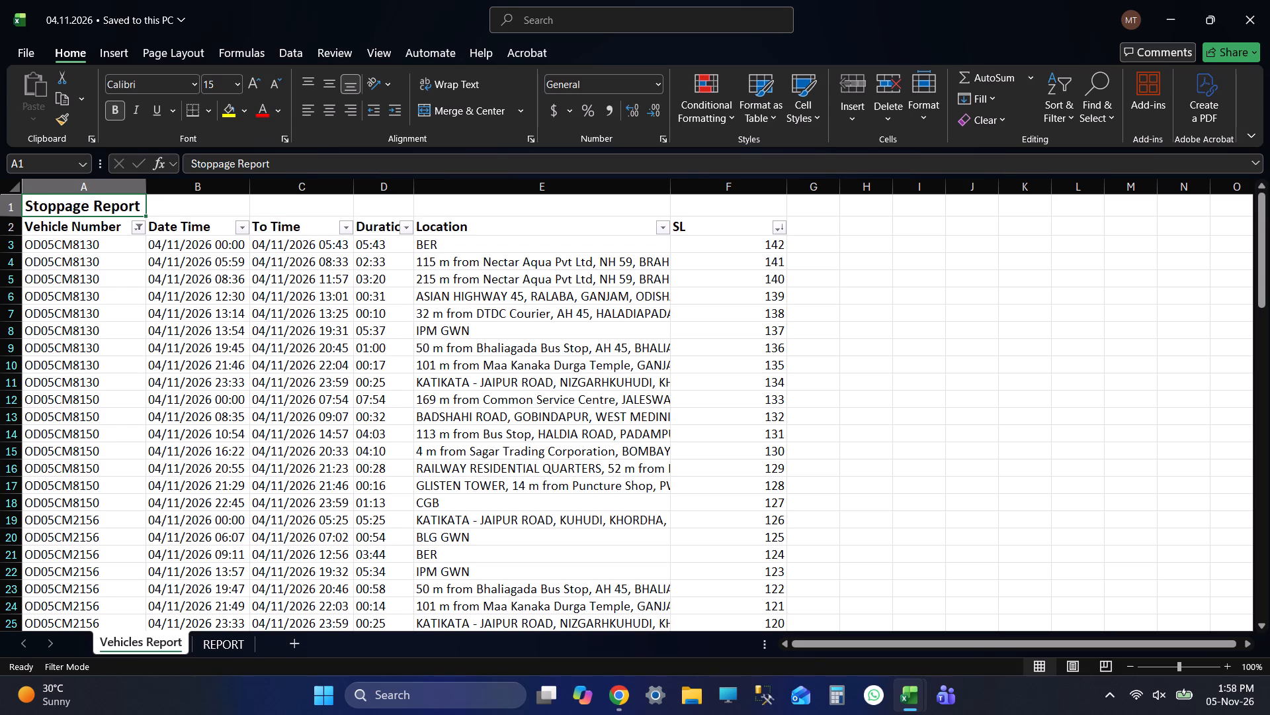
key(ctrl+s)
key(ctrl+s)
key(ctrl+s)
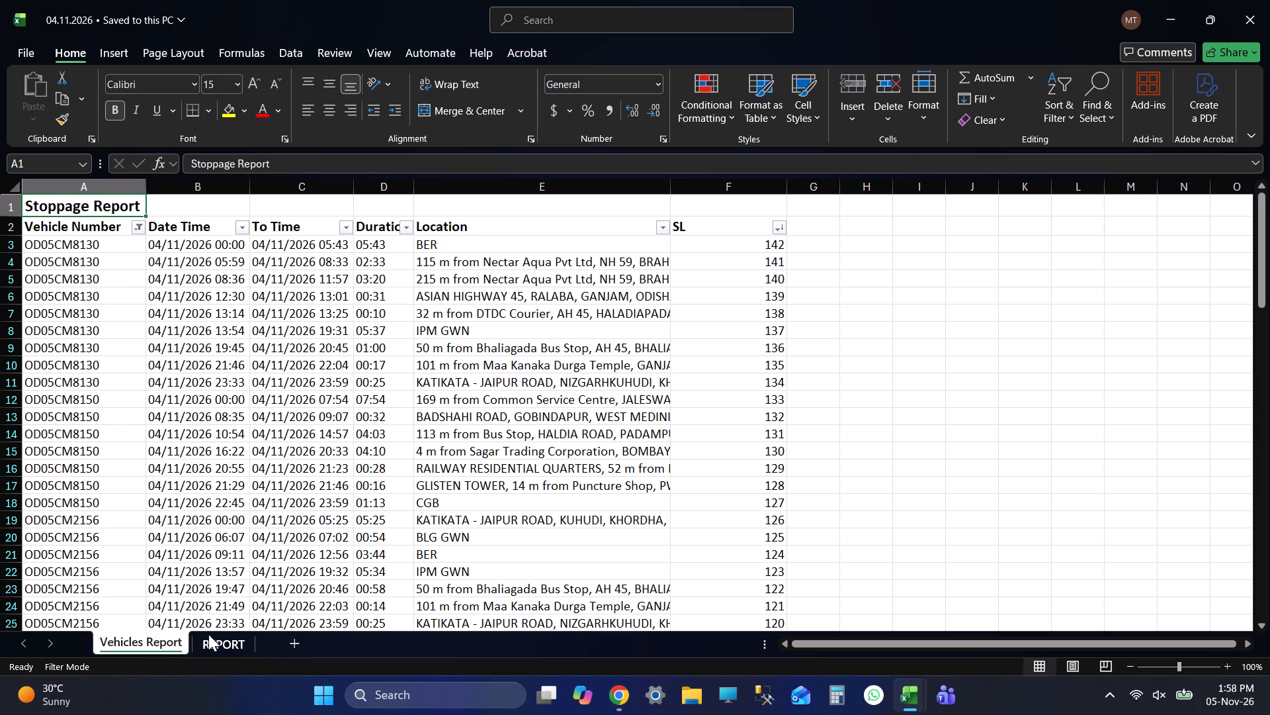
Return to the REPORT sheet, keep cell A1 as the active cell, and save the workbook.
click(208, 634)
key(Up)
key(Up)
key(Up)
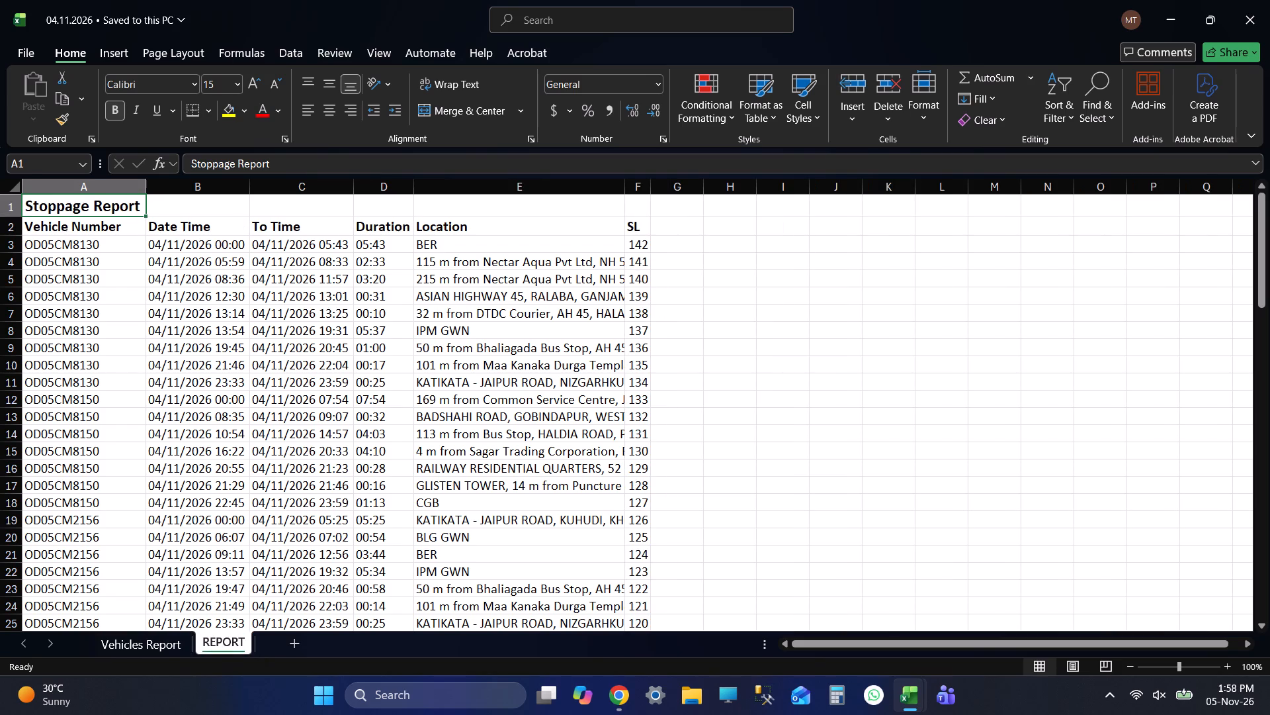
key(Left)
key(Left)
key(Left)
key(Up)
key(Up)
key(Up)
key(Up)
key(Up)
key(Up)
key(Up)
key(Up)
key(Up)
key(ctrl+s)
key(ctrl+s)
key(ctrl+s)
Check the end of the REPORT sheet's vehicle list, return to cell A1, then save and close the 04.11.2026 workbook.
click(75, 242)
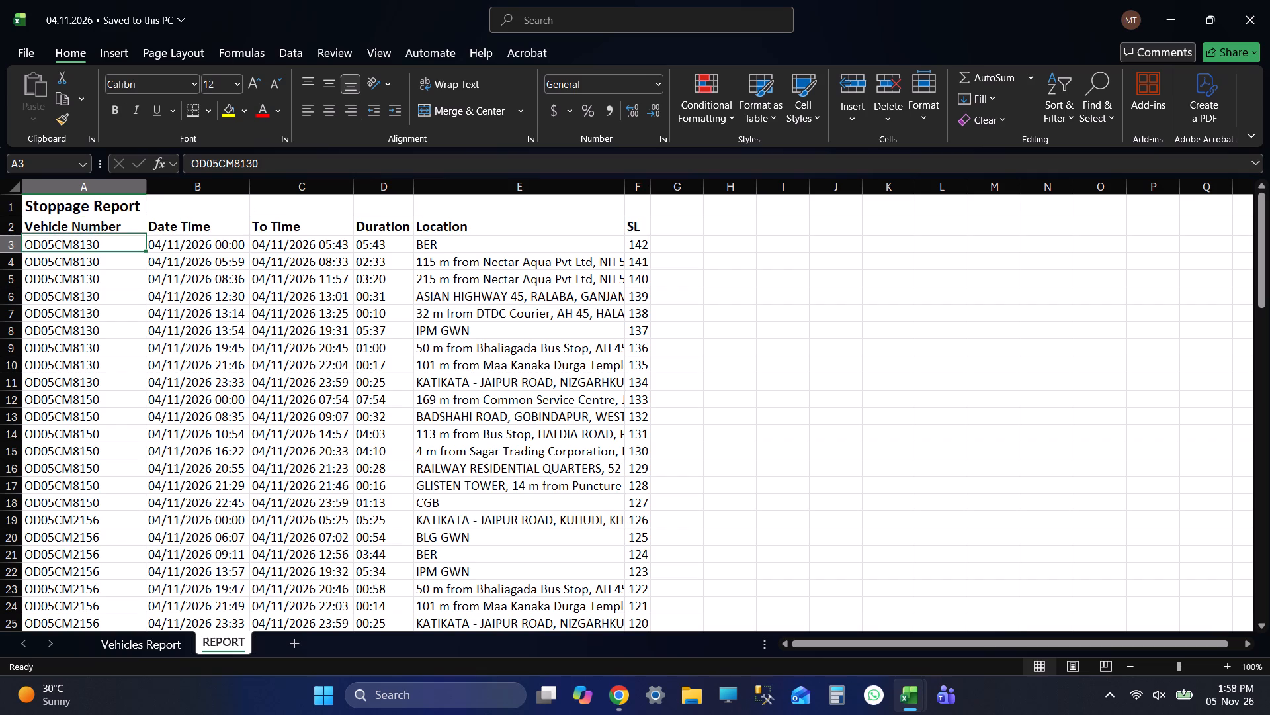
key(ctrl+Down)
key(ctrl+Up)
key(Up)
key(Up)
key(Up)
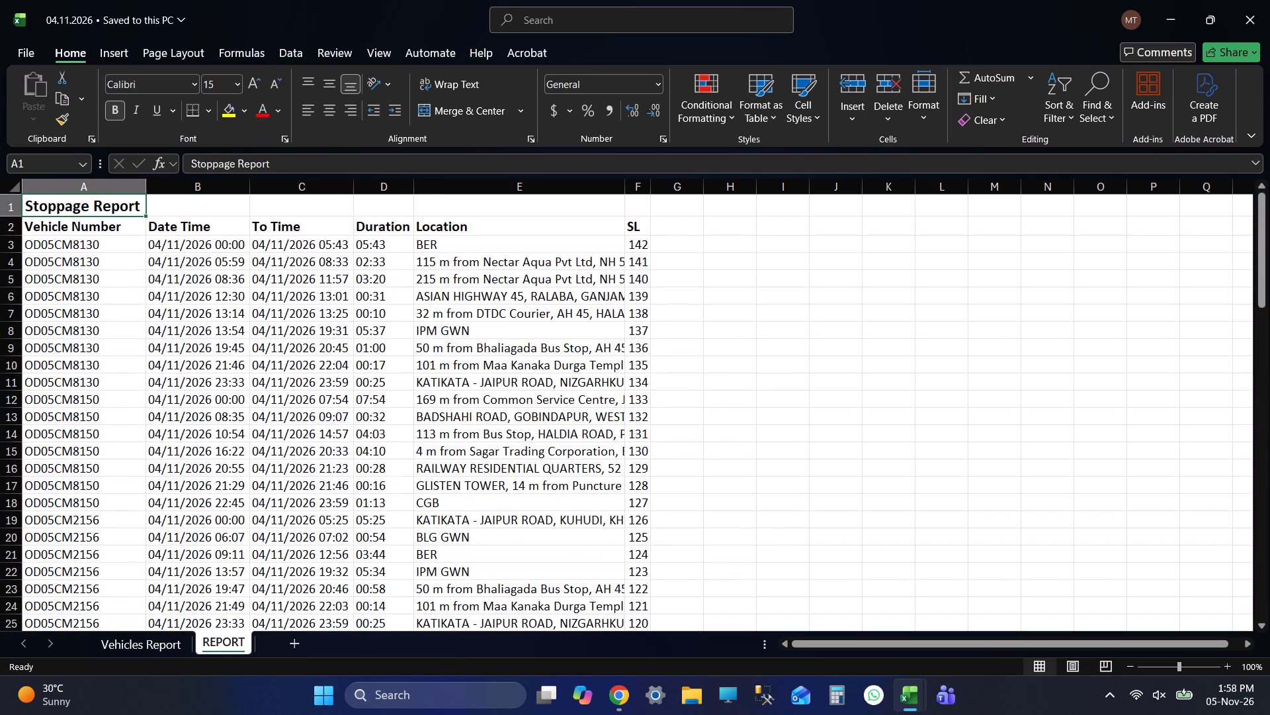
key(ctrl+s)
key(ctrl+s)
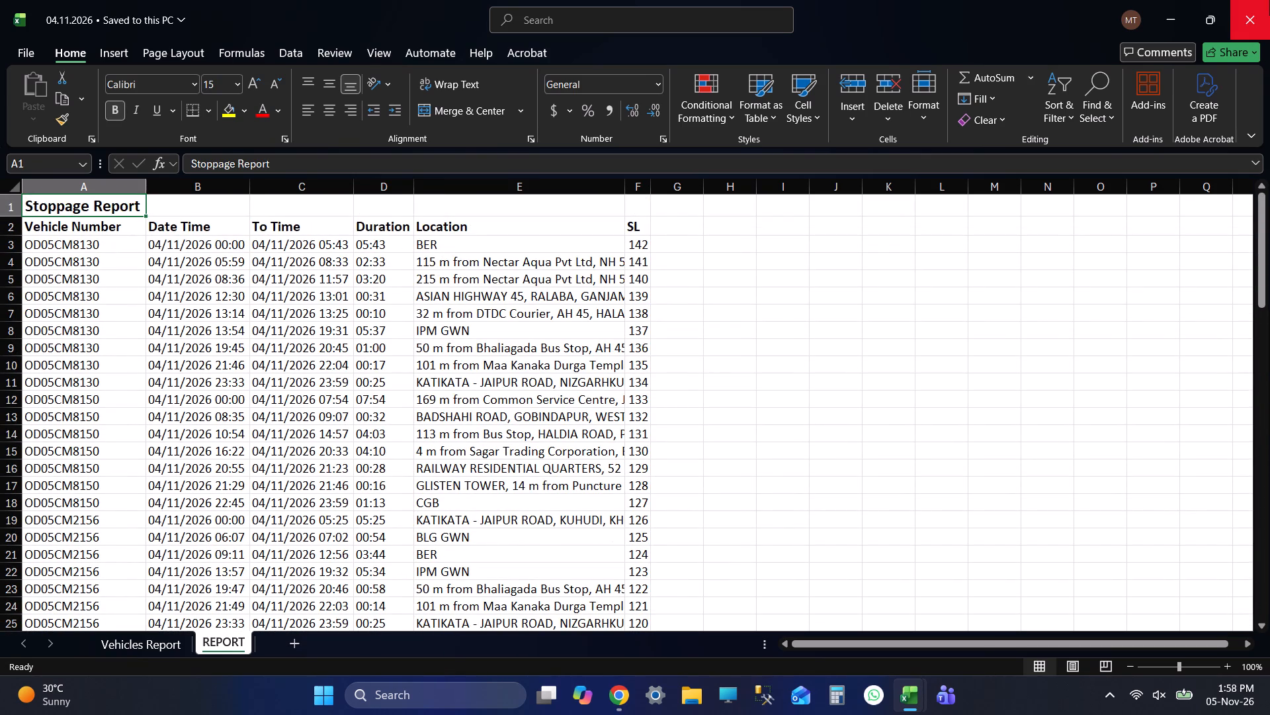
click(1269, 0)
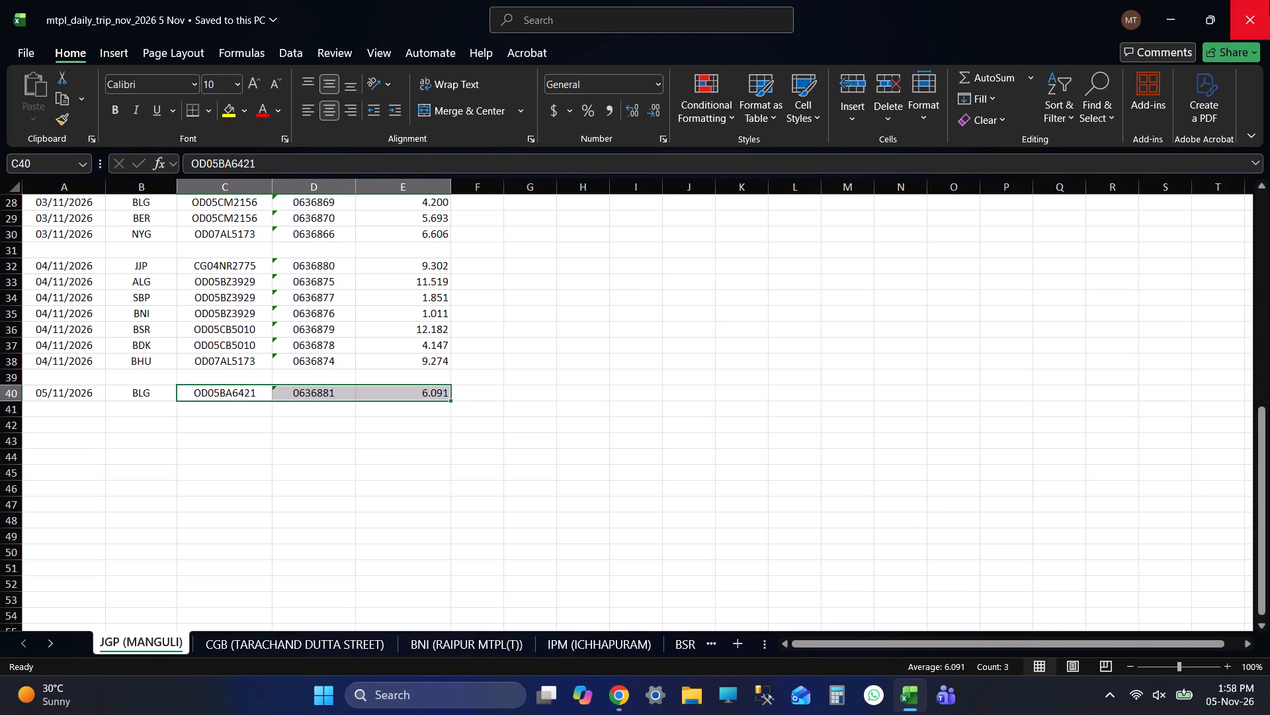
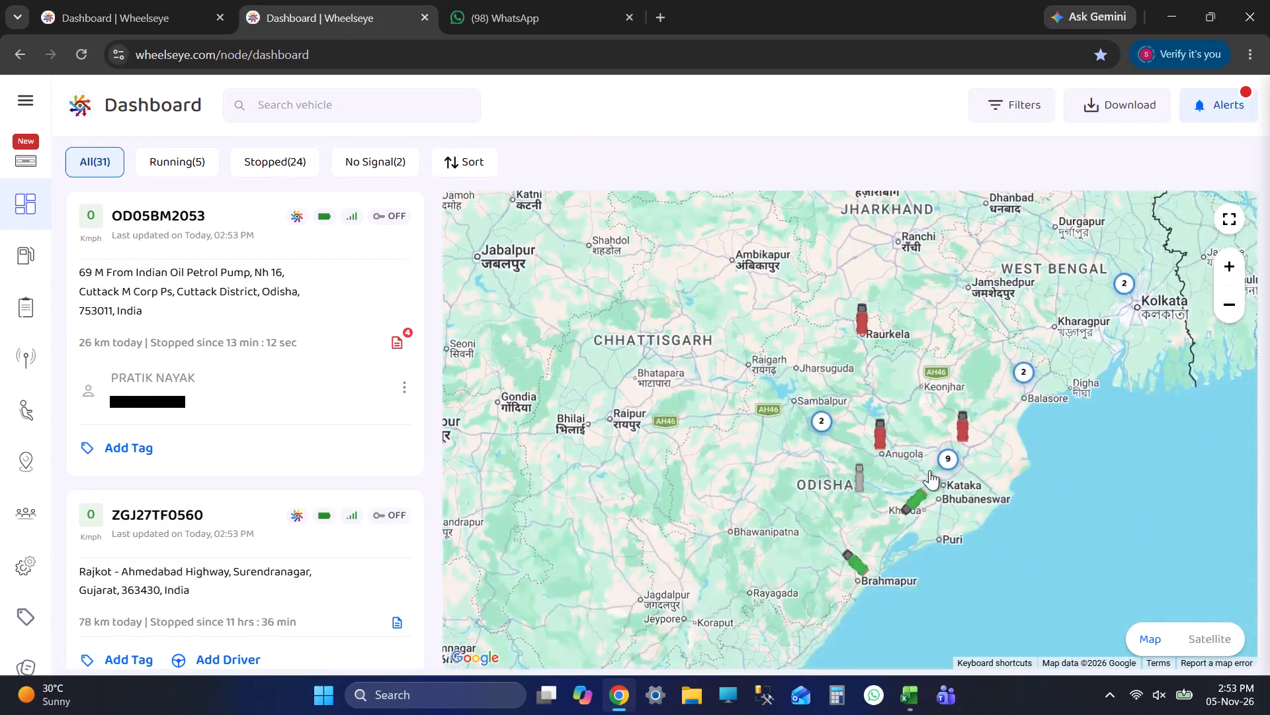
Locate the two stopped vehicles in Bajrakabati, Kataka, on the live map and identify the eastern one by its vehicle label.
scroll(929, 470, up, 7)
drag(944, 467, 805, 393)
scroll(861, 508, up, 2)
scroll(871, 514, down, 1)
scroll(875, 514, up, 5)
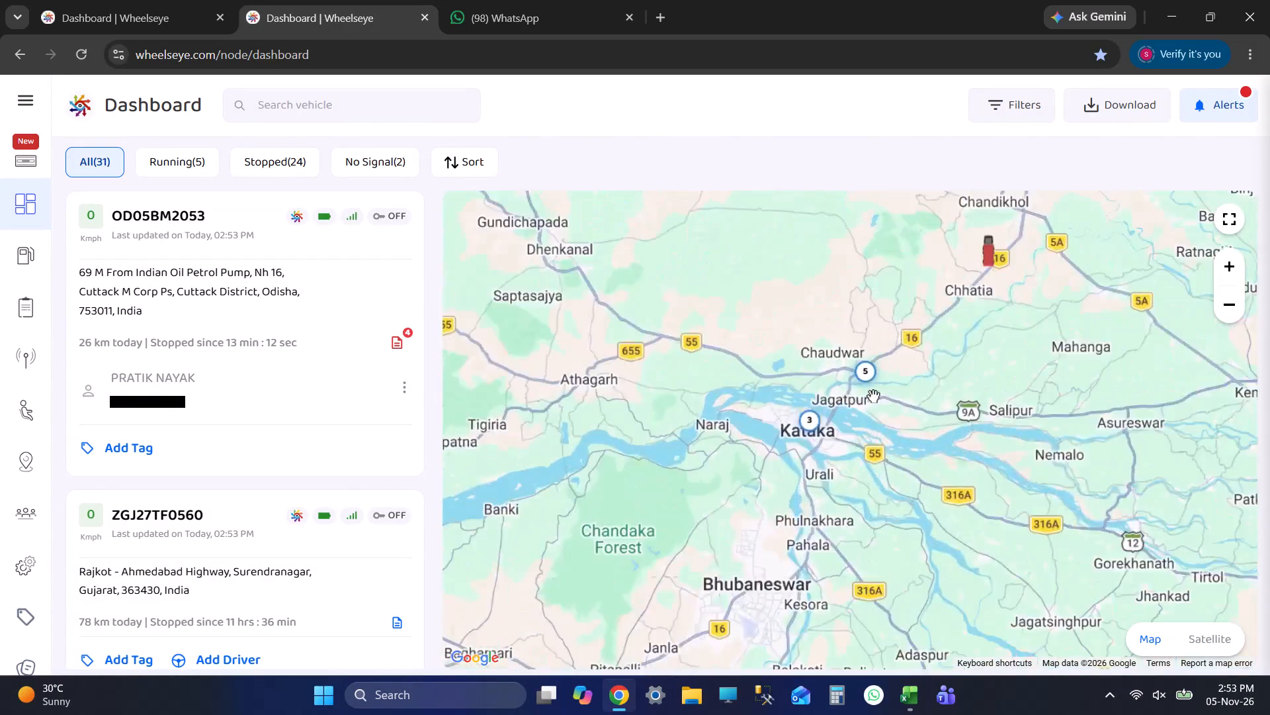
scroll(873, 396, up, 6)
drag(826, 438, 921, 296)
scroll(911, 303, up, 1)
scroll(909, 307, down, 4)
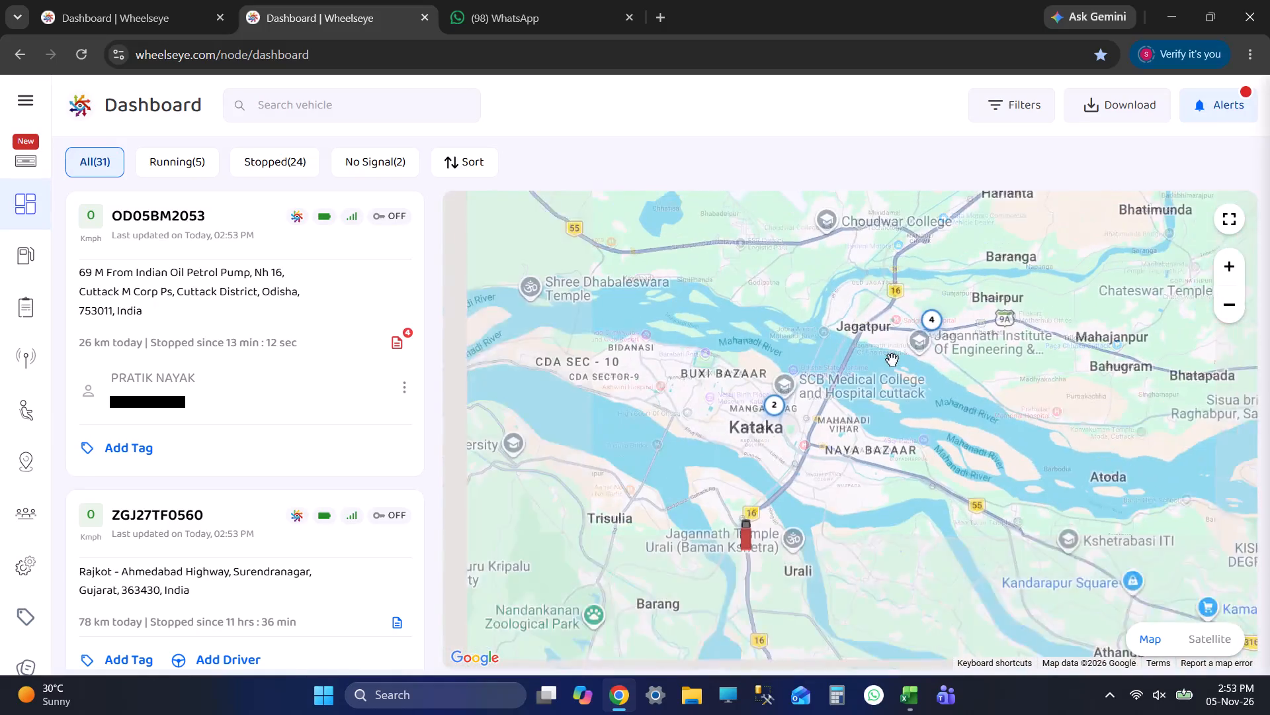
scroll(851, 446, up, 10)
drag(806, 502, 745, 210)
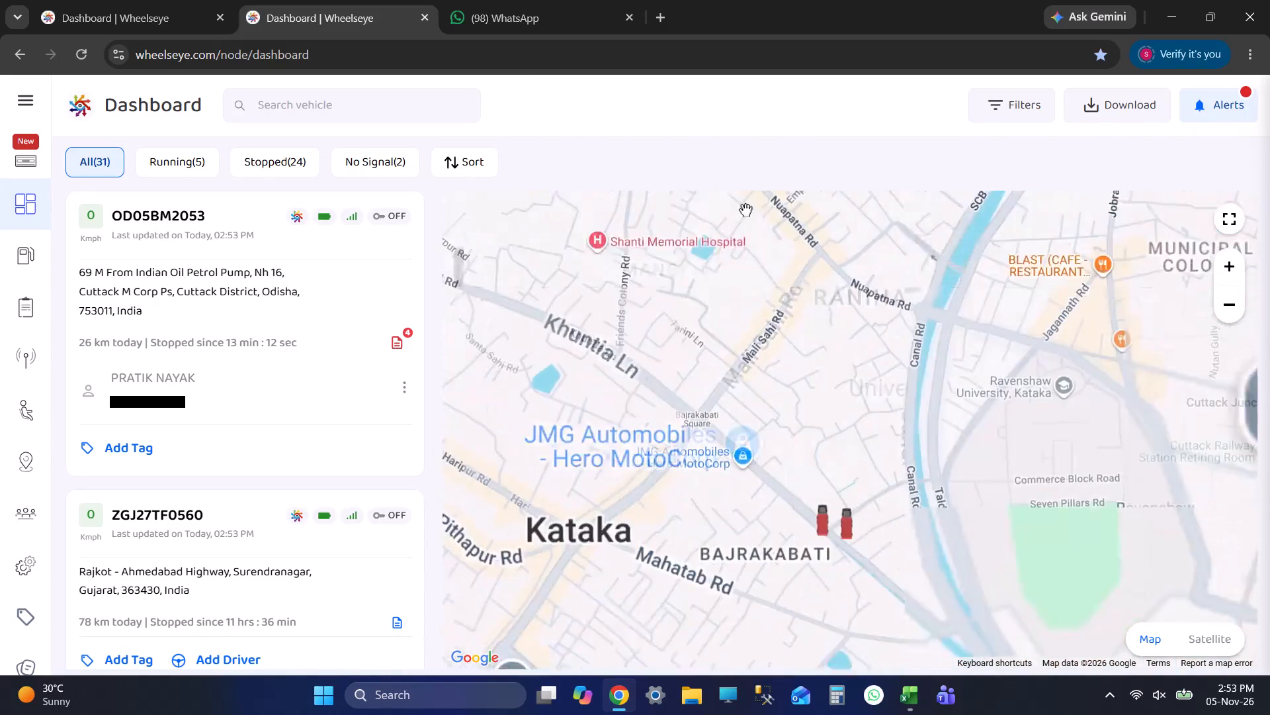
scroll(806, 408, up, 2)
click(835, 426)
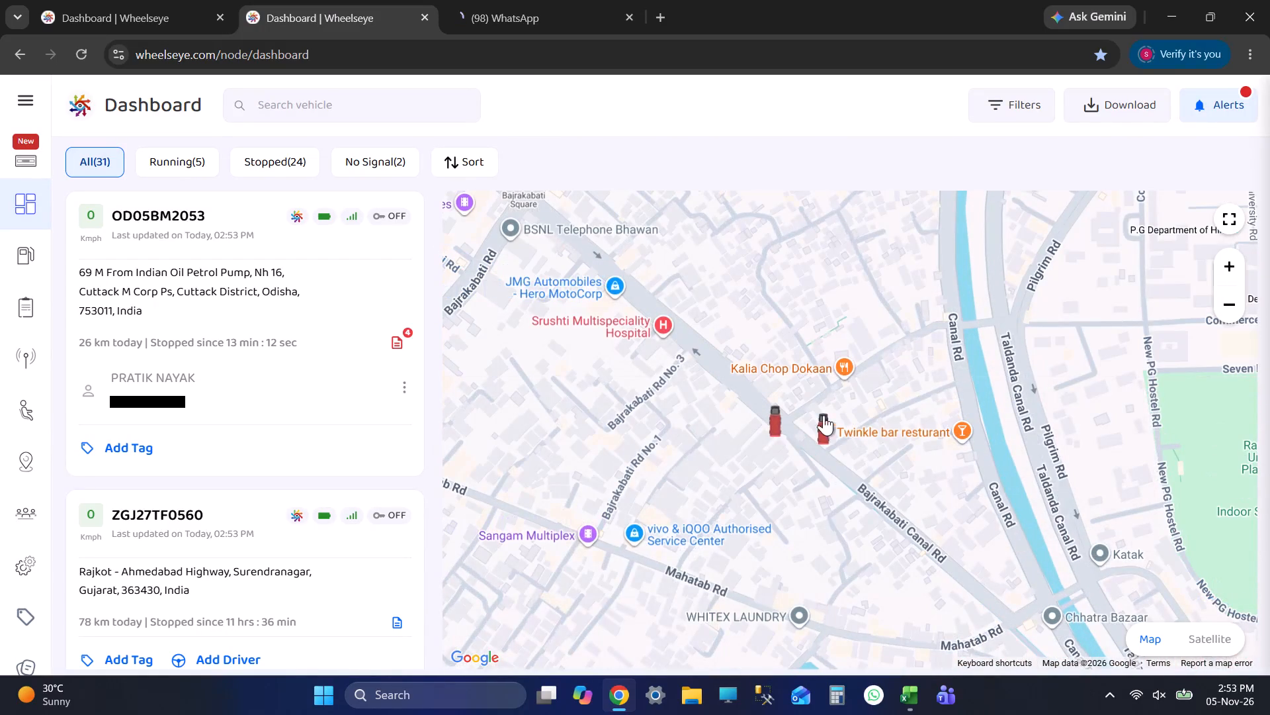
scroll(841, 428, down, 2)
scroll(841, 428, up, 1)
scroll(841, 428, down, 5)
scroll(841, 428, up, 1)
scroll(841, 428, down, 2)
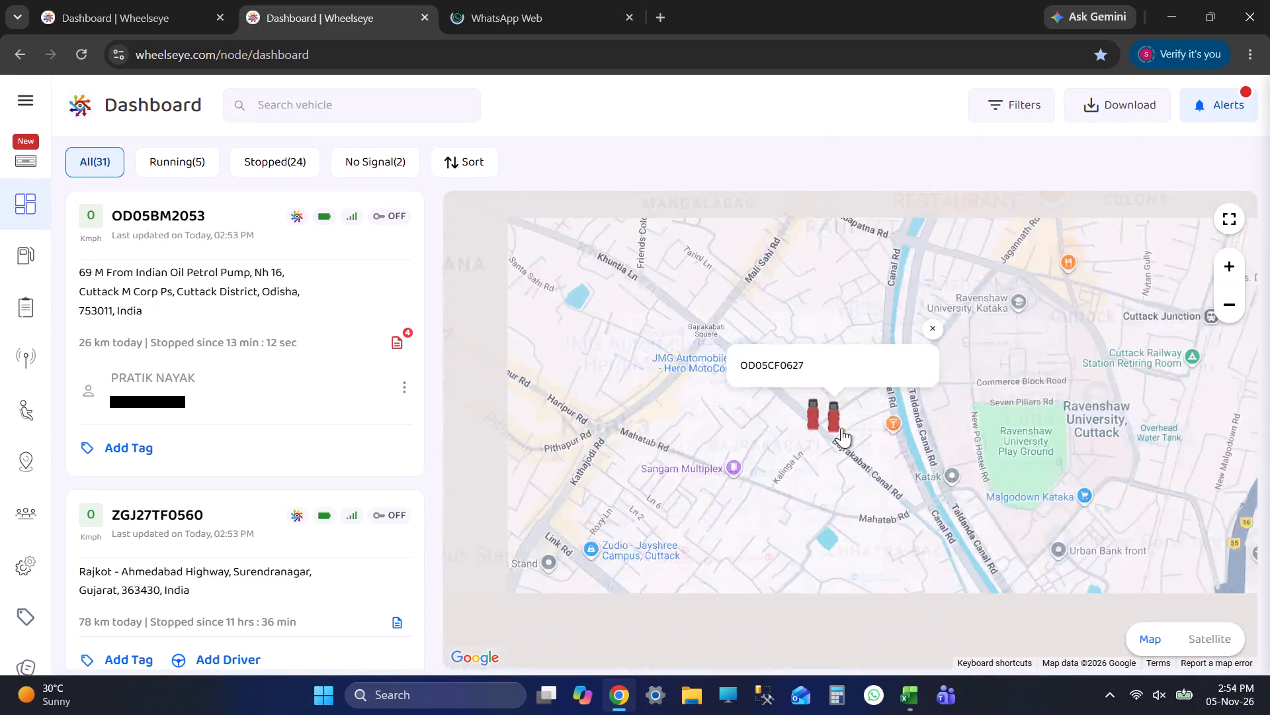
scroll(841, 428, up, 1)
scroll(841, 428, down, 1)
Examine the vehicle positions around Kataka and along the highway through Bhubaneswar towards Jankia on the live map.
scroll(841, 428, down, 9)
drag(850, 454, 771, 346)
scroll(771, 346, down, 3)
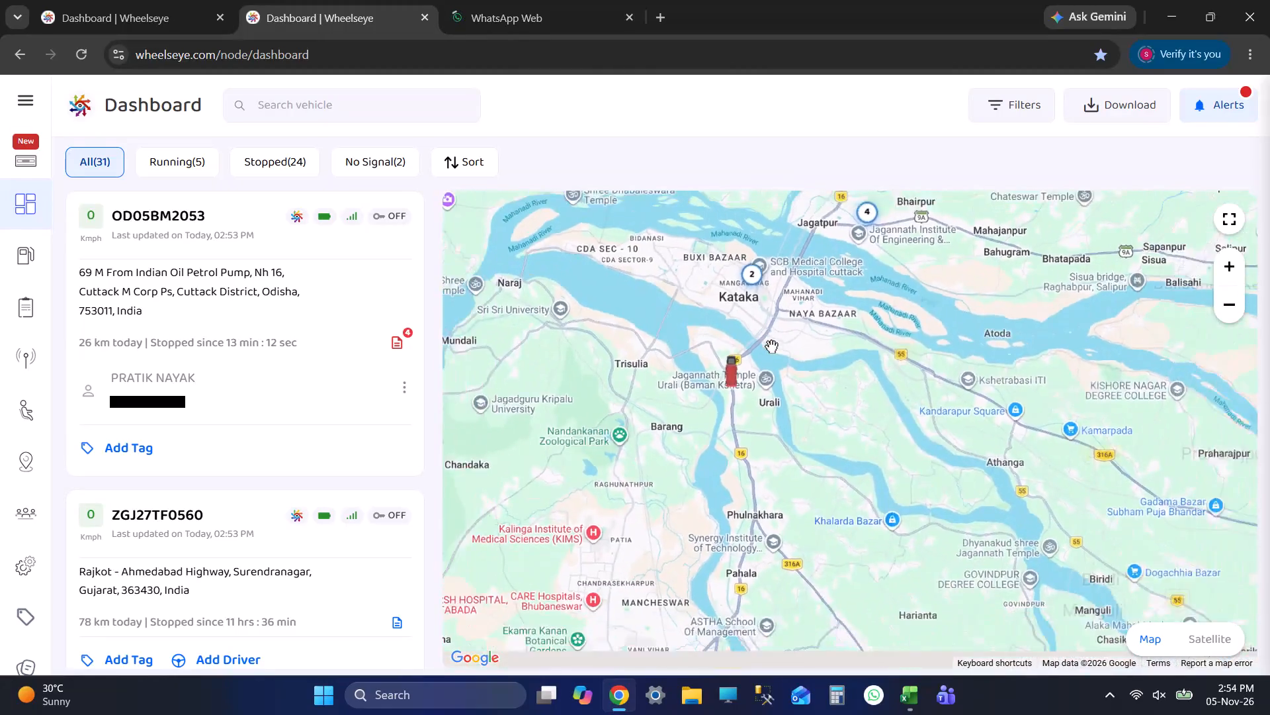
drag(823, 471, 863, 385)
scroll(875, 371, down, 4)
drag(806, 386, 890, 416)
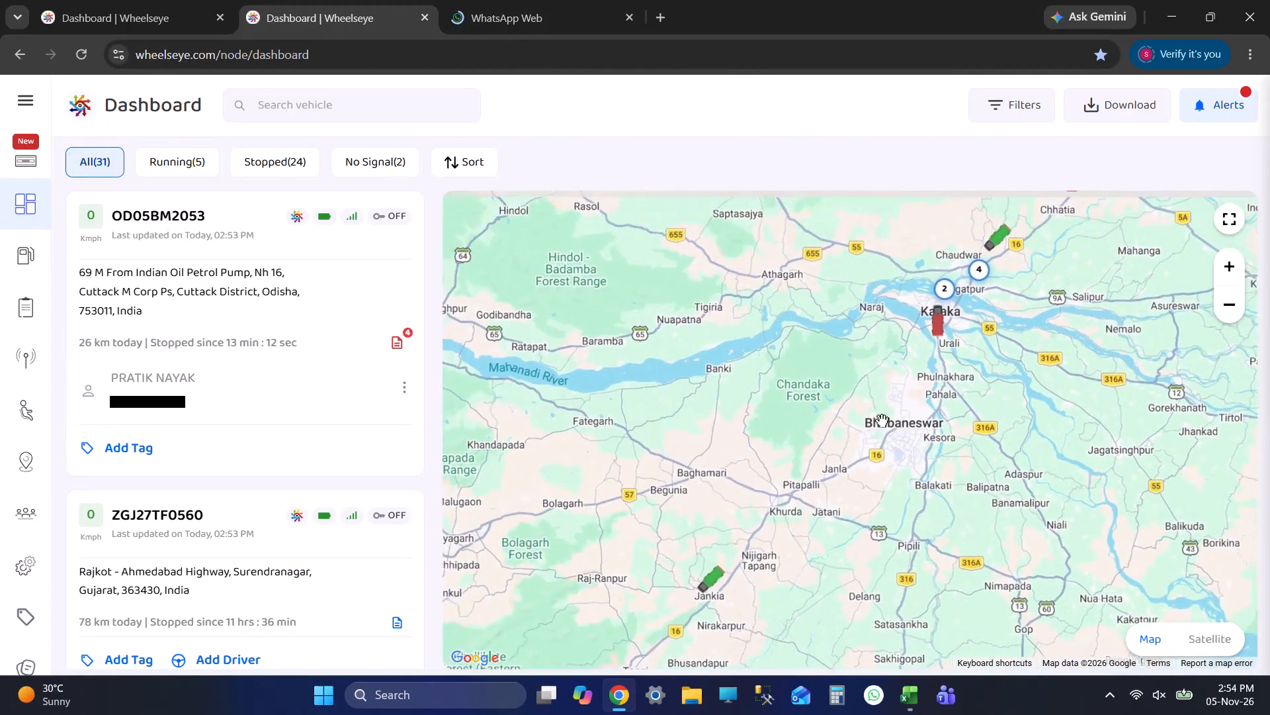
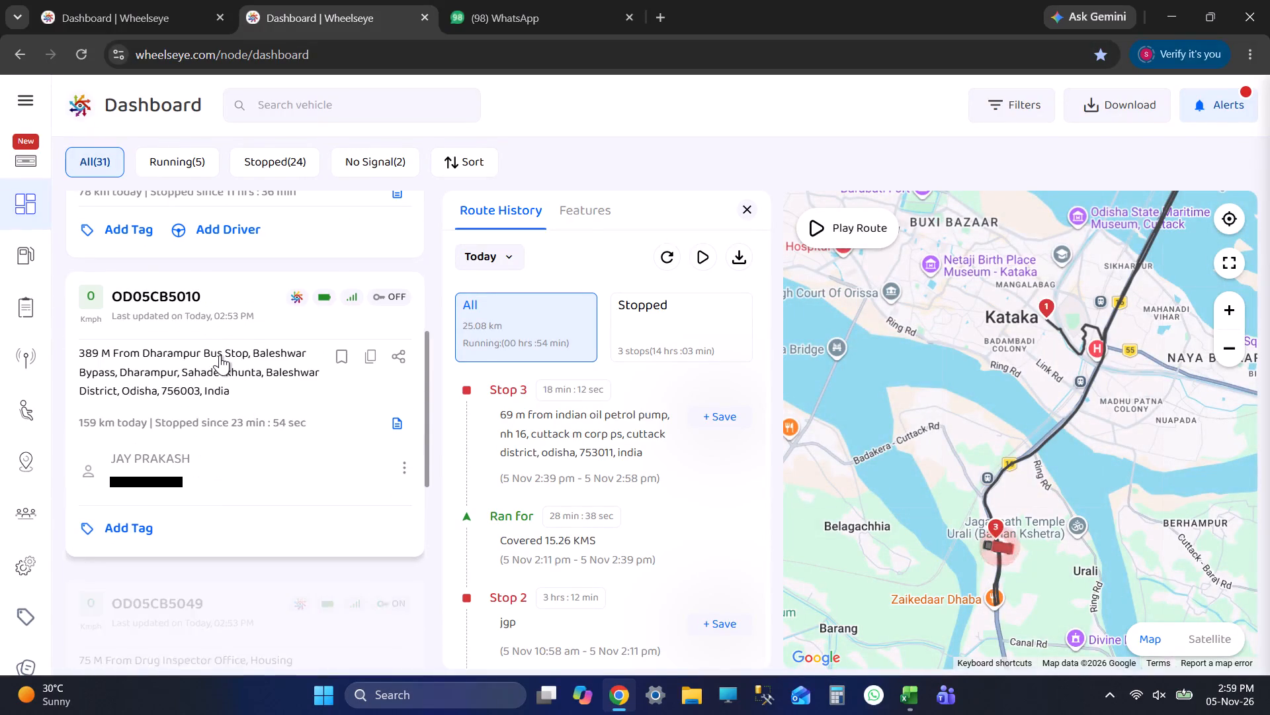
drag(1026, 293, 900, 397)
scroll(994, 419, up, 6)
scroll(988, 418, down, 1)
scroll(988, 418, up, 1)
scroll(988, 418, down, 1)
scroll(988, 418, up, 6)
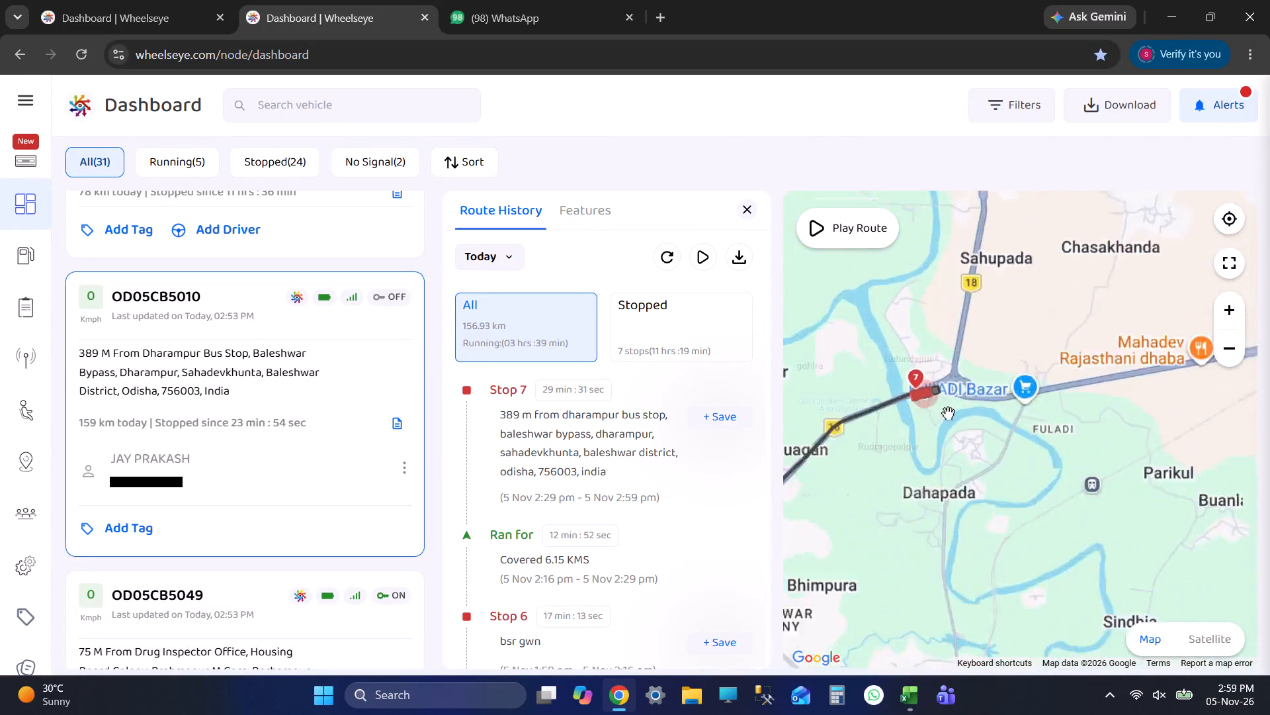
scroll(948, 413, up, 1)
scroll(948, 413, down, 10)
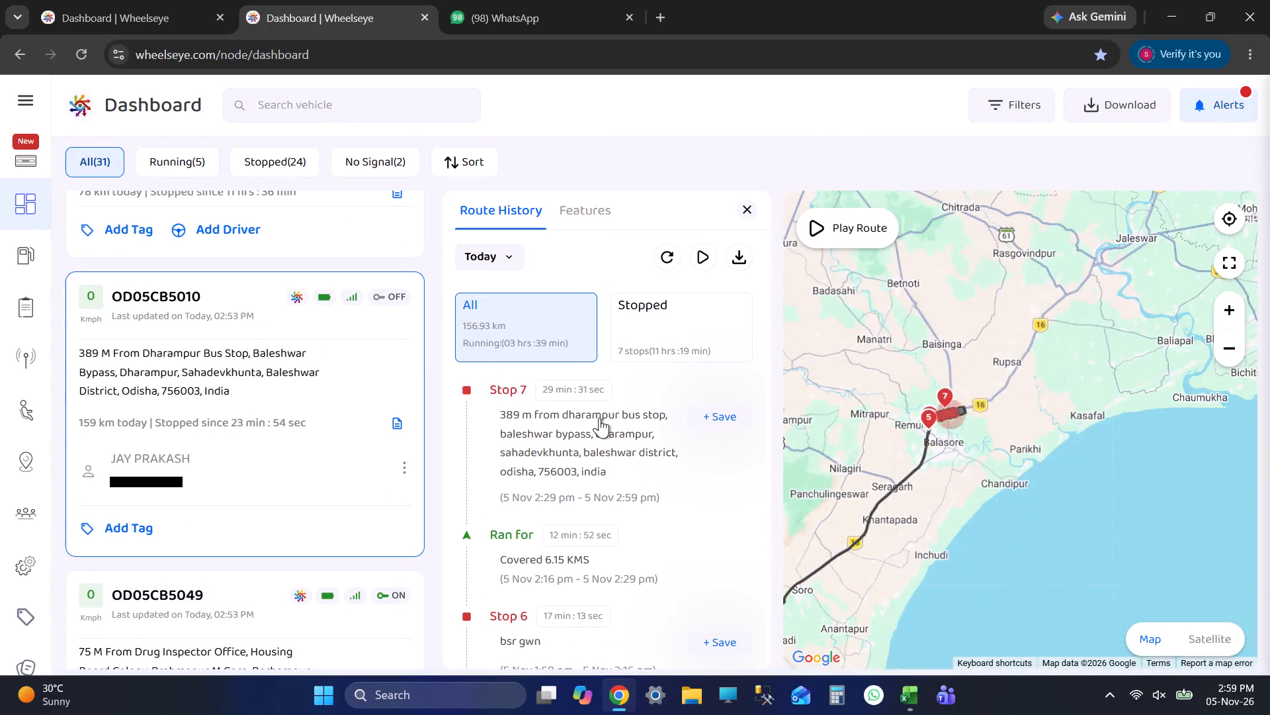
click(599, 418)
scroll(1000, 426, up, 4)
scroll(1055, 430, down, 1)
scroll(1055, 430, up, 2)
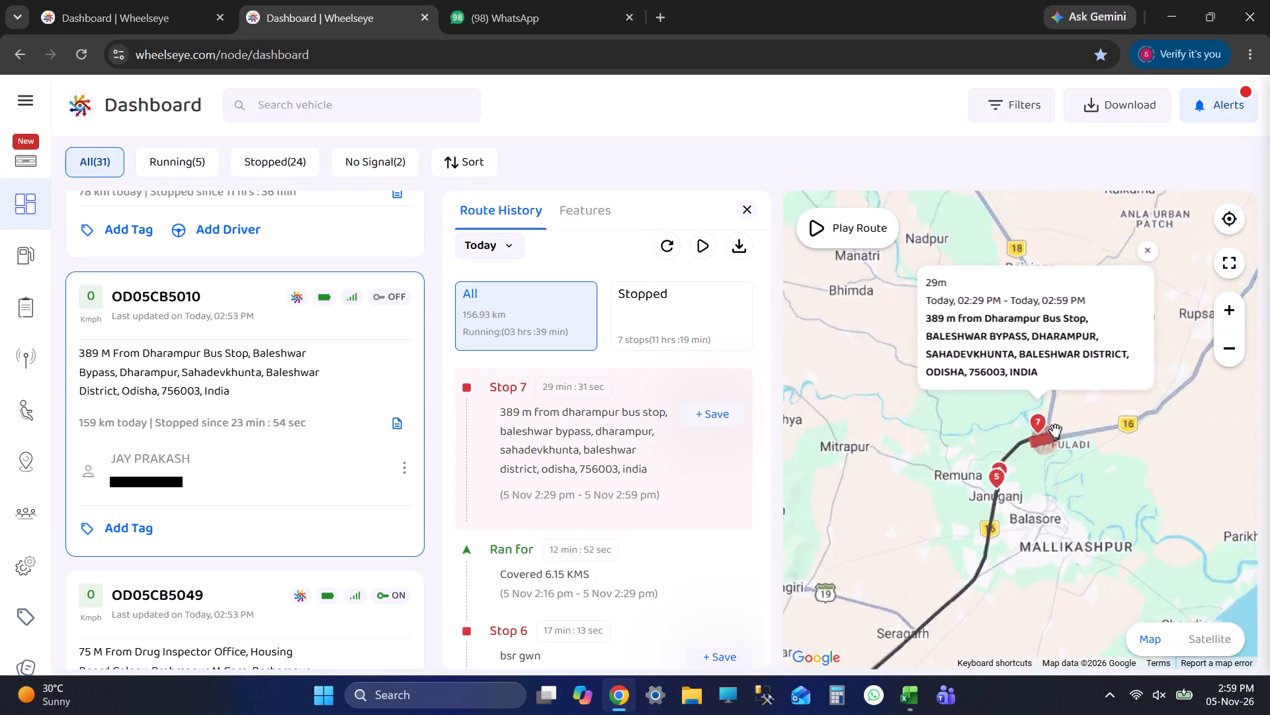
scroll(1054, 435, up, 6)
scroll(1002, 456, up, 4)
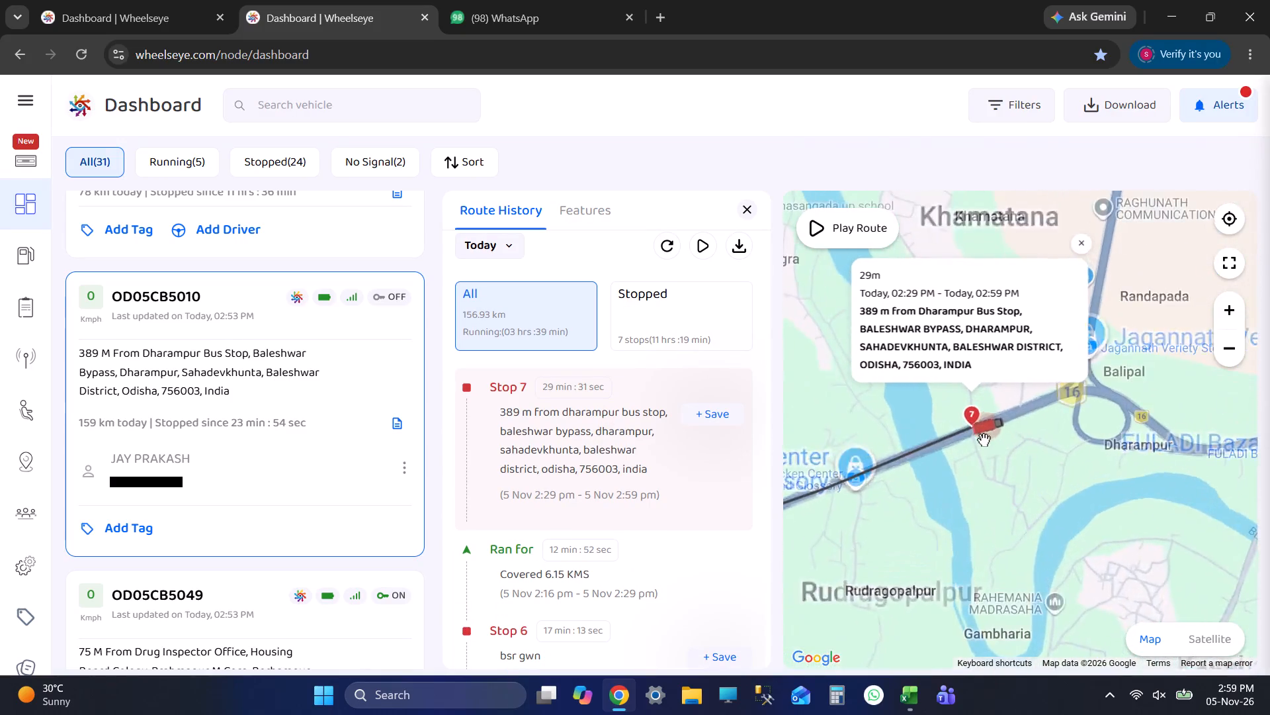
scroll(984, 440, down, 1)
scroll(984, 440, up, 5)
drag(988, 396, 941, 462)
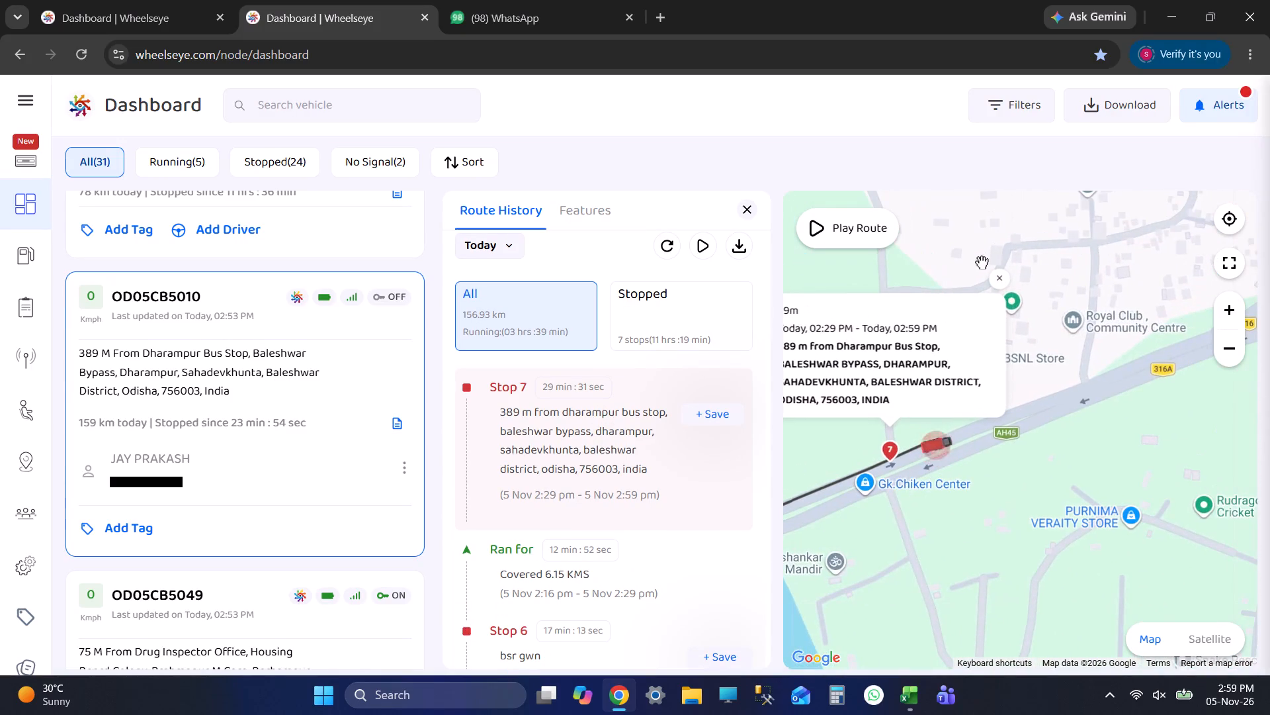
click(997, 275)
click(587, 424)
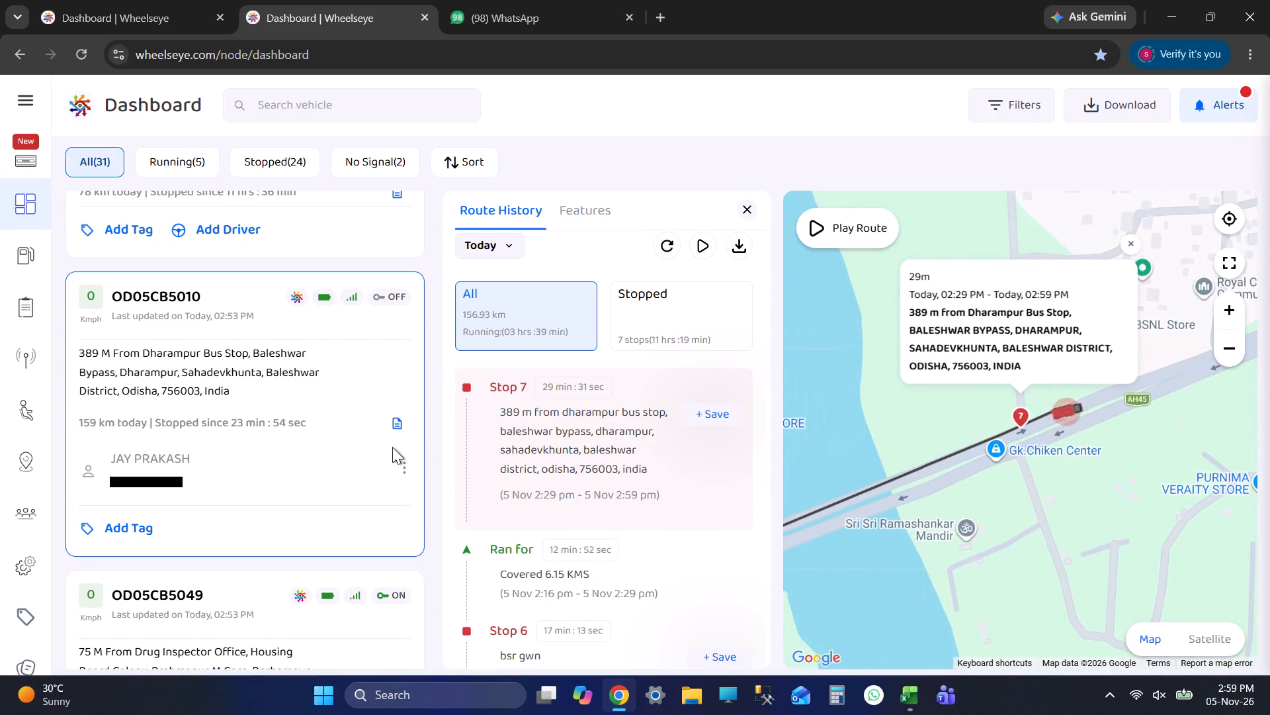
scroll(284, 428, down, 1)
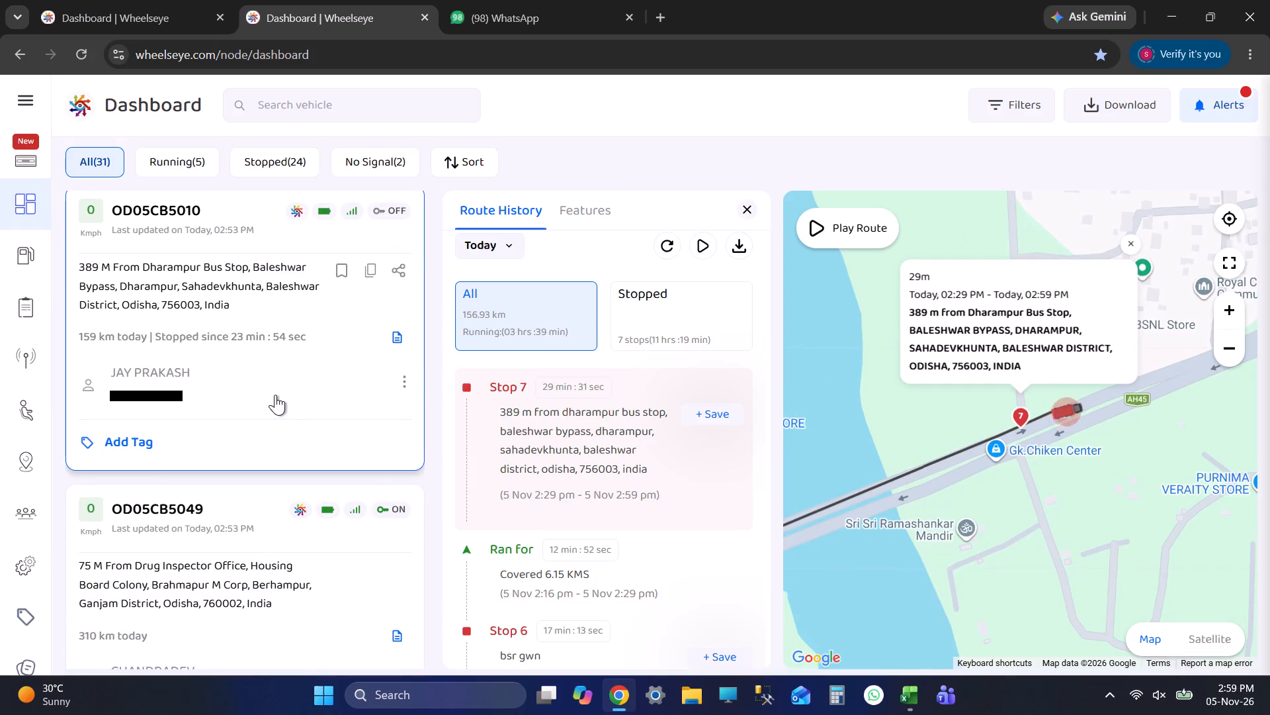
scroll(254, 352, down, 1)
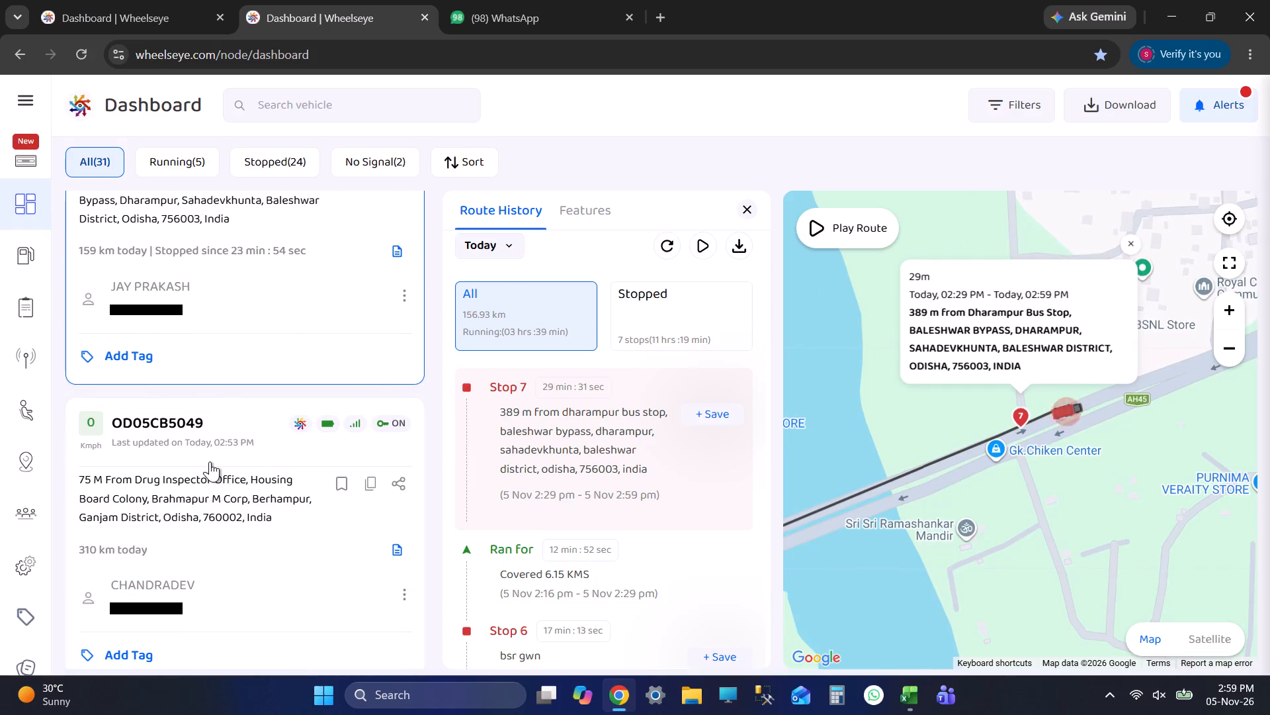
click(210, 461)
scroll(244, 442, down, 1)
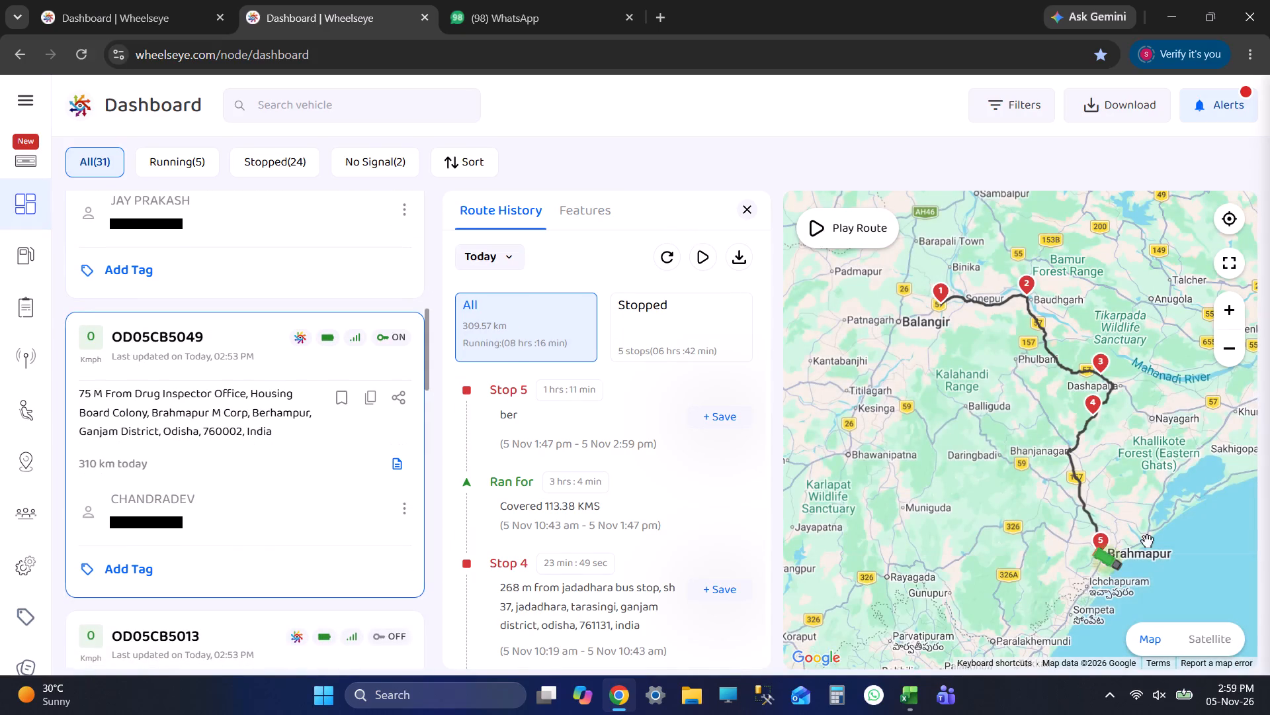
scroll(1144, 542, up, 4)
scroll(1076, 549, up, 3)
scroll(1023, 578, up, 4)
drag(1040, 566, 907, 383)
scroll(926, 379, up, 15)
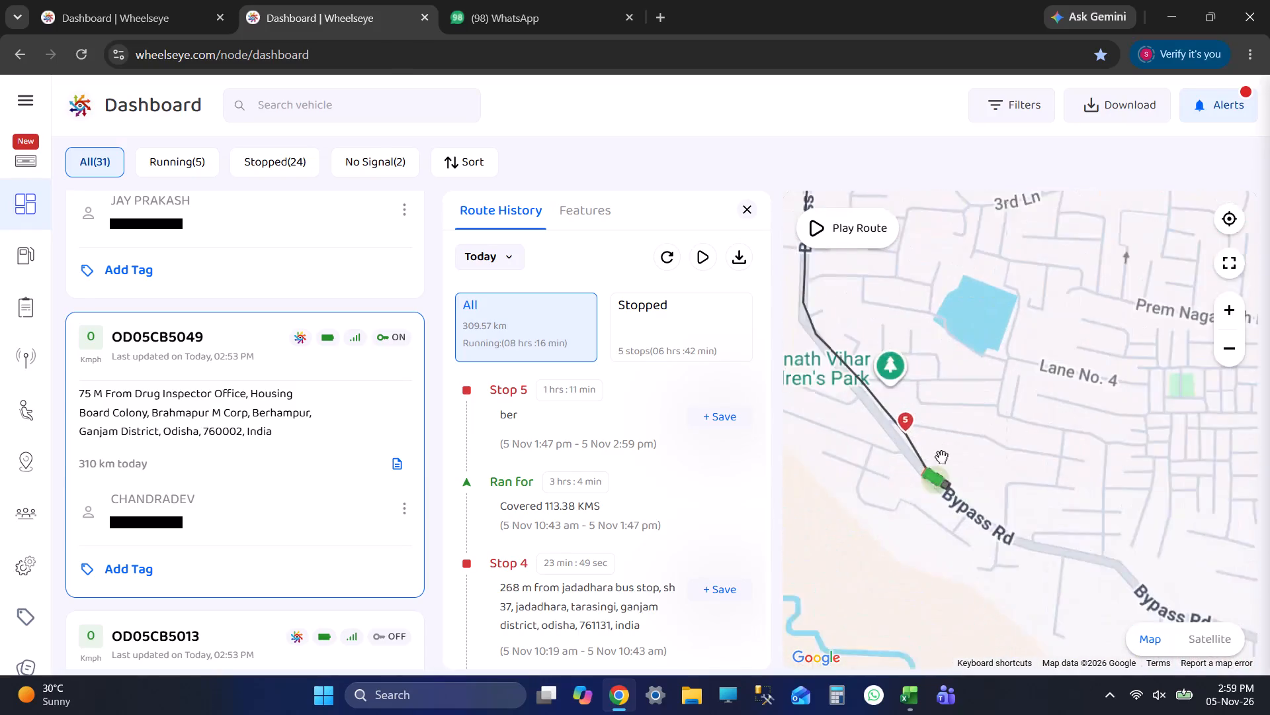
scroll(909, 434, up, 3)
click(1187, 642)
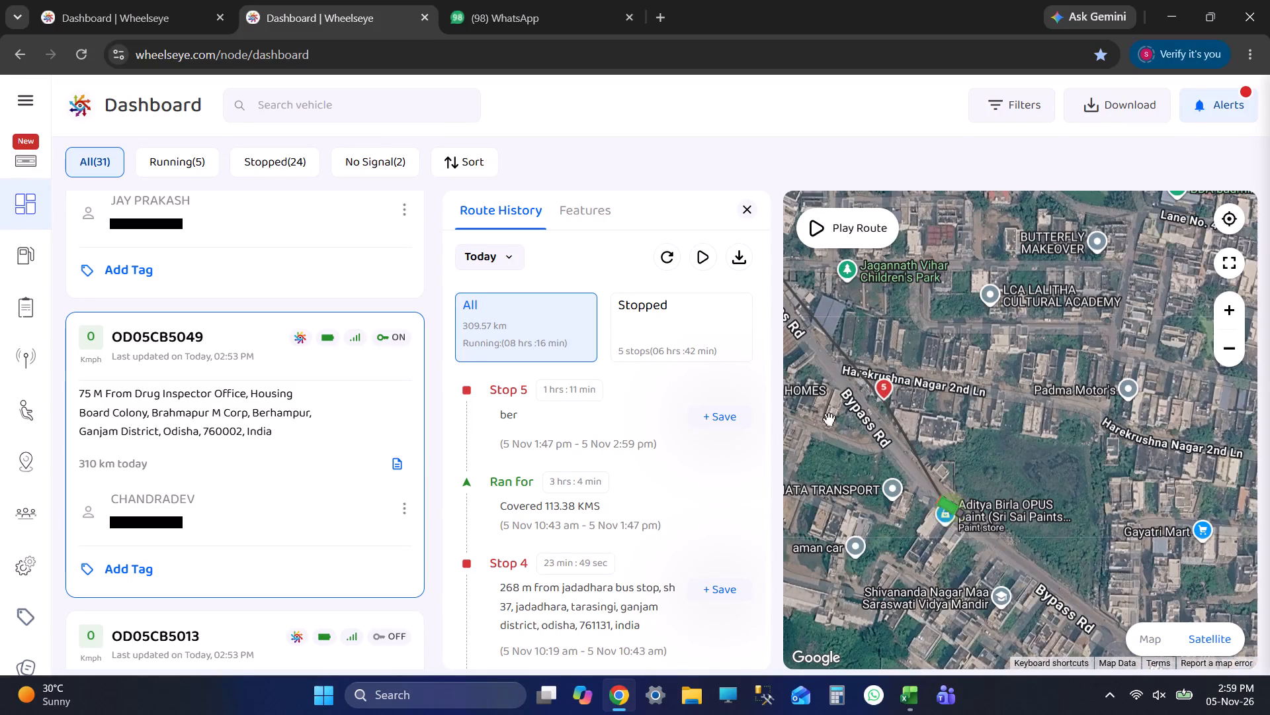
scroll(919, 476, down, 3)
scroll(368, 501, down, 2)
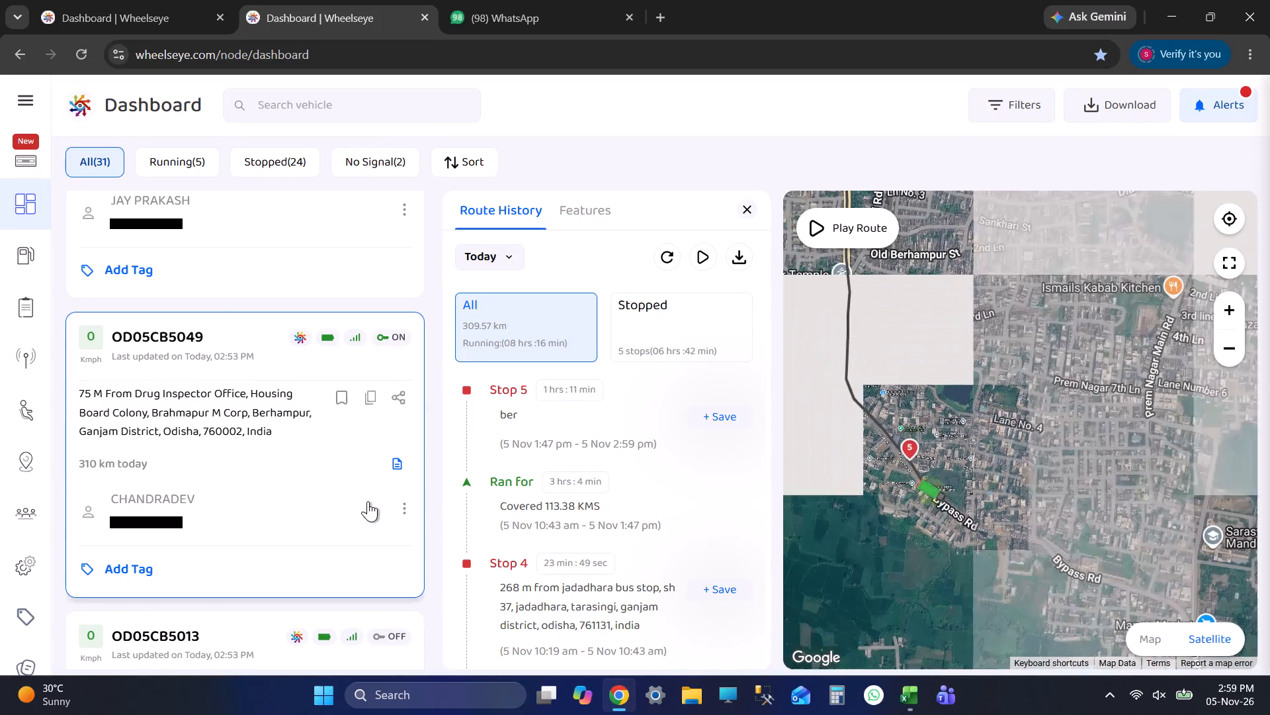
scroll(368, 501, down, 1)
click(226, 453)
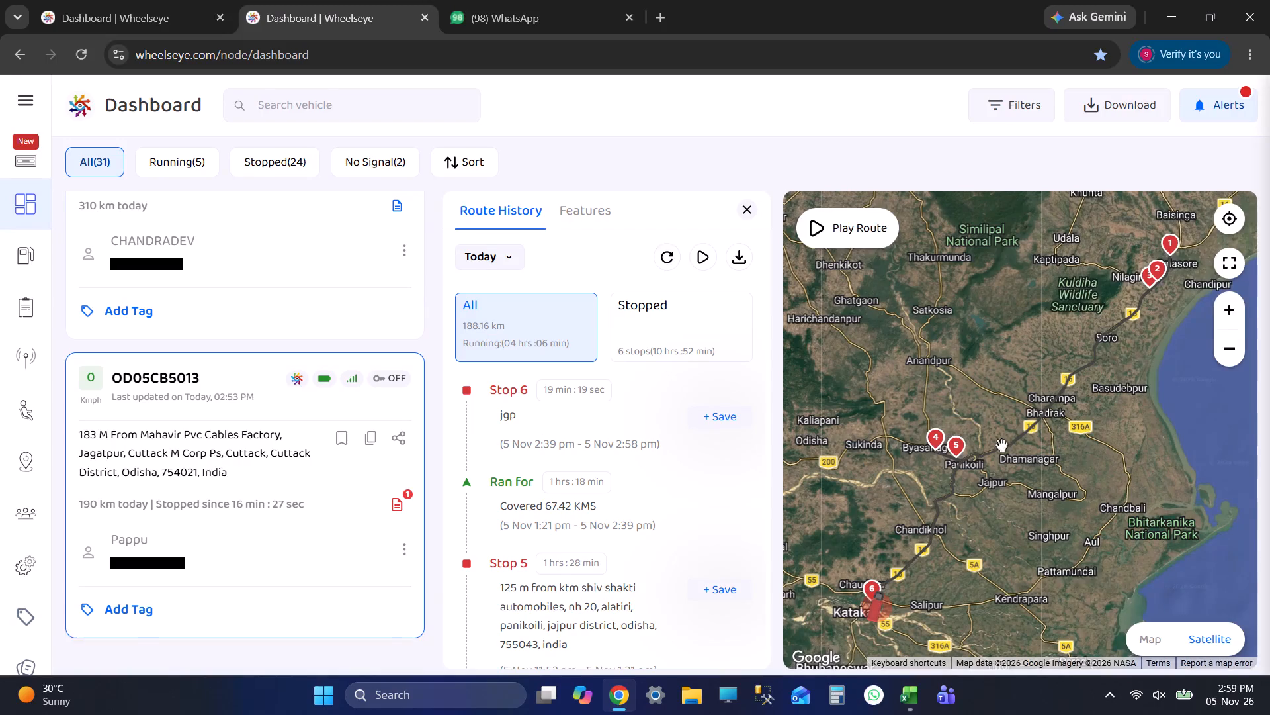
drag(991, 495, 1060, 352)
scroll(704, 526, down, 2)
scroll(705, 538, up, 1)
scroll(704, 542, down, 1)
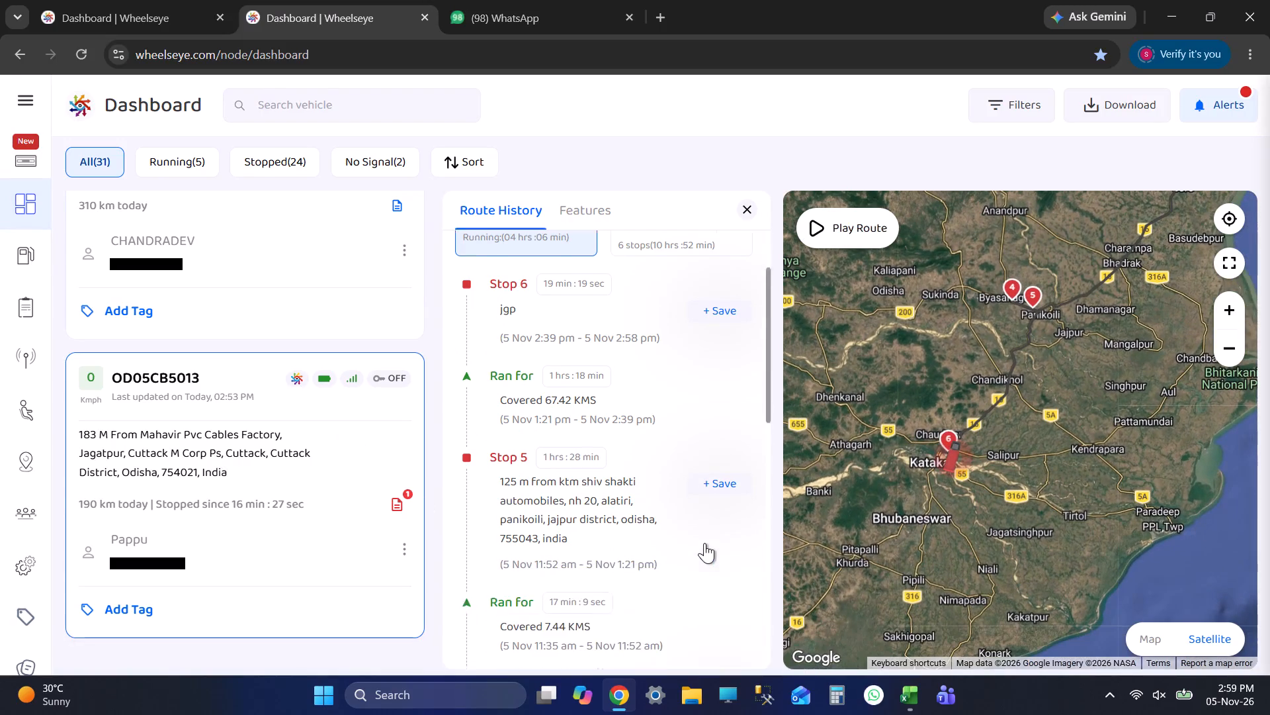
scroll(704, 543, down, 1)
click(564, 379)
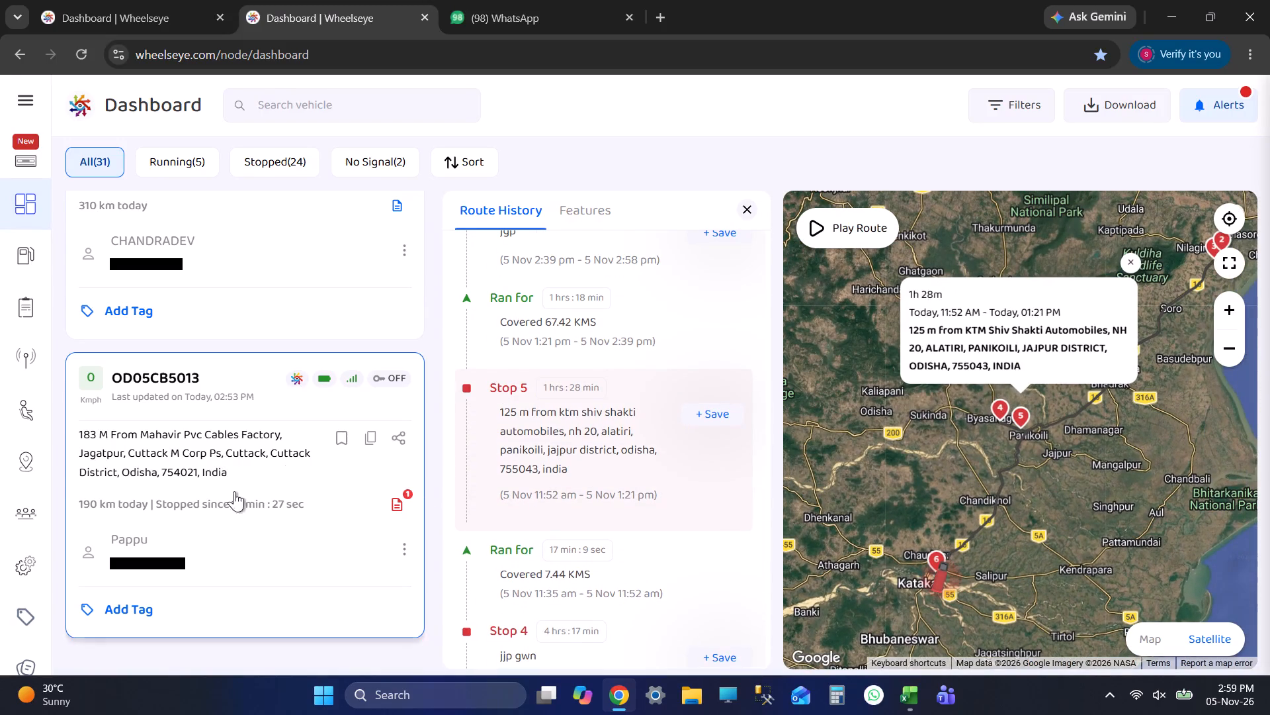
scroll(230, 422, down, 5)
scroll(244, 414, up, 1)
scroll(244, 414, down, 1)
scroll(244, 414, up, 2)
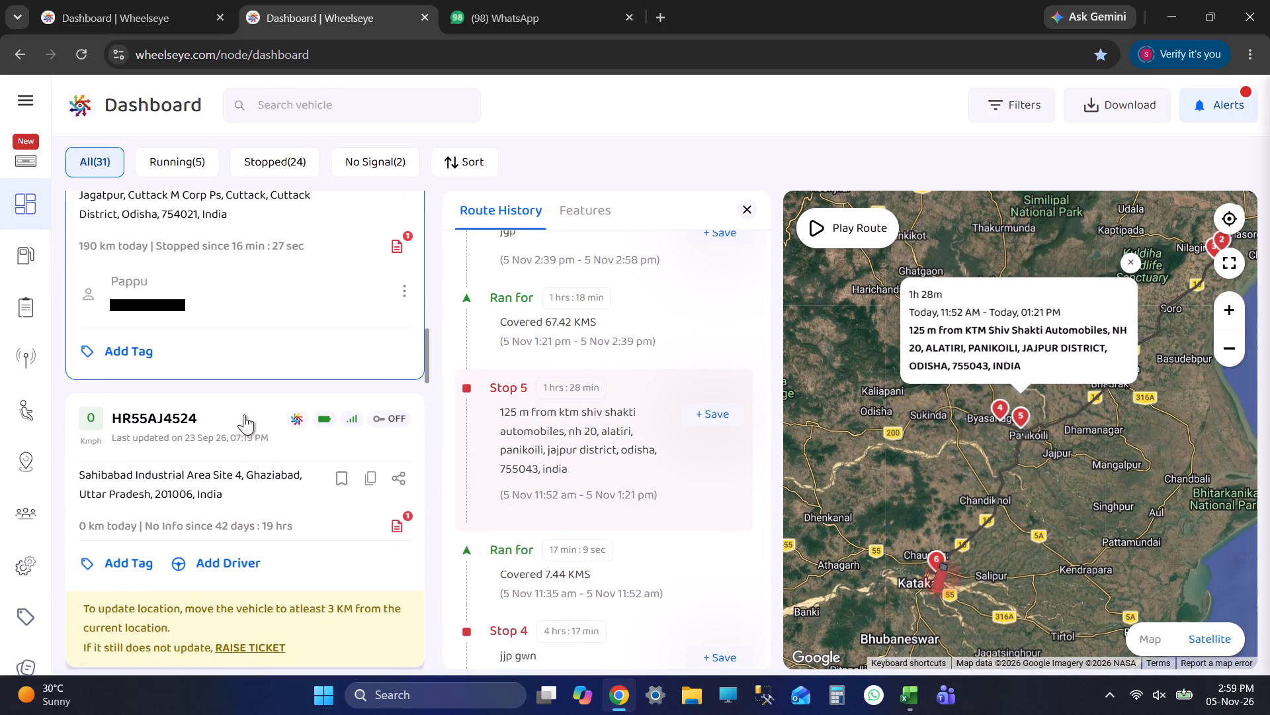
scroll(244, 414, up, 1)
scroll(244, 414, down, 2)
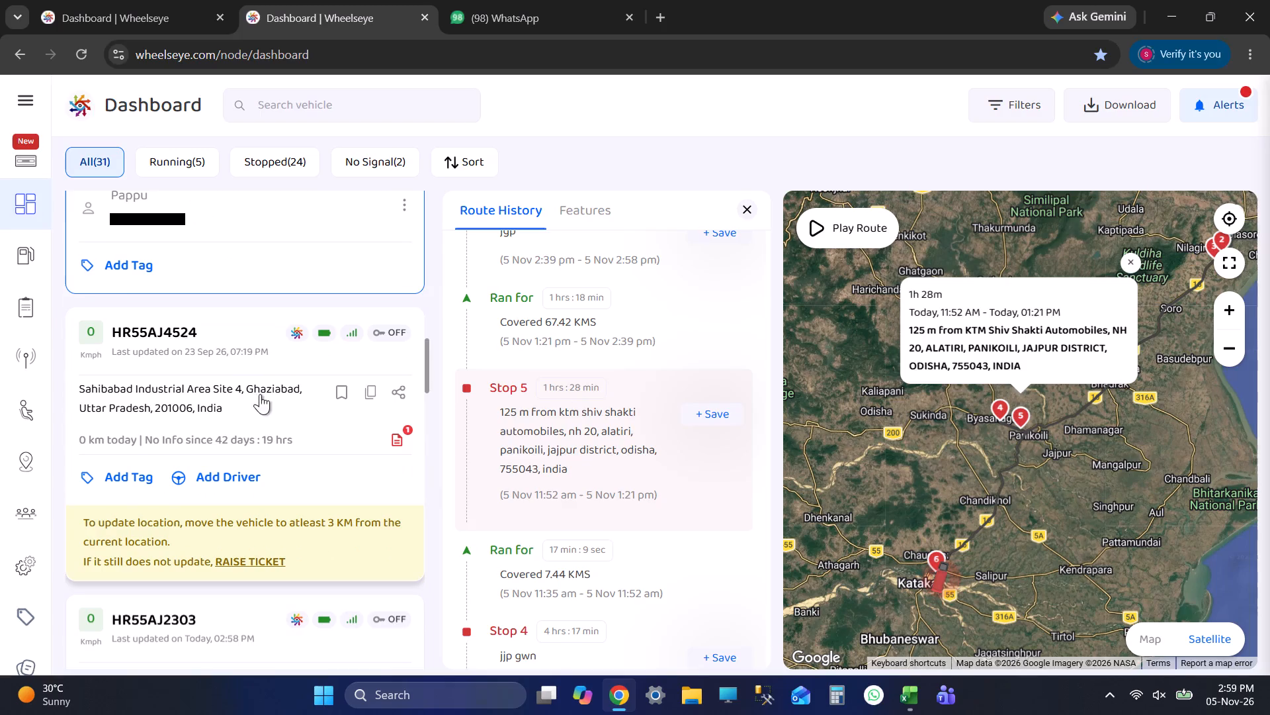
scroll(592, 401, up, 7)
scroll(208, 389, down, 3)
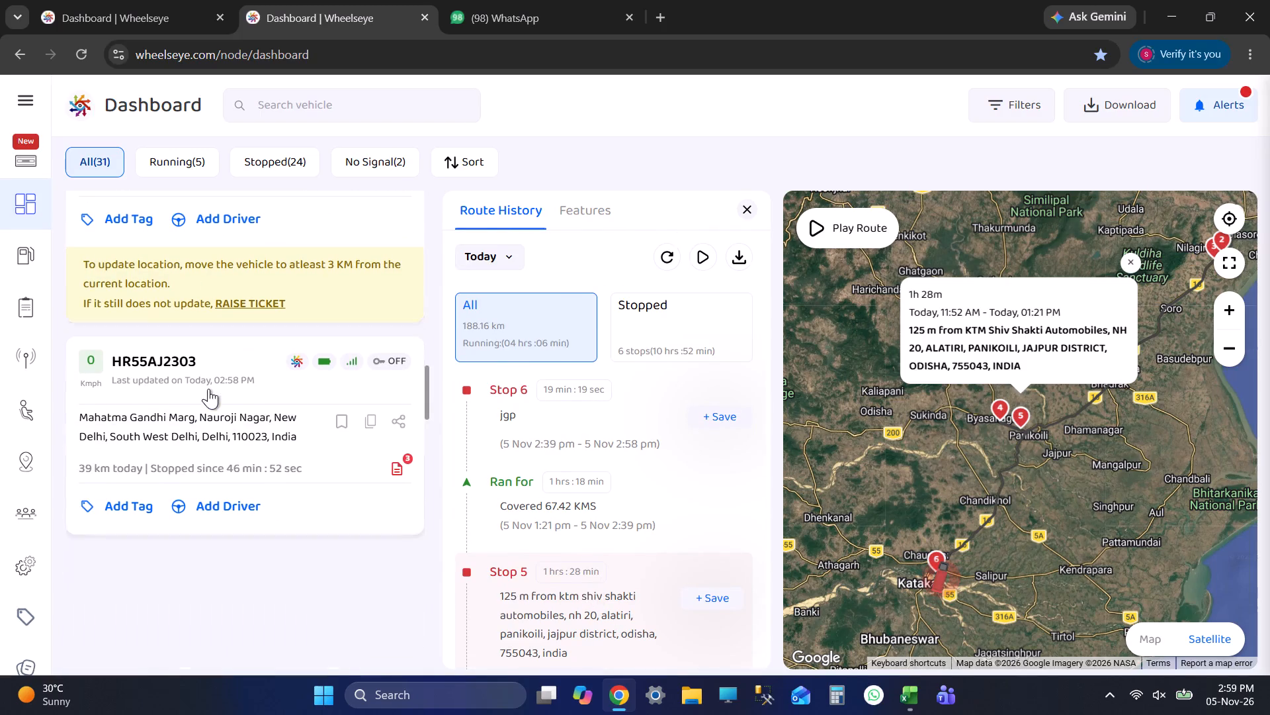
click(208, 389)
scroll(208, 389, down, 3)
click(208, 389)
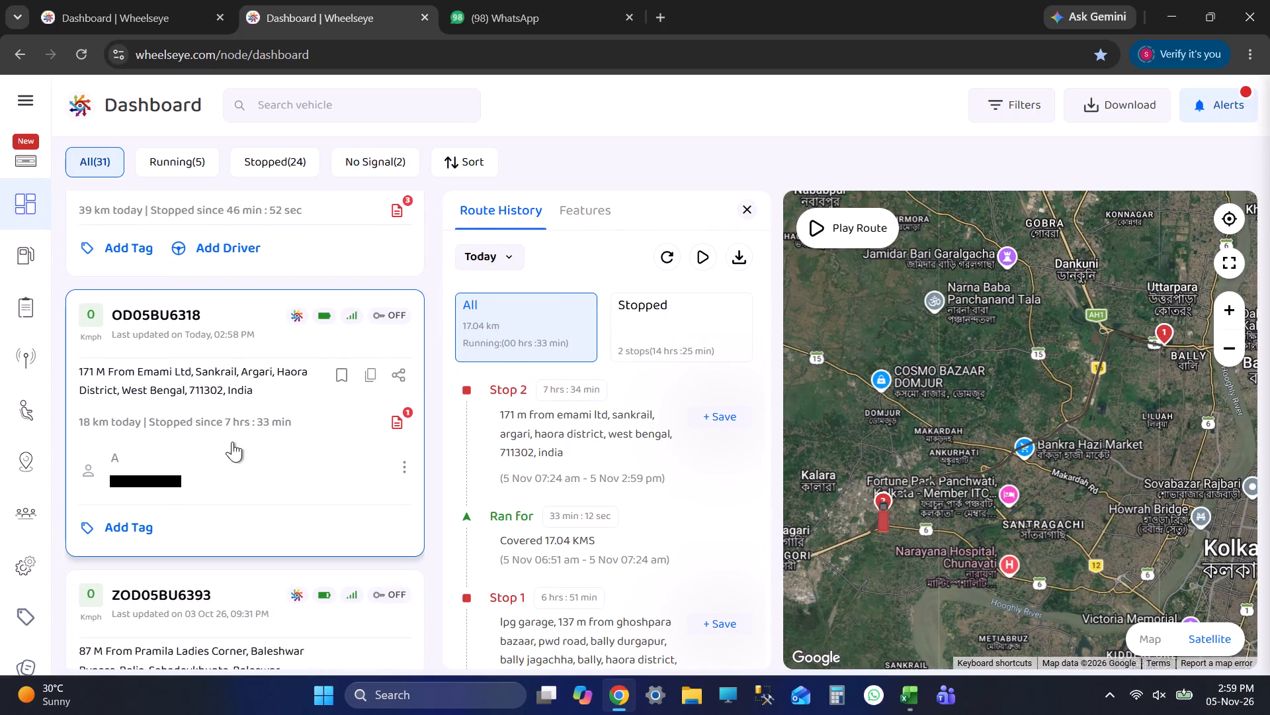
scroll(232, 442, down, 2)
click(171, 438)
scroll(205, 421, down, 2)
scroll(273, 461, down, 1)
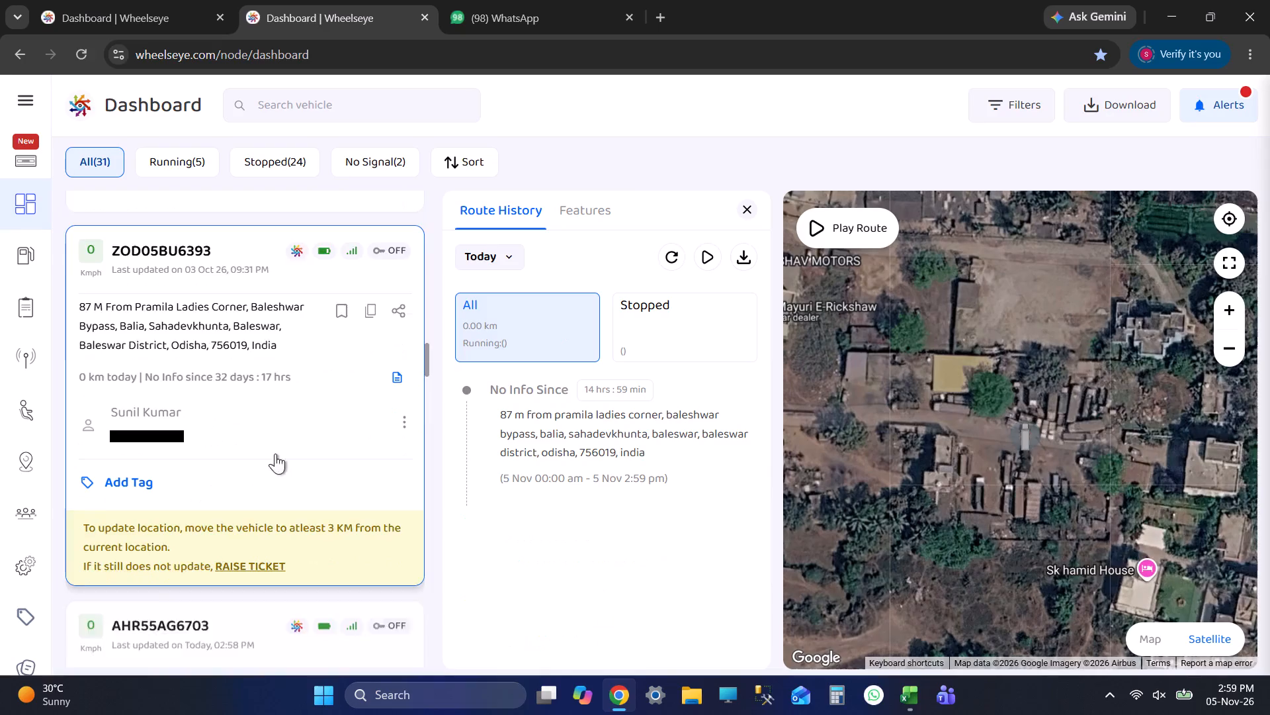
scroll(275, 453, down, 2)
click(259, 428)
scroll(263, 514, down, 4)
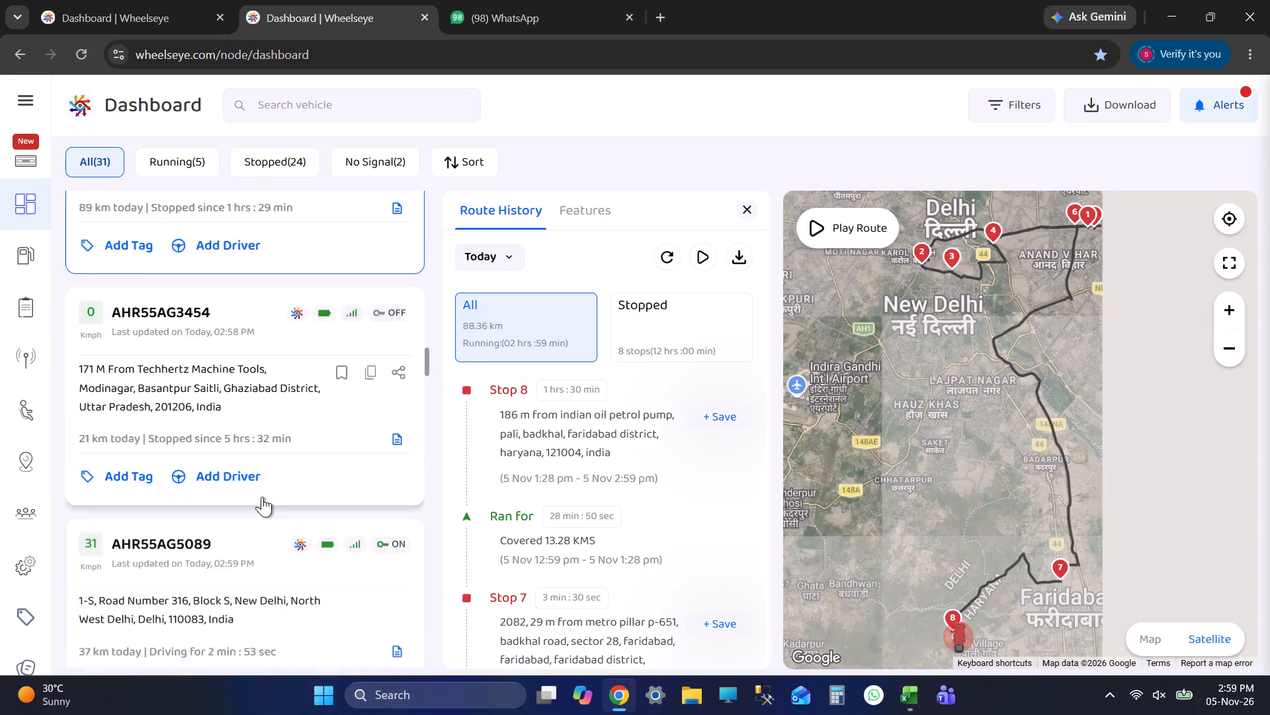
click(245, 477)
scroll(284, 475, down, 5)
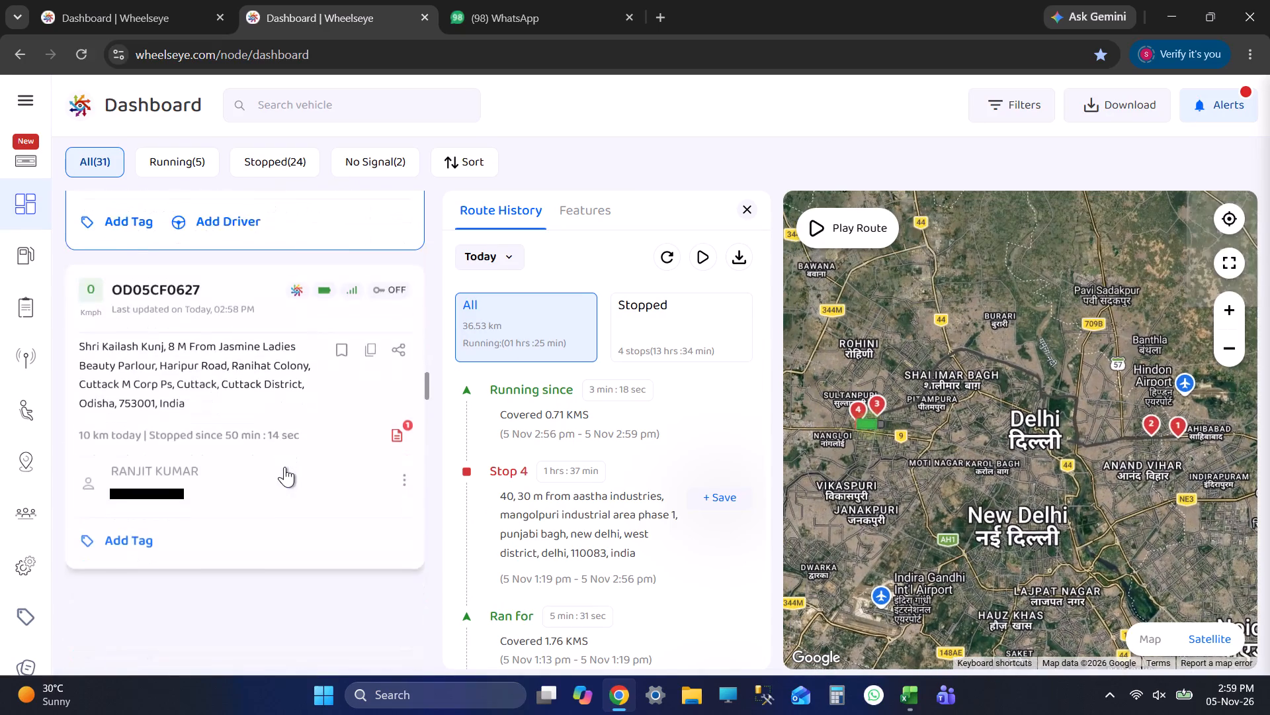
click(286, 421)
scroll(863, 551, up, 3)
scroll(913, 457, up, 3)
scroll(913, 457, down, 3)
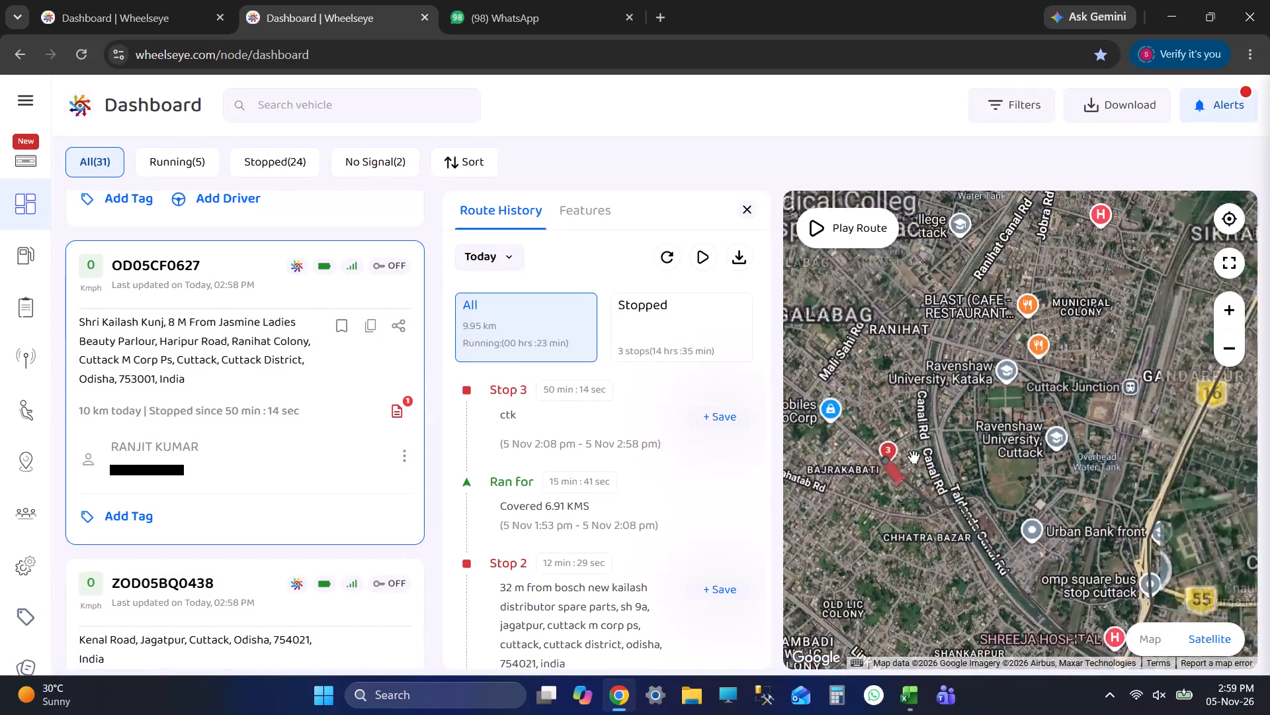
scroll(913, 457, down, 6)
click(595, 434)
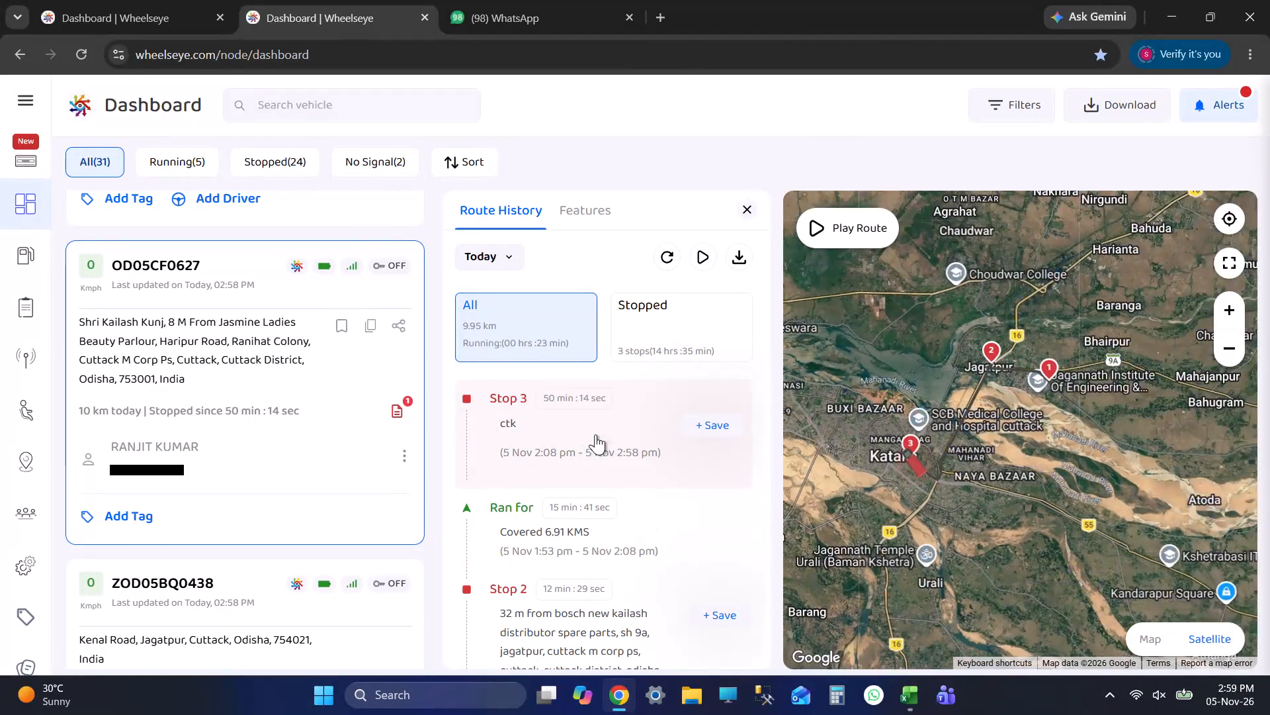
scroll(248, 430, down, 1)
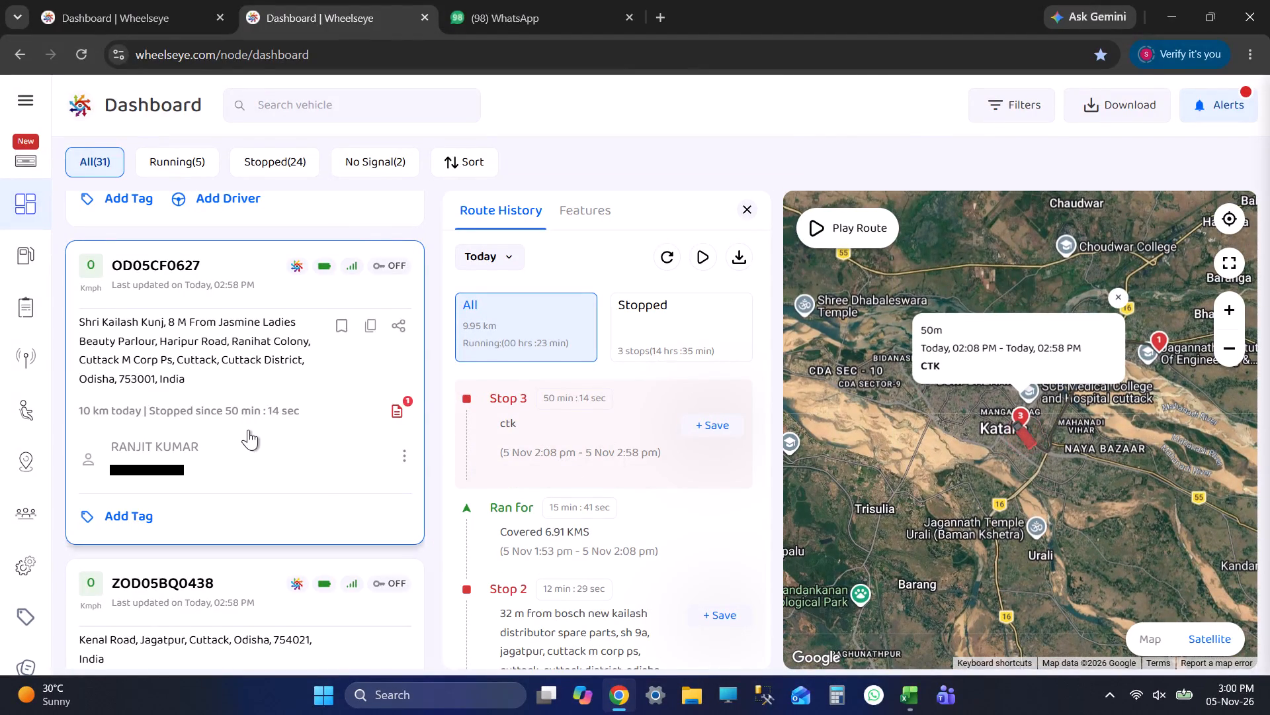
scroll(248, 430, down, 2)
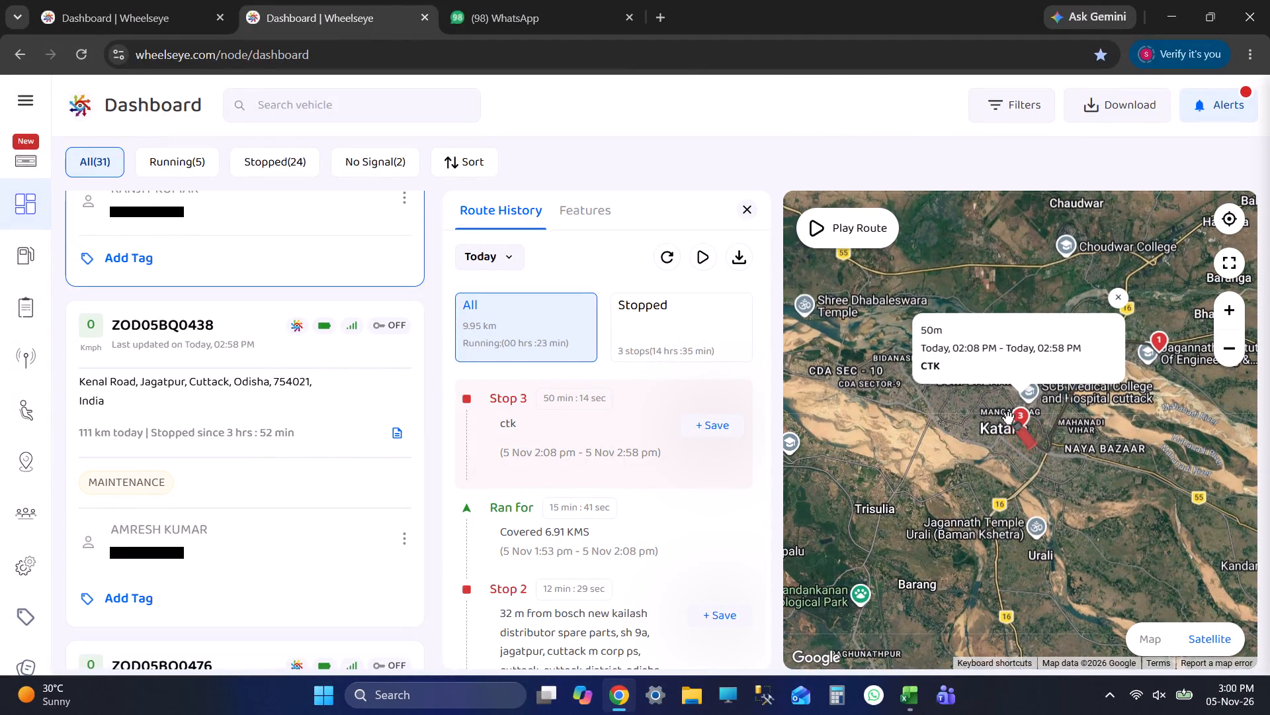
scroll(1023, 425, up, 6)
click(153, 422)
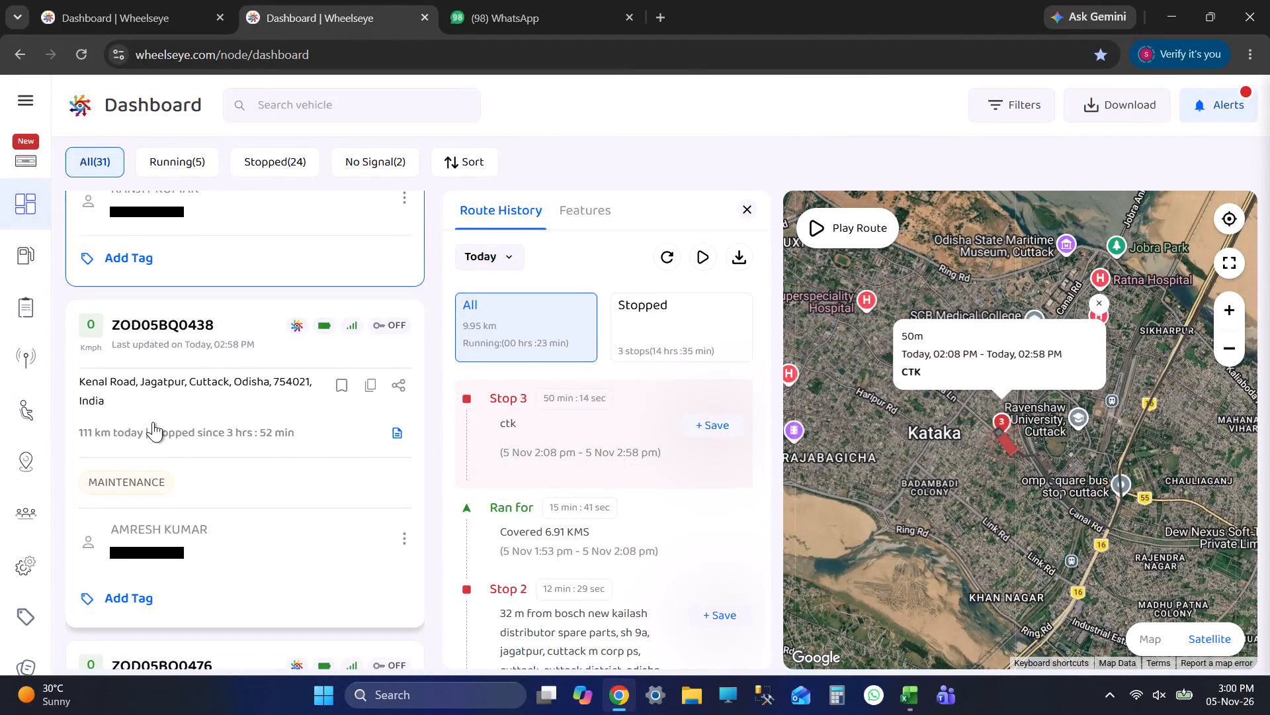
drag(1102, 515, 1003, 502)
scroll(1005, 498, up, 8)
drag(876, 396, 1061, 414)
scroll(1049, 436, up, 2)
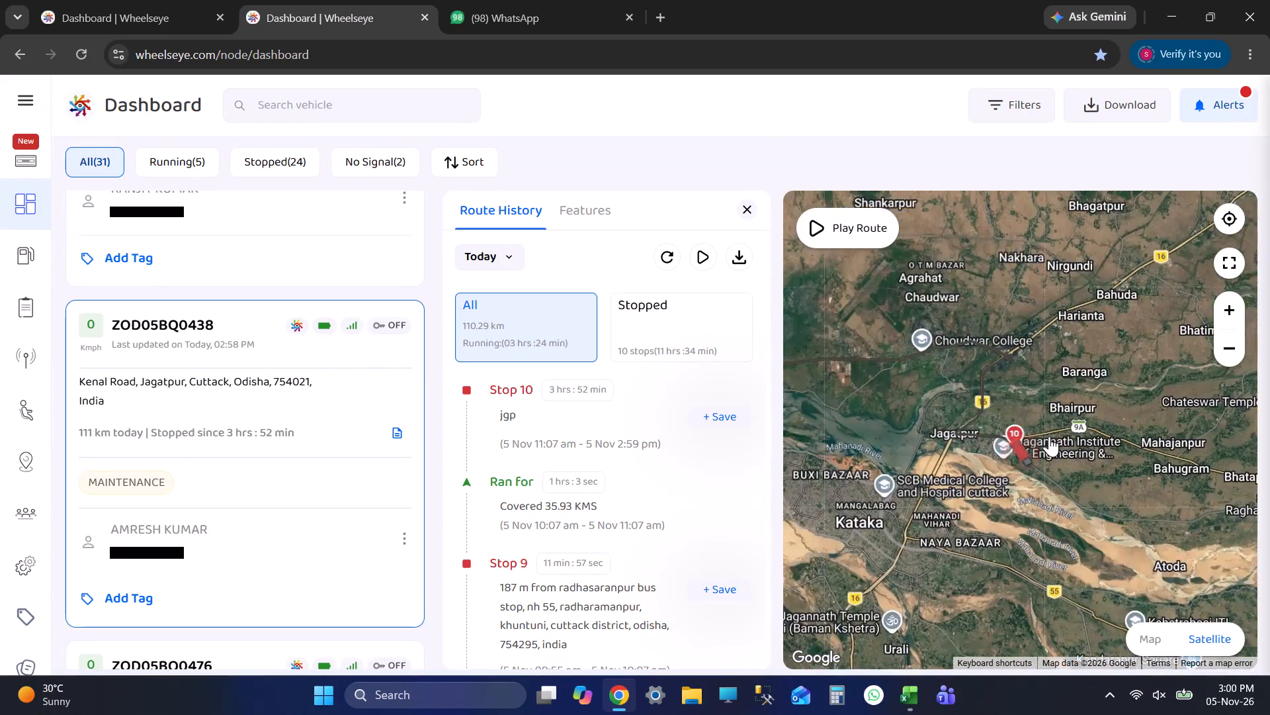
scroll(1049, 436, up, 5)
scroll(941, 463, up, 1)
scroll(940, 463, down, 1)
scroll(940, 463, up, 7)
drag(988, 489, 1041, 373)
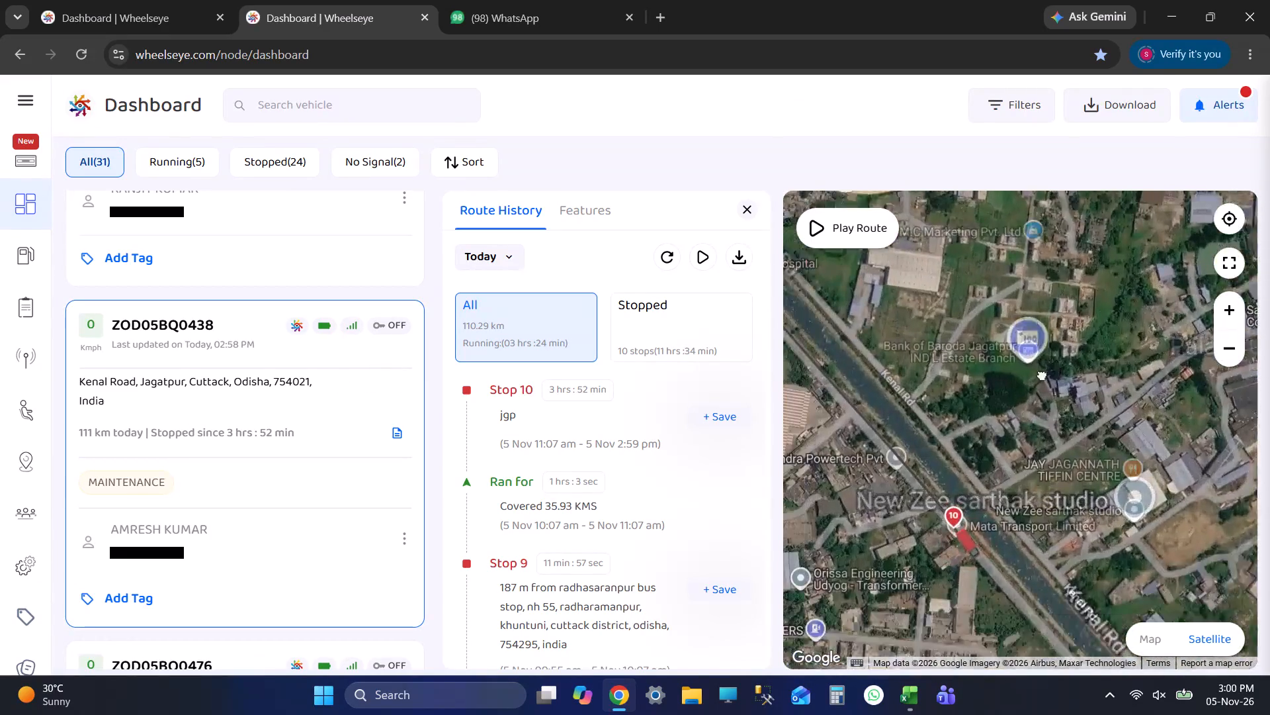
drag(1041, 373, 1052, 332)
scroll(1035, 412, down, 3)
scroll(1033, 415, up, 1)
scroll(1033, 415, down, 5)
scroll(1056, 399, up, 1)
scroll(1056, 399, down, 3)
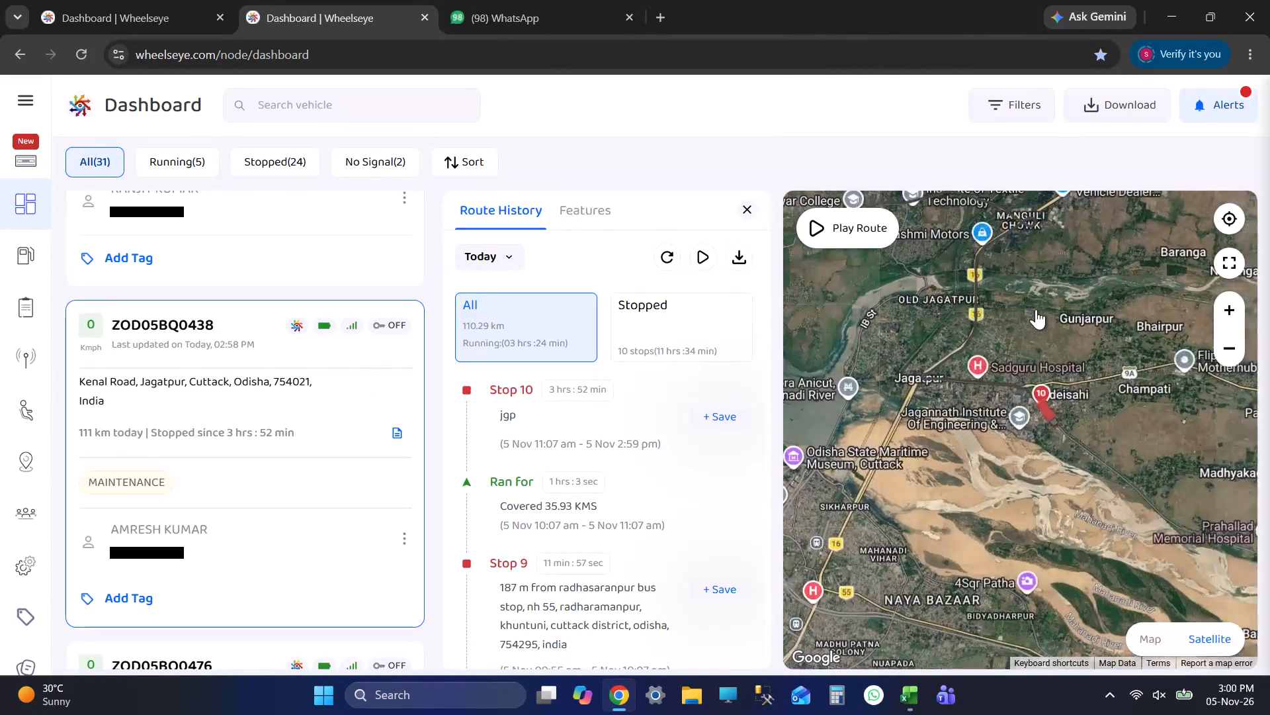
drag(1036, 309, 1009, 412)
scroll(1009, 412, down, 10)
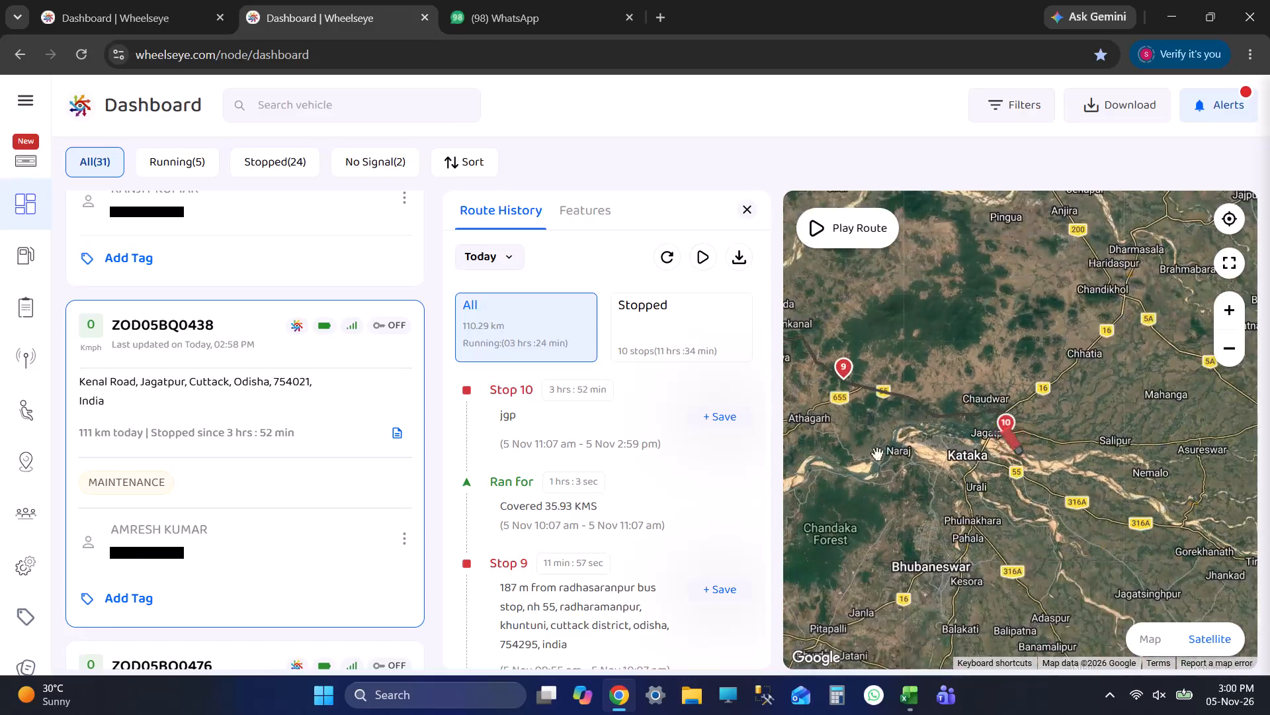
scroll(339, 426, down, 5)
click(220, 310)
scroll(319, 410, down, 1)
click(254, 483)
scroll(316, 503, down, 3)
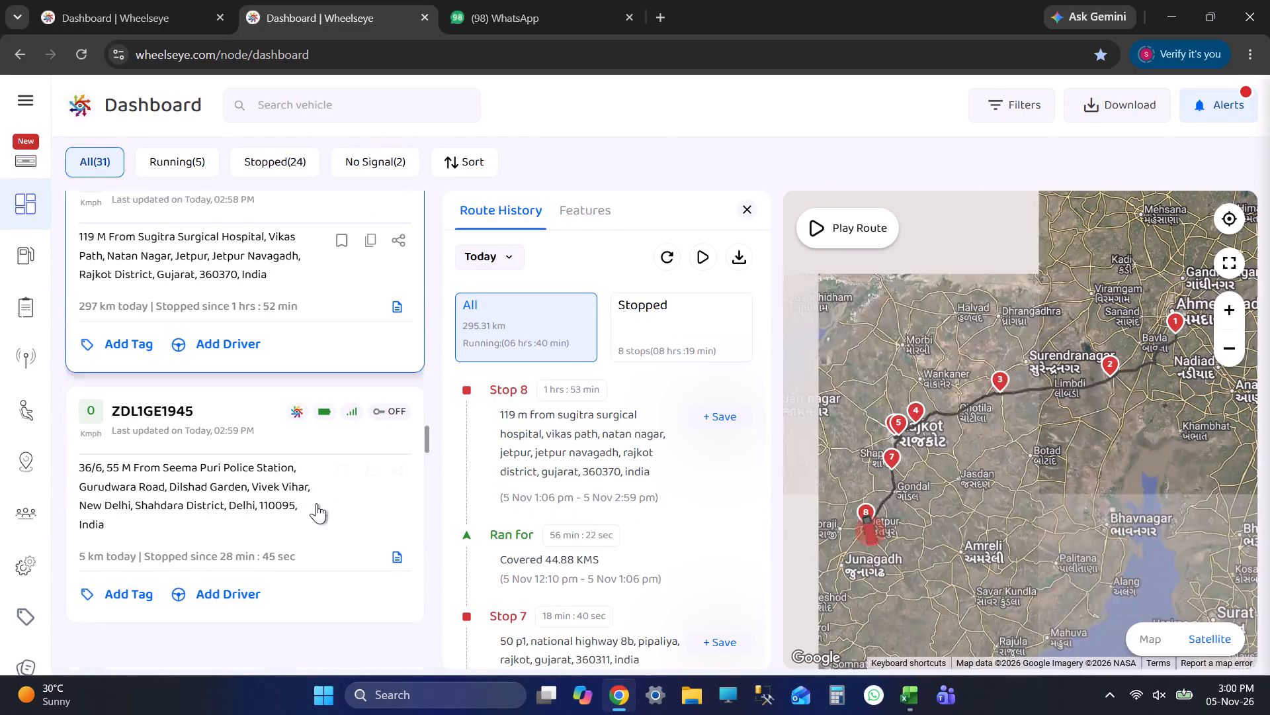
click(238, 478)
scroll(247, 452, down, 1)
scroll(251, 457, up, 1)
scroll(251, 457, down, 2)
click(241, 516)
scroll(254, 508, down, 3)
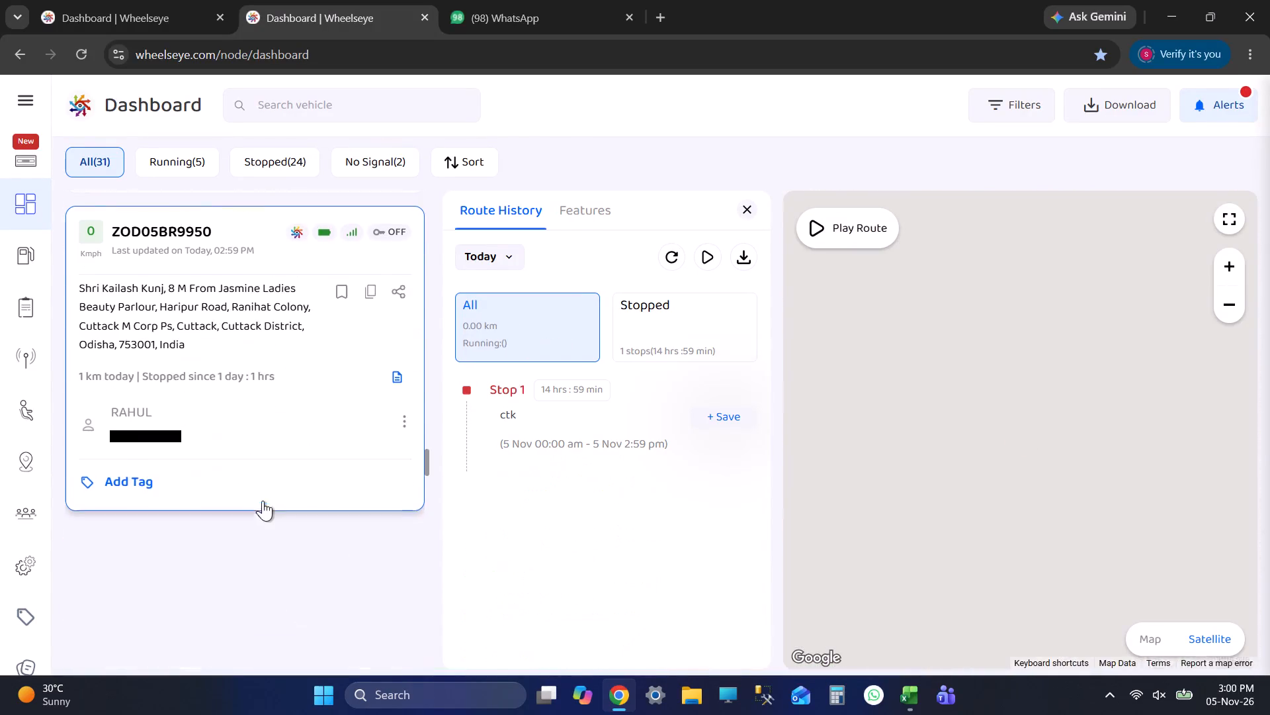
scroll(1069, 458, down, 4)
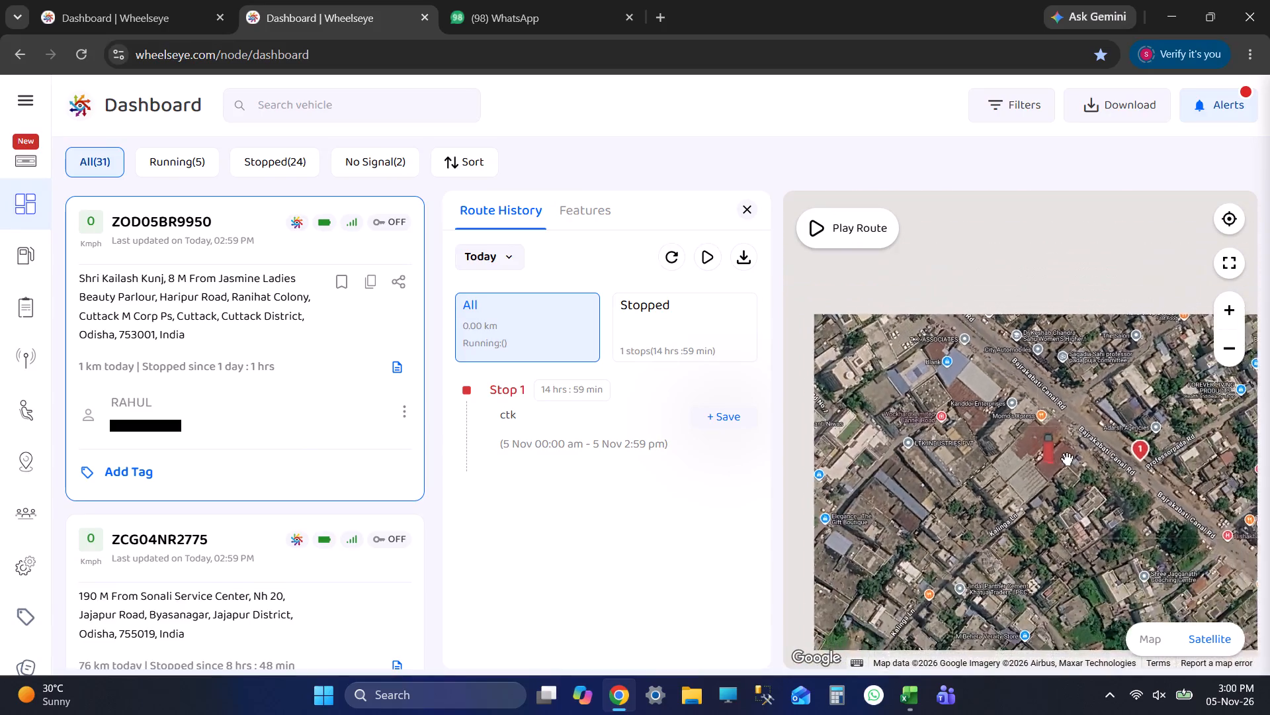
scroll(1067, 459, down, 1)
scroll(1067, 459, up, 2)
scroll(1067, 459, down, 1)
scroll(1067, 459, up, 11)
scroll(1062, 450, down, 2)
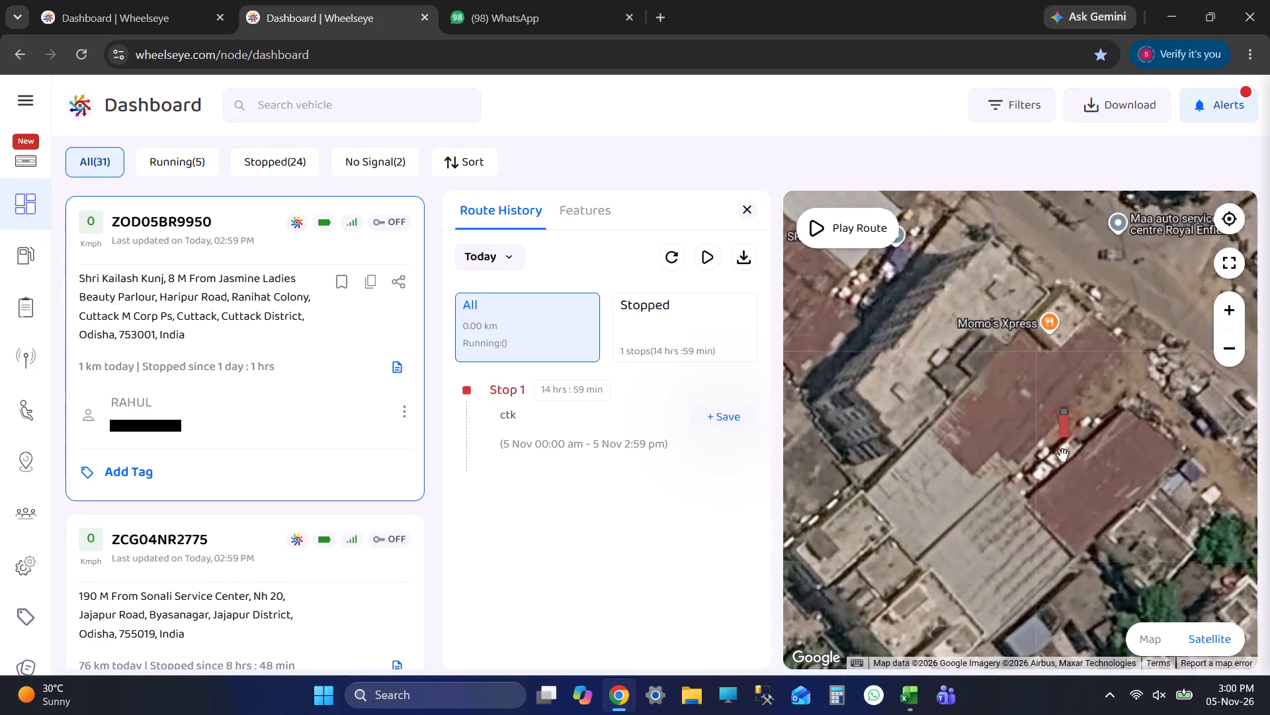
scroll(1062, 455, down, 8)
scroll(309, 477, down, 4)
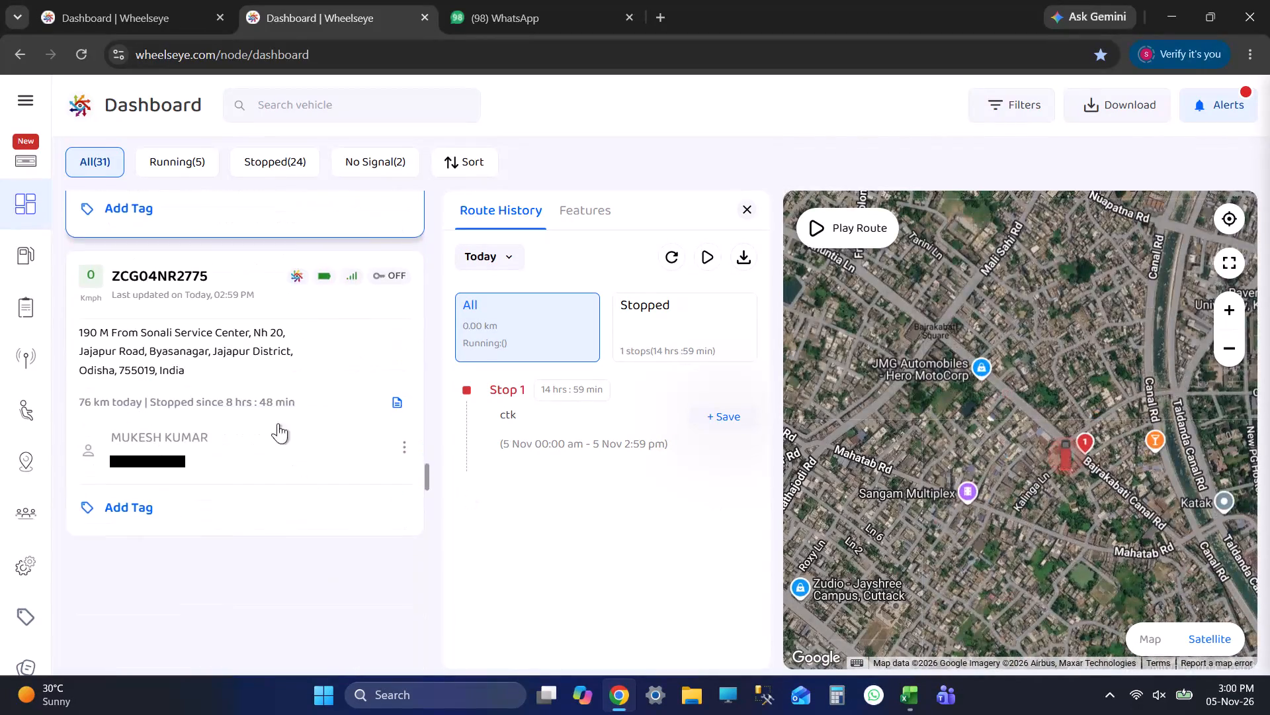
scroll(233, 362, up, 3)
click(216, 506)
scroll(245, 471, down, 3)
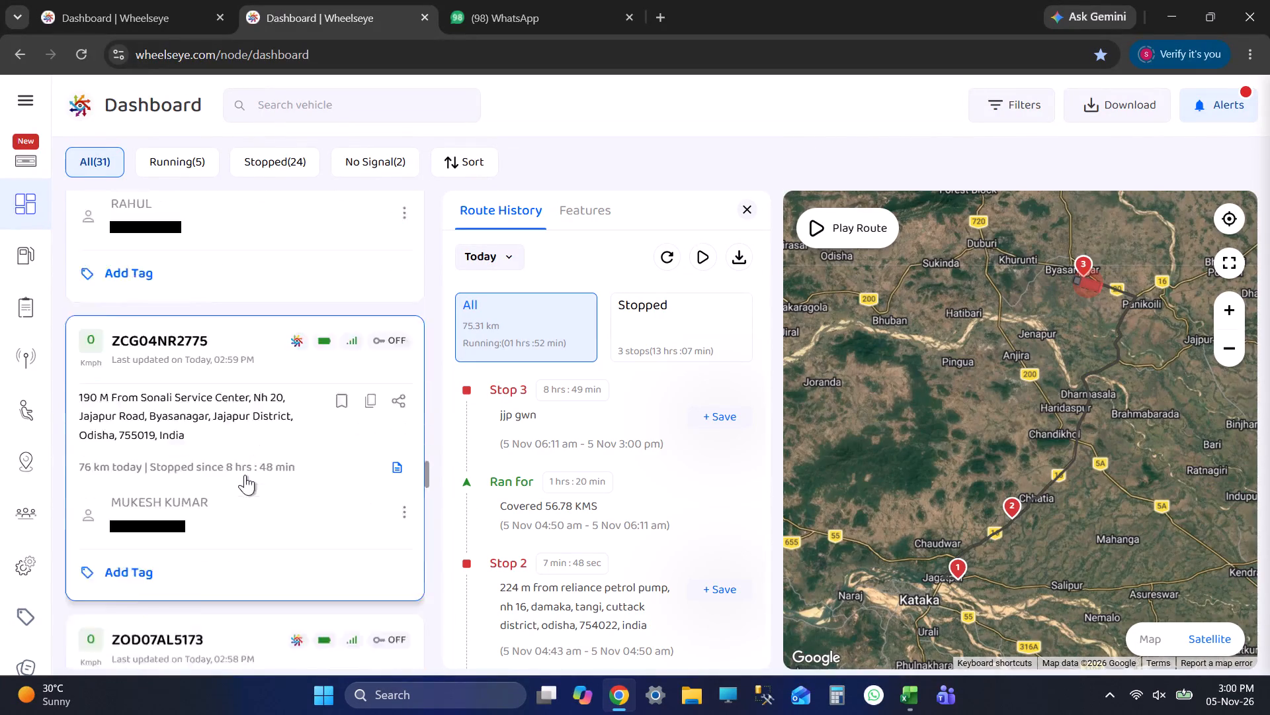
scroll(1122, 255, up, 11)
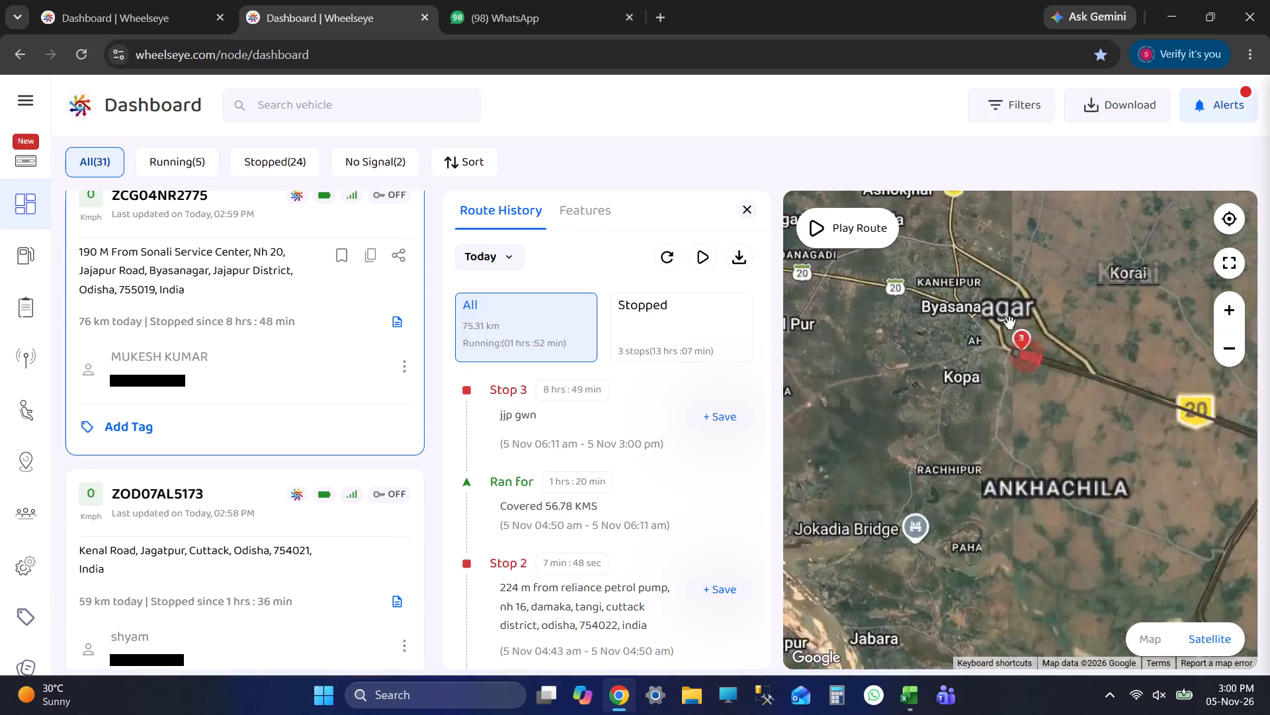
scroll(1009, 322, up, 4)
scroll(1021, 398, up, 6)
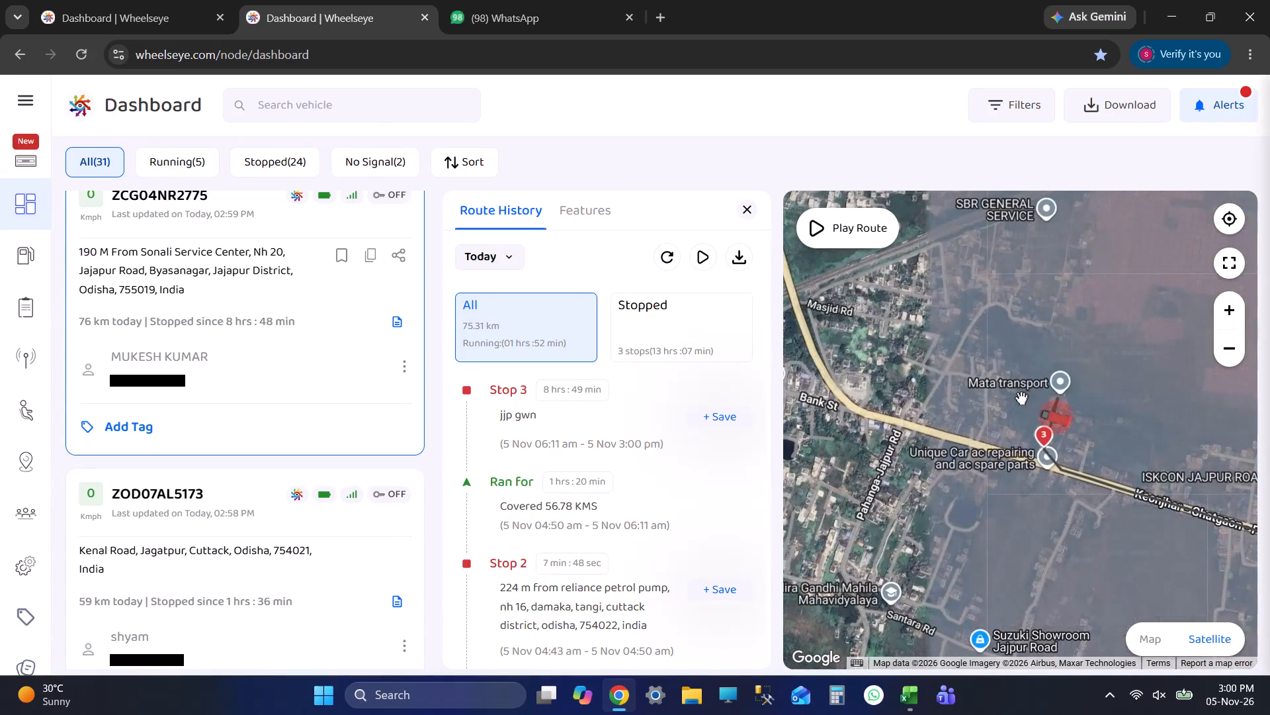
drag(1086, 377, 1054, 387)
scroll(1043, 402, up, 1)
scroll(1043, 402, down, 1)
scroll(1043, 402, up, 2)
scroll(1036, 405, down, 2)
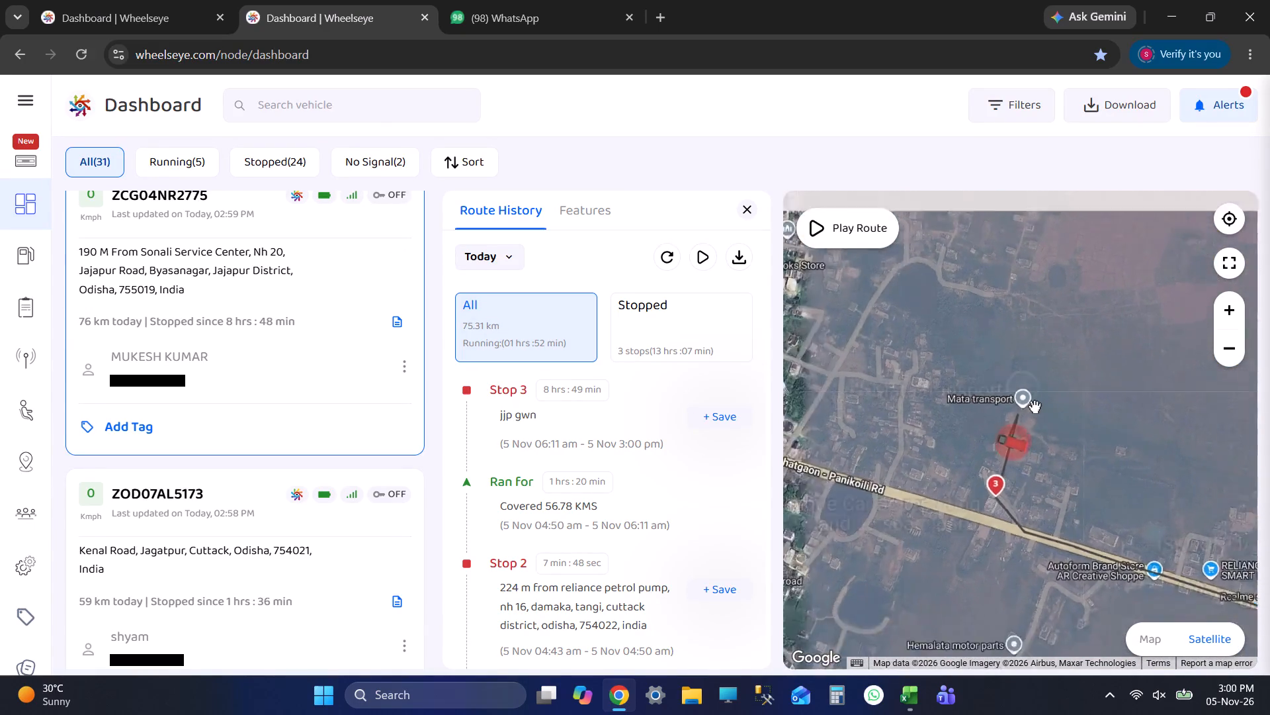
scroll(1035, 406, down, 3)
click(667, 432)
scroll(214, 436, up, 1)
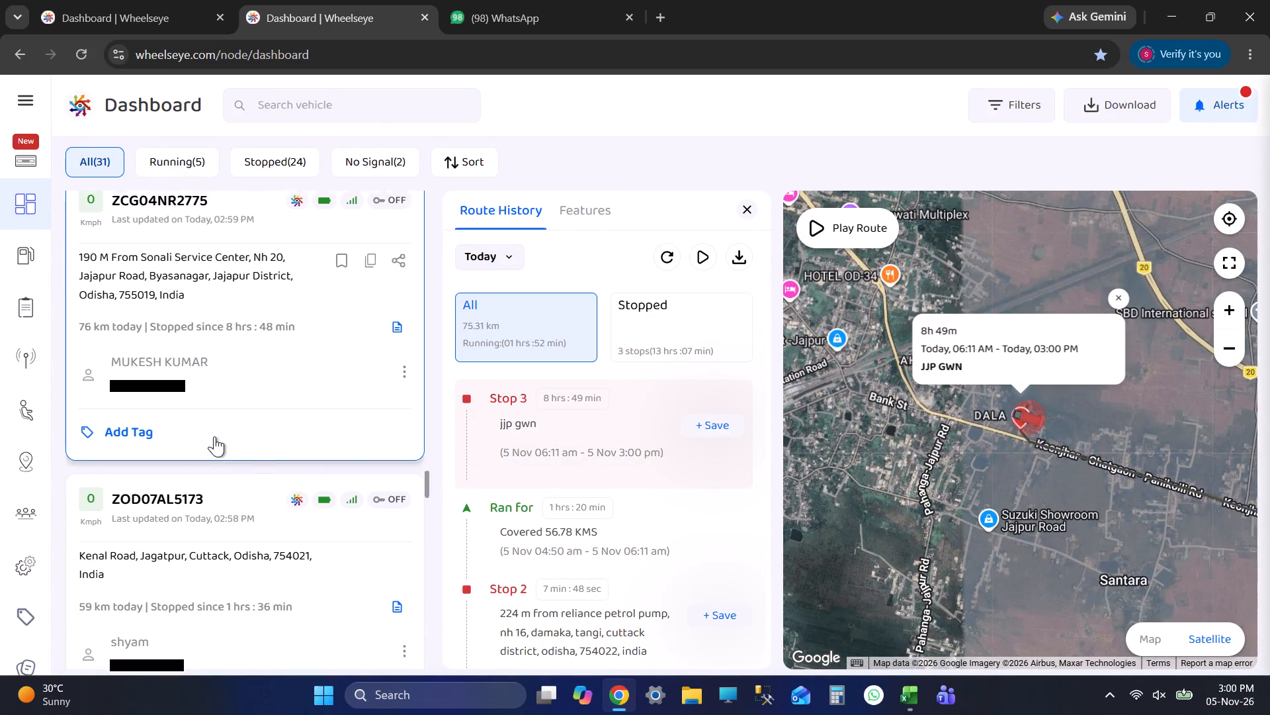
scroll(214, 450, down, 3)
click(216, 424)
scroll(216, 424, down, 3)
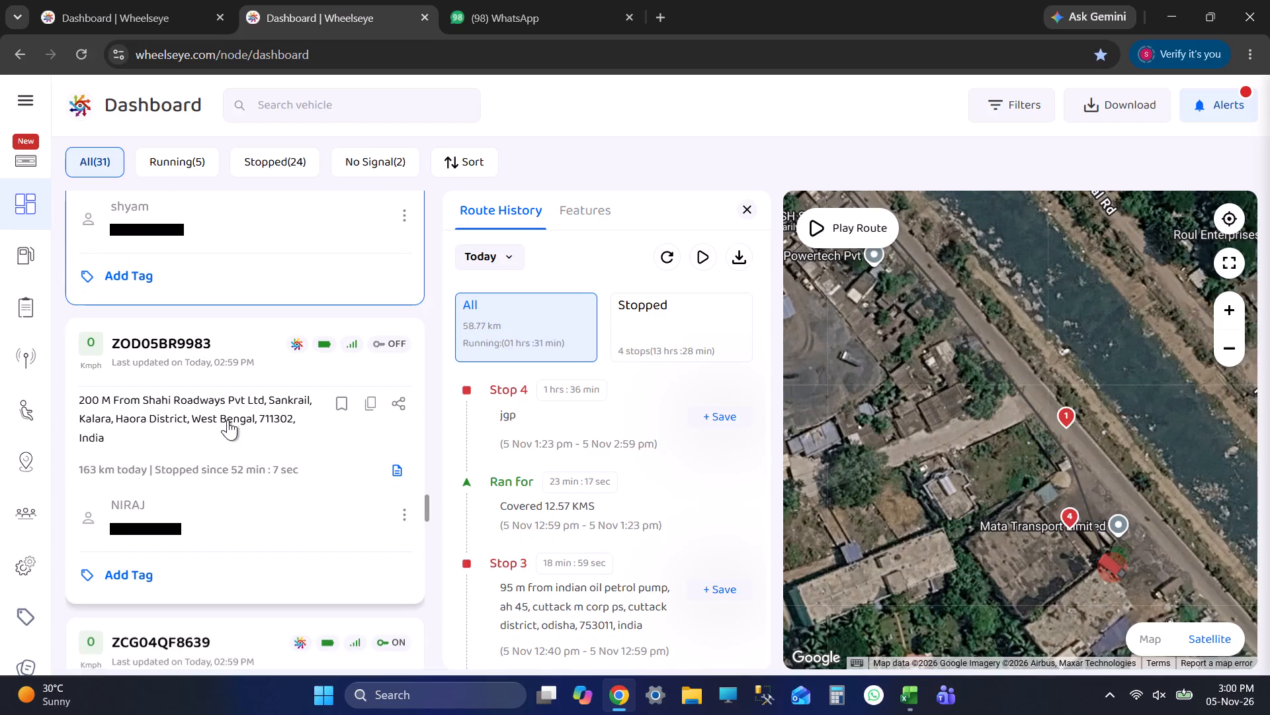
click(228, 420)
drag(1167, 273, 1097, 323)
scroll(1106, 332, up, 2)
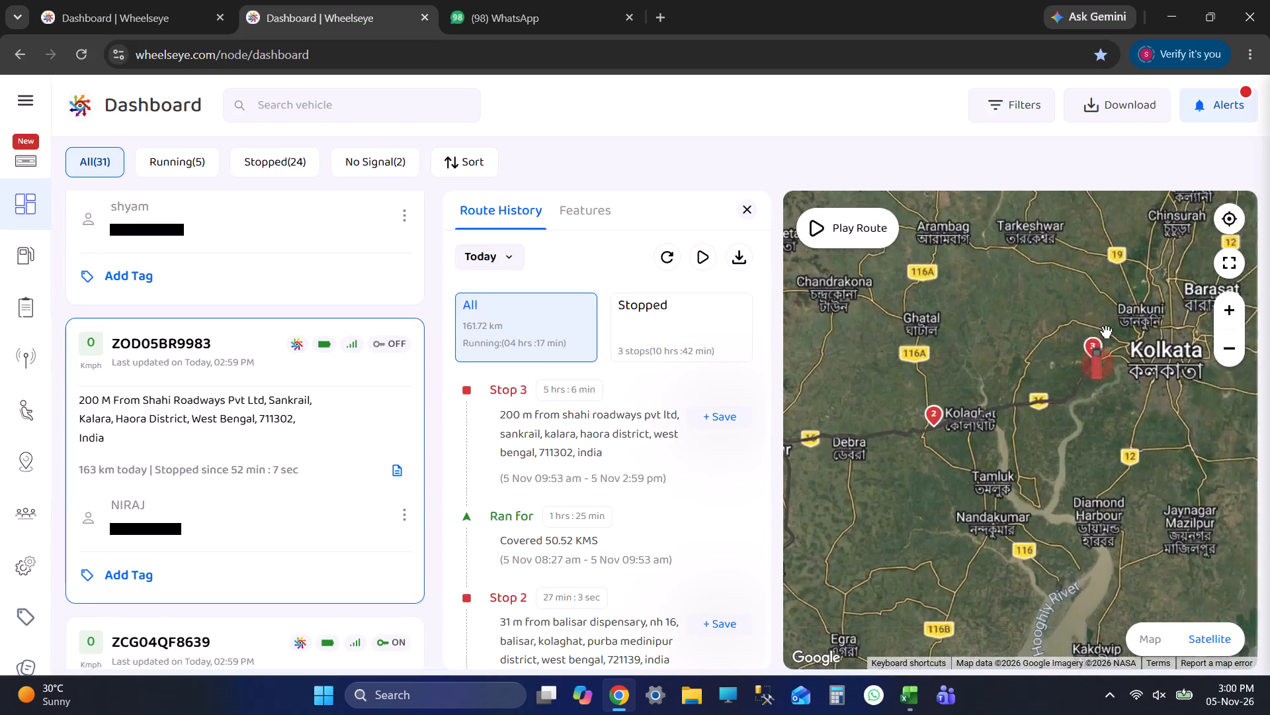
scroll(1106, 332, up, 20)
scroll(1106, 332, up, 1)
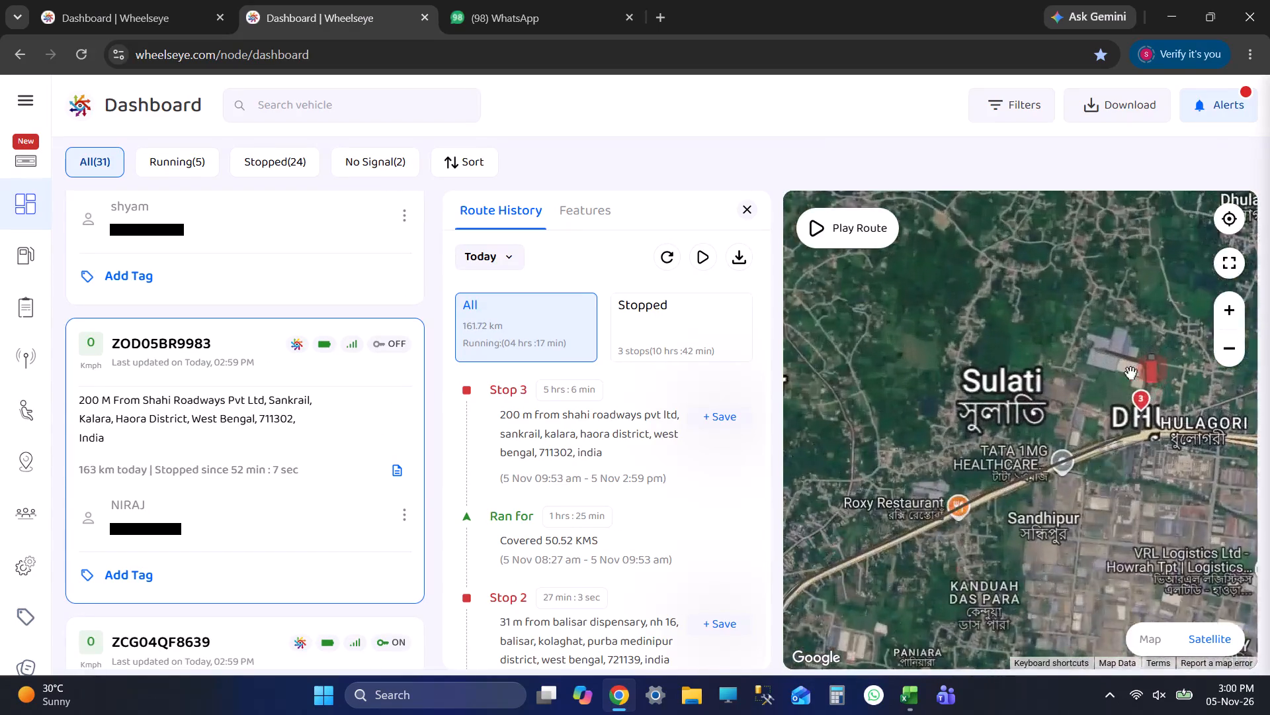
drag(1136, 373, 988, 424)
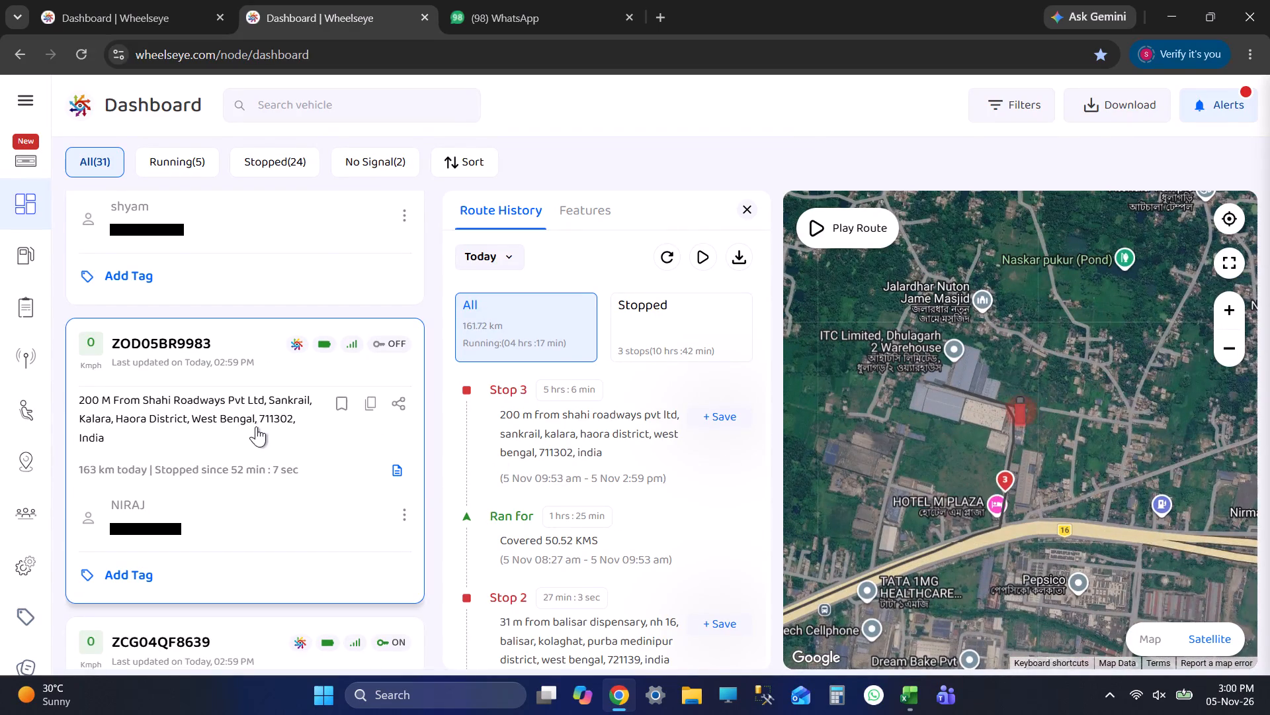
Review today's route histories for ZCG04QF8639 and ZCG04QF8638 at Pipodara in Surat District.
scroll(257, 432, down, 4)
click(249, 375)
scroll(254, 428, down, 3)
click(257, 316)
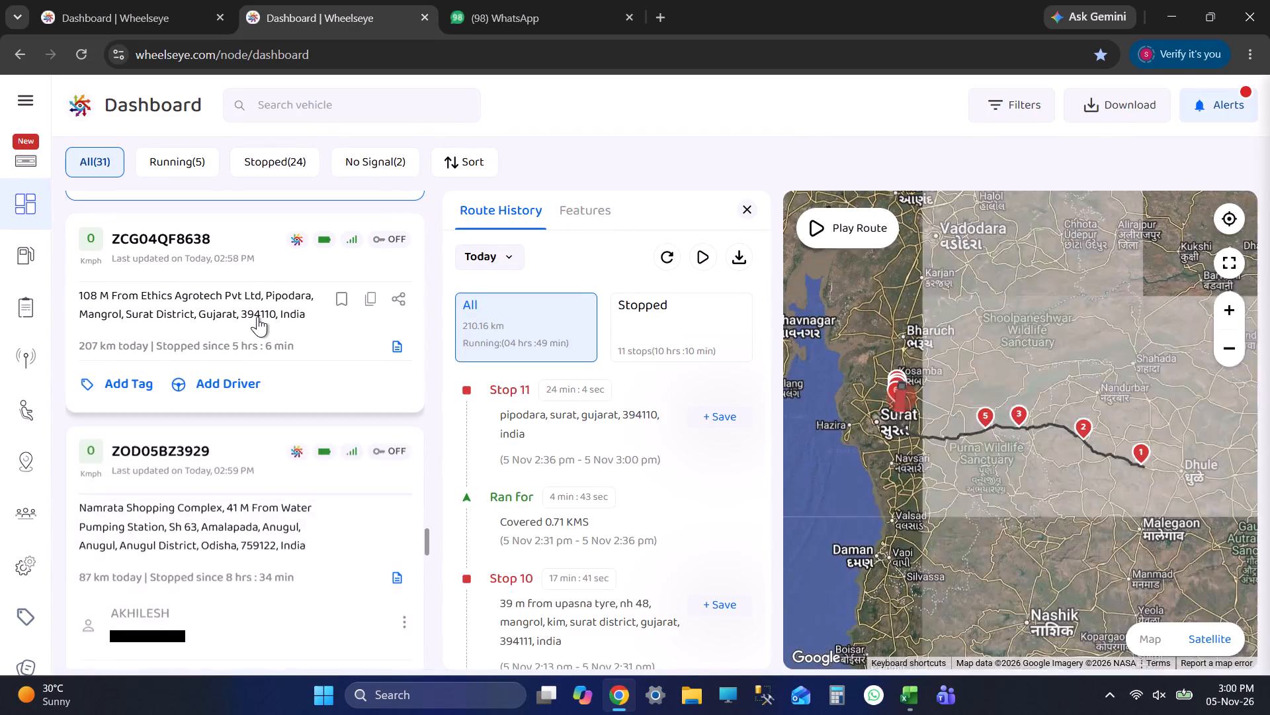
scroll(264, 371, down, 2)
click(264, 355)
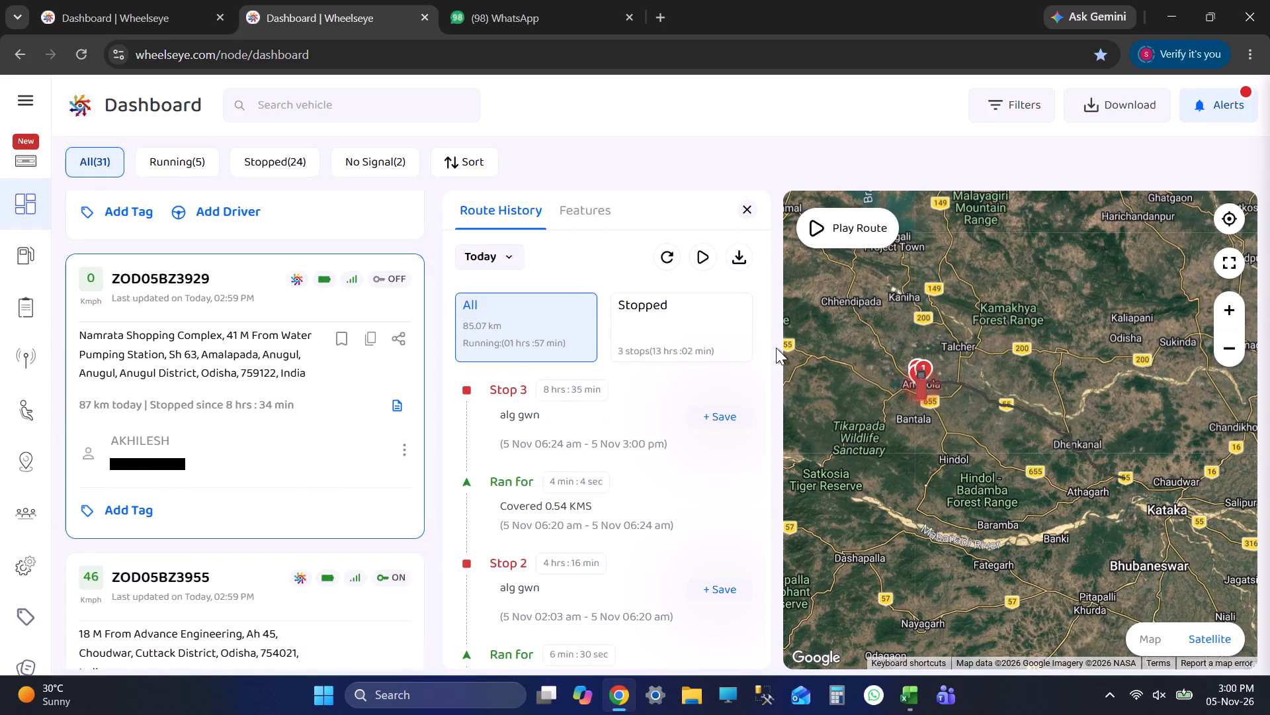
click(646, 416)
scroll(956, 410, up, 2)
scroll(1056, 430, up, 3)
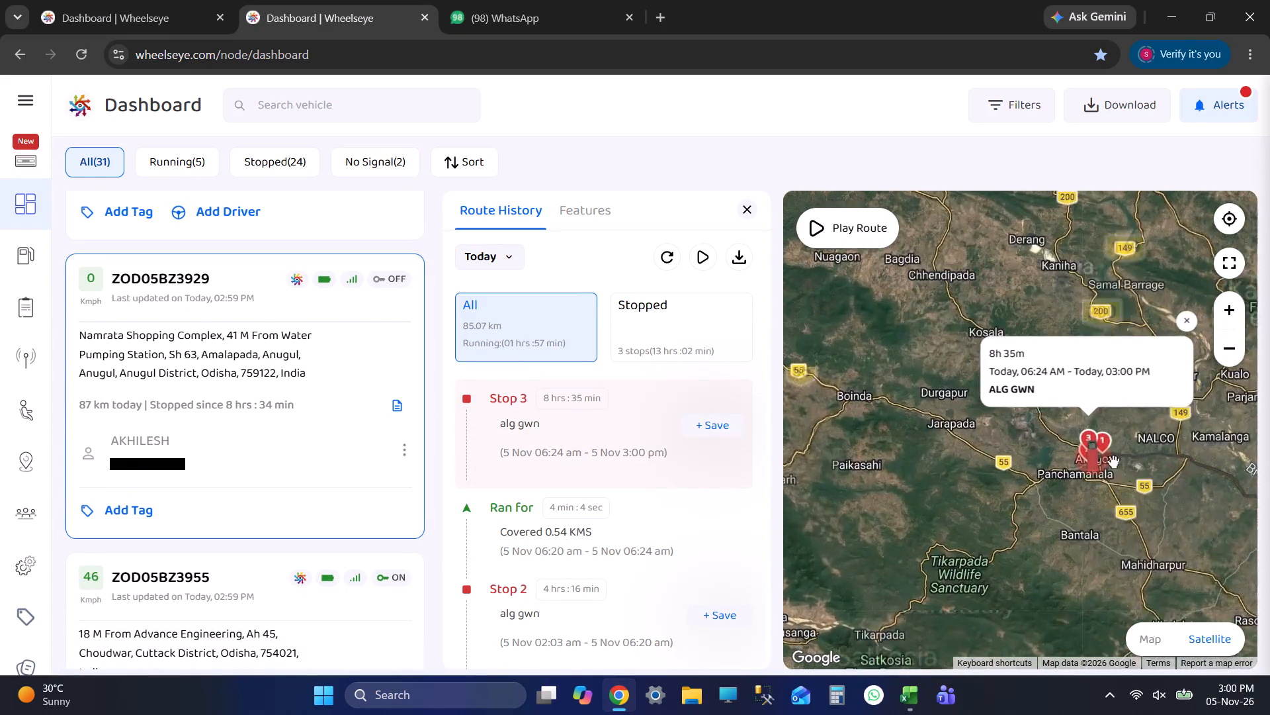
scroll(1113, 461, up, 15)
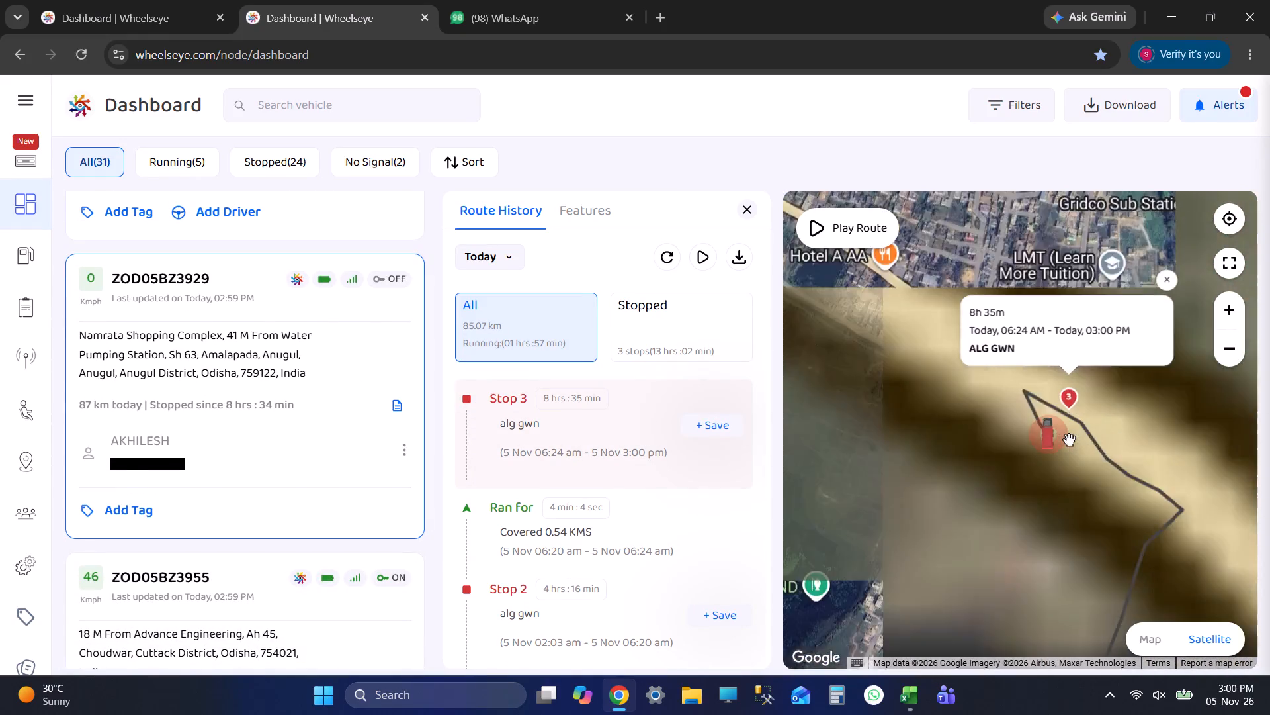
scroll(1069, 440, up, 3)
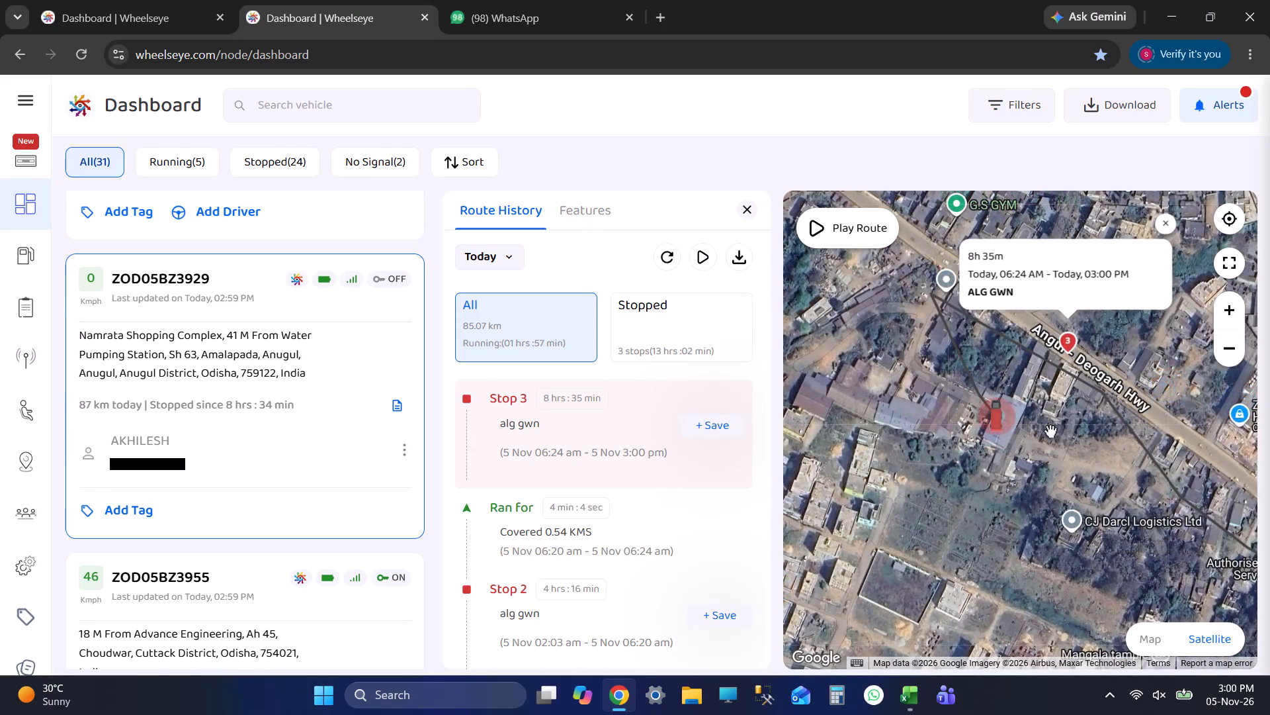
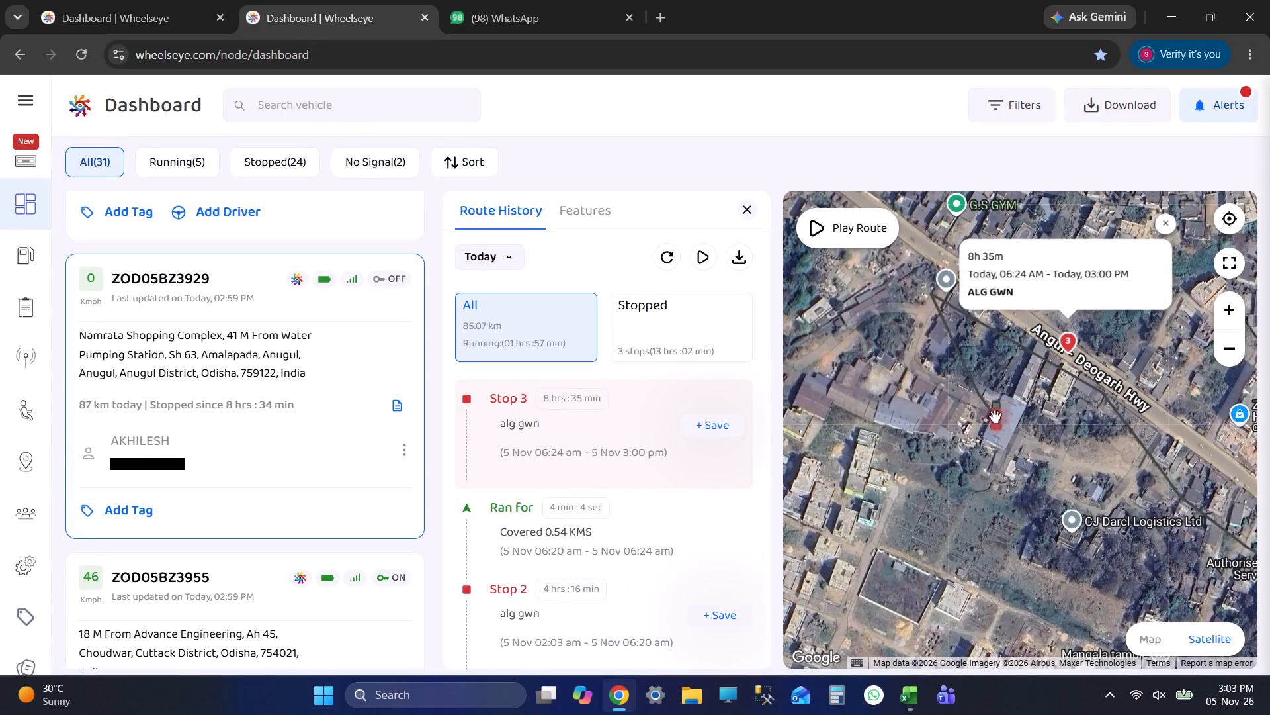
scroll(975, 425, up, 3)
scroll(983, 435, down, 2)
drag(992, 424, 960, 501)
scroll(960, 501, down, 3)
scroll(960, 501, up, 5)
scroll(978, 510, down, 2)
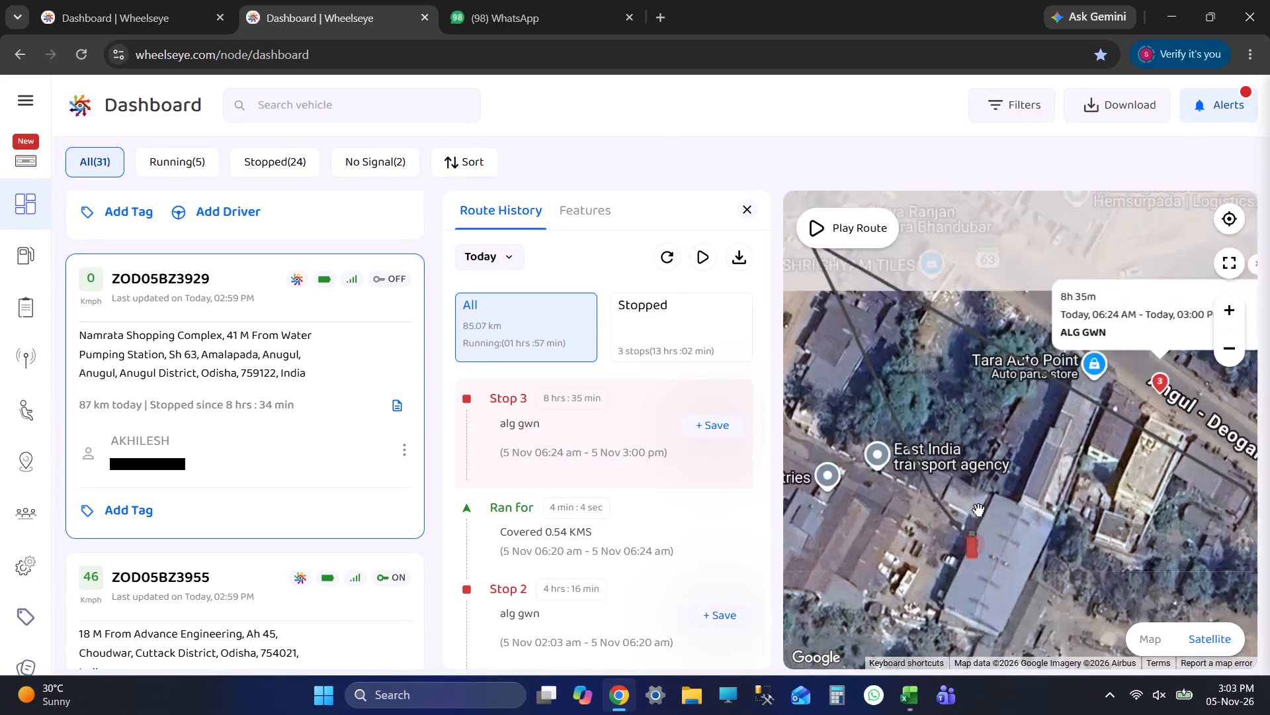
scroll(978, 510, down, 2)
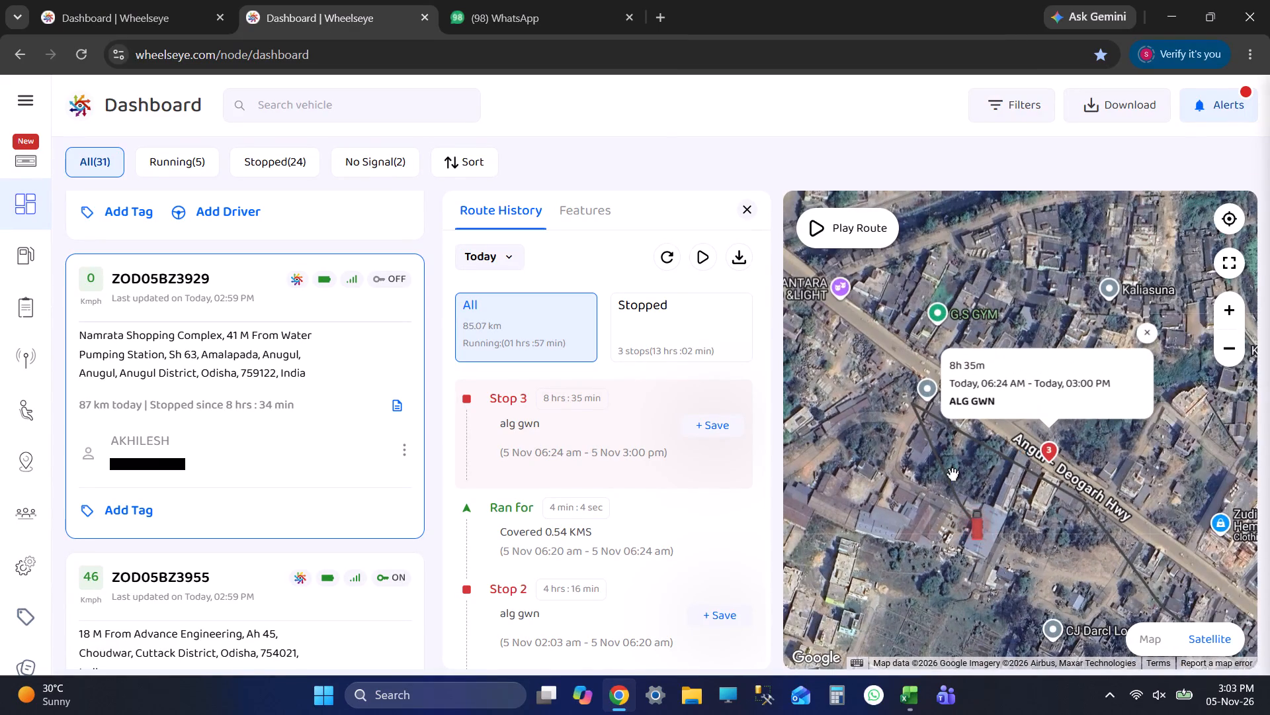
click(1153, 334)
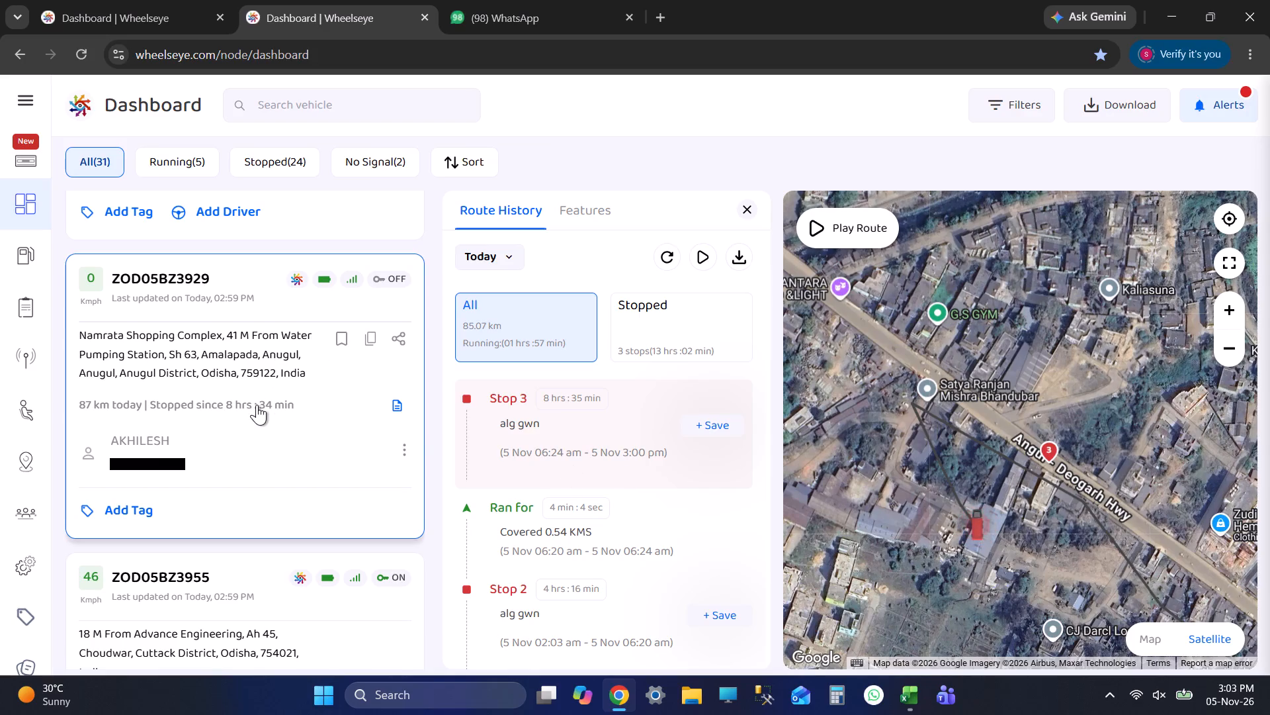
scroll(257, 405, down, 2)
click(226, 439)
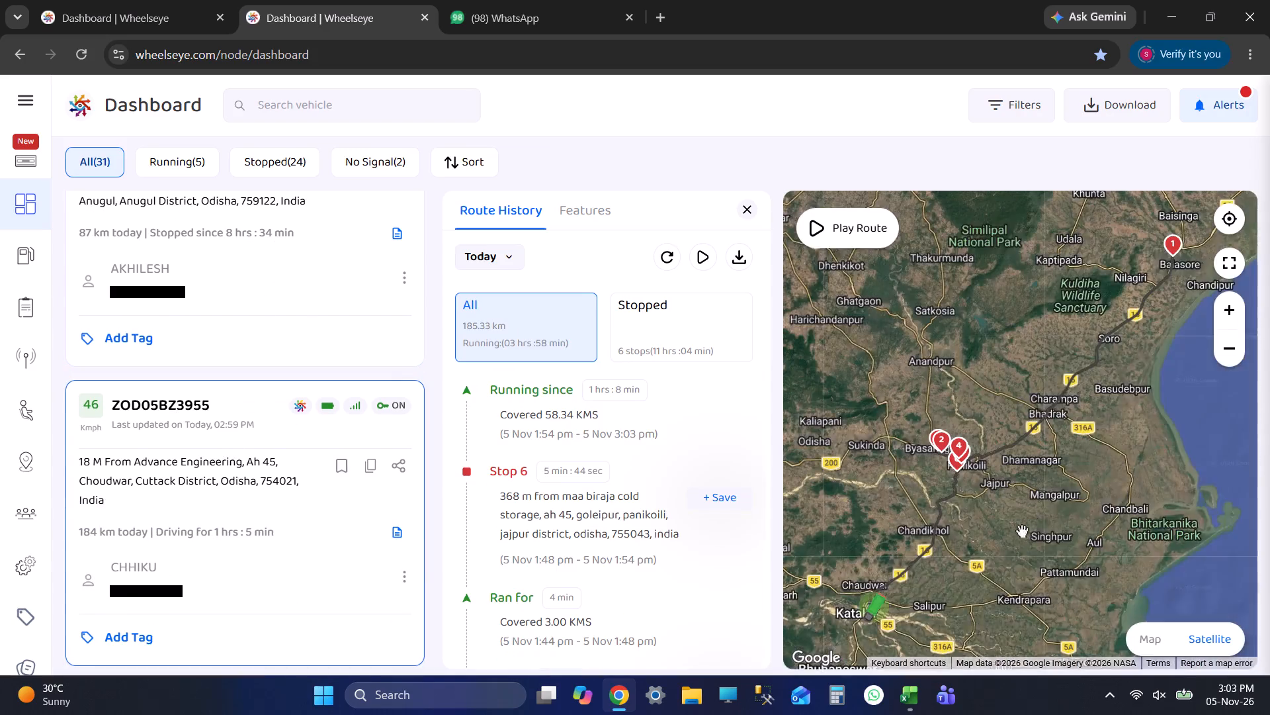
drag(949, 552, 1045, 468)
scroll(961, 528, up, 8)
scroll(979, 514, down, 1)
scroll(979, 514, up, 2)
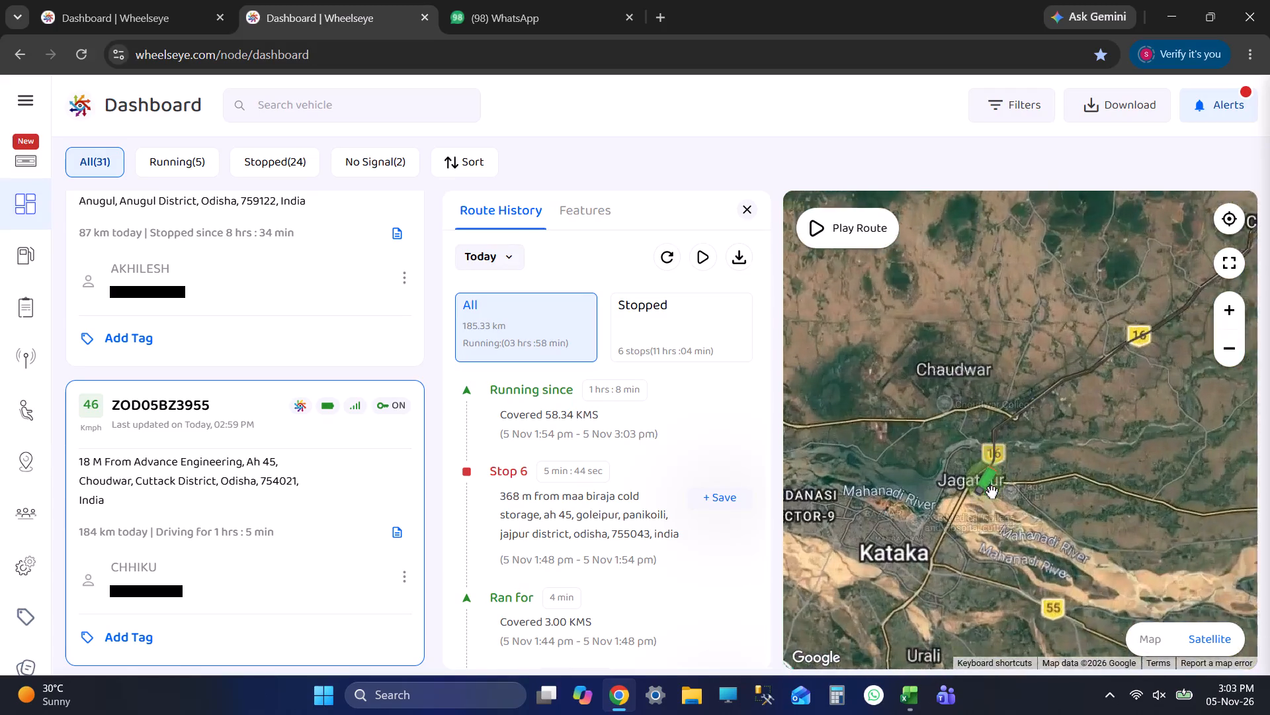
scroll(992, 492, up, 7)
scroll(978, 447, down, 1)
scroll(978, 447, up, 2)
drag(956, 437, 1020, 496)
scroll(1027, 497, up, 1)
scroll(1027, 497, down, 1)
scroll(1027, 497, up, 2)
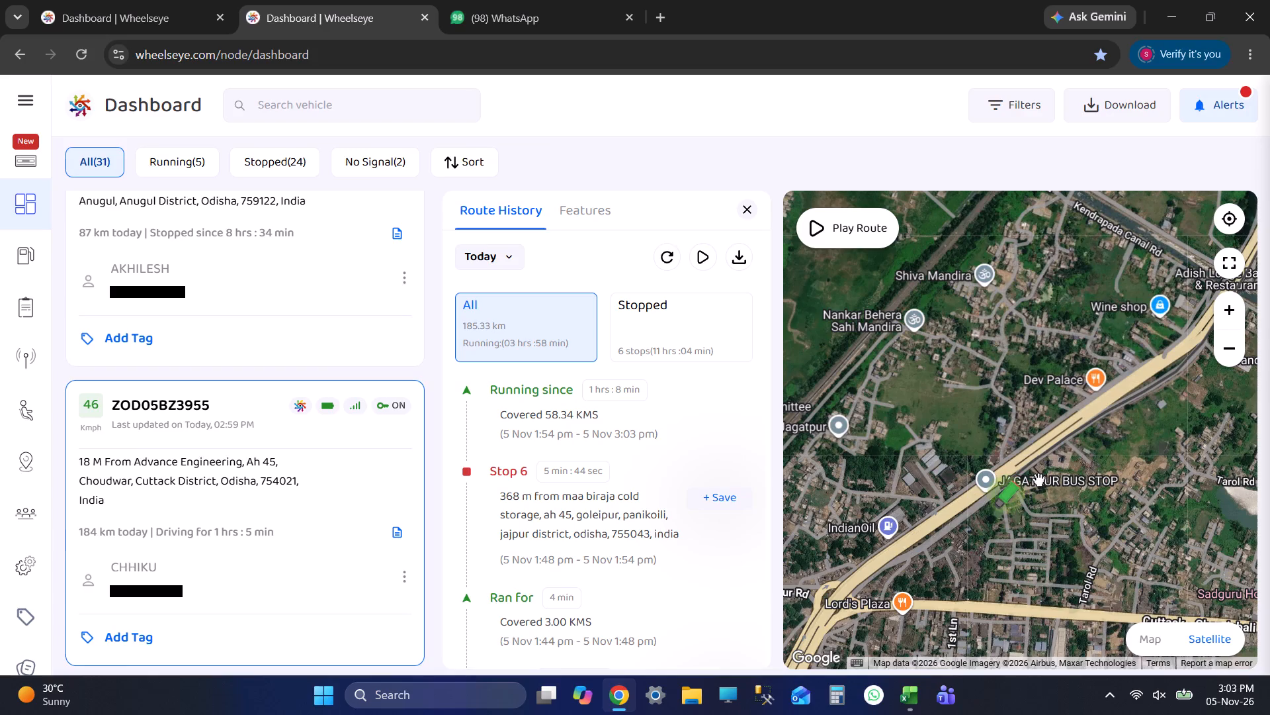
scroll(1049, 413, up, 1)
scroll(1049, 415, down, 4)
drag(1037, 370, 1023, 457)
scroll(1019, 461, down, 1)
scroll(1019, 461, up, 1)
scroll(1019, 461, down, 4)
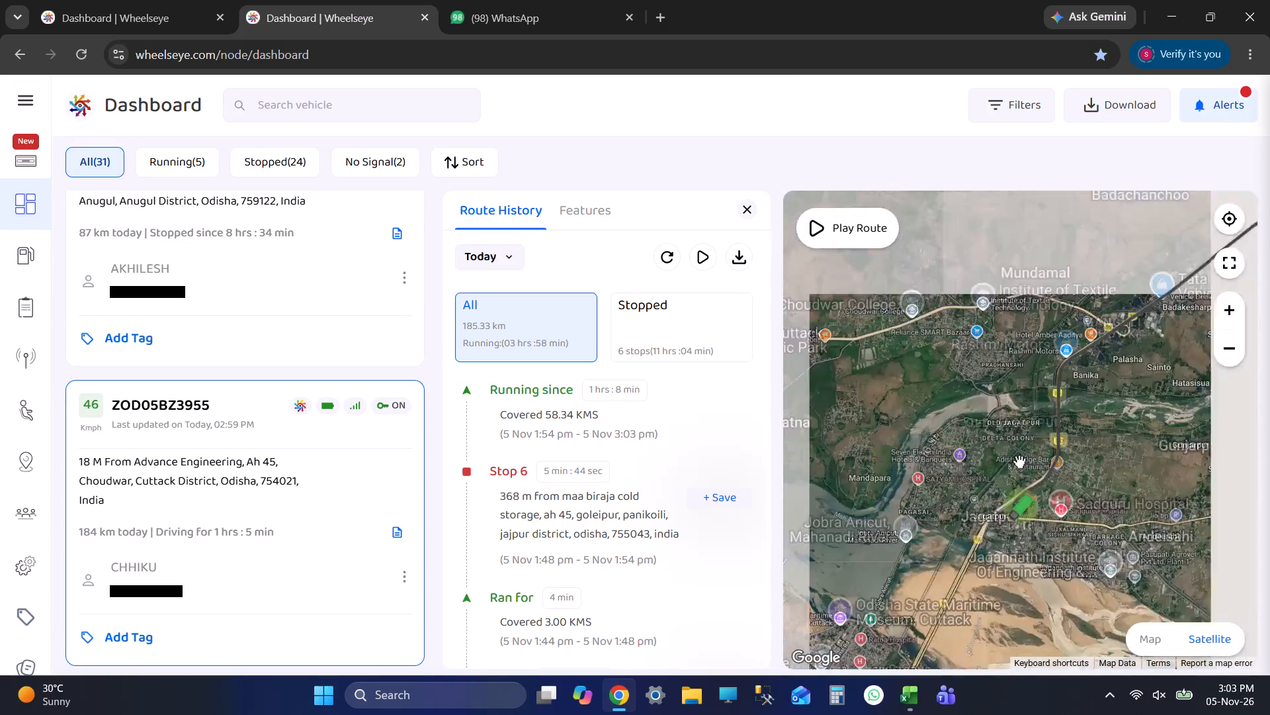
drag(1028, 432, 998, 457)
scroll(998, 457, down, 5)
drag(1037, 426, 1031, 465)
scroll(1031, 465, down, 2)
scroll(1031, 465, up, 1)
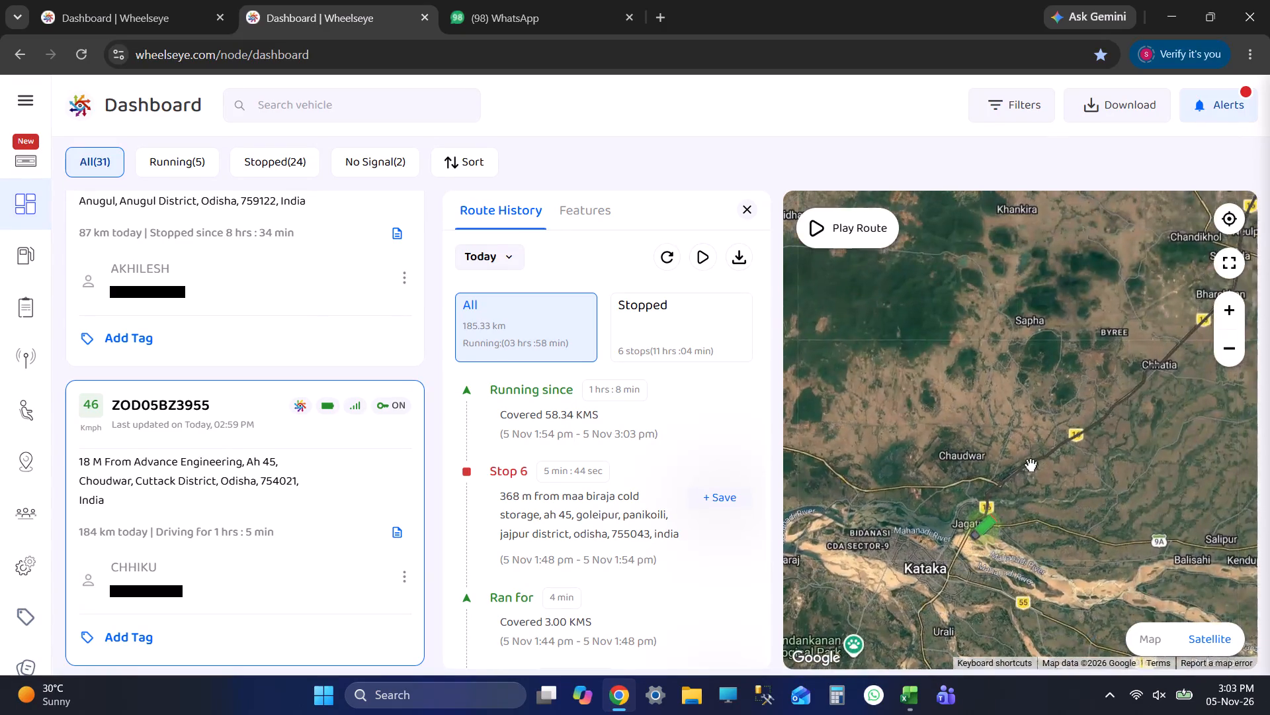
drag(1052, 403, 1012, 471)
scroll(1012, 471, down, 3)
drag(1007, 436, 1002, 452)
scroll(1002, 444, down, 2)
scroll(1002, 444, up, 1)
scroll(1002, 444, down, 1)
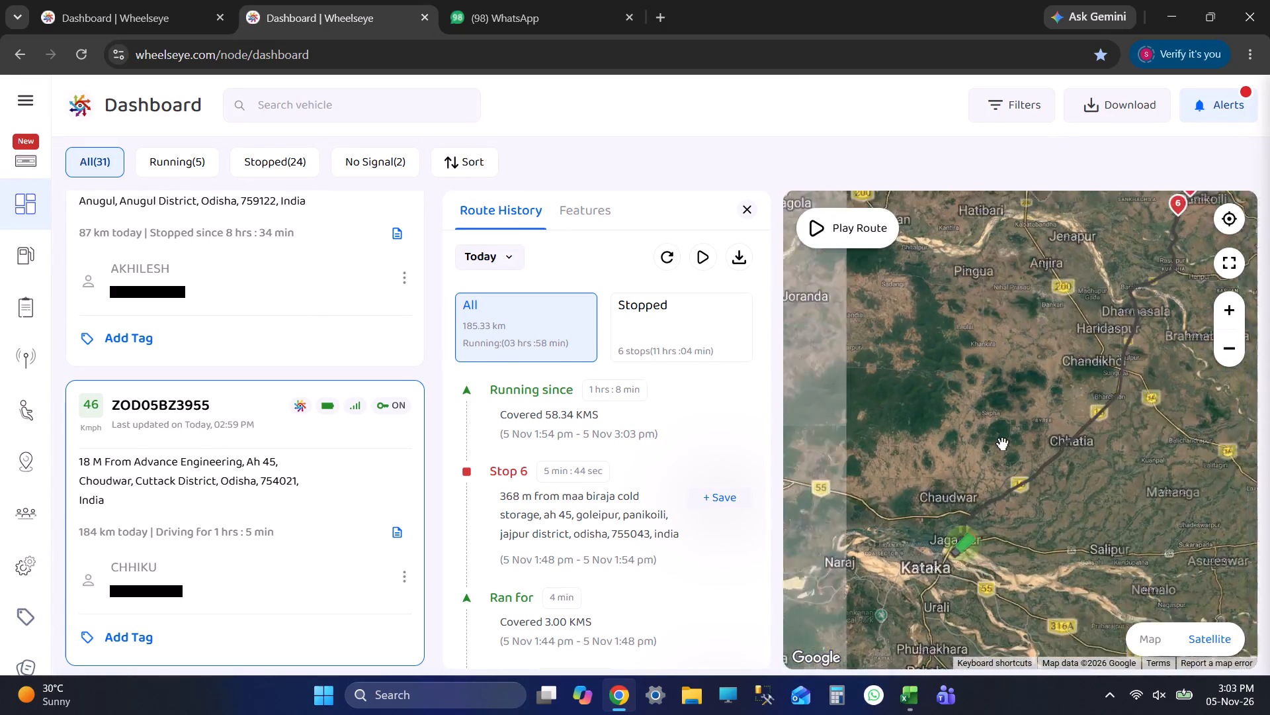
scroll(1002, 444, down, 2)
scroll(625, 499, down, 3)
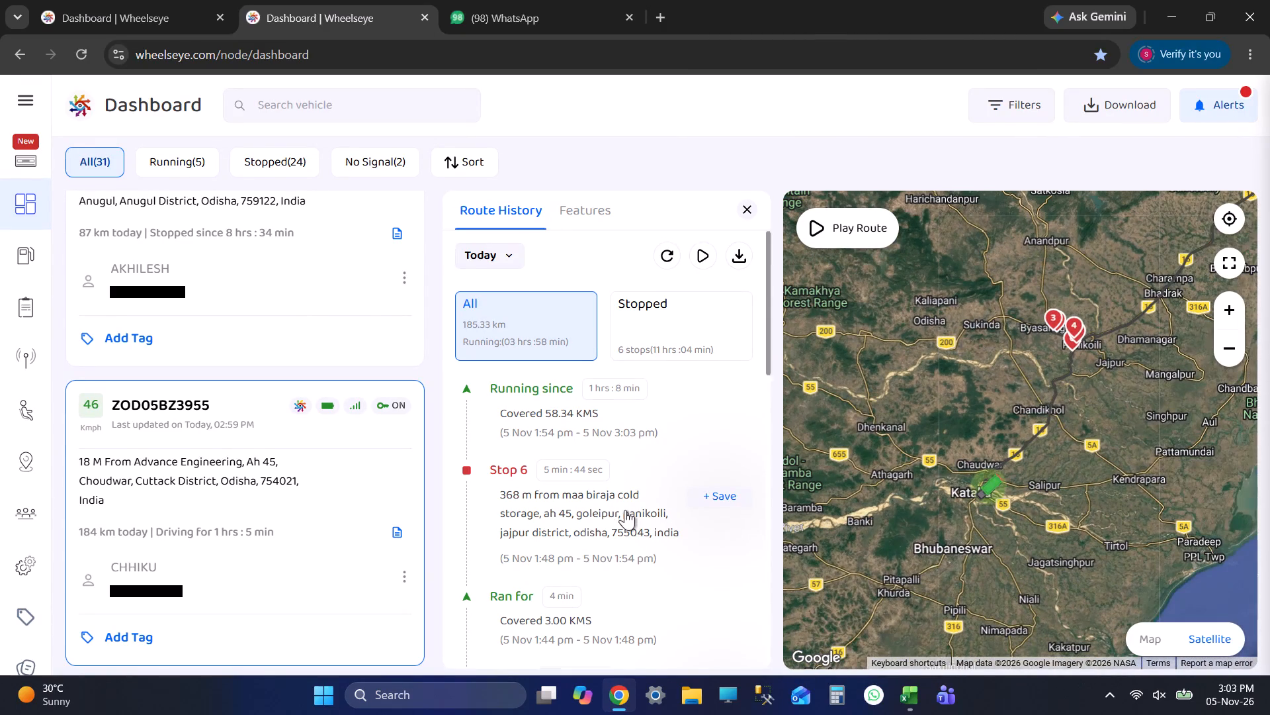
scroll(628, 491, down, 1)
scroll(616, 414, up, 1)
scroll(616, 414, down, 1)
scroll(616, 414, up, 2)
click(604, 360)
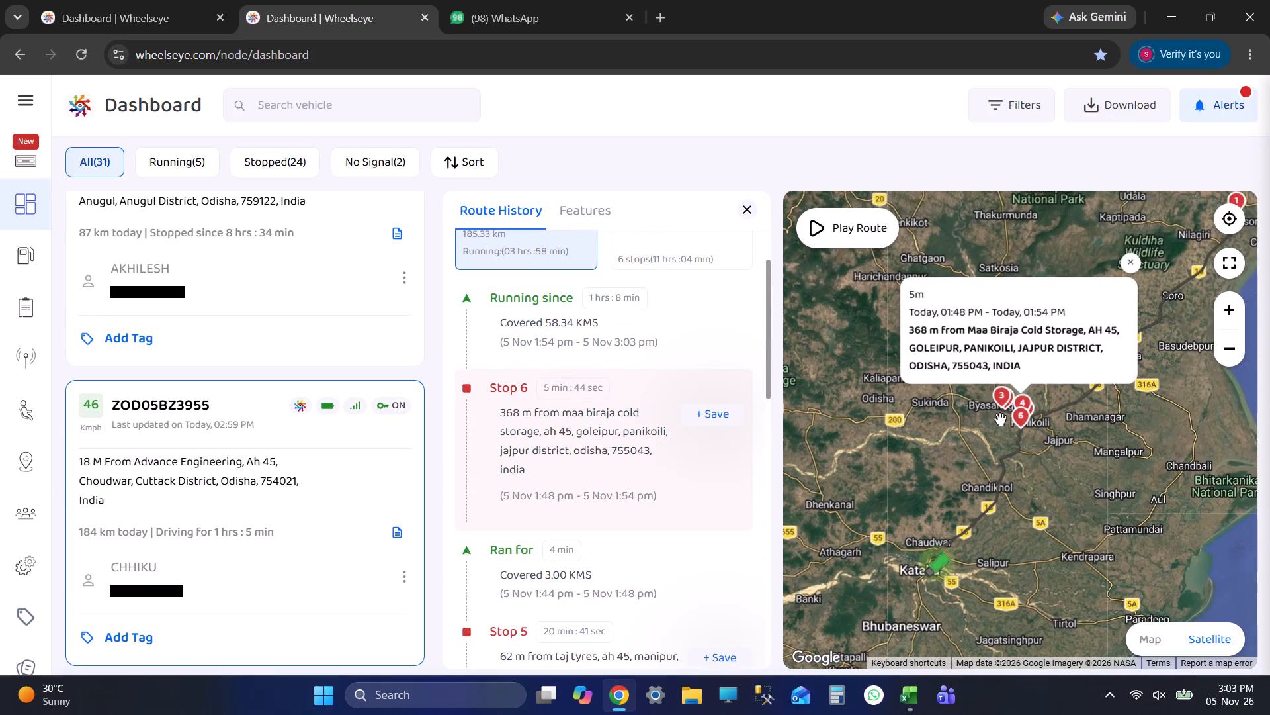
scroll(1000, 419, up, 11)
scroll(1062, 456, down, 1)
scroll(1062, 456, up, 6)
scroll(1022, 499, up, 2)
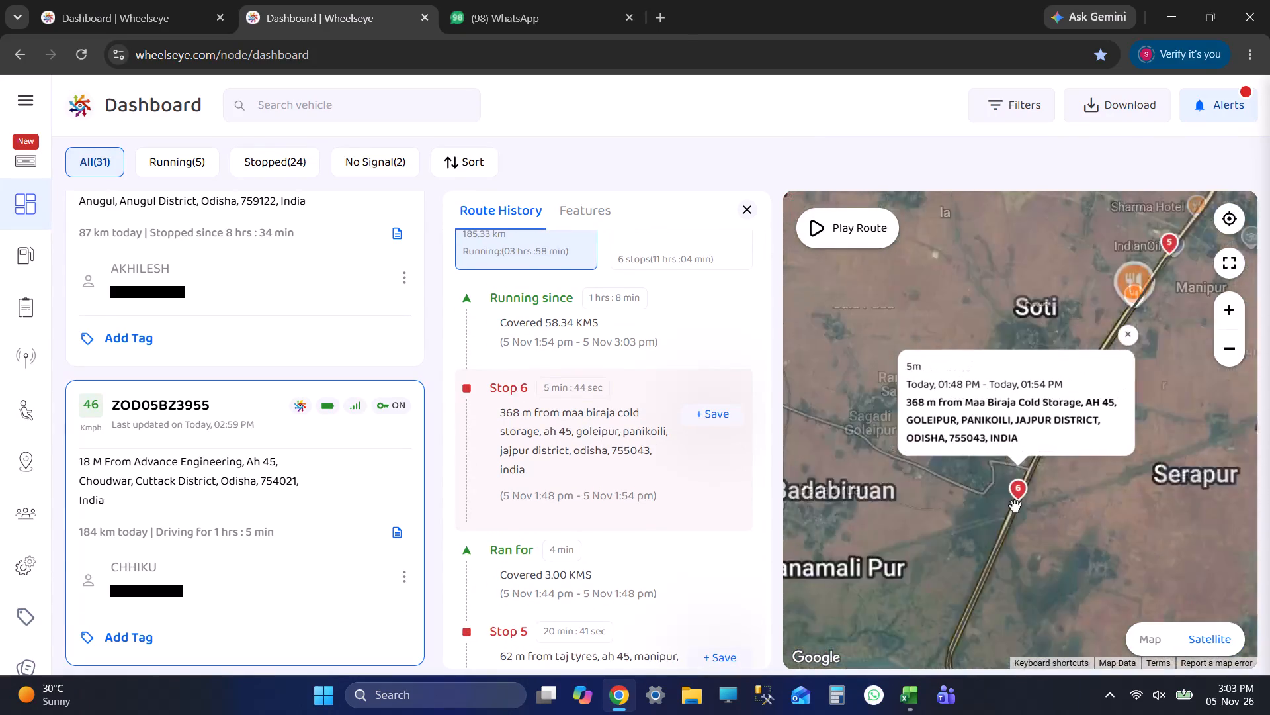
scroll(1015, 506, up, 1)
scroll(1015, 506, down, 1)
scroll(1015, 506, up, 9)
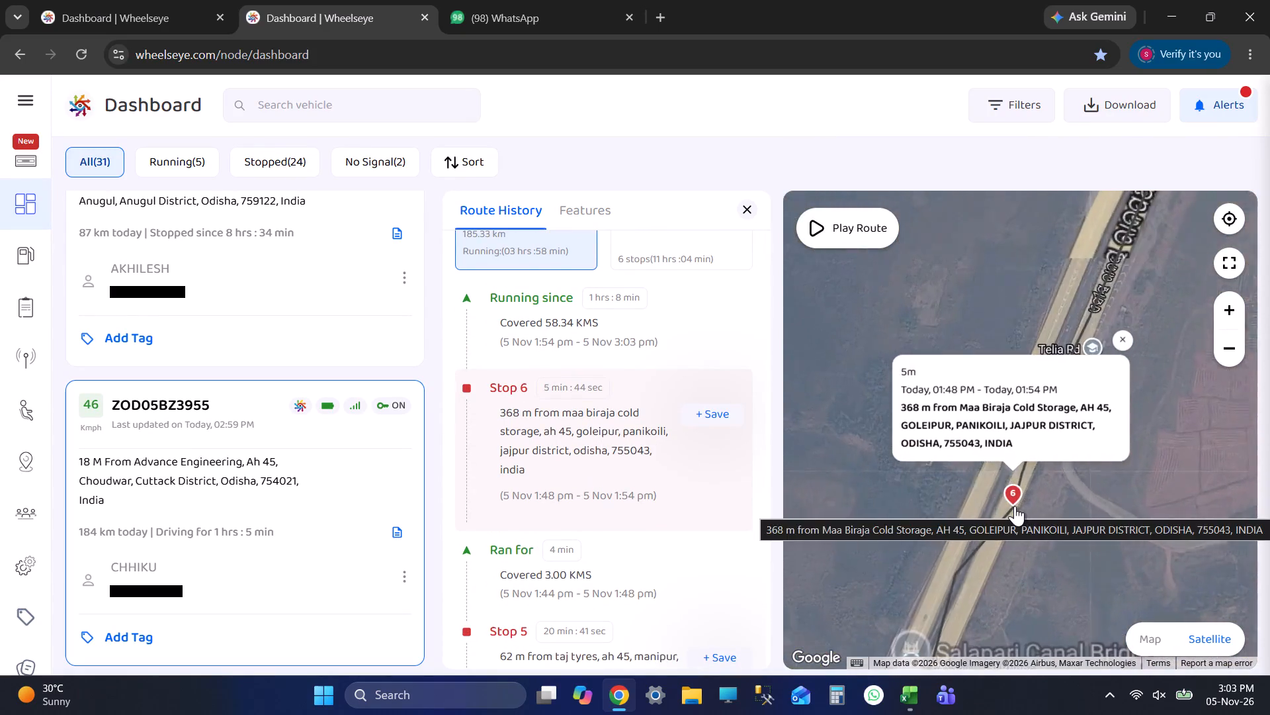
scroll(1015, 506, down, 8)
scroll(1015, 506, up, 1)
scroll(1015, 506, down, 3)
scroll(611, 514, down, 3)
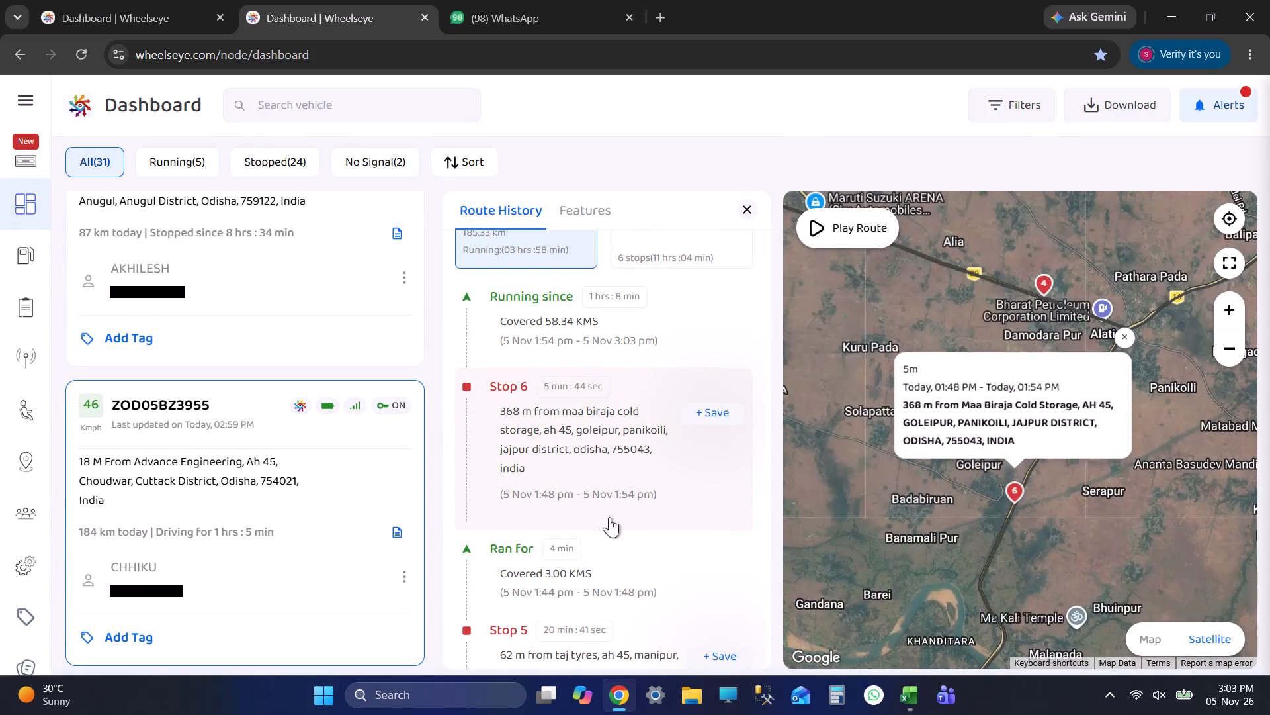
click(610, 438)
scroll(1029, 421, up, 7)
scroll(1006, 449, down, 2)
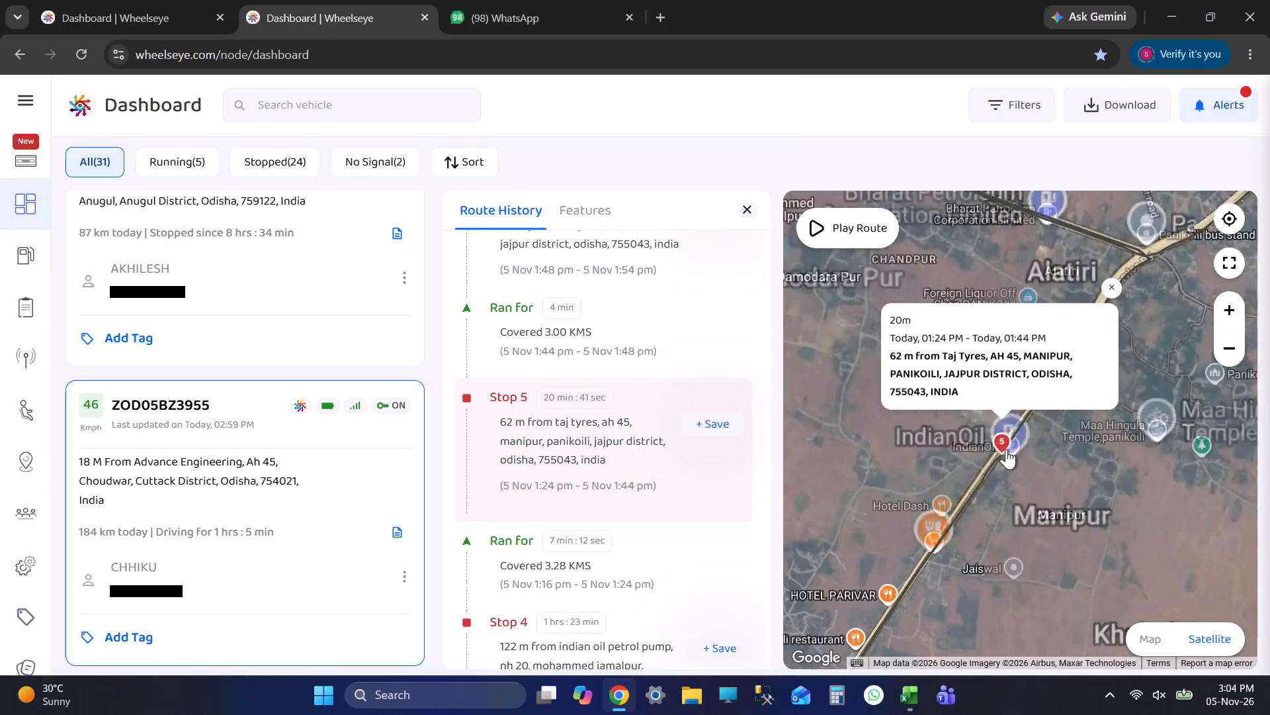
scroll(1006, 449, up, 7)
scroll(988, 473, down, 1)
scroll(986, 474, up, 3)
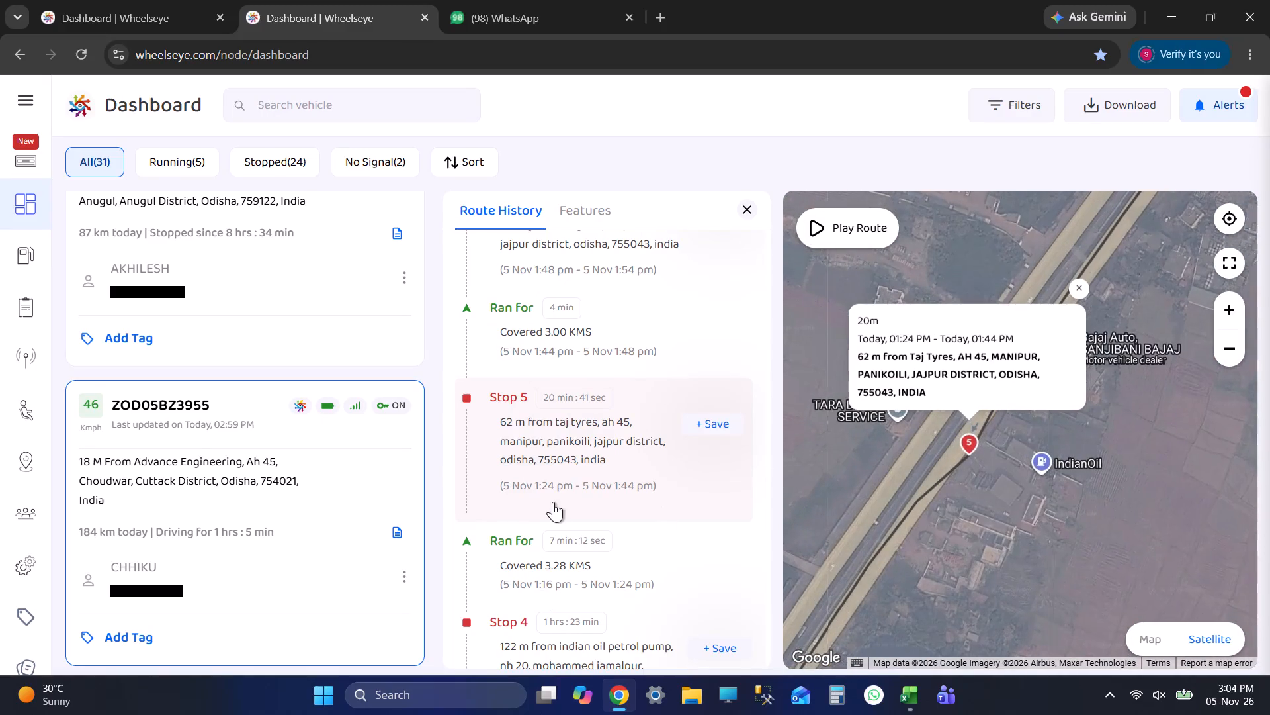
scroll(553, 502, down, 5)
scroll(591, 424, up, 3)
click(600, 464)
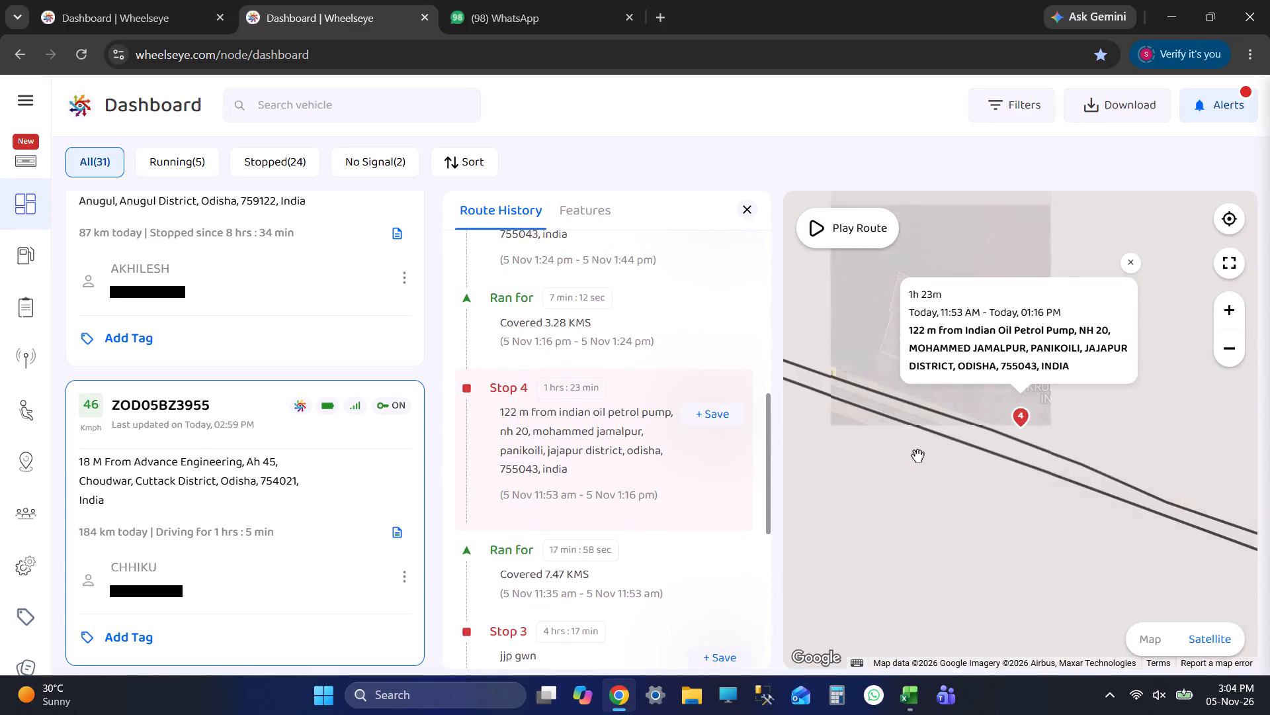
scroll(1033, 420, down, 3)
drag(1033, 420, 998, 480)
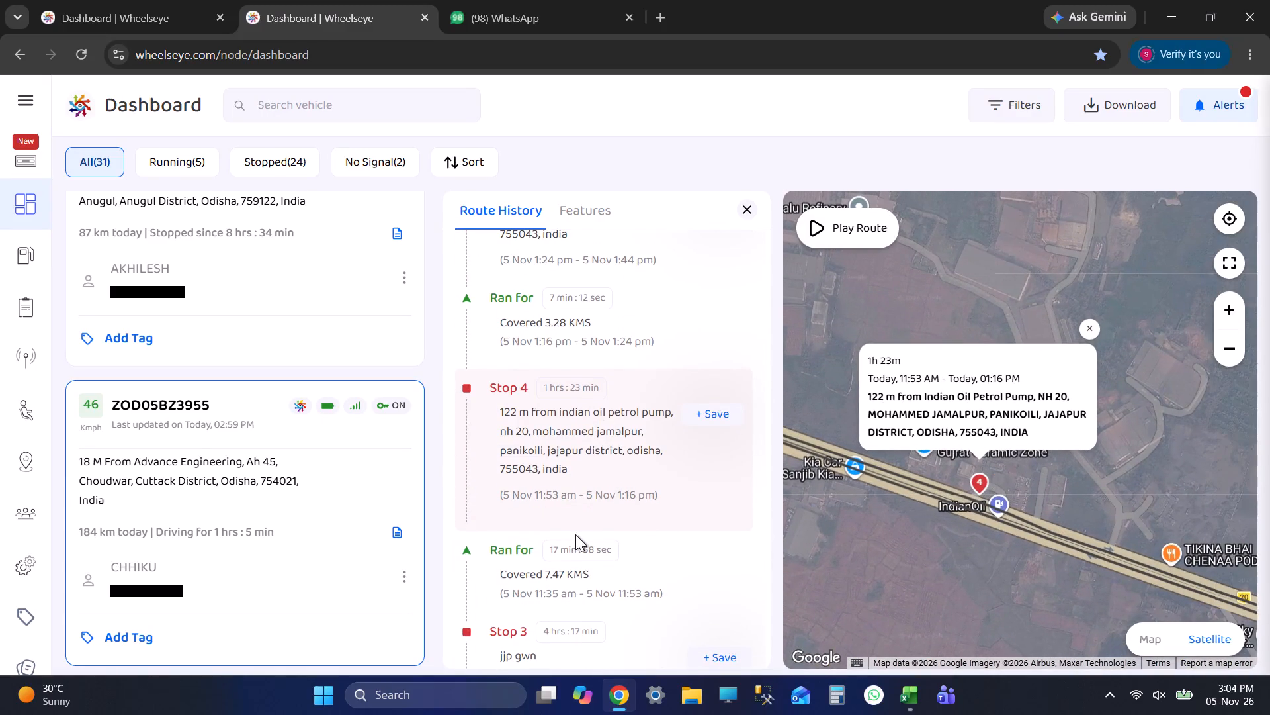
scroll(575, 537, down, 1)
scroll(575, 541, up, 1)
scroll(575, 541, down, 1)
click(592, 558)
scroll(1050, 458, up, 2)
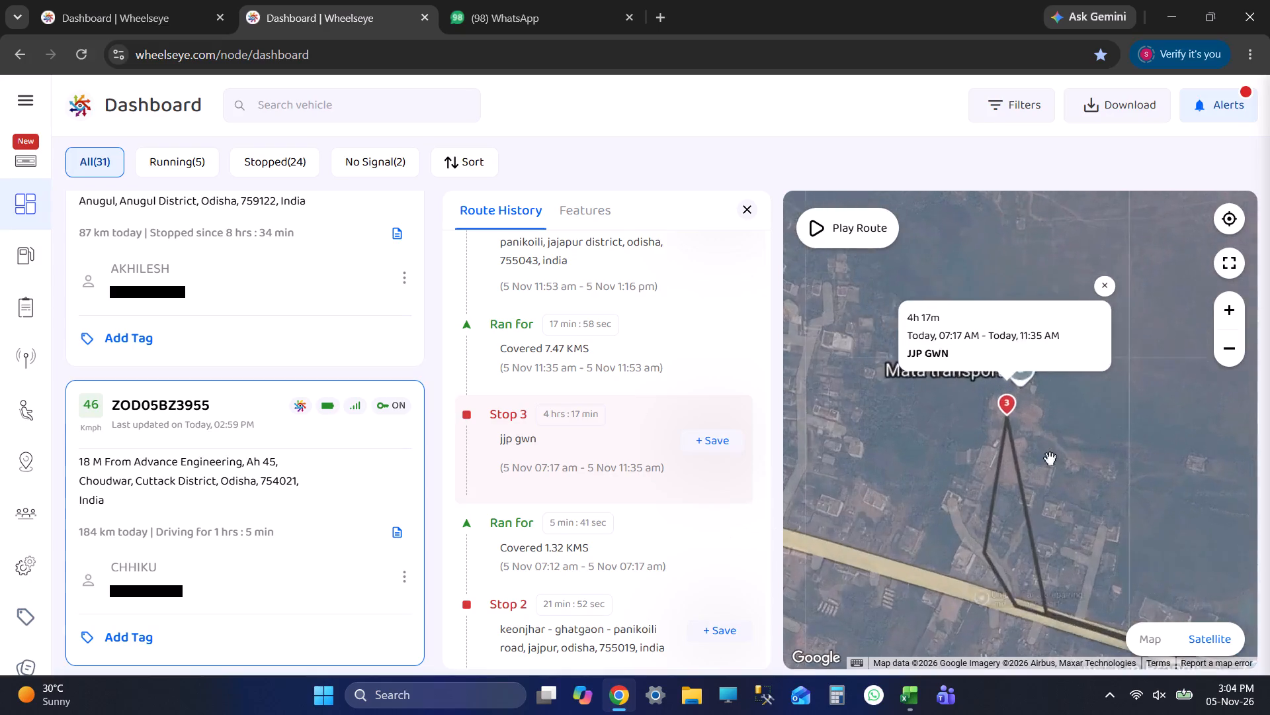
drag(1022, 441, 1025, 502)
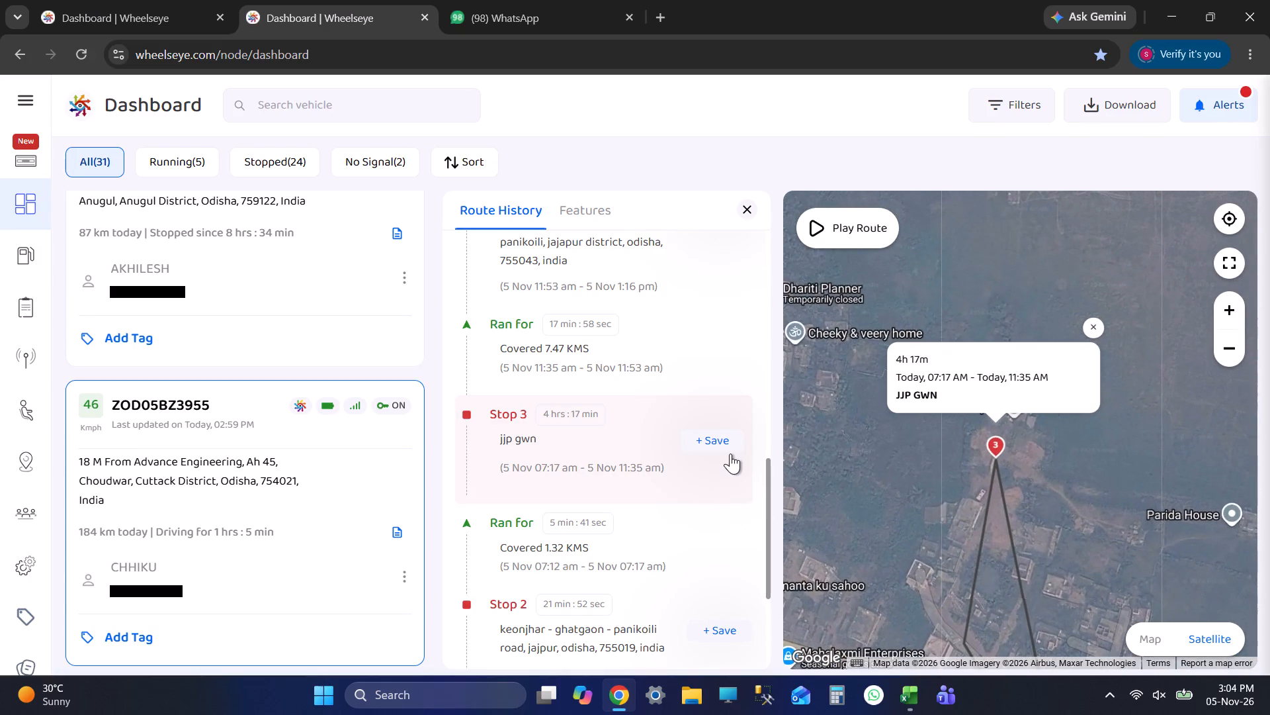
scroll(313, 479, up, 3)
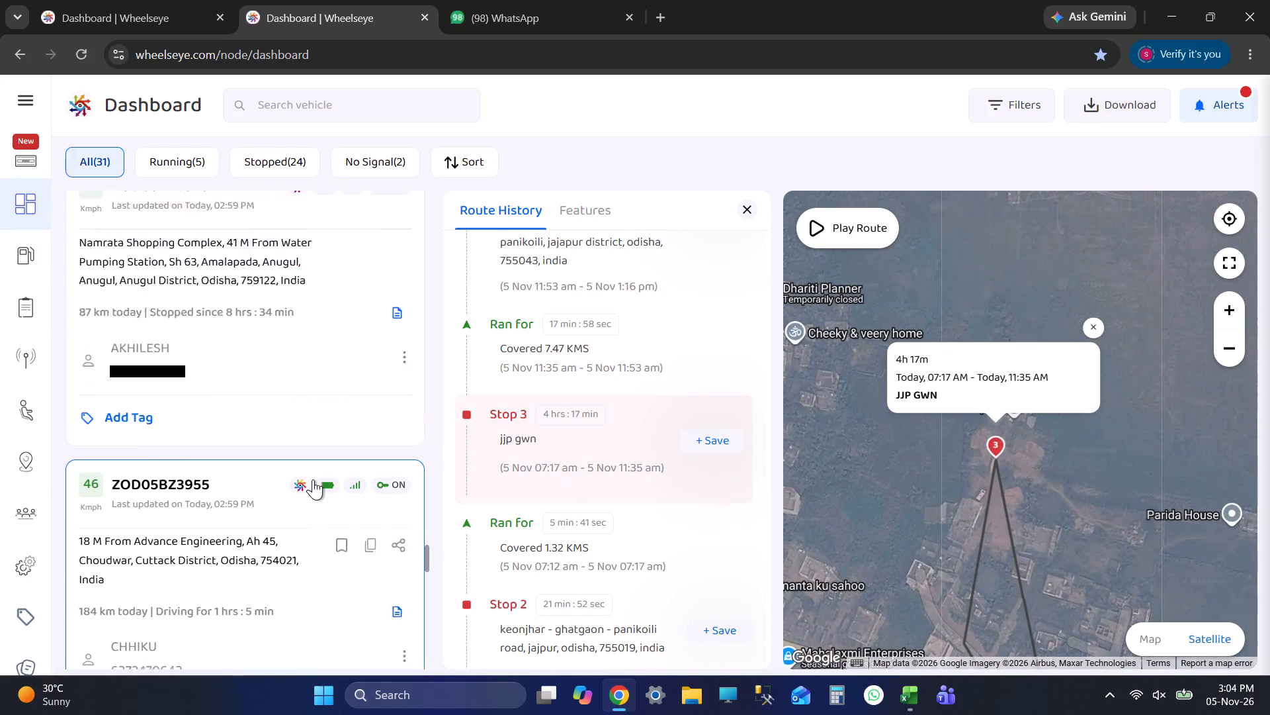
click(228, 416)
scroll(265, 438, up, 1)
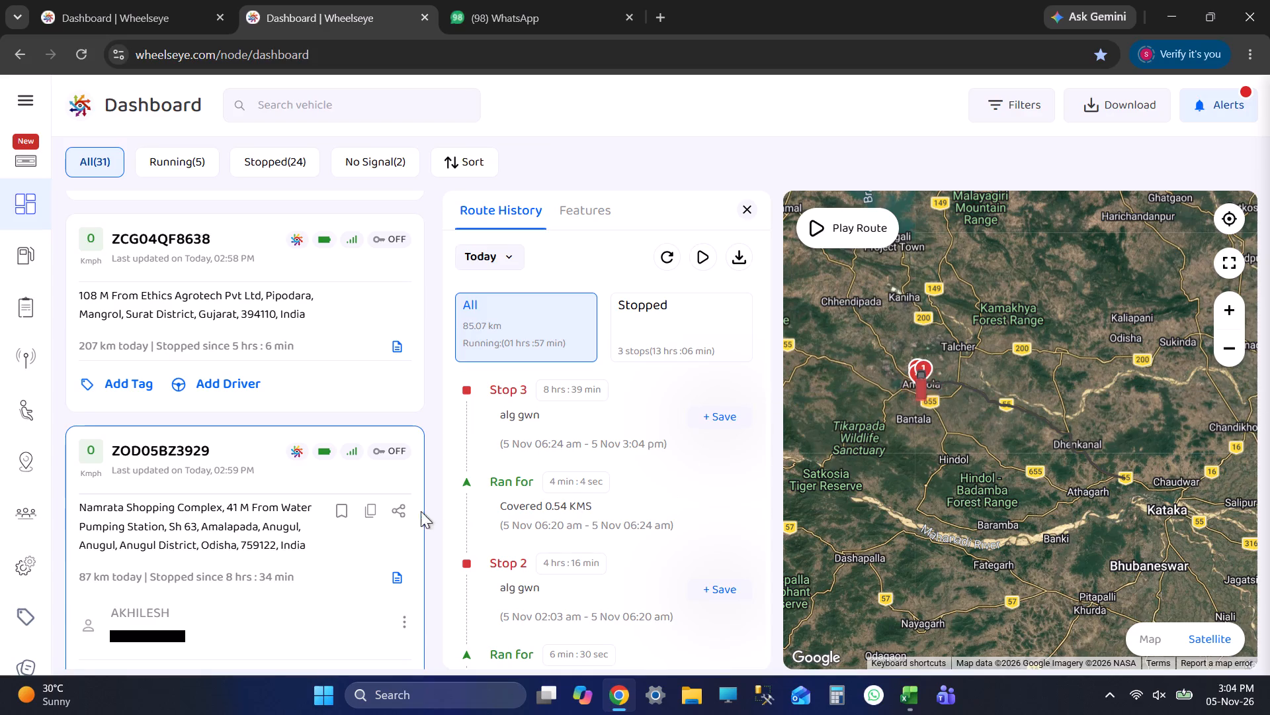
scroll(209, 513, down, 4)
click(185, 497)
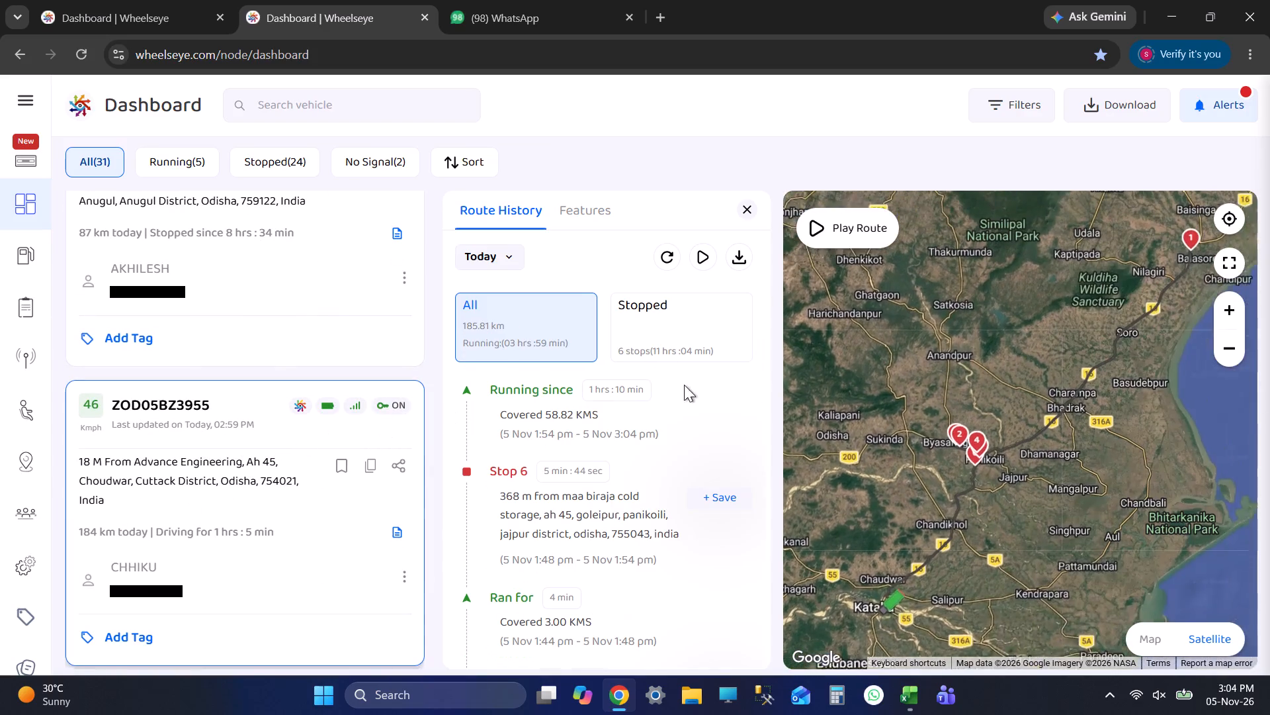
drag(1138, 315, 1015, 402)
drag(1008, 405, 1124, 297)
drag(876, 547, 1054, 367)
scroll(1009, 444, up, 7)
scroll(1044, 379, down, 1)
scroll(1056, 315, up, 1)
scroll(1056, 315, down, 1)
scroll(1056, 315, up, 2)
scroll(1061, 357, down, 1)
scroll(1061, 357, up, 8)
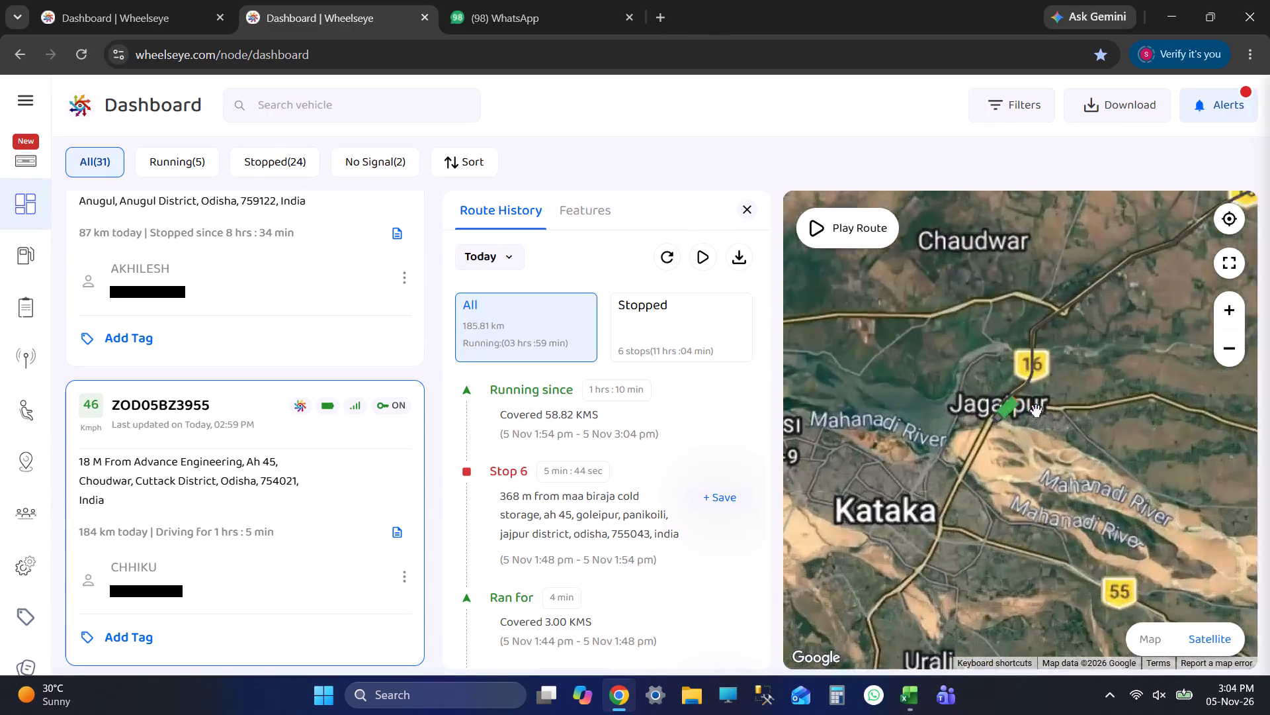
drag(998, 401, 978, 403)
scroll(960, 410, up, 9)
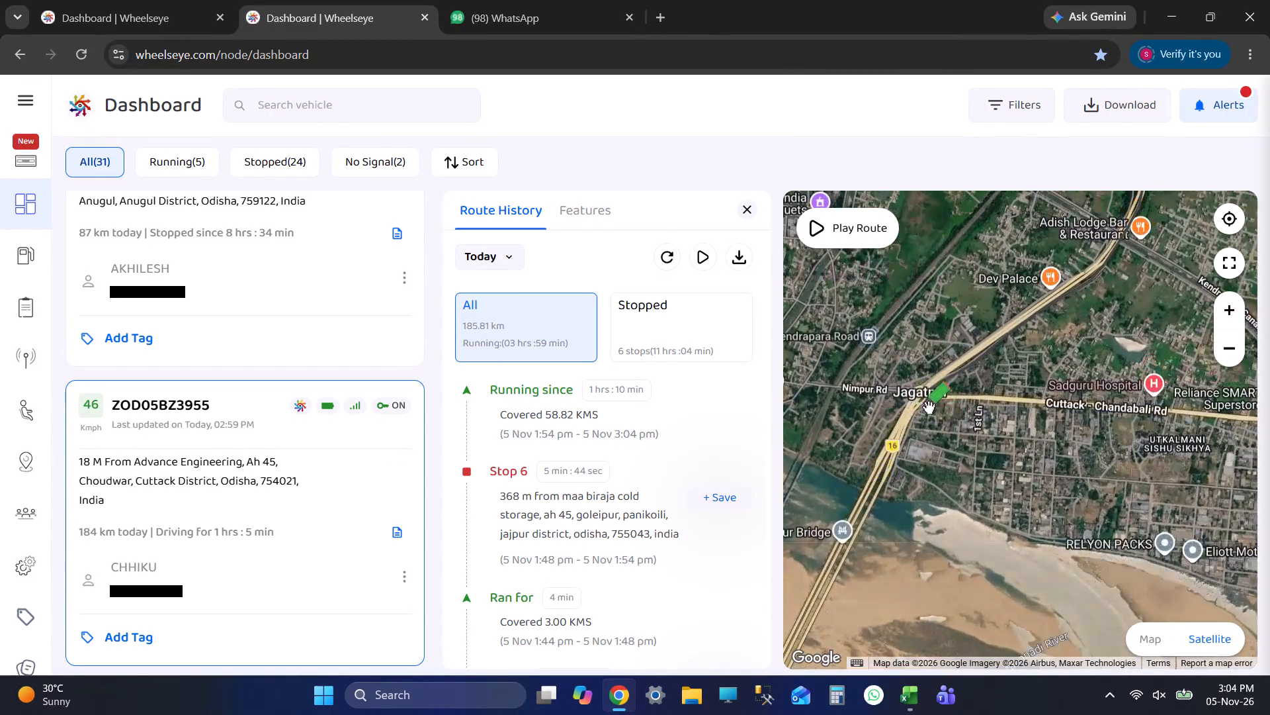
scroll(929, 407, up, 2)
scroll(376, 476, down, 4)
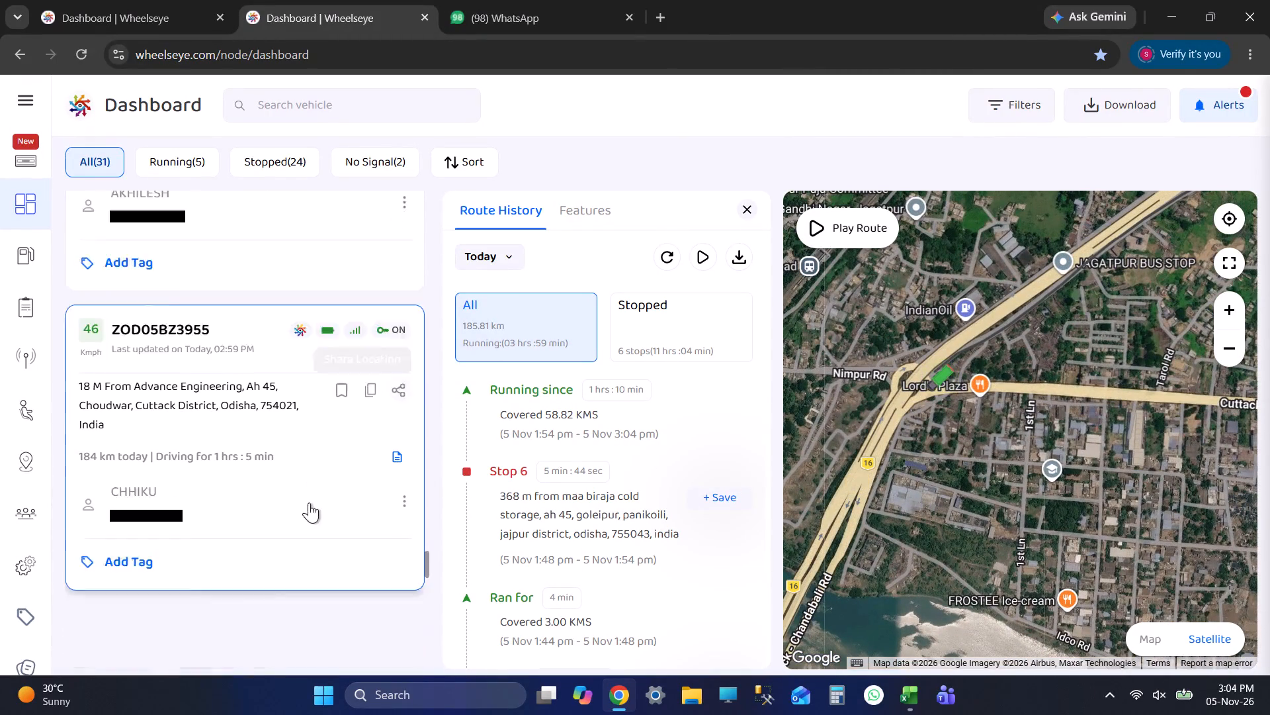
click(207, 441)
drag(895, 559, 1008, 432)
scroll(1008, 432, down, 2)
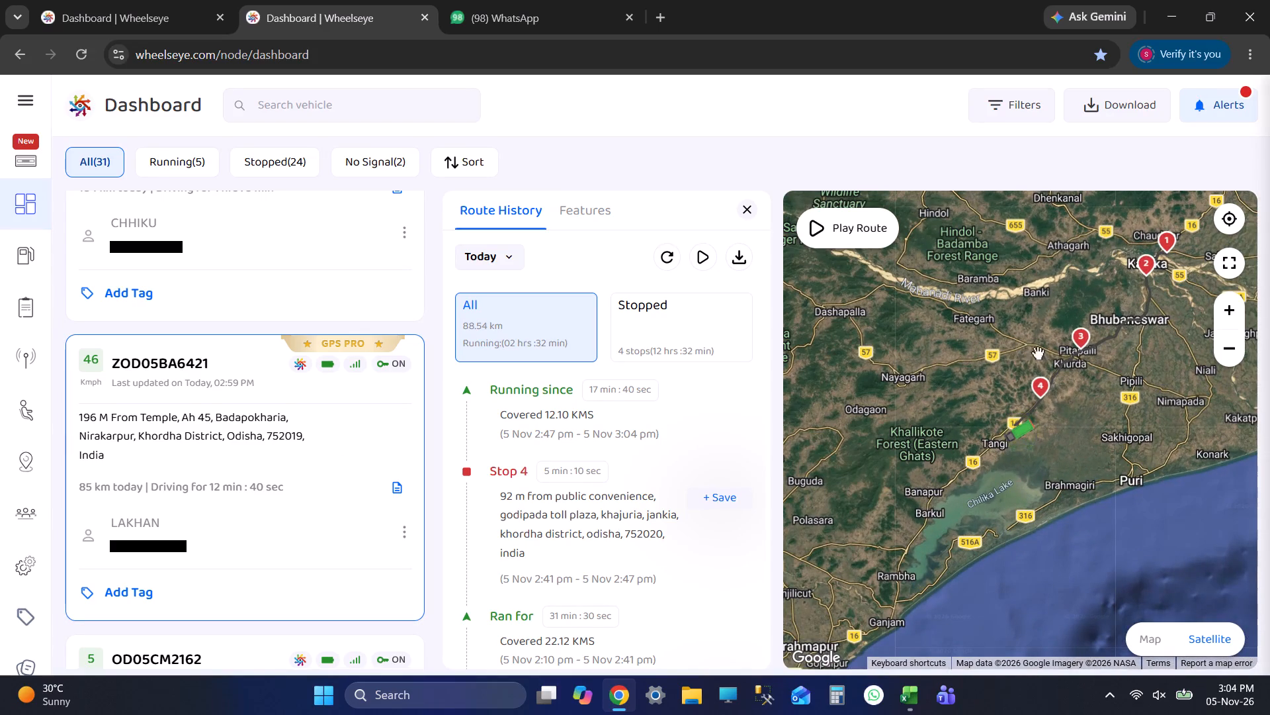
click(621, 530)
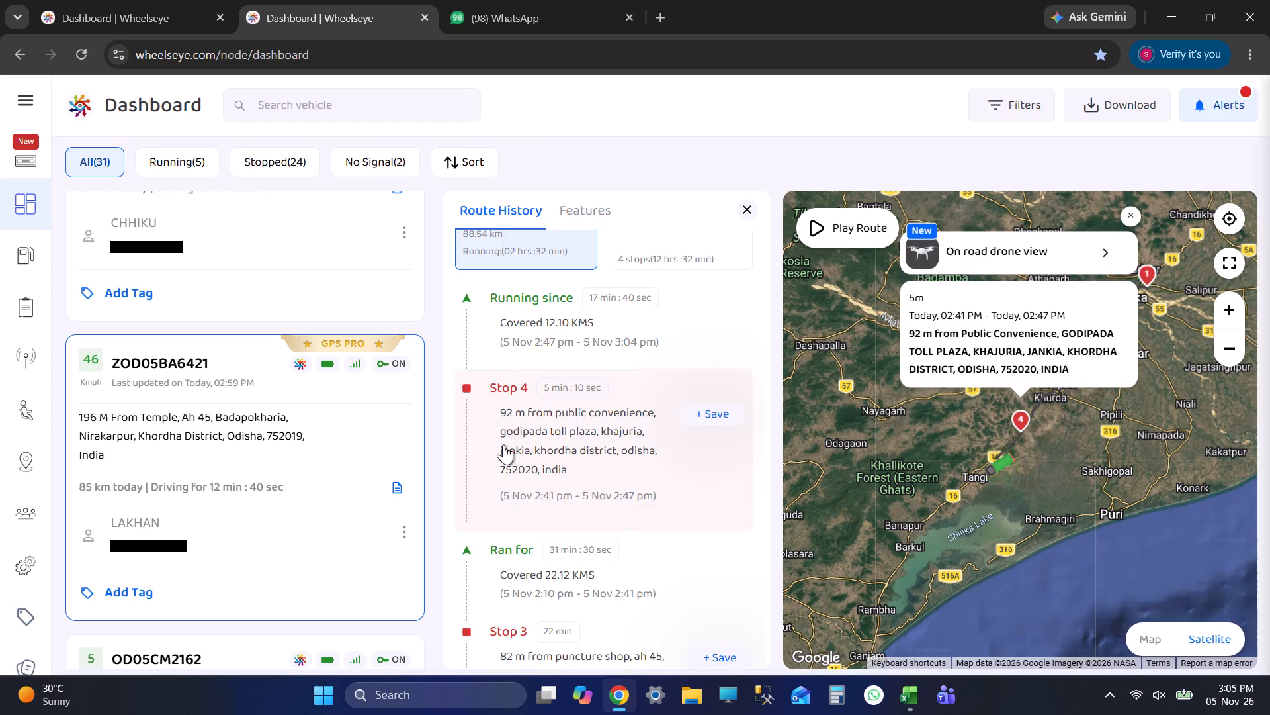
scroll(572, 454, down, 3)
click(583, 465)
scroll(1035, 528, down, 3)
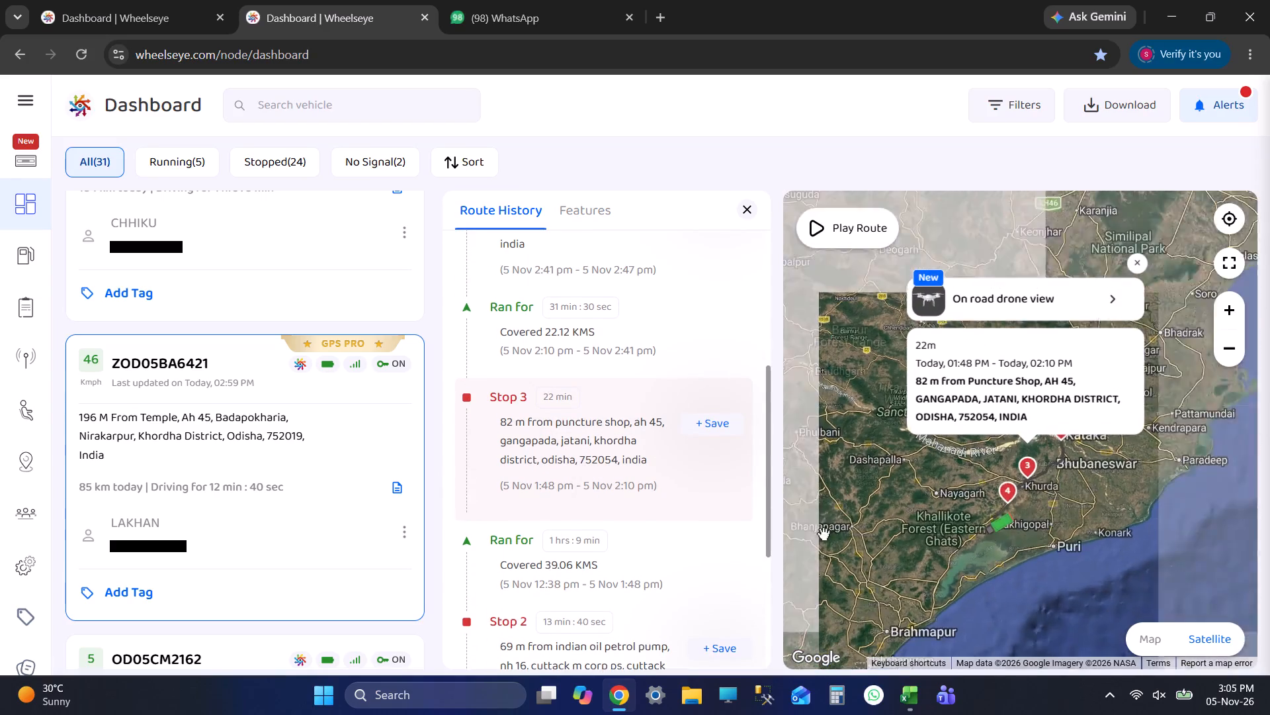
scroll(584, 536, down, 1)
click(584, 553)
scroll(611, 531, down, 3)
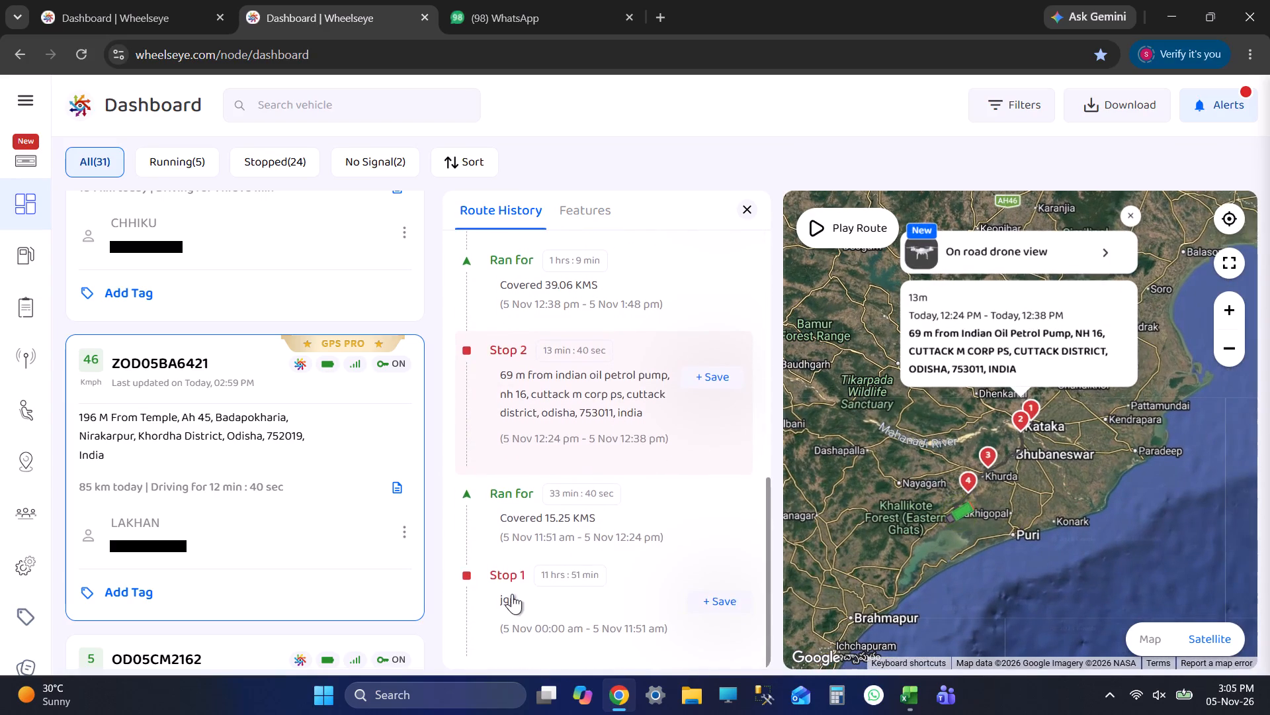
click(510, 595)
scroll(265, 463, down, 3)
click(222, 475)
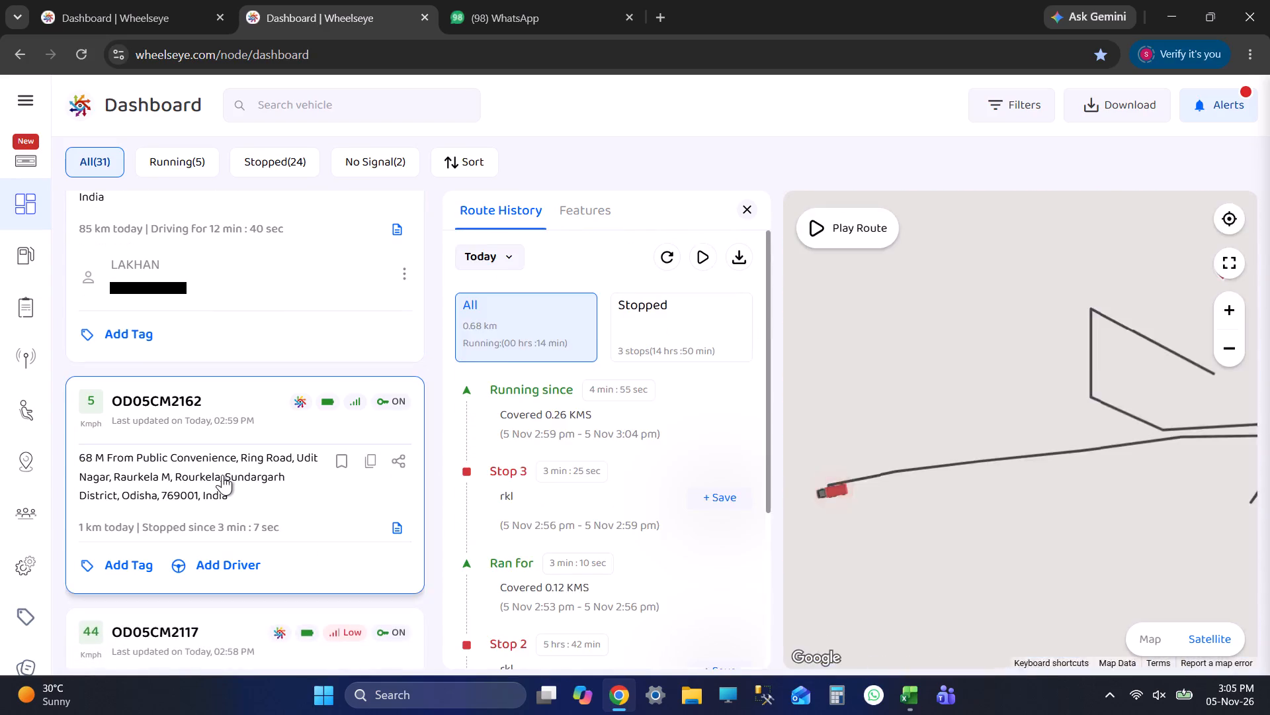
drag(878, 444, 962, 436)
scroll(964, 435, down, 2)
scroll(964, 443, up, 1)
scroll(964, 443, down, 3)
scroll(964, 443, up, 1)
scroll(964, 443, down, 4)
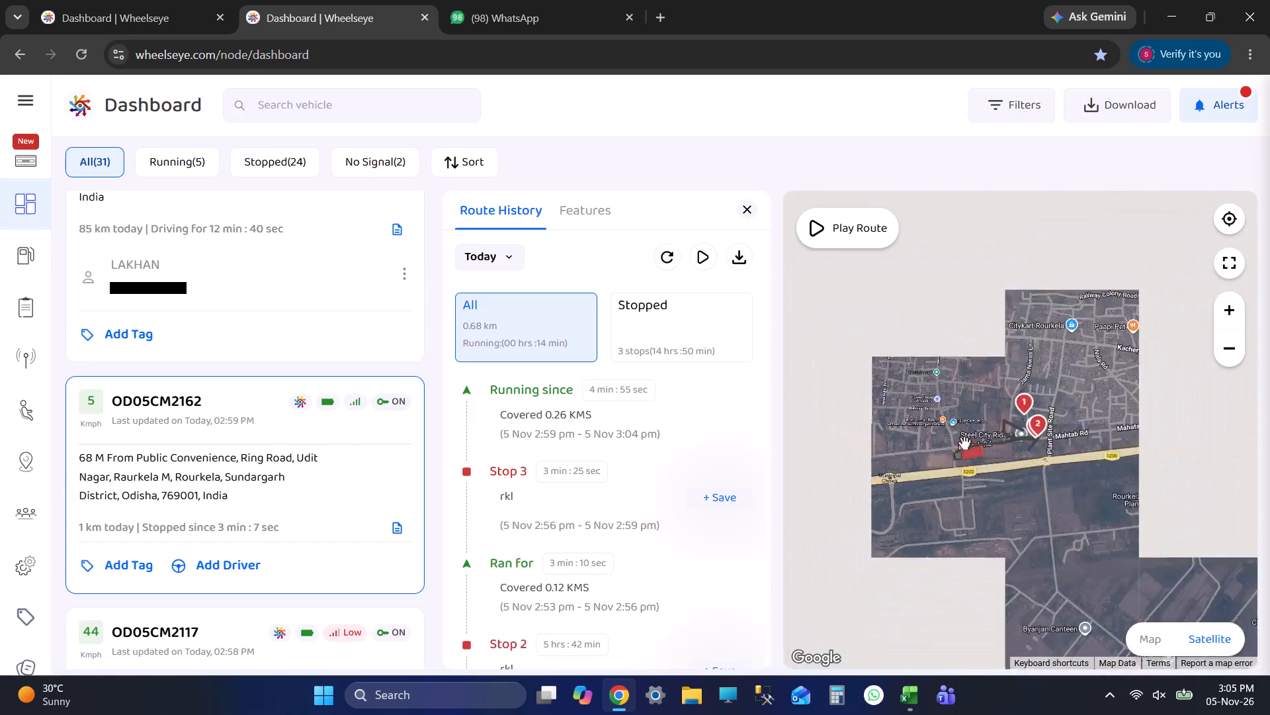
drag(966, 412, 988, 422)
scroll(990, 425, down, 4)
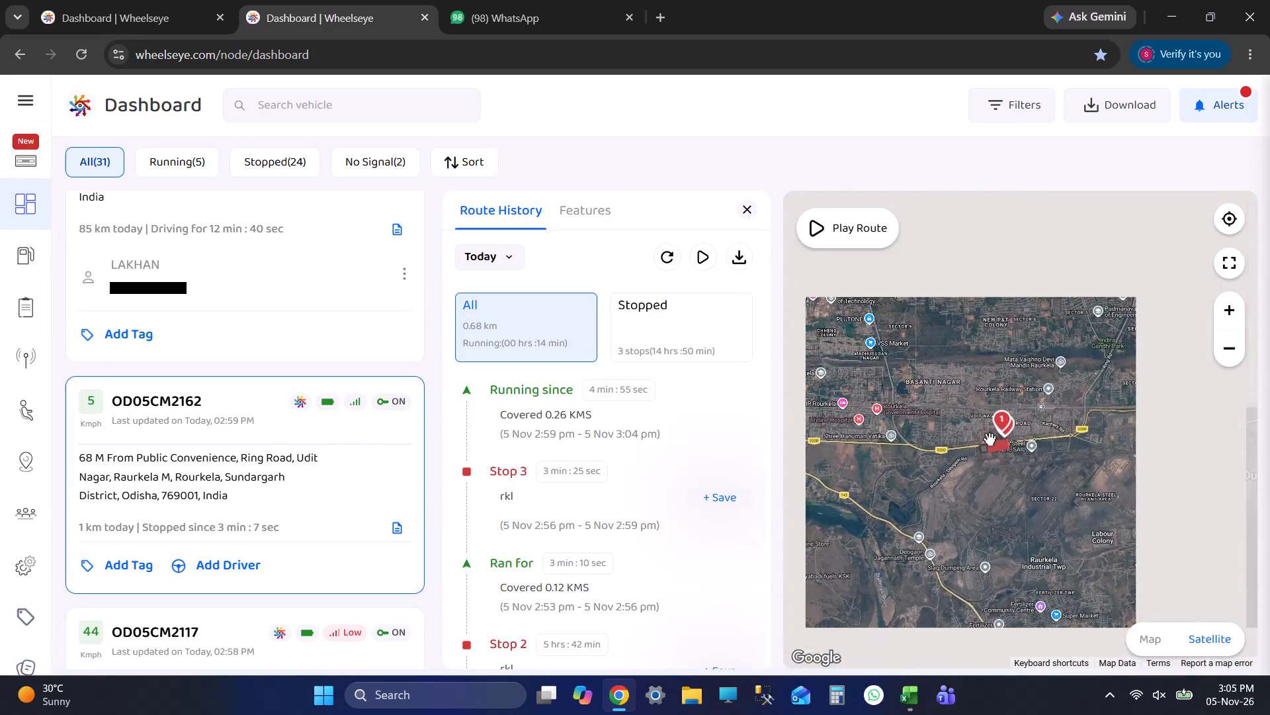
scroll(990, 439, up, 3)
scroll(170, 475, up, 1)
scroll(170, 476, down, 3)
click(656, 265)
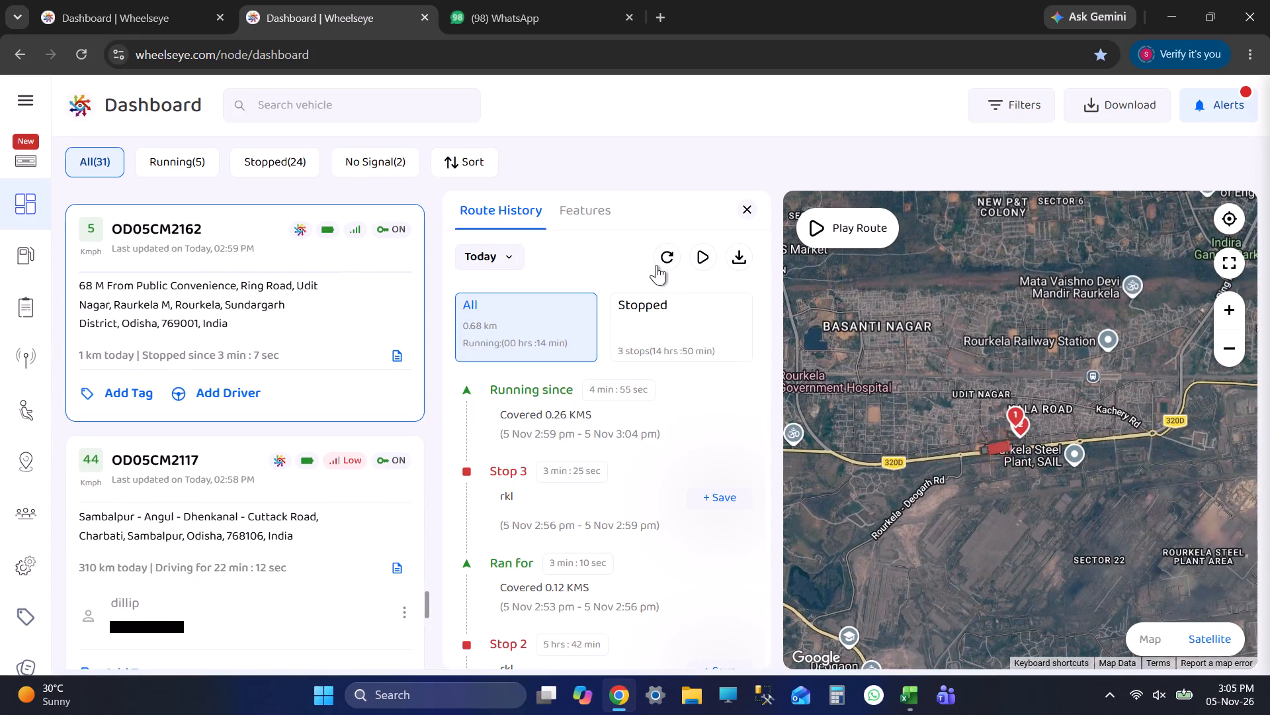
click(669, 254)
triple_click(669, 254)
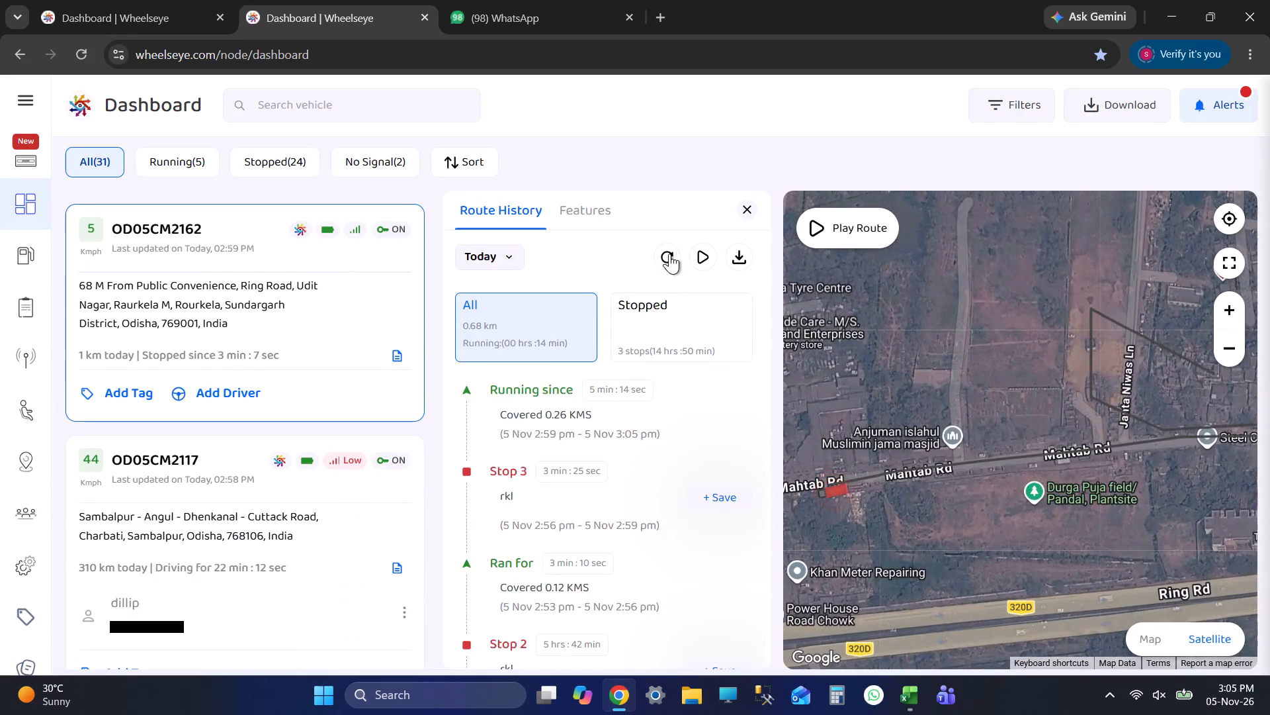
triple_click(669, 254)
drag(881, 399, 990, 420)
scroll(1002, 428, down, 2)
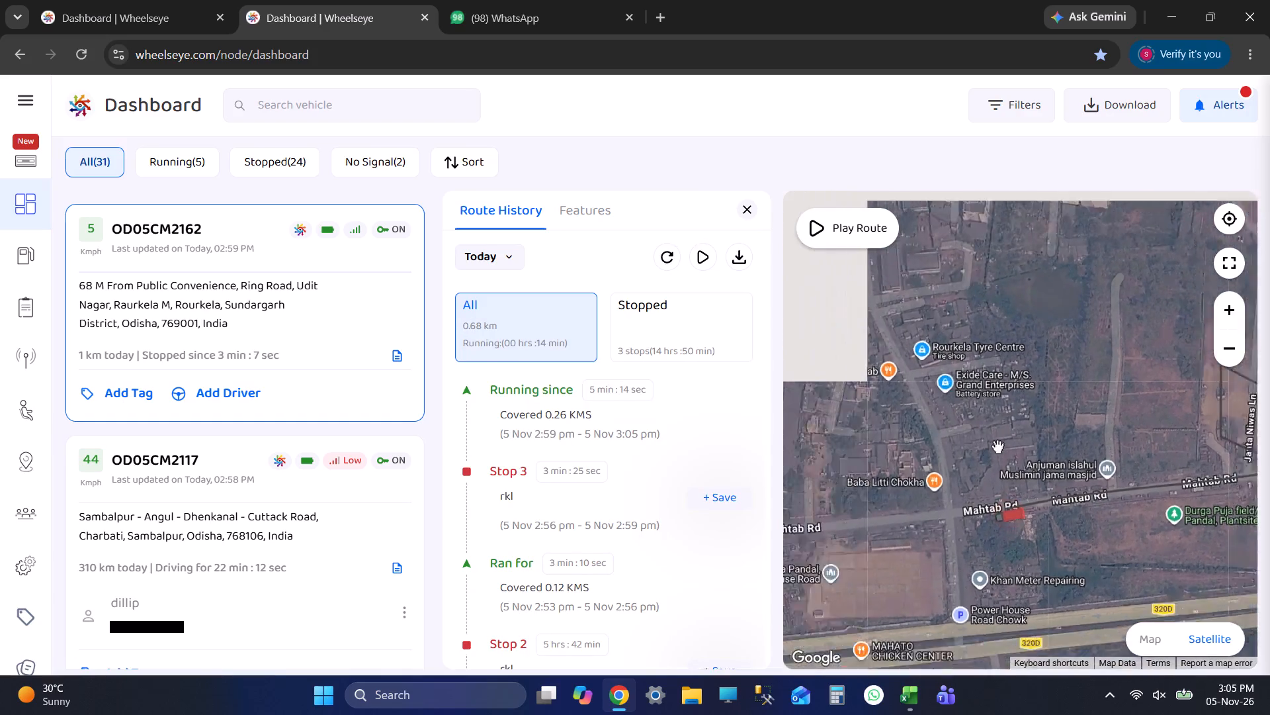
scroll(997, 446, down, 6)
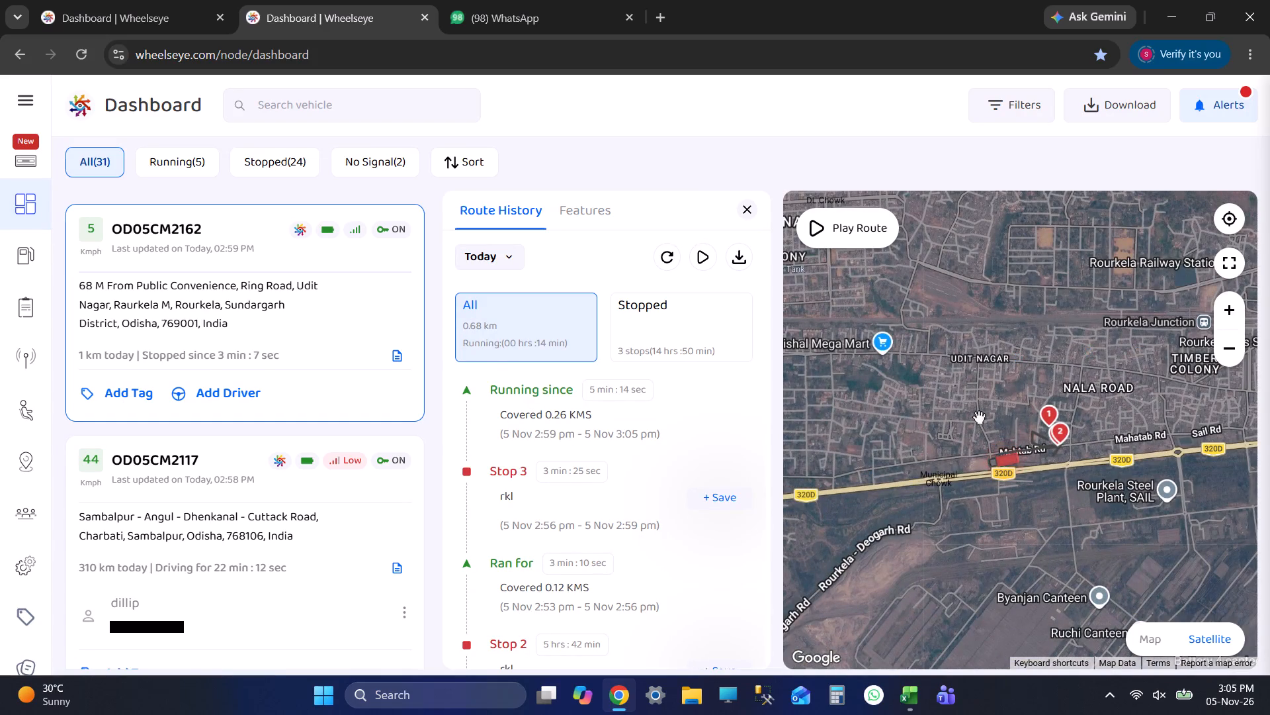
scroll(974, 407, down, 2)
scroll(974, 407, up, 2)
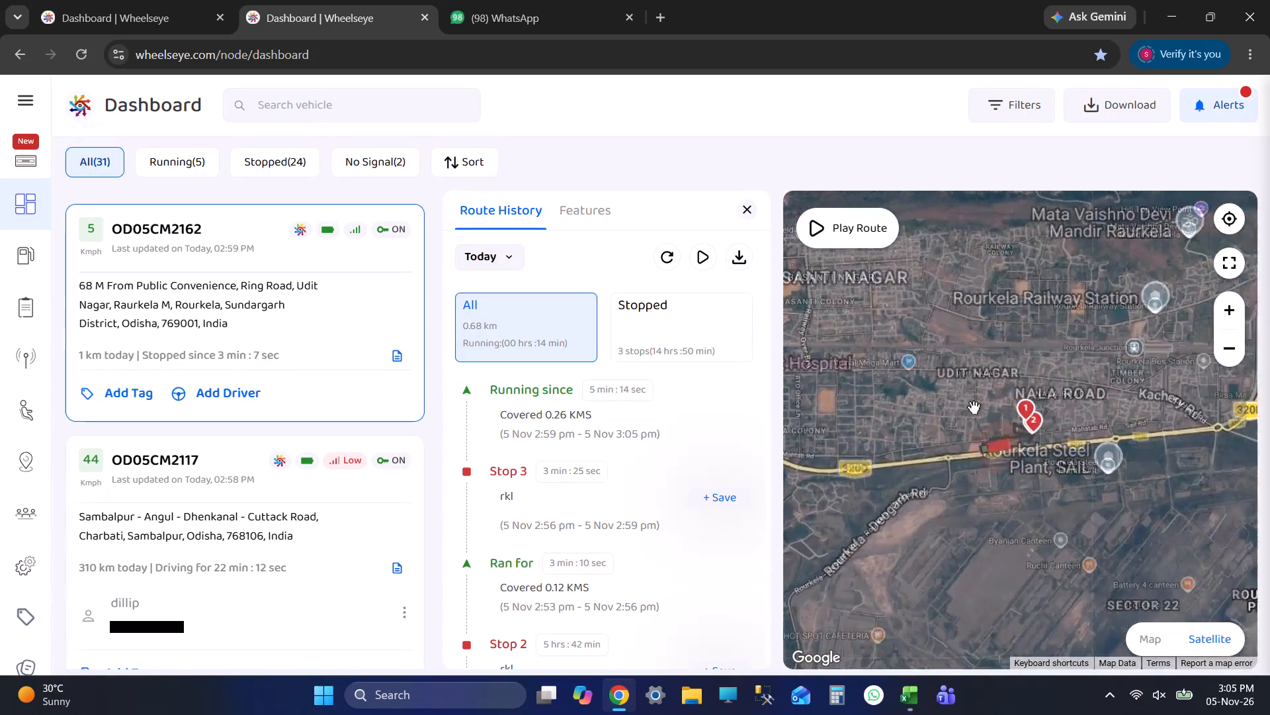
scroll(974, 407, up, 1)
drag(983, 415, 918, 370)
scroll(1002, 466, up, 3)
scroll(978, 407, up, 3)
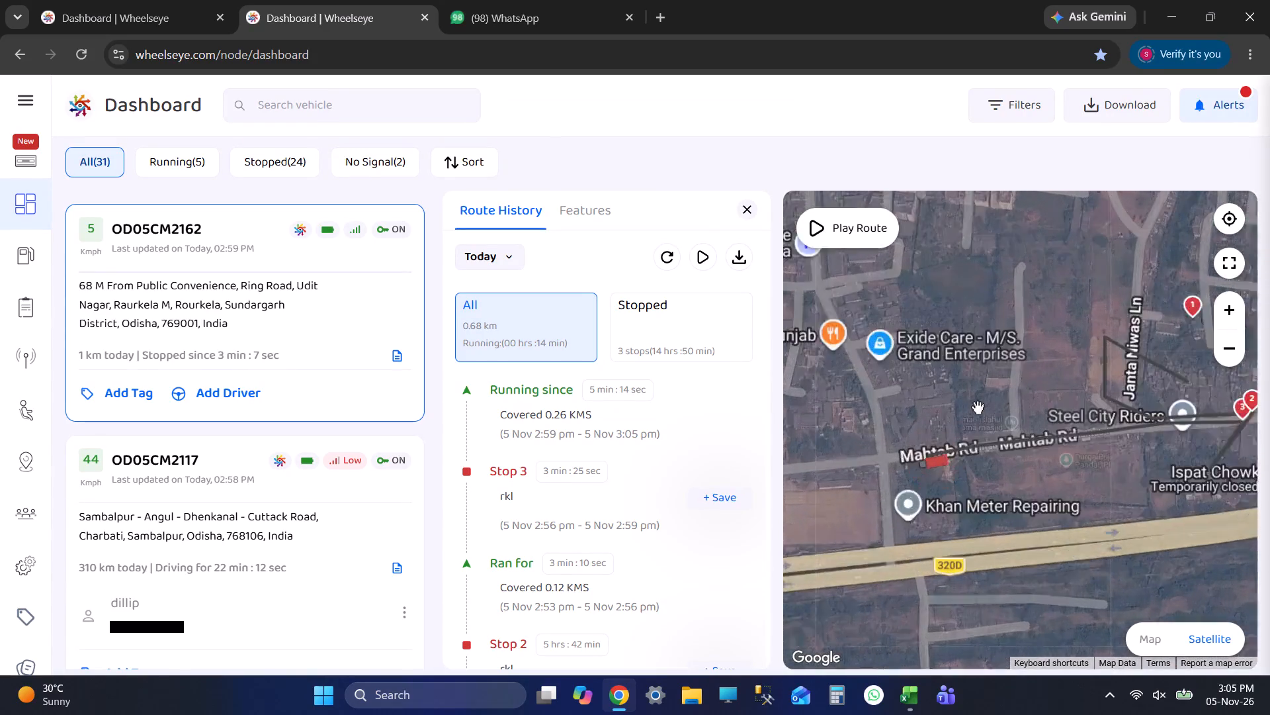
drag(978, 407, 1033, 381)
scroll(954, 387, up, 2)
scroll(951, 387, down, 6)
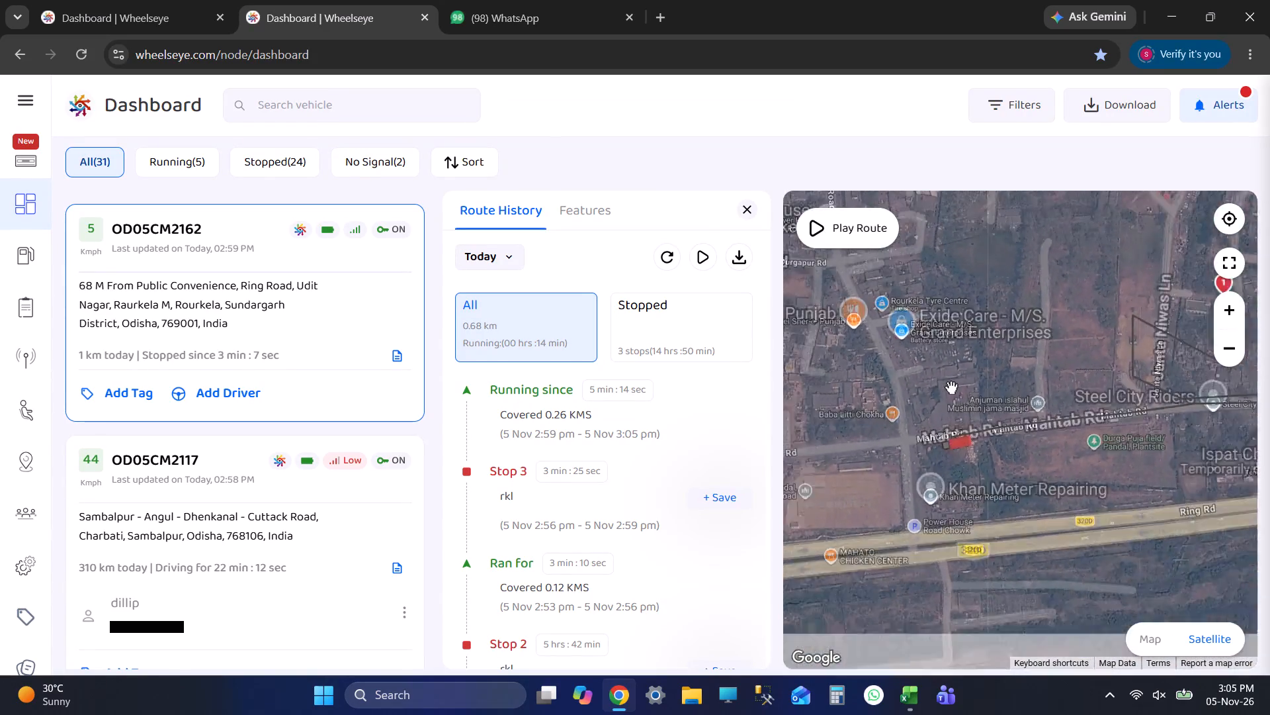
scroll(951, 387, down, 3)
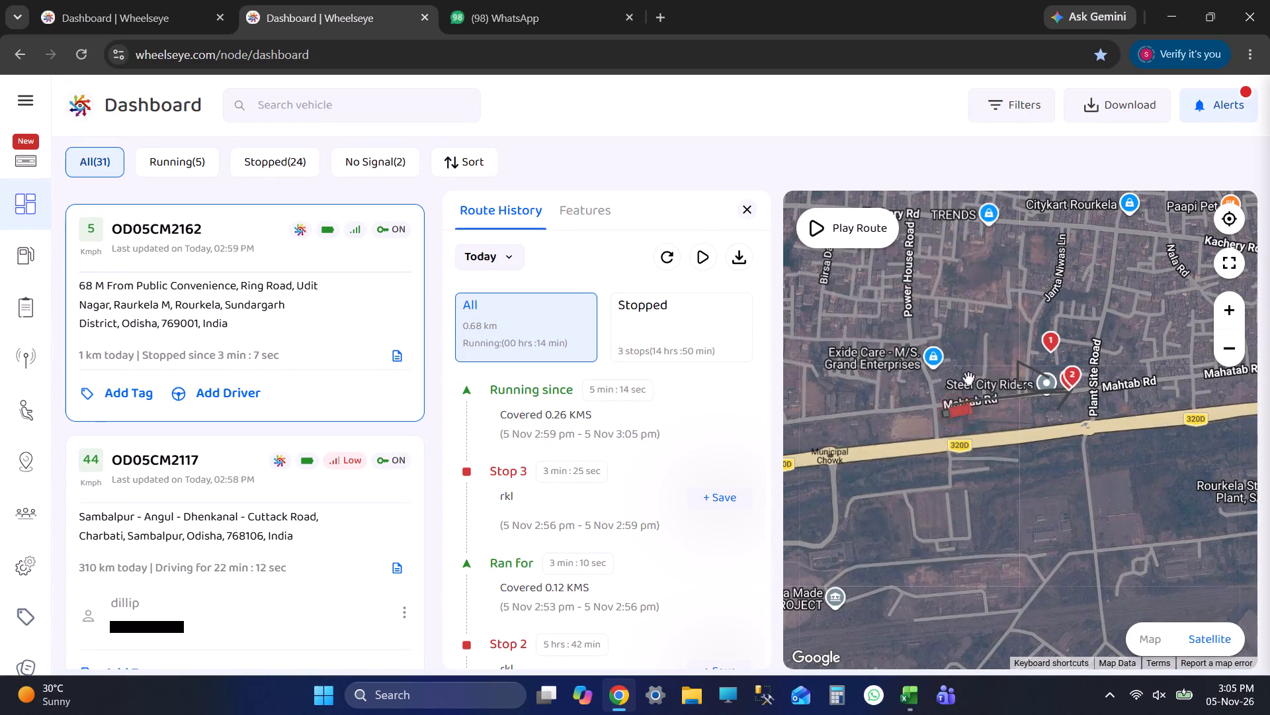
scroll(968, 379, up, 4)
scroll(933, 379, down, 2)
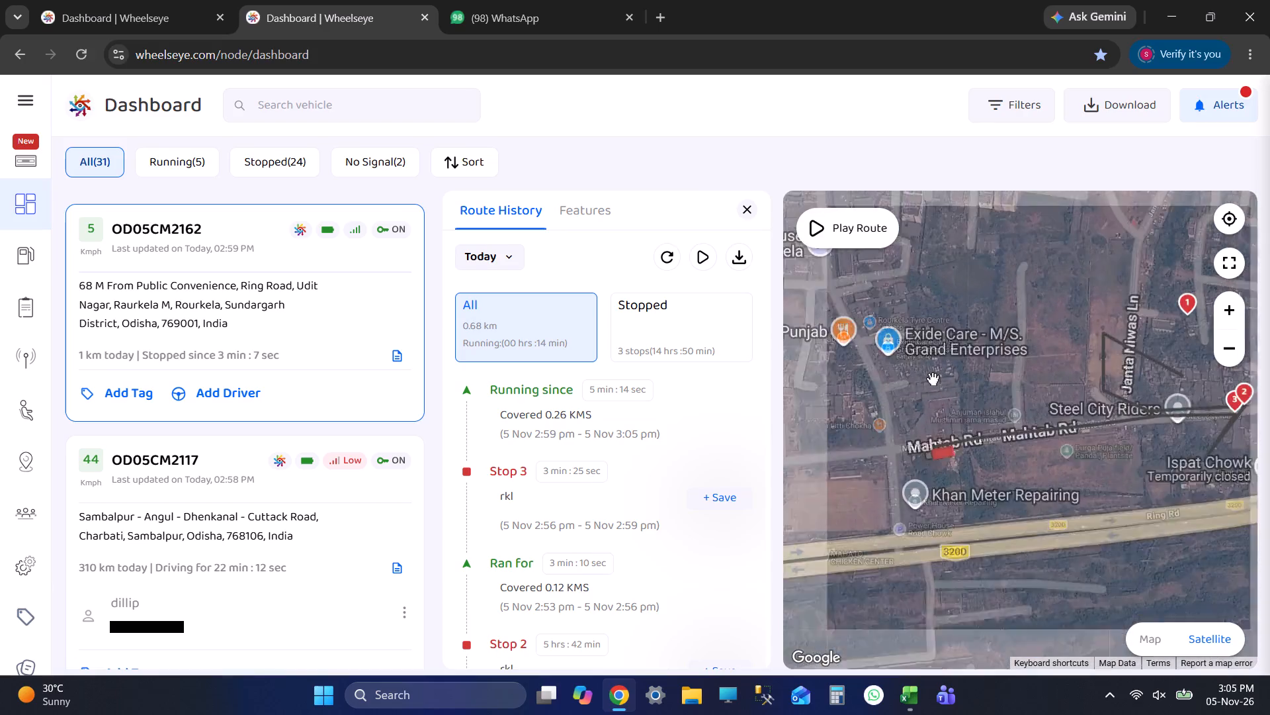
drag(933, 379, 954, 405)
click(594, 517)
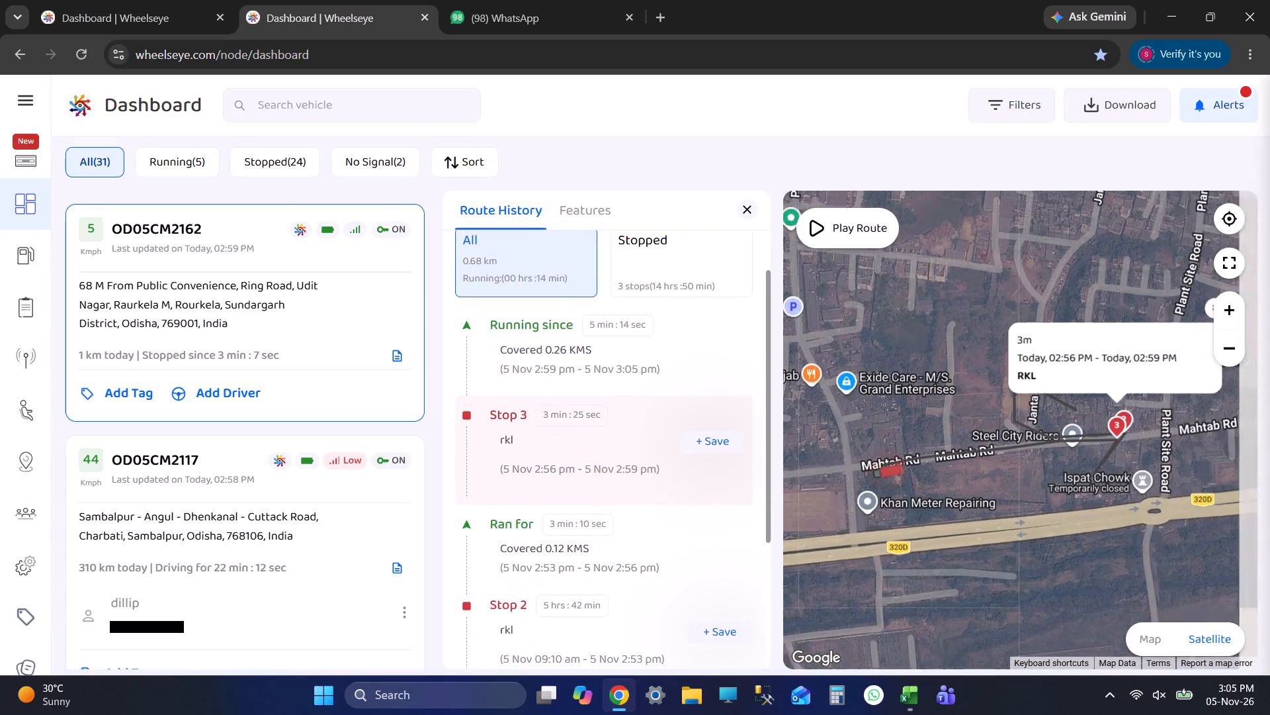
scroll(941, 459, down, 8)
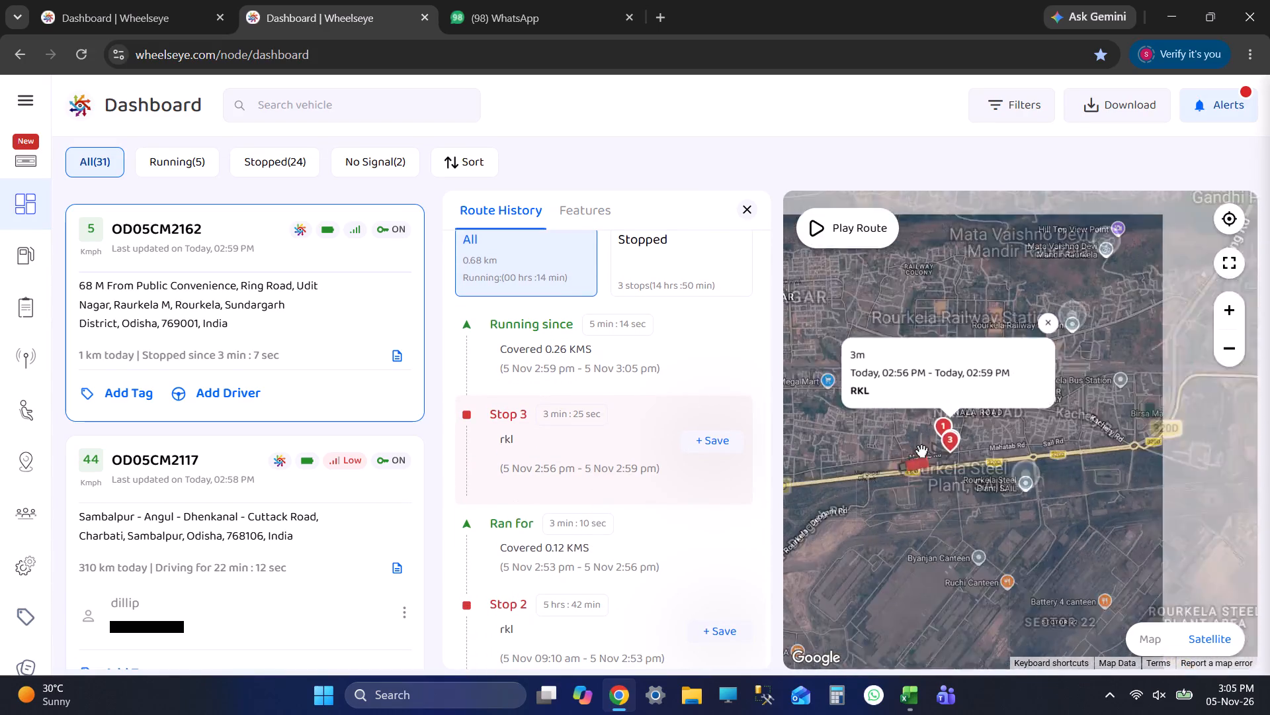
scroll(205, 514, up, 1)
scroll(265, 537, down, 4)
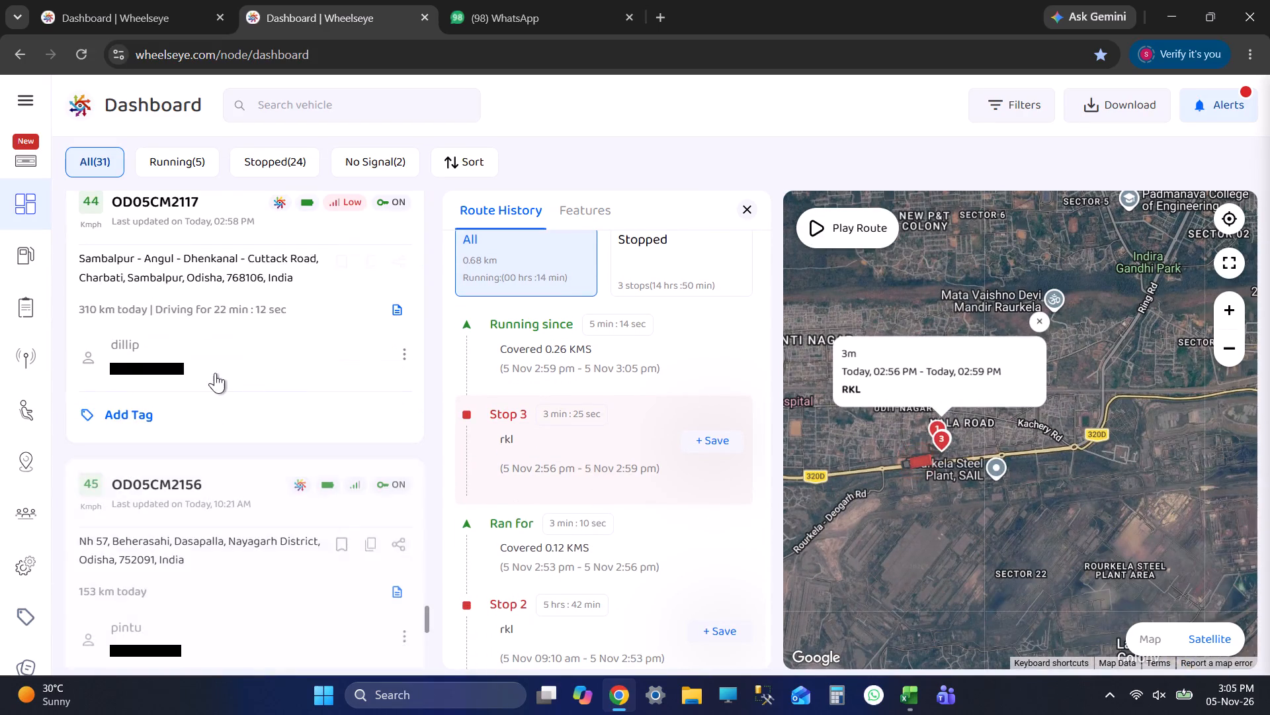
scroll(241, 373, up, 2)
click(220, 470)
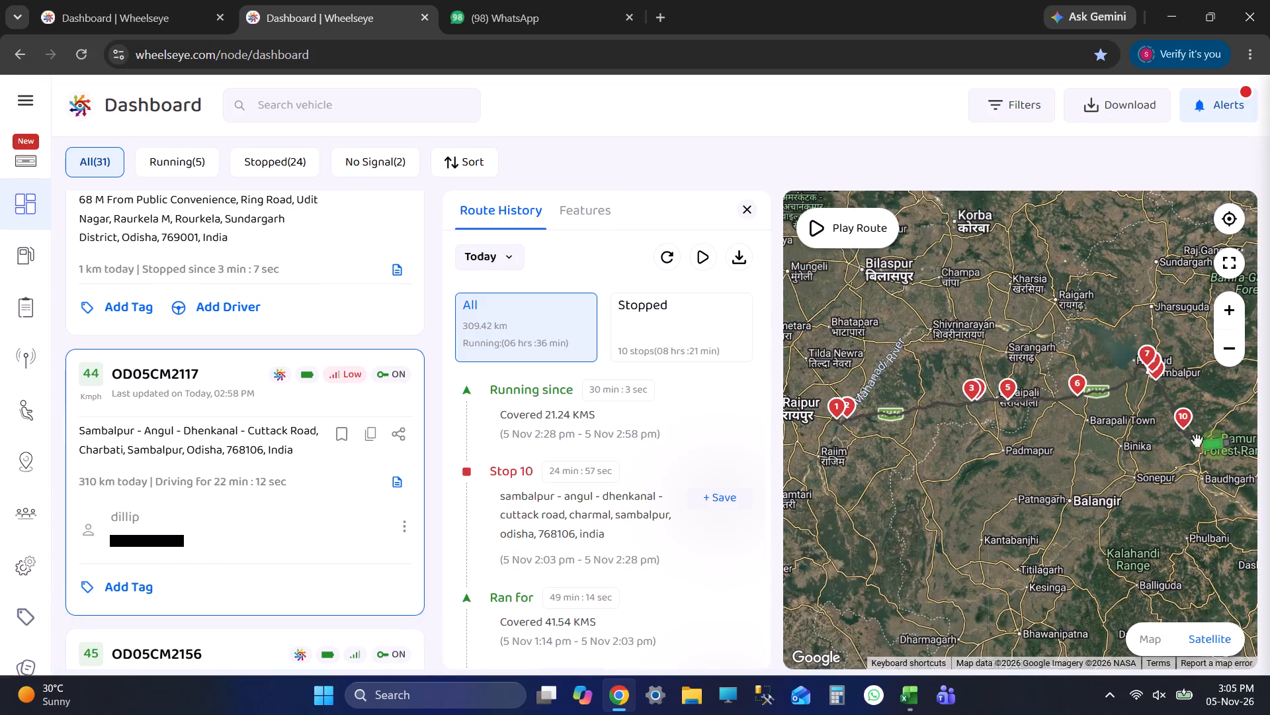
drag(1197, 440, 1100, 440)
scroll(1107, 440, up, 12)
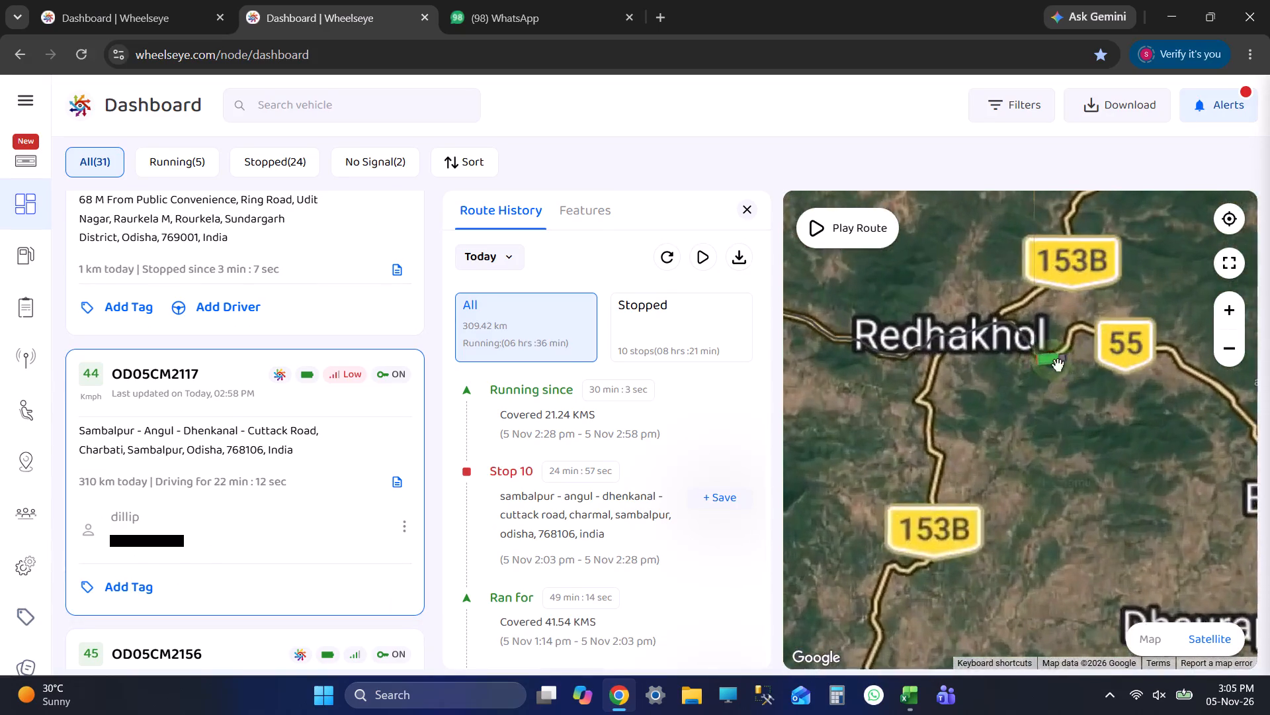
scroll(1058, 365, up, 3)
drag(1046, 361, 985, 420)
scroll(980, 423, up, 5)
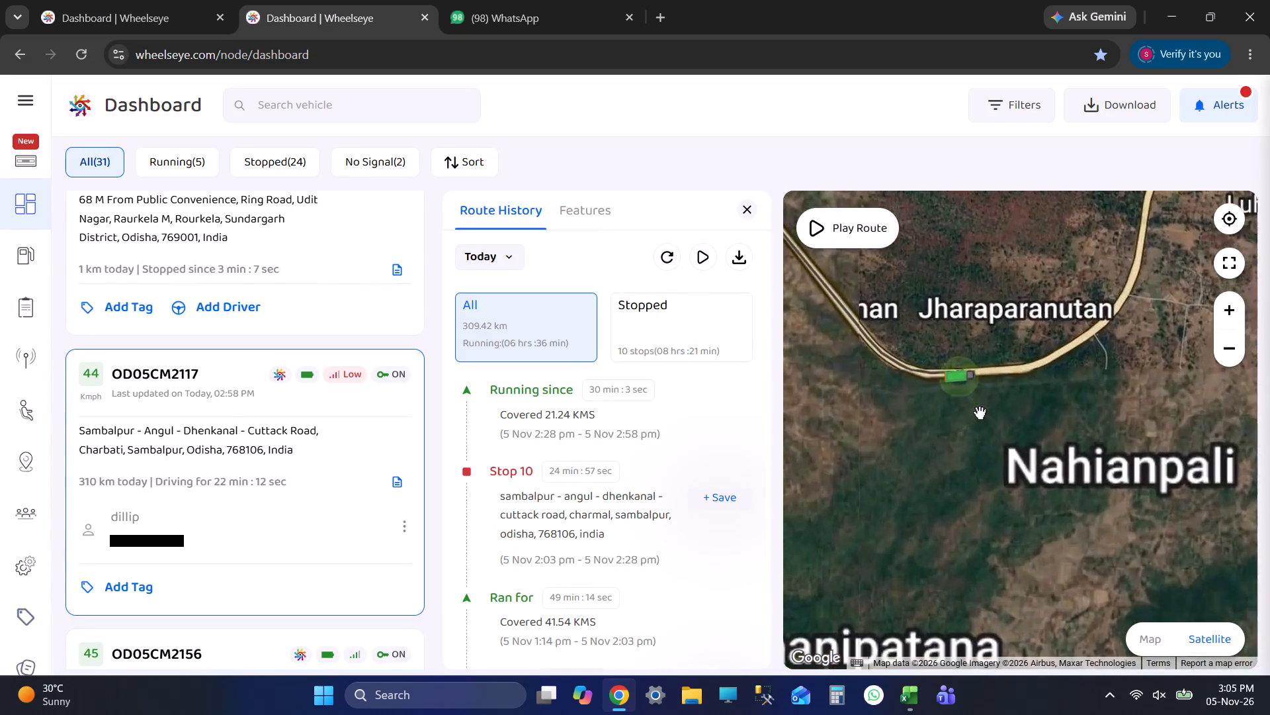
drag(980, 407, 958, 494)
scroll(956, 474, down, 3)
scroll(956, 474, up, 1)
scroll(956, 474, down, 1)
scroll(956, 474, up, 1)
scroll(956, 474, down, 9)
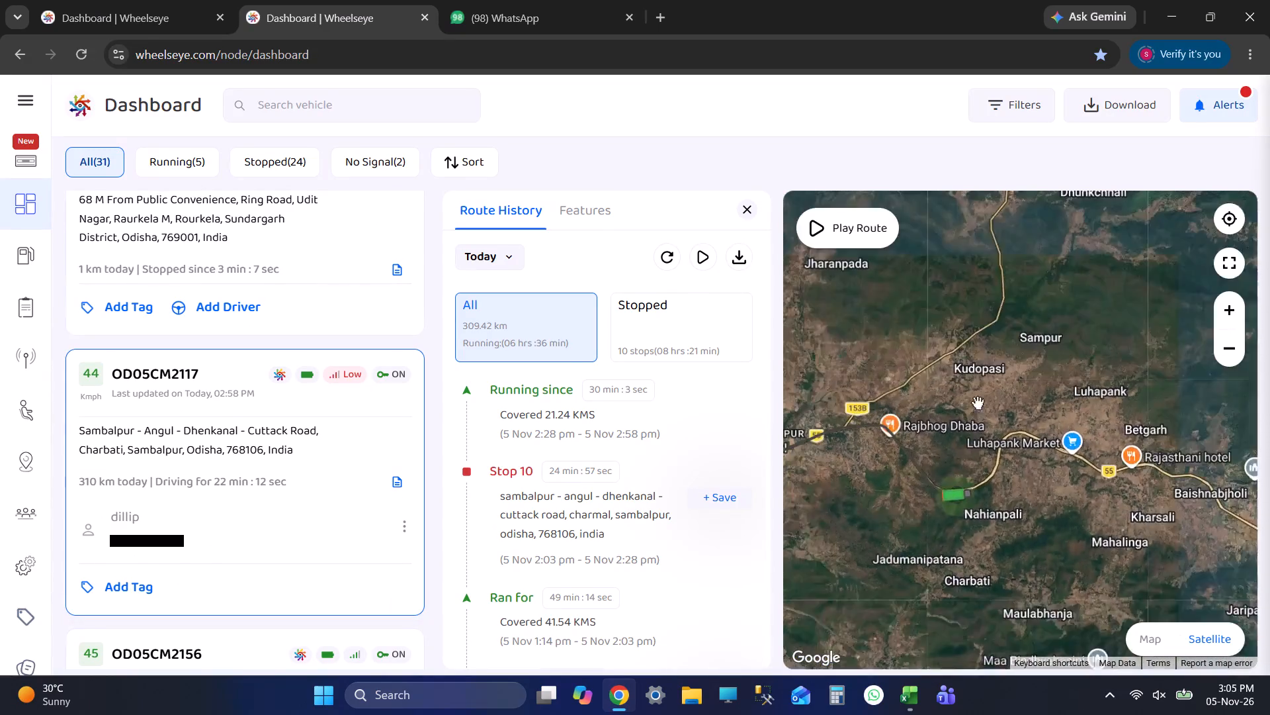
drag(978, 403, 988, 471)
scroll(988, 471, down, 2)
scroll(988, 471, up, 1)
scroll(988, 471, down, 5)
scroll(988, 471, up, 1)
scroll(988, 471, down, 3)
scroll(988, 471, up, 1)
scroll(988, 471, down, 1)
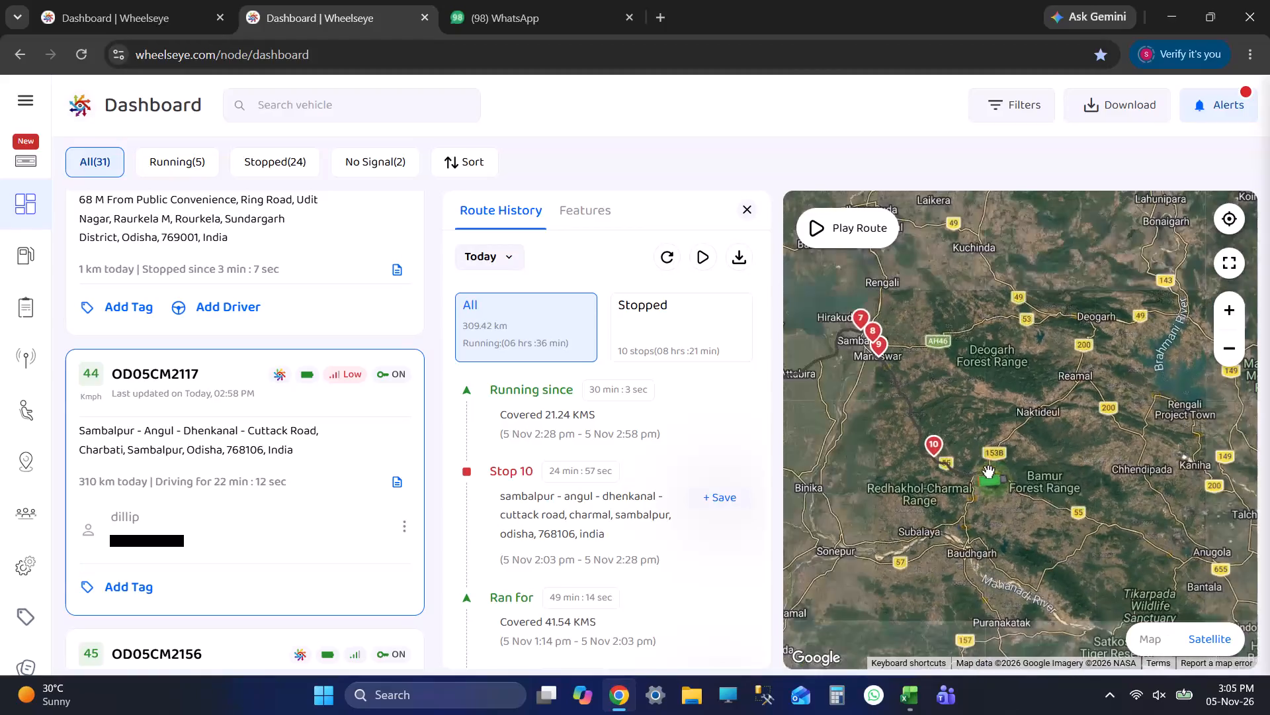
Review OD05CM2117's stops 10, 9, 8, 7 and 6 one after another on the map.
click(595, 494)
scroll(595, 494, down, 2)
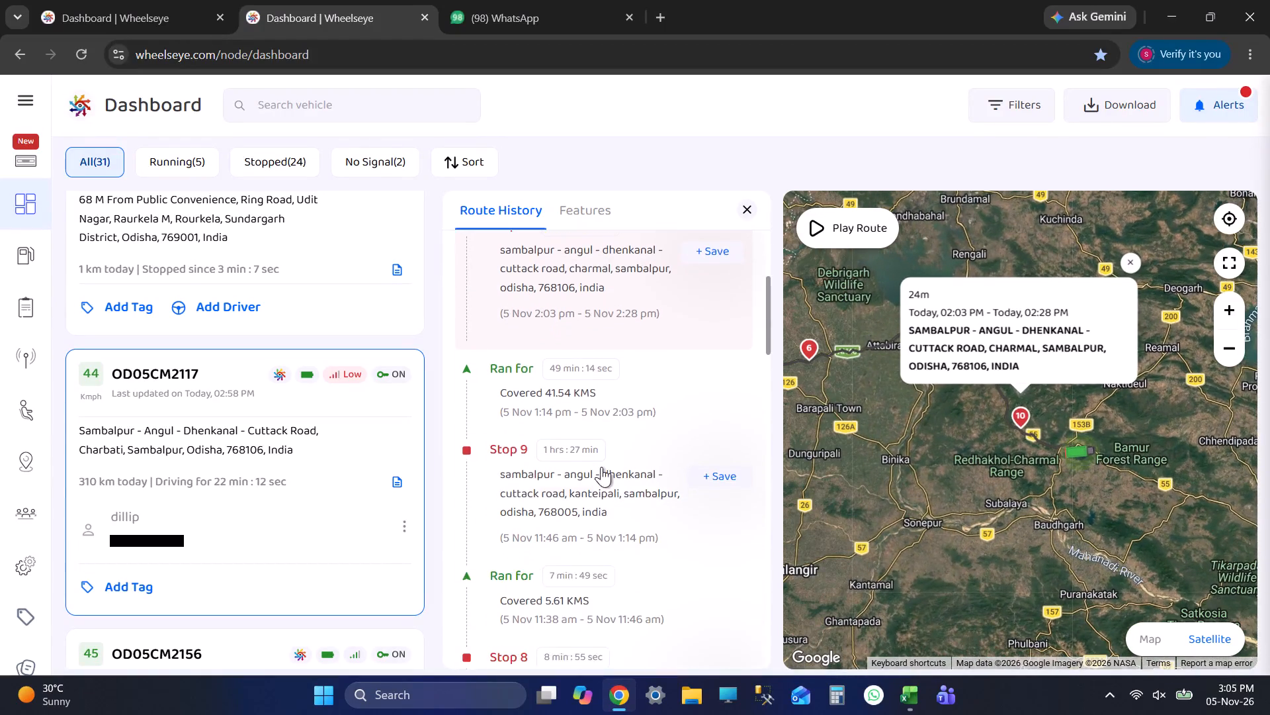
click(601, 467)
scroll(601, 467, down, 3)
click(610, 424)
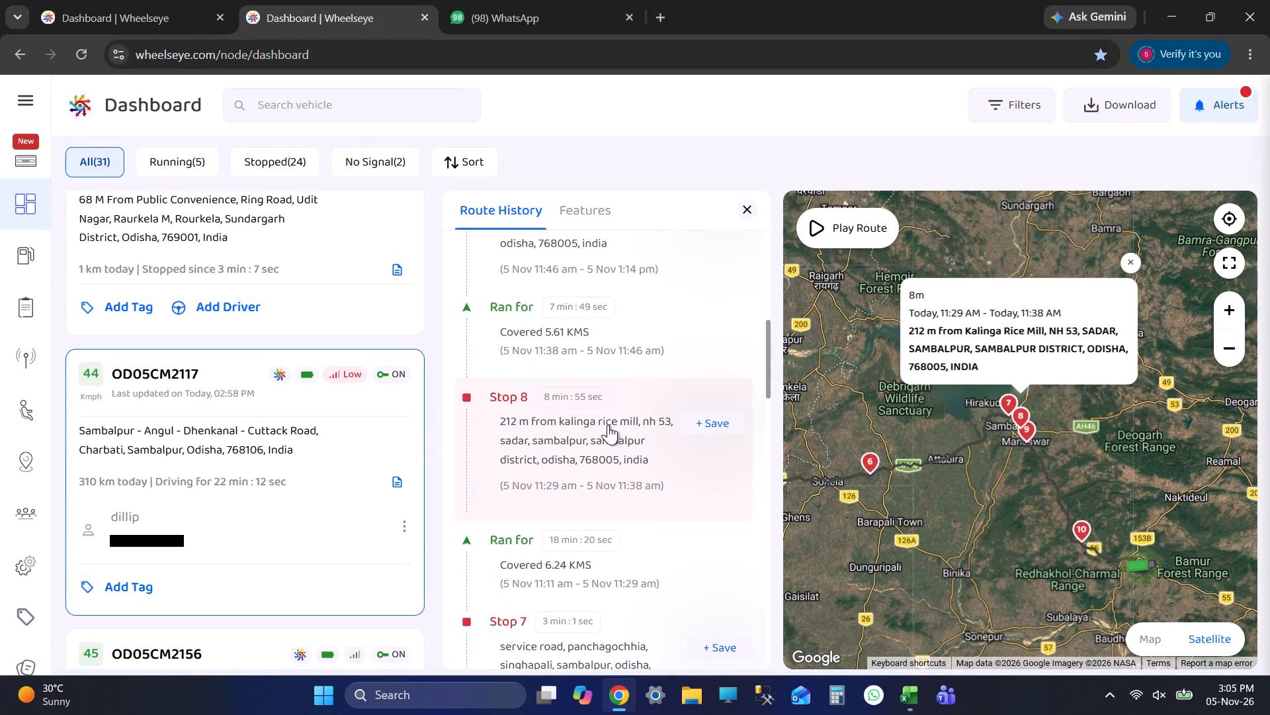
scroll(610, 445, down, 2)
click(573, 490)
scroll(580, 488, down, 2)
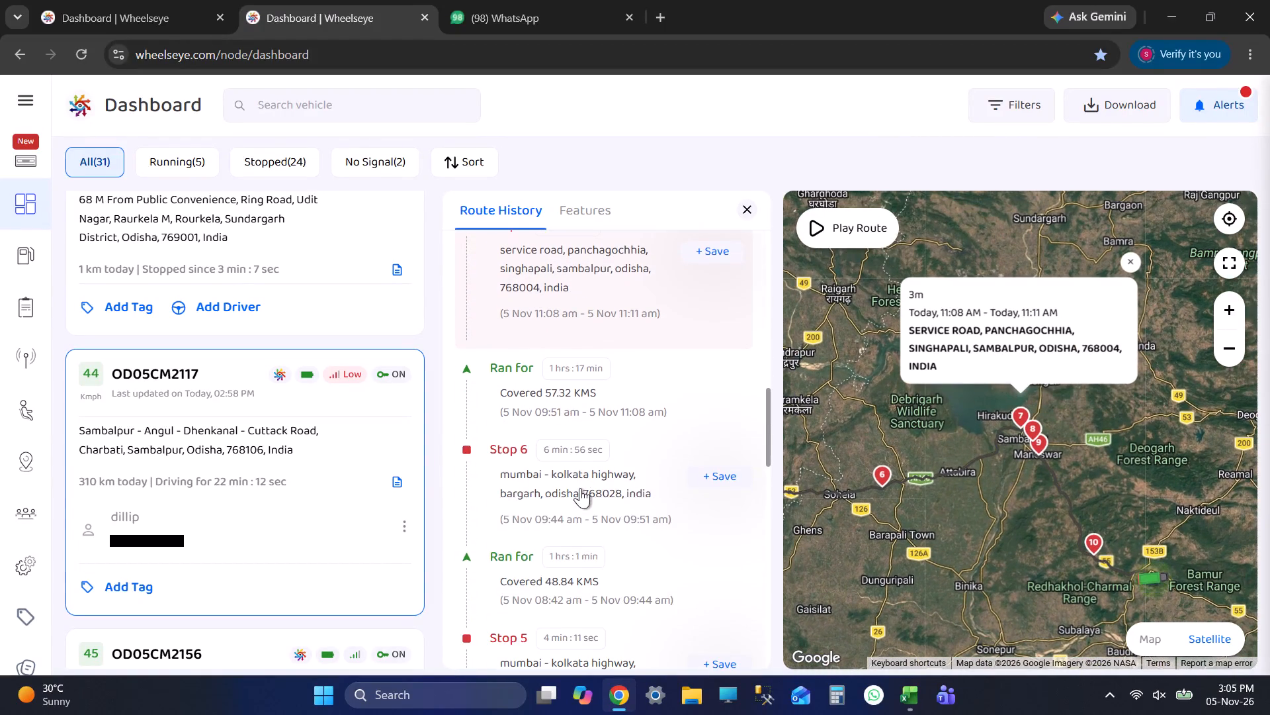
click(580, 488)
scroll(580, 488, up, 2)
scroll(238, 508, down, 5)
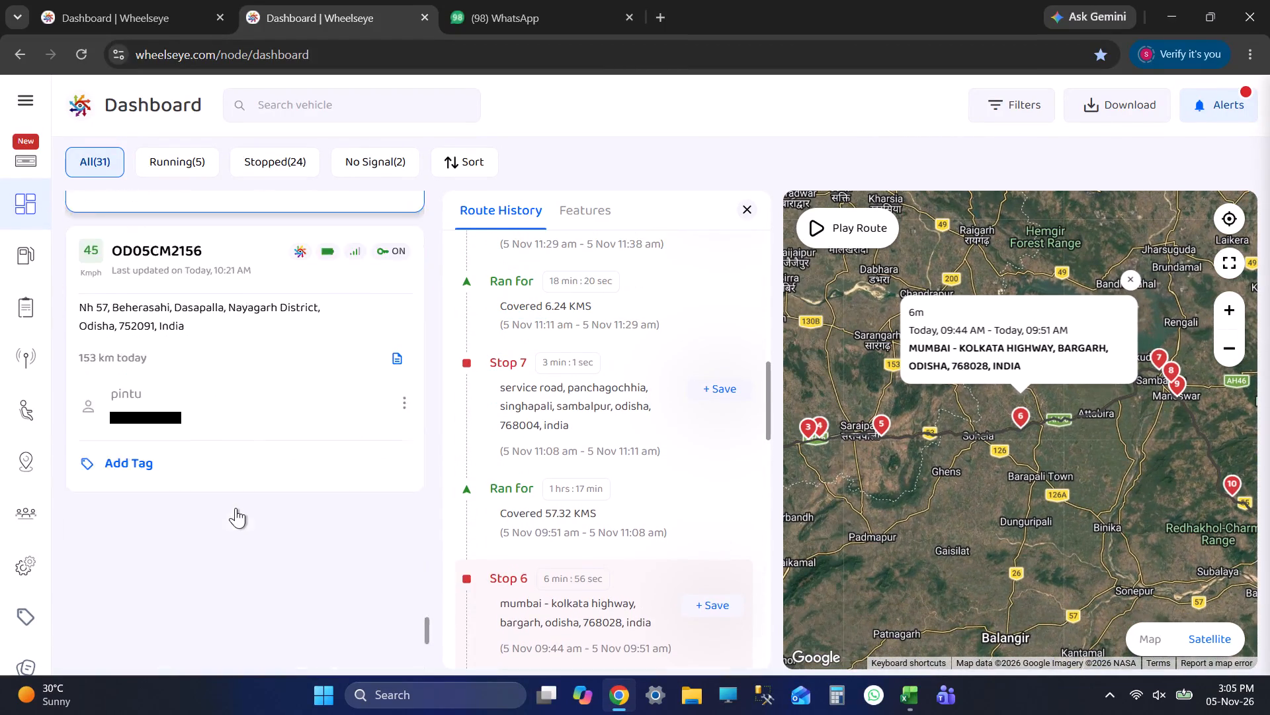
scroll(233, 422, up, 2)
click(230, 422)
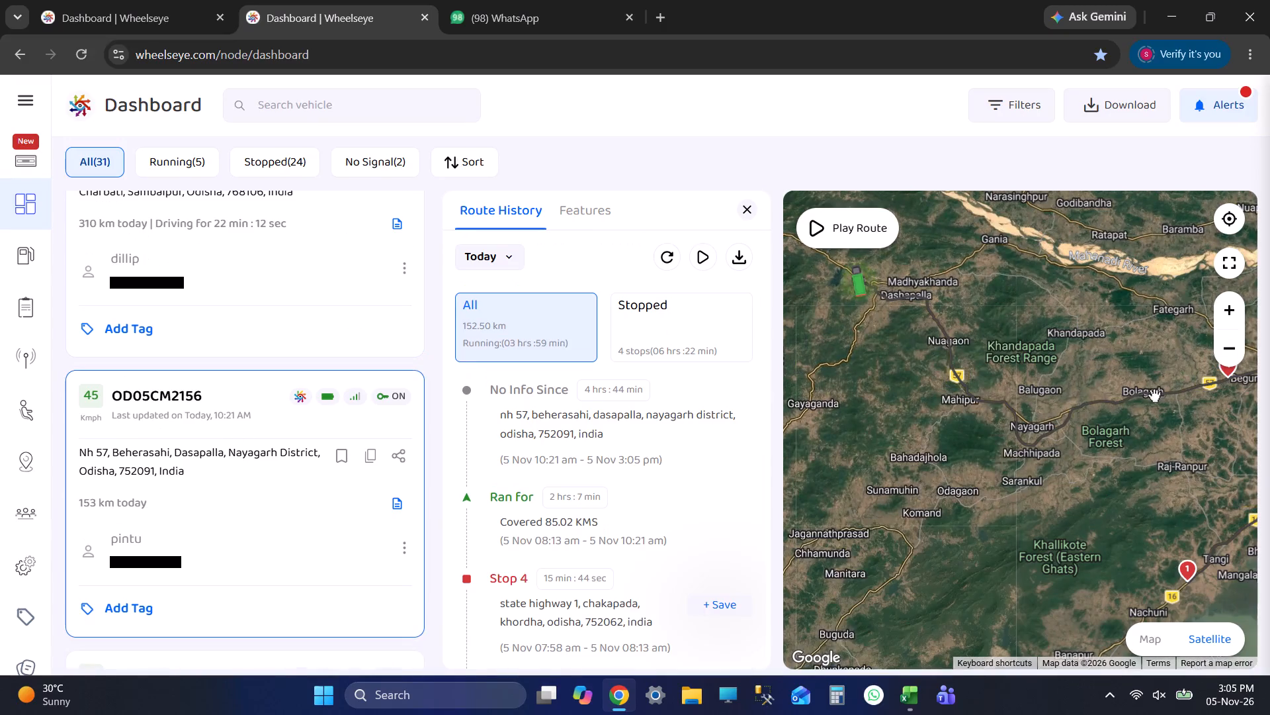
drag(924, 329, 1024, 418)
scroll(975, 371, down, 3)
drag(982, 340, 1027, 395)
scroll(1027, 395, down, 2)
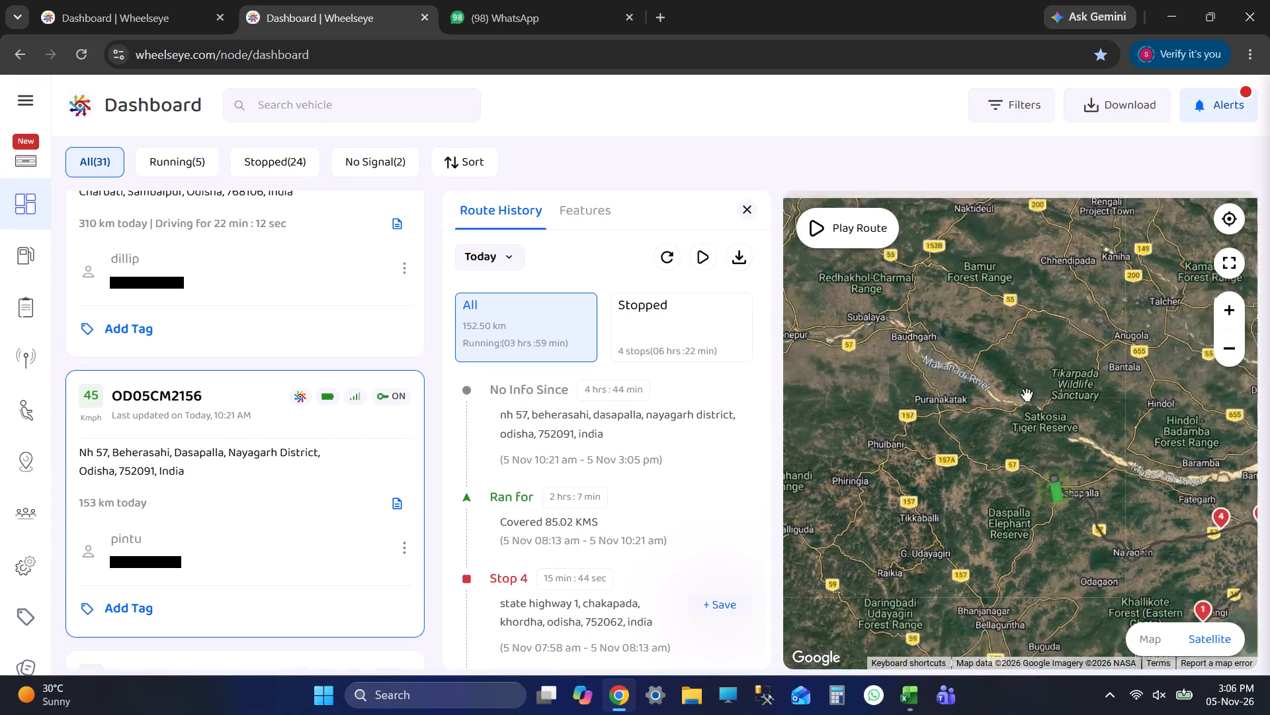
scroll(1012, 406, up, 2)
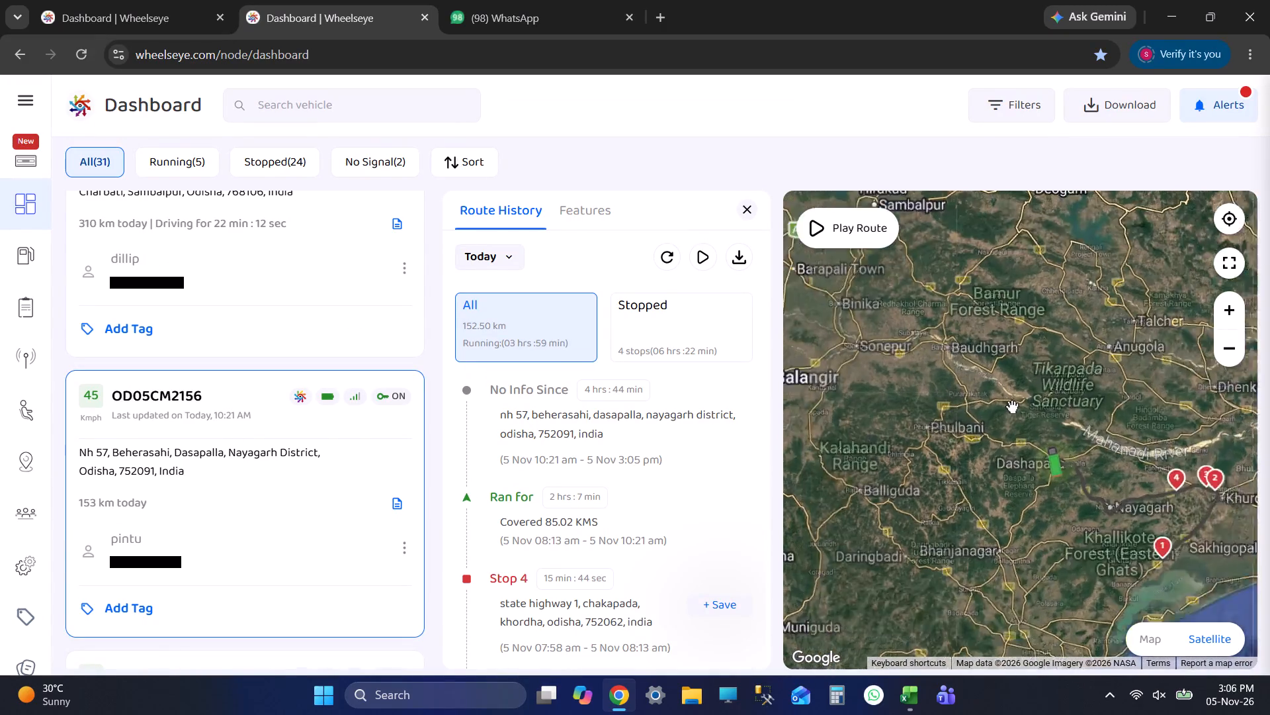
scroll(1009, 410, down, 1)
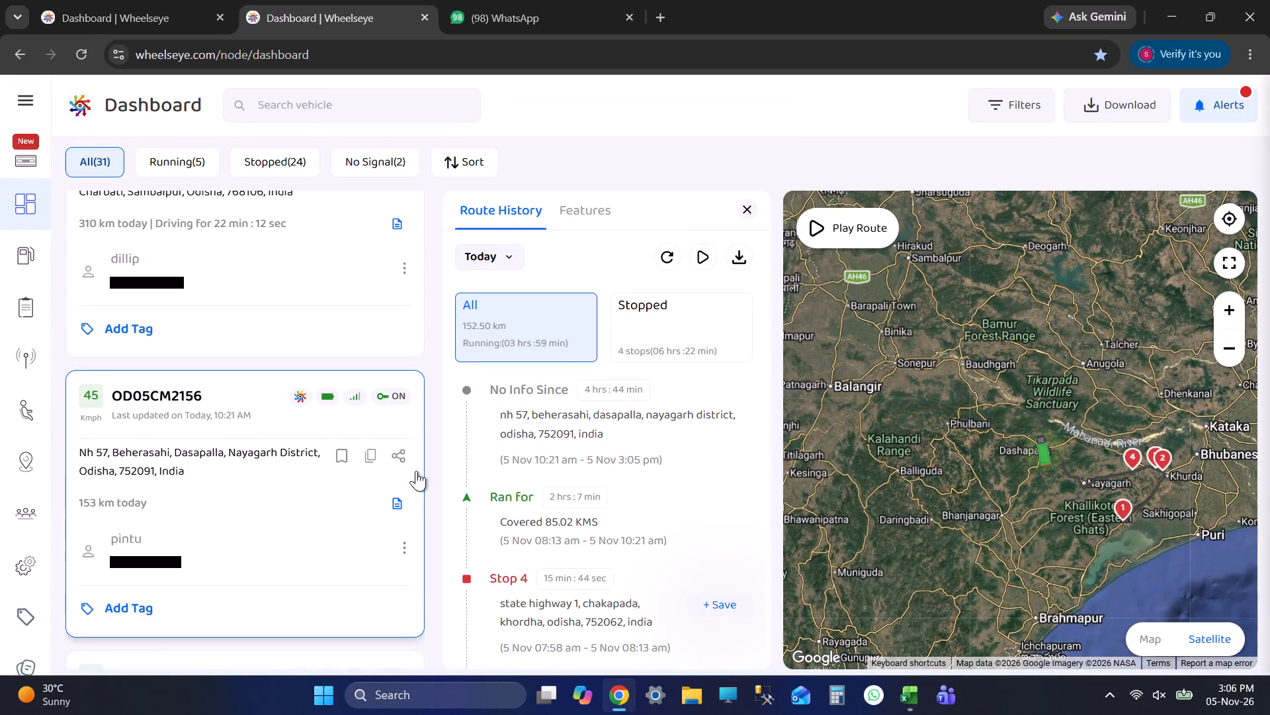
scroll(257, 504, down, 4)
click(243, 416)
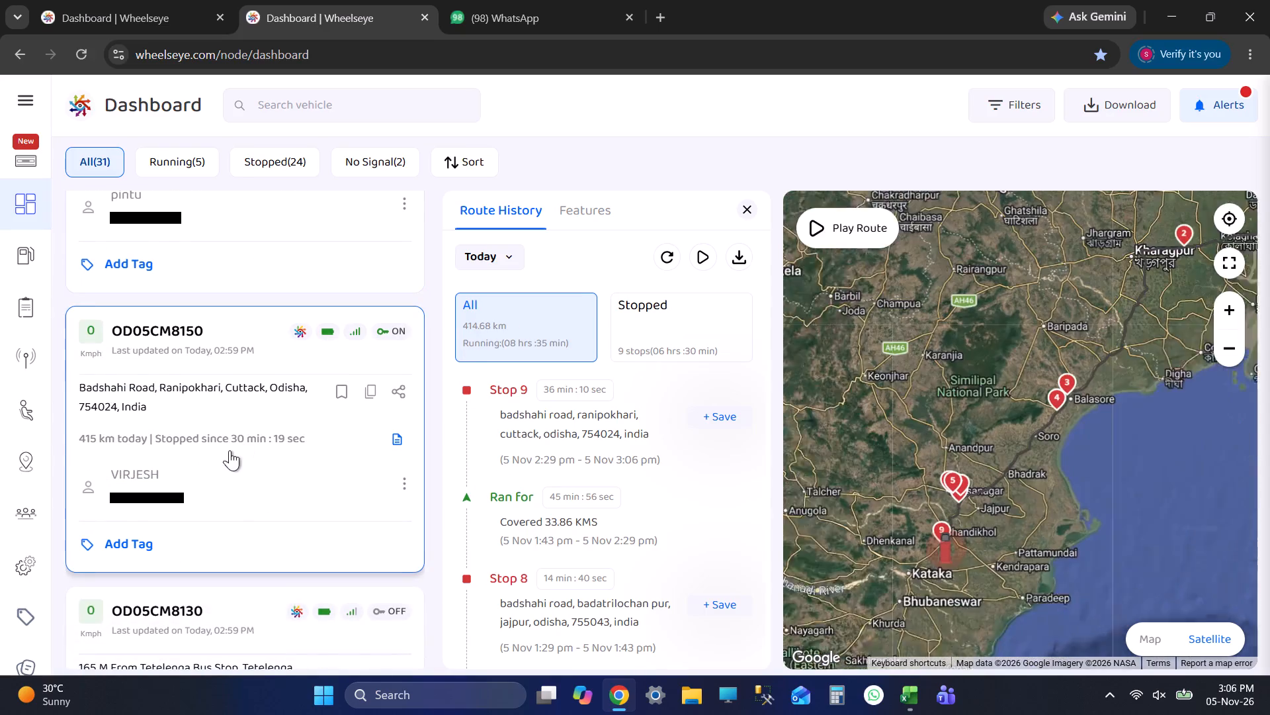
drag(1021, 551, 1134, 408)
click(539, 424)
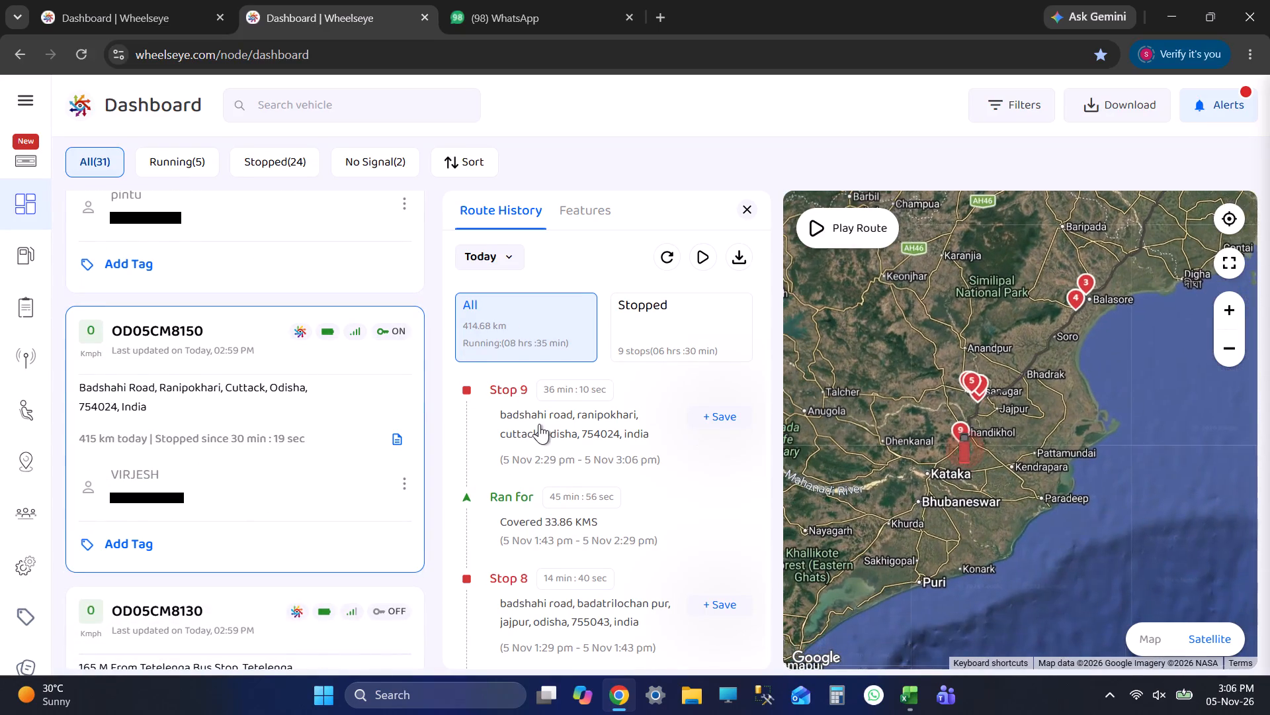
scroll(1114, 426, up, 2)
scroll(971, 430, up, 4)
scroll(873, 440, up, 1)
scroll(869, 442, down, 1)
scroll(869, 442, up, 5)
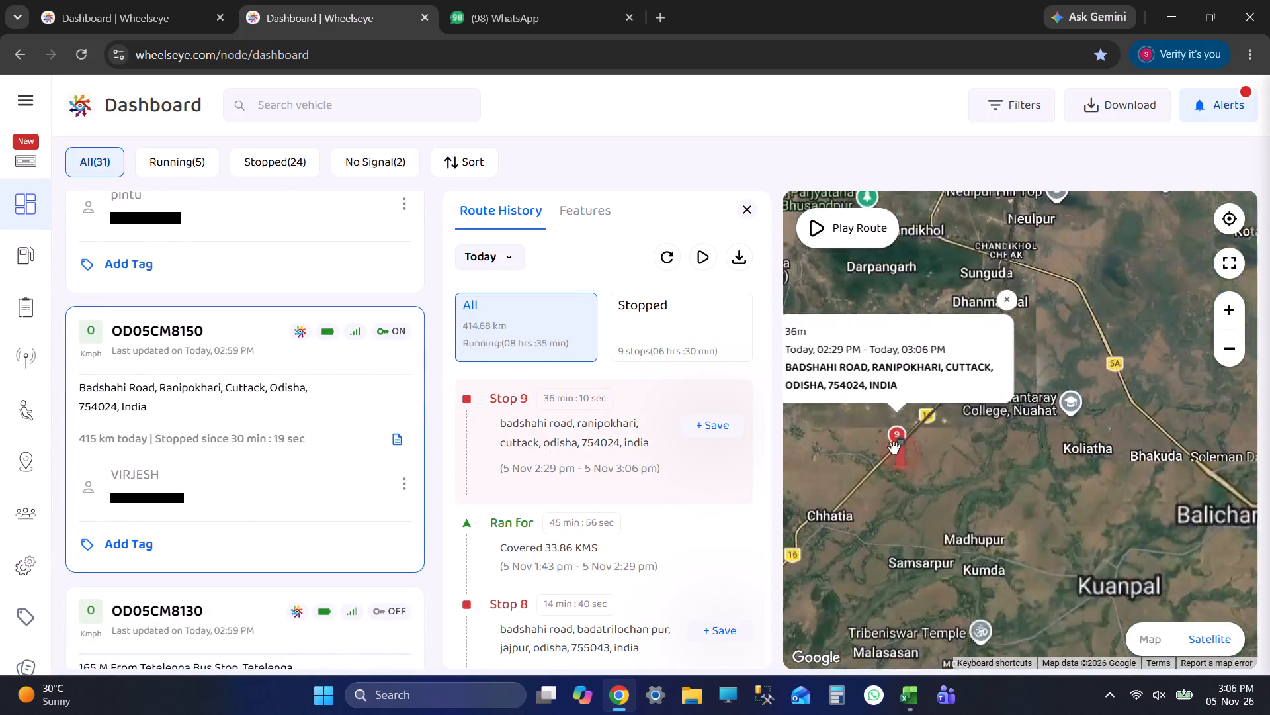
scroll(894, 448, up, 12)
scroll(967, 442, down, 1)
scroll(965, 442, up, 3)
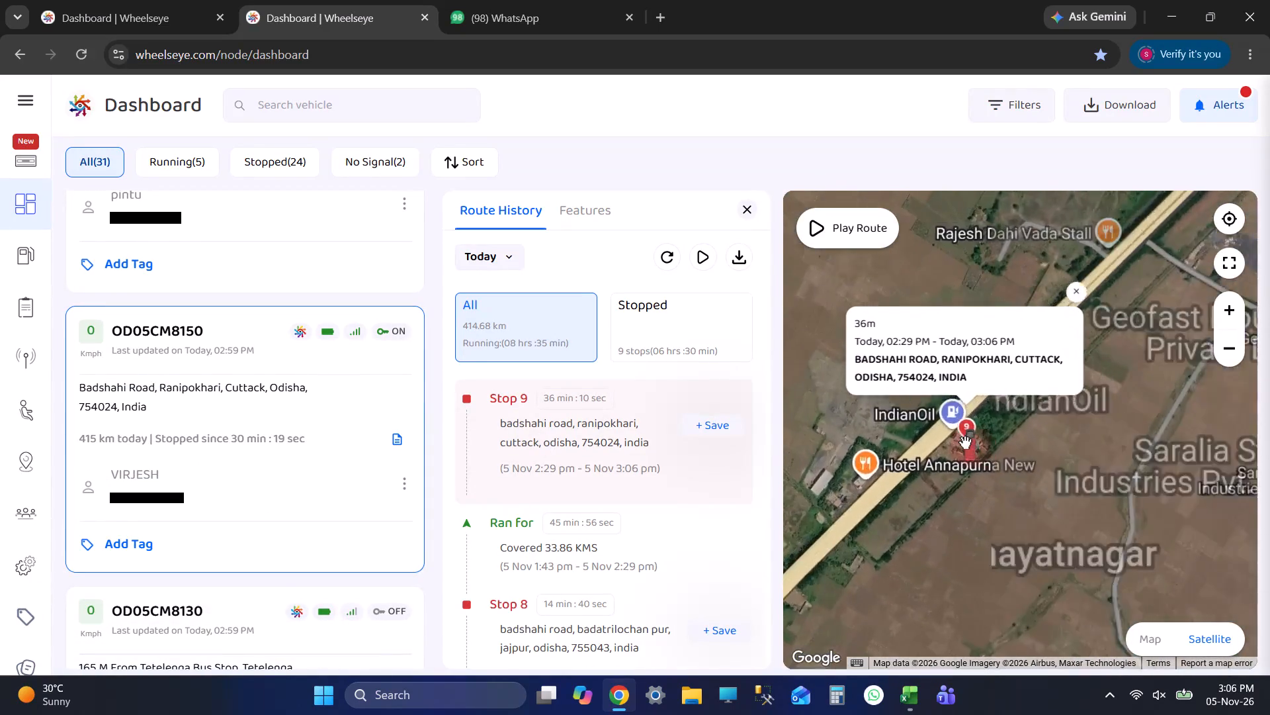
scroll(965, 442, up, 3)
click(1079, 295)
scroll(978, 405, up, 2)
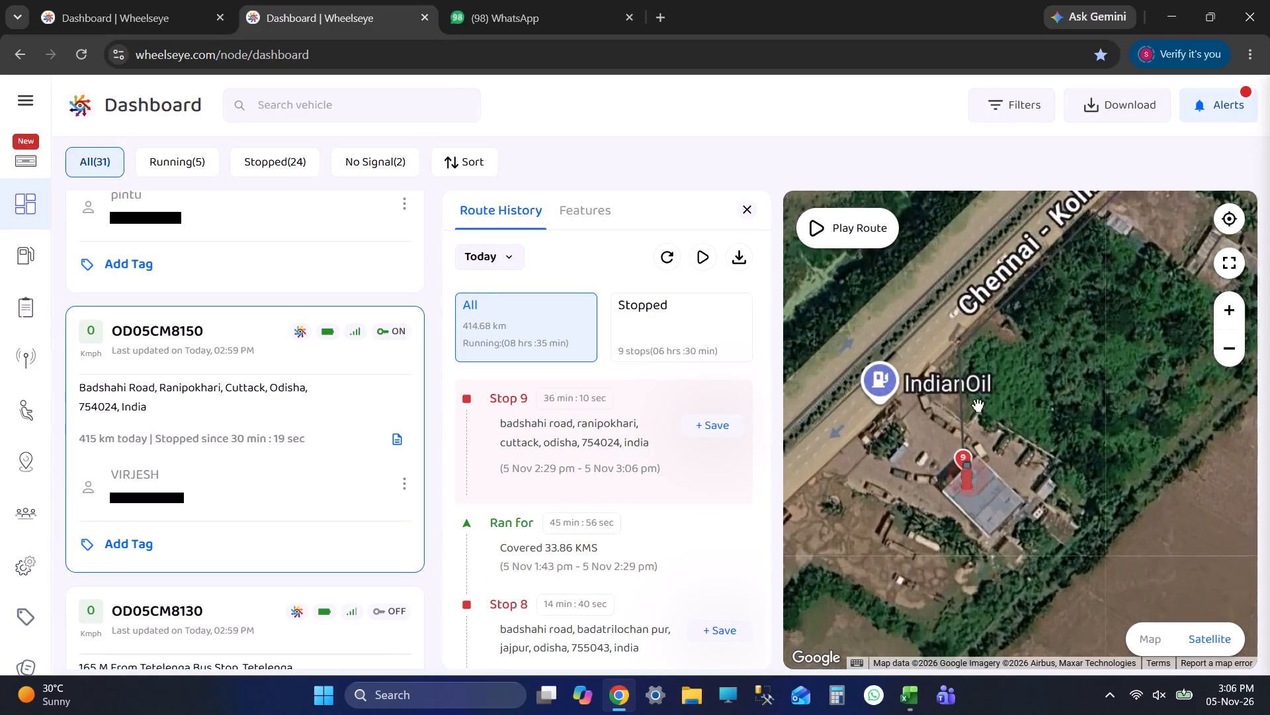
scroll(978, 409, down, 2)
click(614, 433)
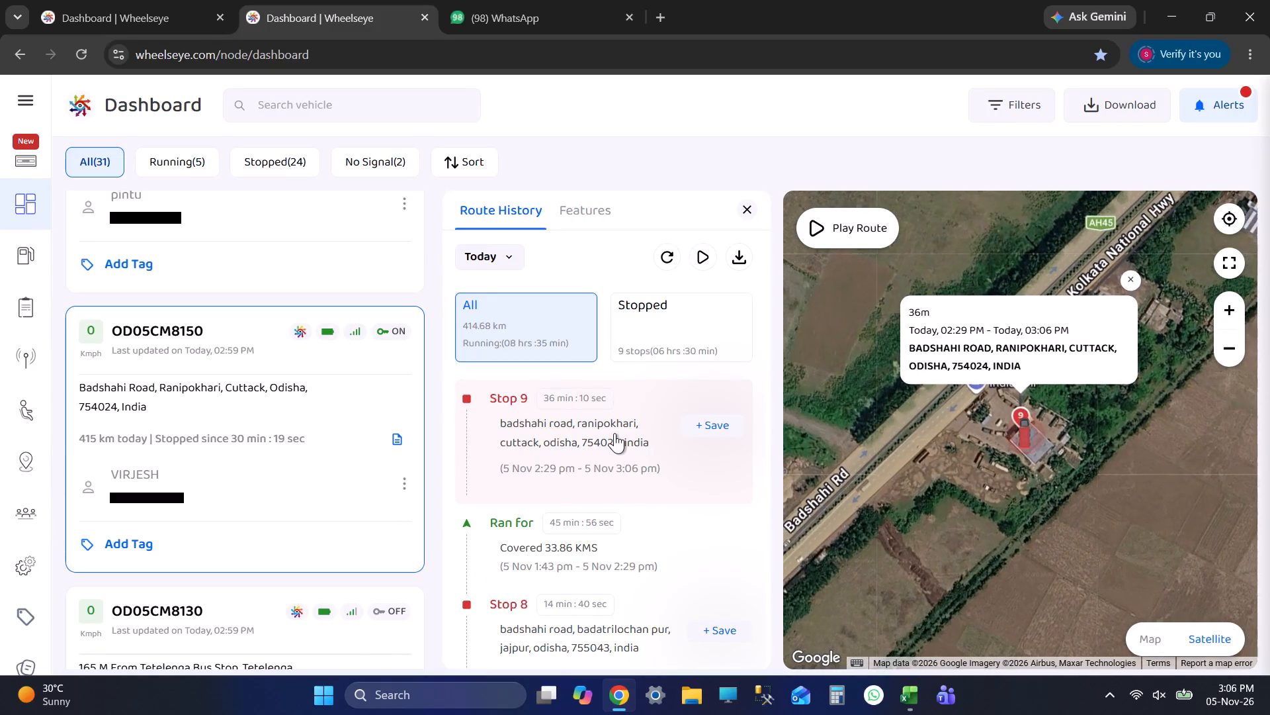
scroll(953, 454, down, 2)
scroll(953, 460, up, 1)
scroll(953, 460, down, 4)
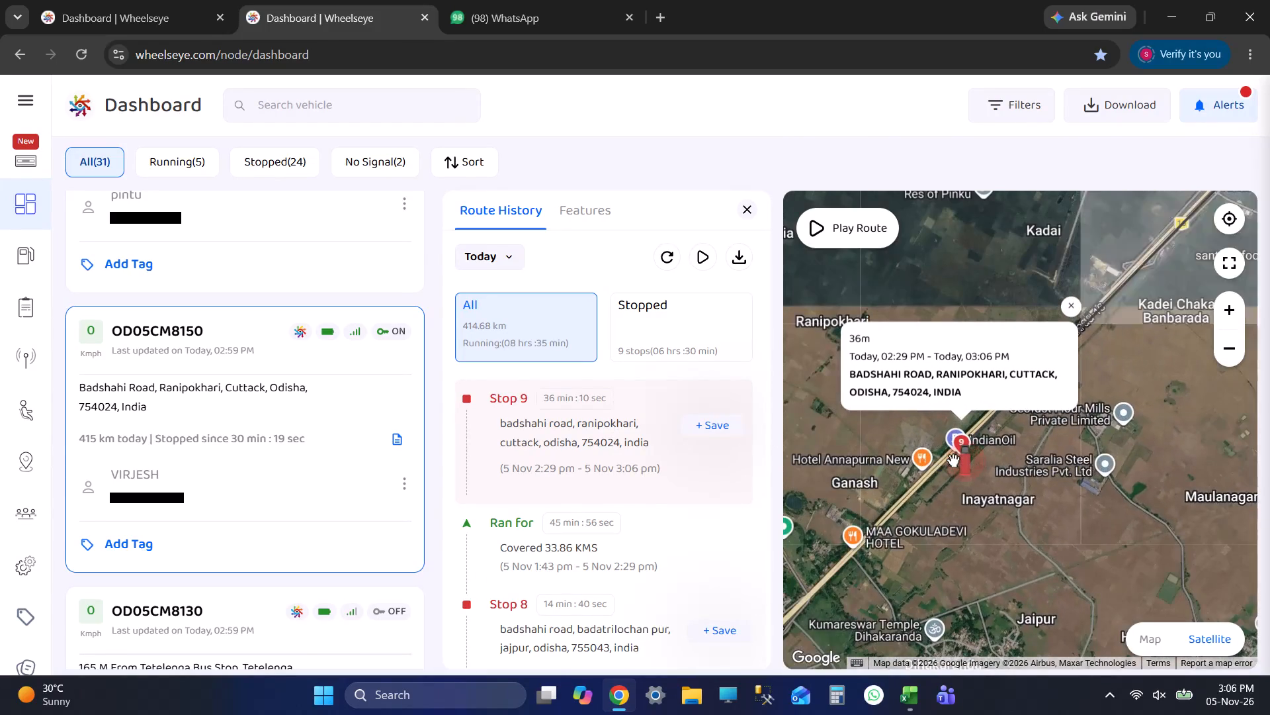
scroll(953, 460, down, 3)
scroll(953, 460, up, 5)
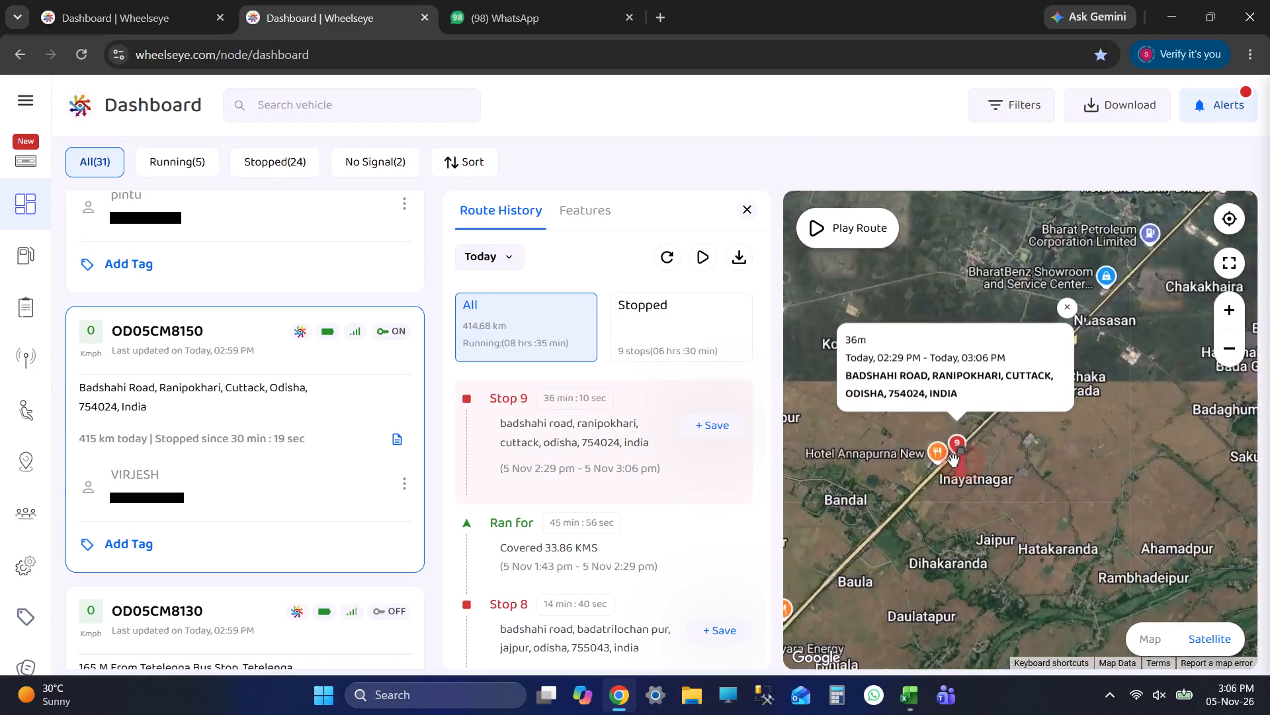
scroll(953, 460, up, 14)
scroll(990, 444, down, 3)
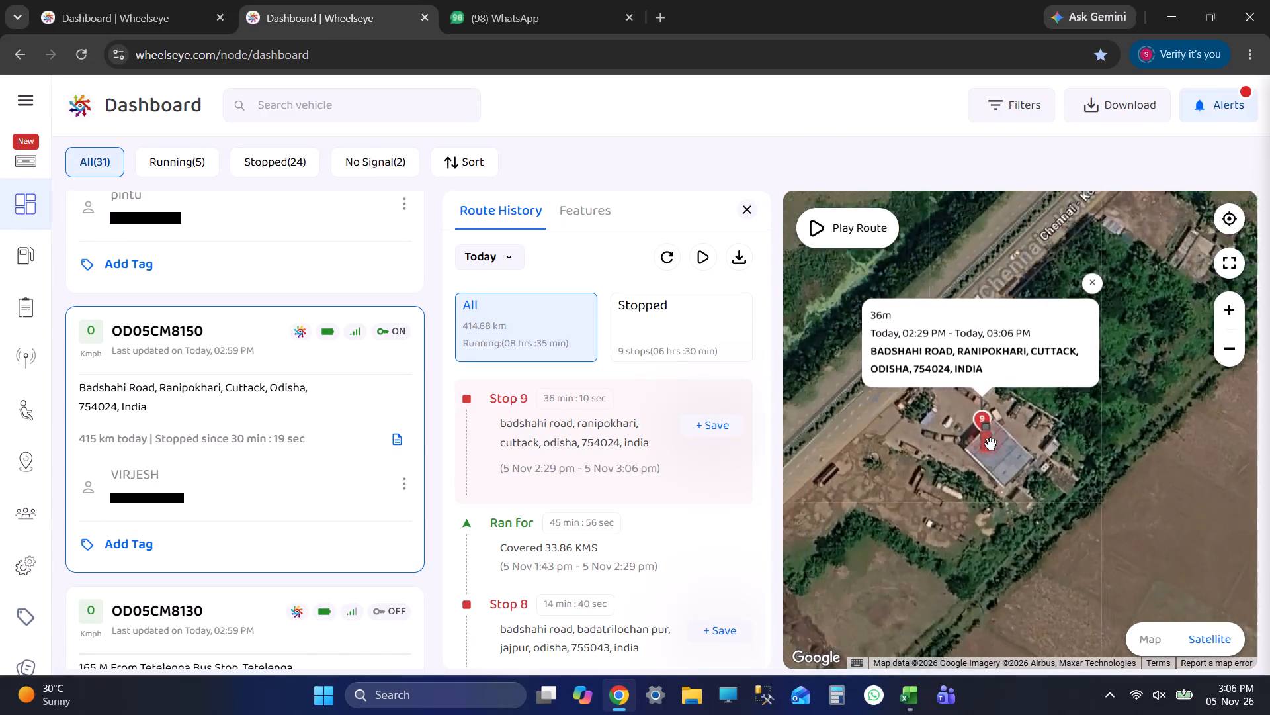
click(1084, 285)
click(524, 418)
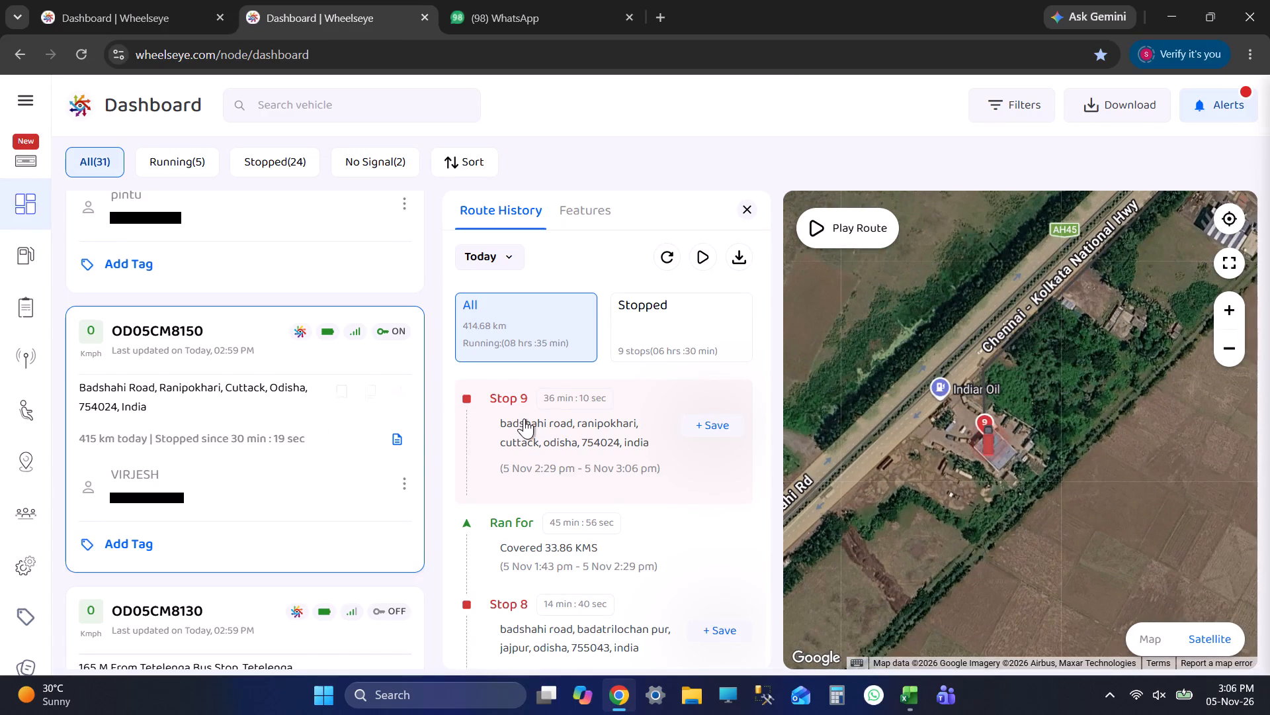
click(524, 418)
scroll(208, 450, down, 3)
click(222, 457)
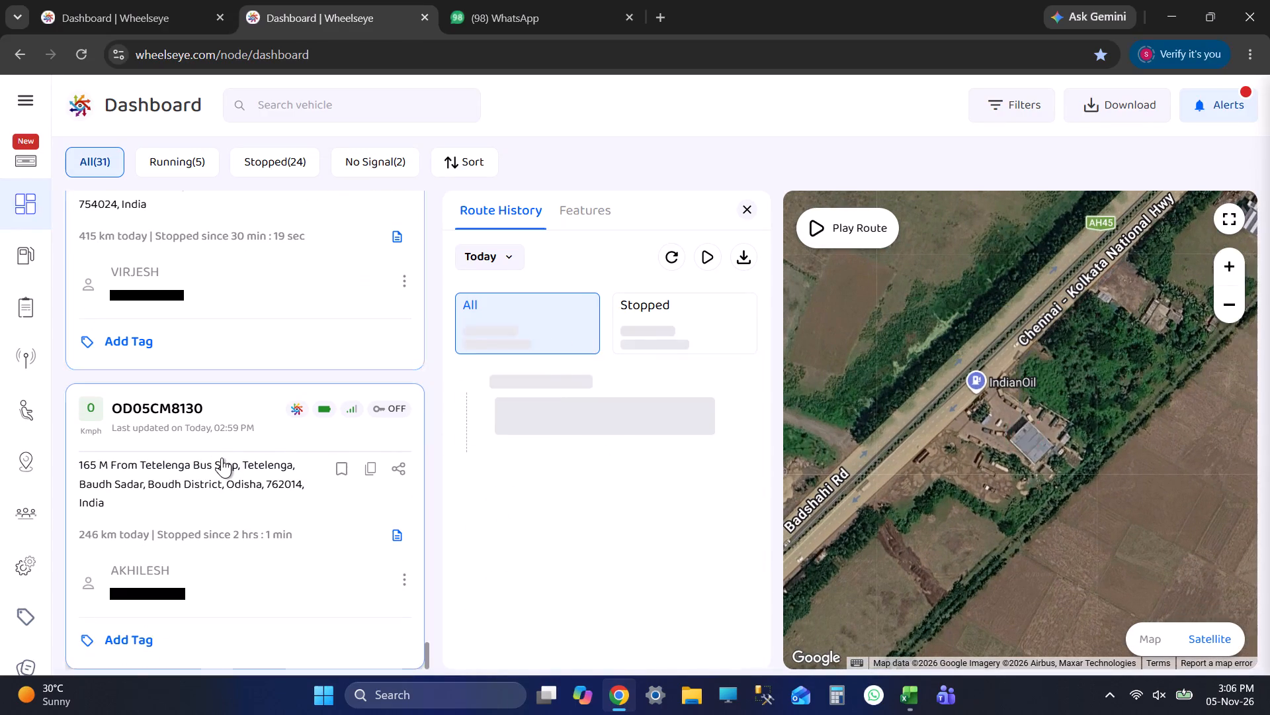
drag(913, 283, 936, 385)
scroll(890, 369, down, 1)
scroll(890, 369, up, 5)
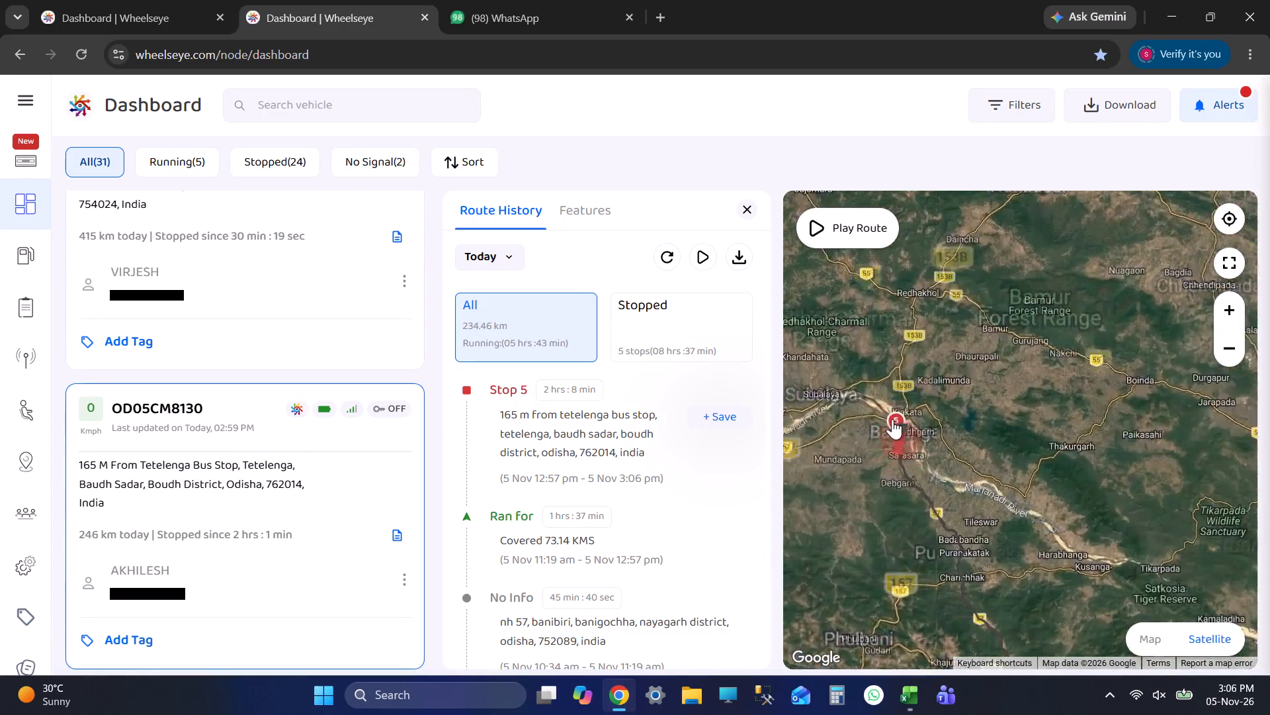
scroll(892, 419, up, 8)
drag(907, 469, 959, 335)
scroll(923, 399, up, 5)
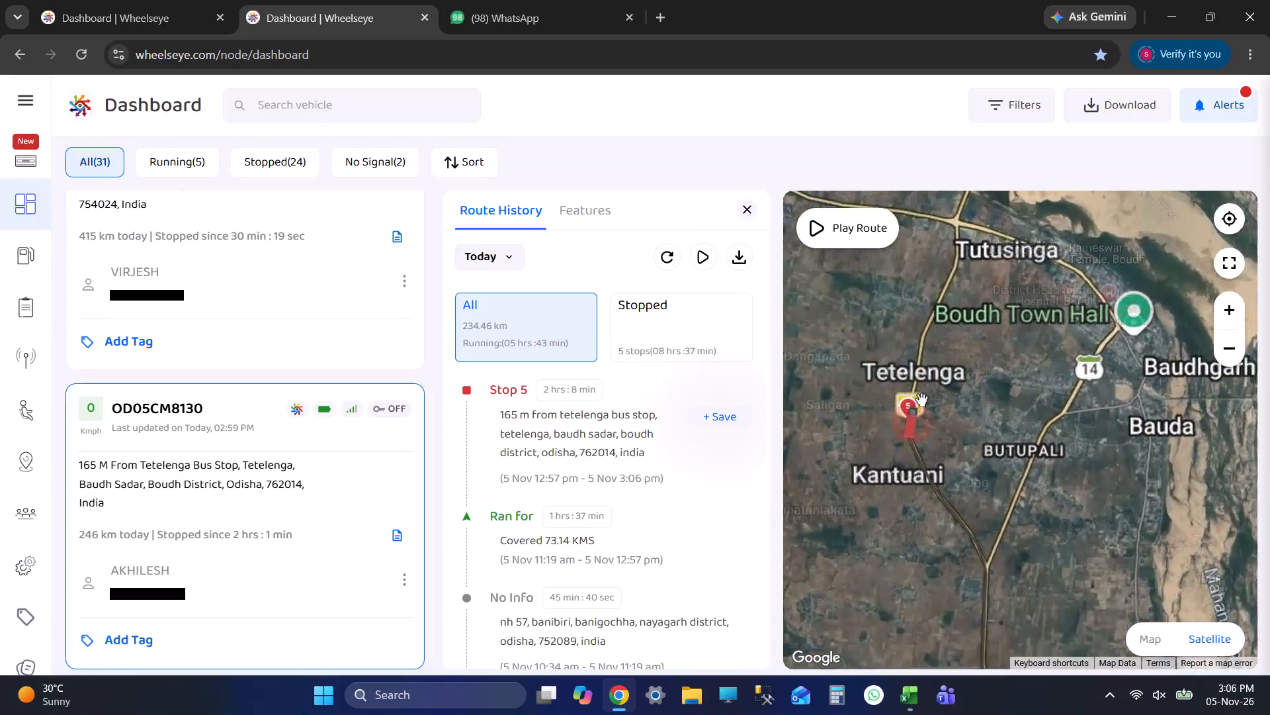
scroll(921, 399, up, 5)
scroll(891, 456, down, 1)
scroll(891, 456, up, 6)
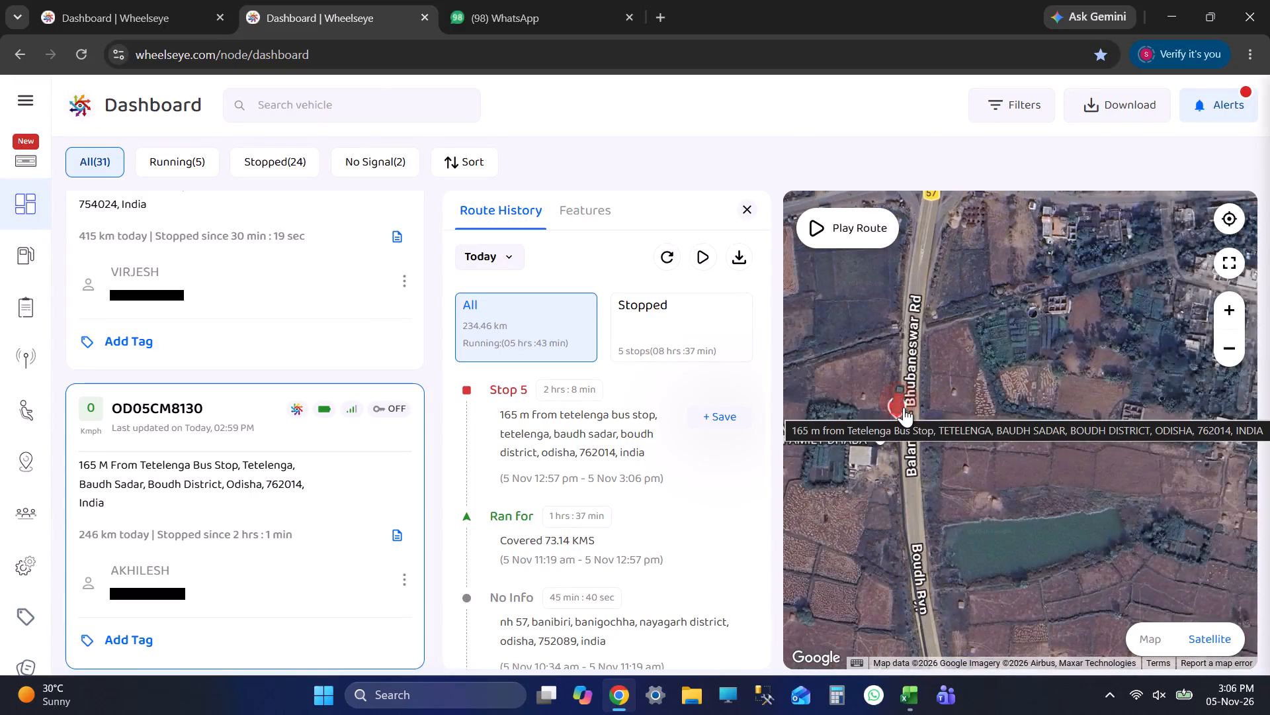
scroll(904, 407, up, 1)
scroll(904, 407, down, 11)
scroll(904, 409, up, 1)
scroll(904, 409, down, 5)
scroll(904, 409, up, 1)
scroll(904, 409, down, 3)
scroll(904, 409, up, 1)
scroll(904, 409, down, 3)
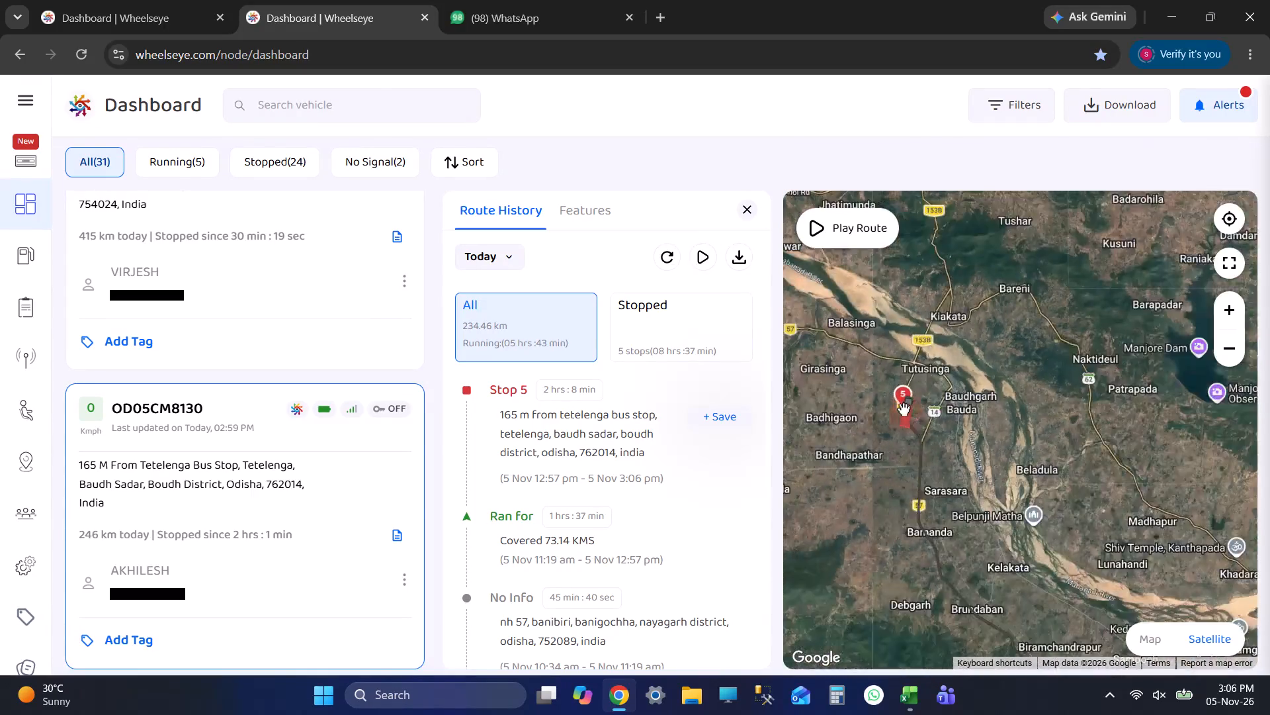
scroll(904, 409, down, 9)
scroll(904, 409, up, 1)
scroll(904, 409, down, 3)
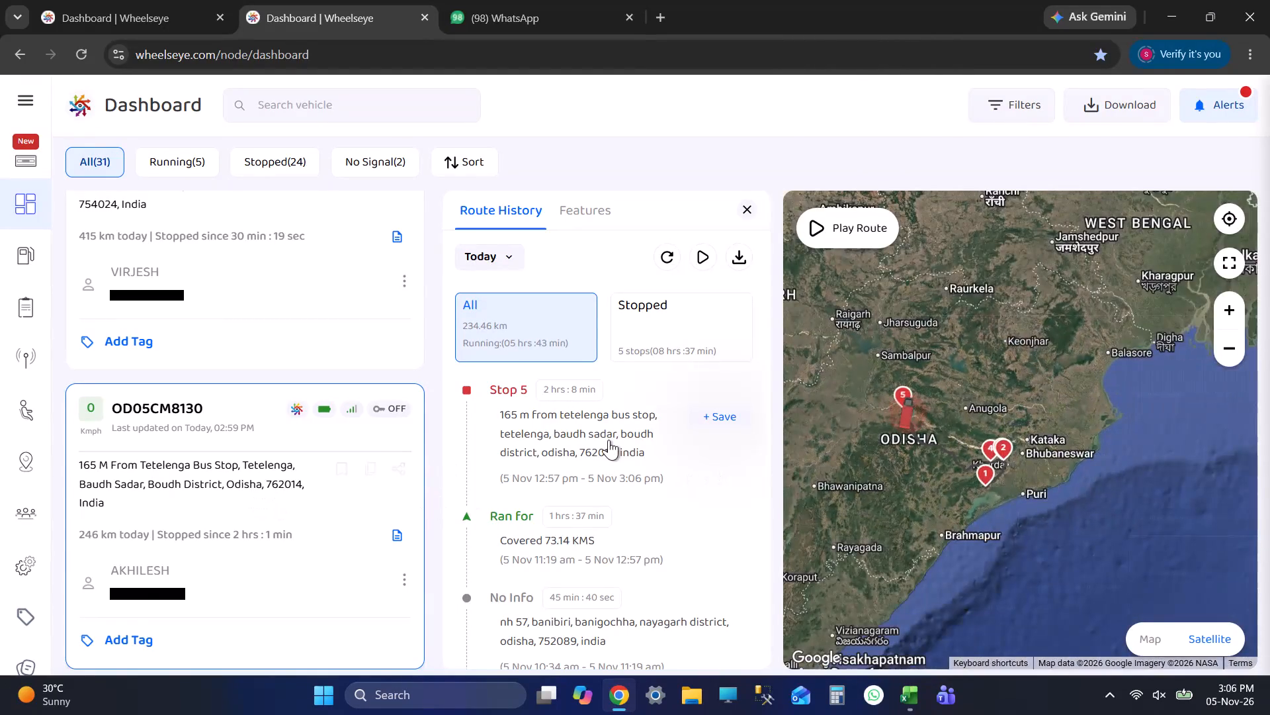
click(609, 440)
scroll(1031, 431, up, 8)
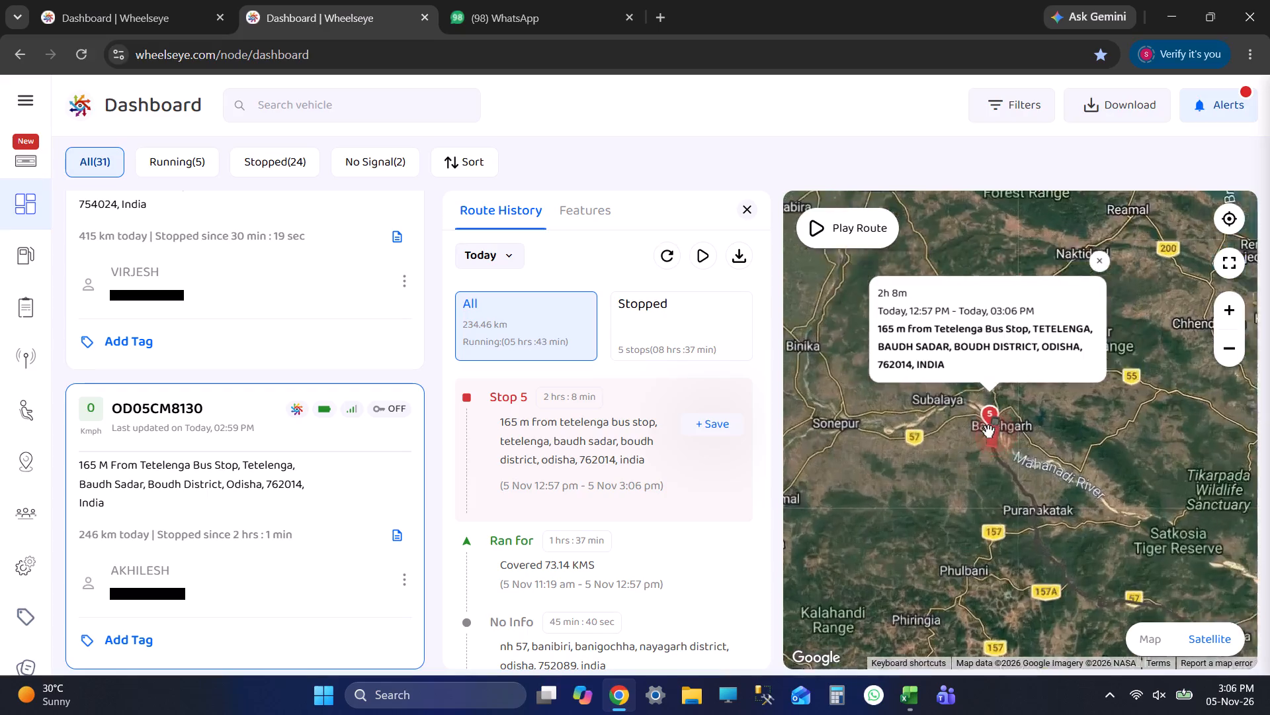
scroll(988, 431, up, 19)
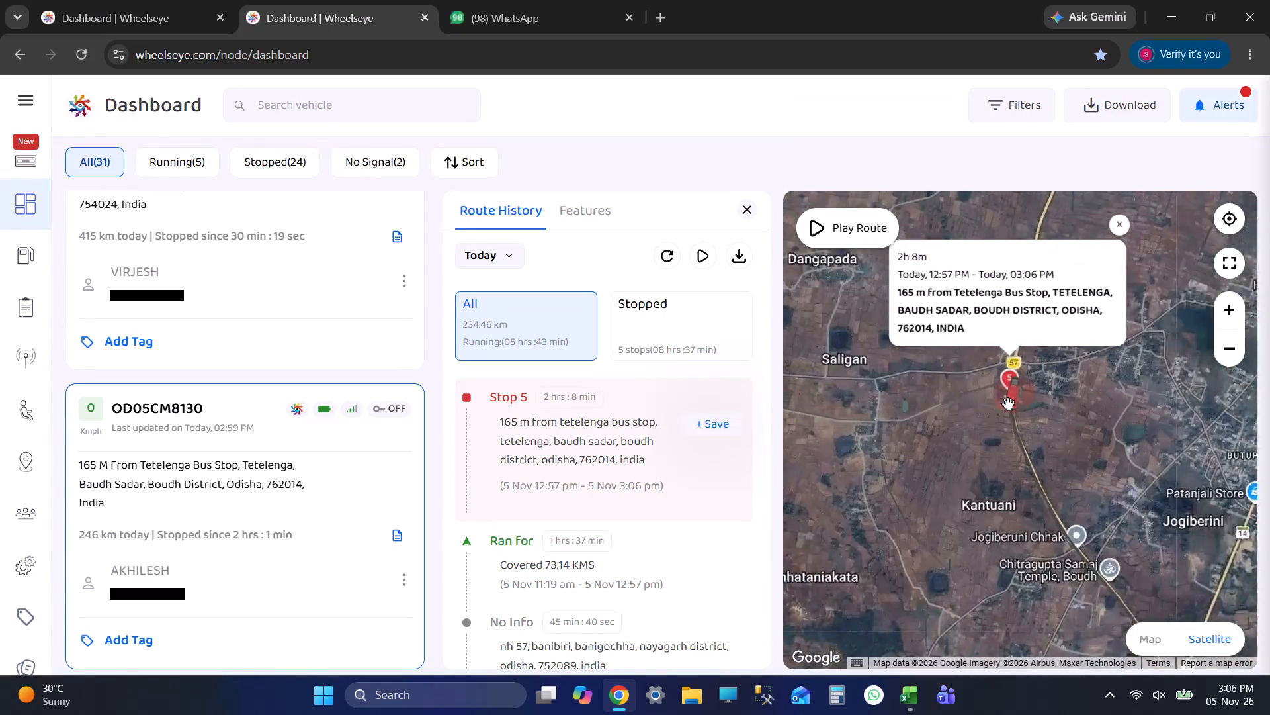
scroll(1008, 404, up, 7)
drag(1006, 383, 968, 481)
scroll(965, 483, down, 1)
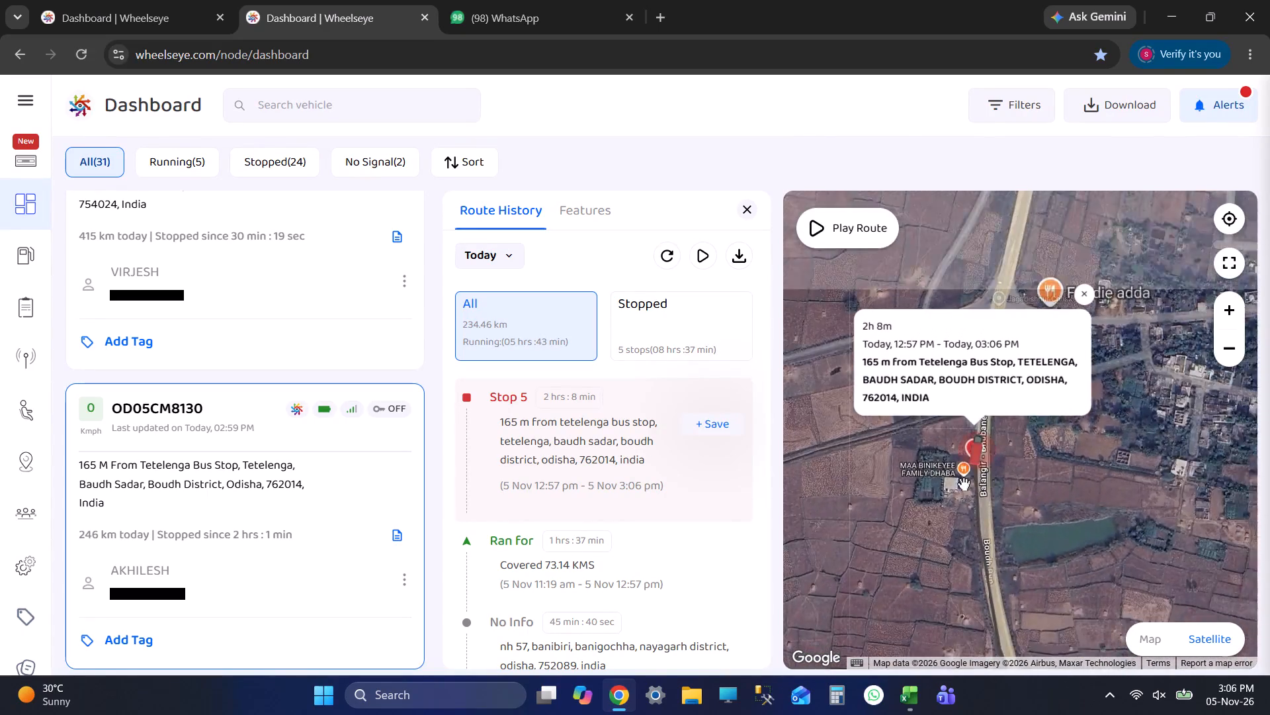
scroll(964, 484, down, 4)
scroll(136, 456, down, 2)
scroll(134, 466, up, 1)
scroll(134, 466, down, 1)
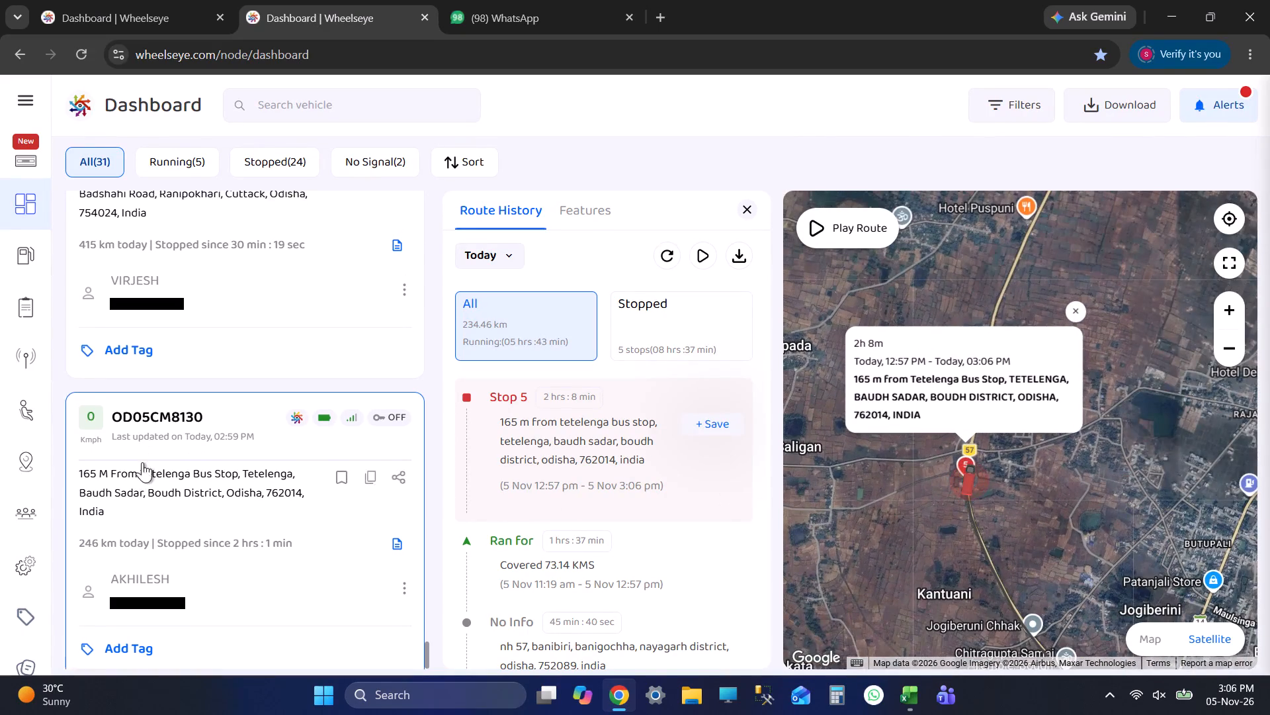
scroll(239, 416, down, 9)
key(alt+Tab)
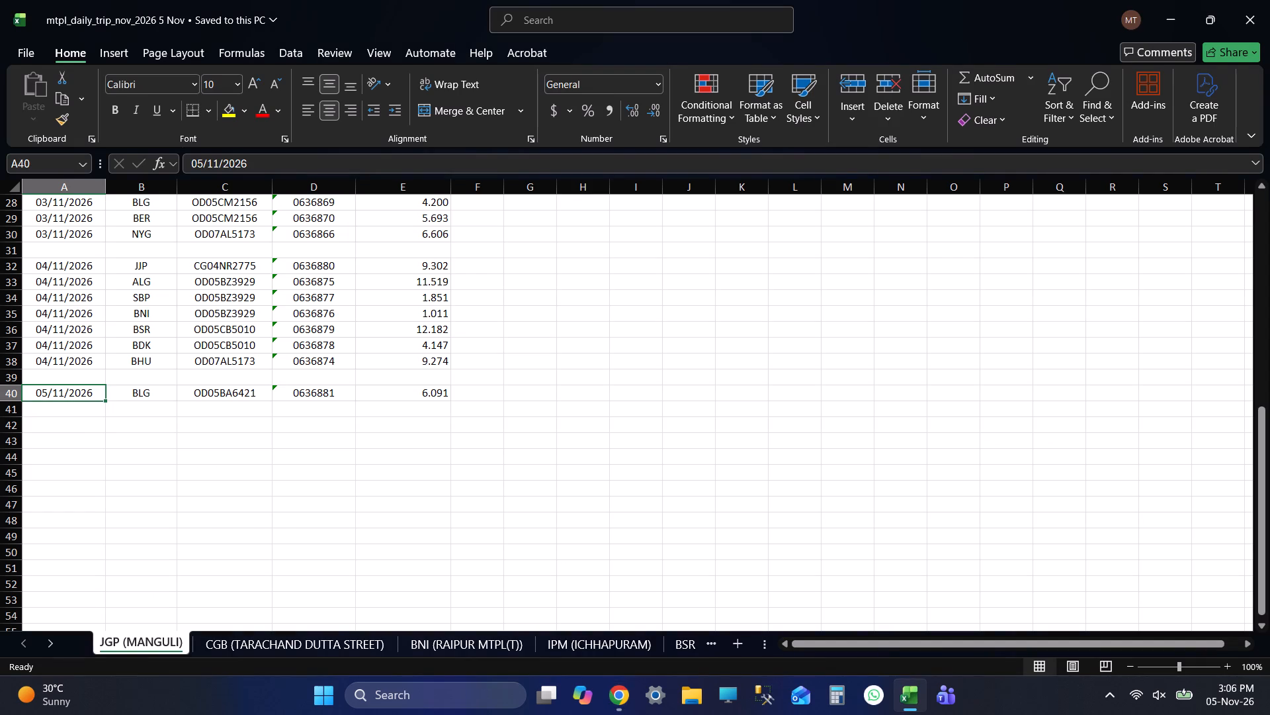
scroll(316, 357, up, 2)
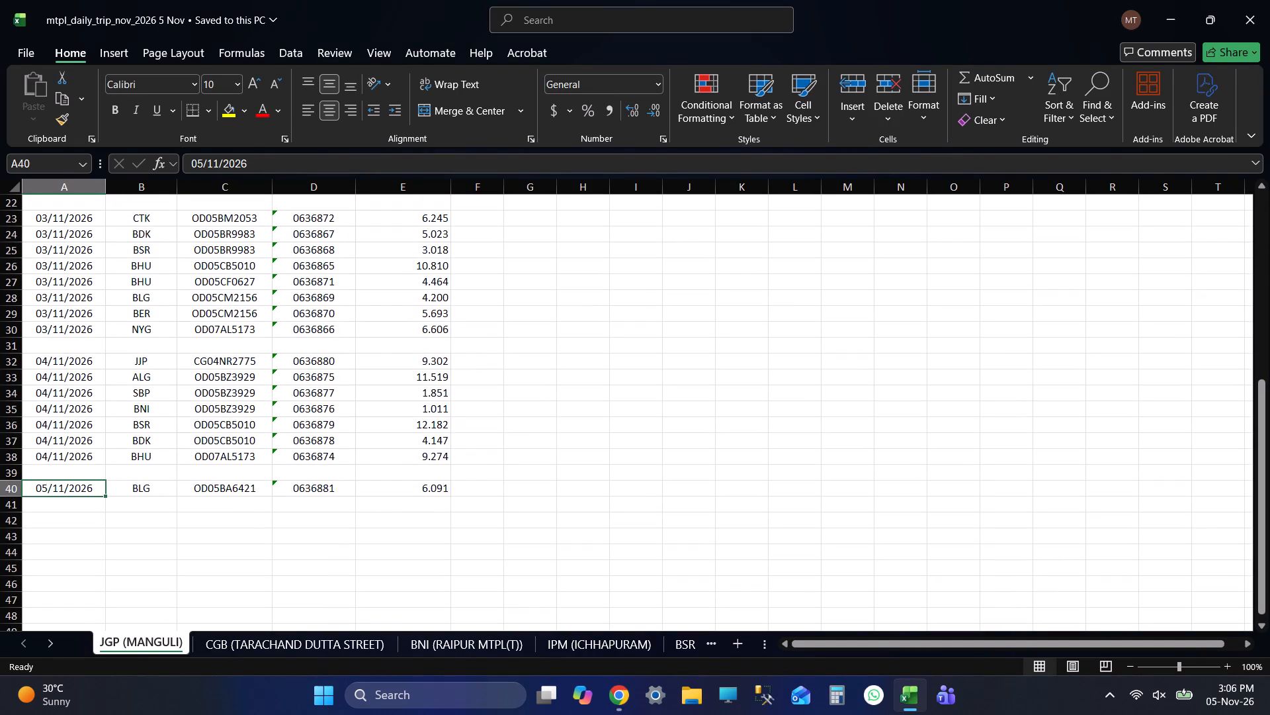
click(463, 649)
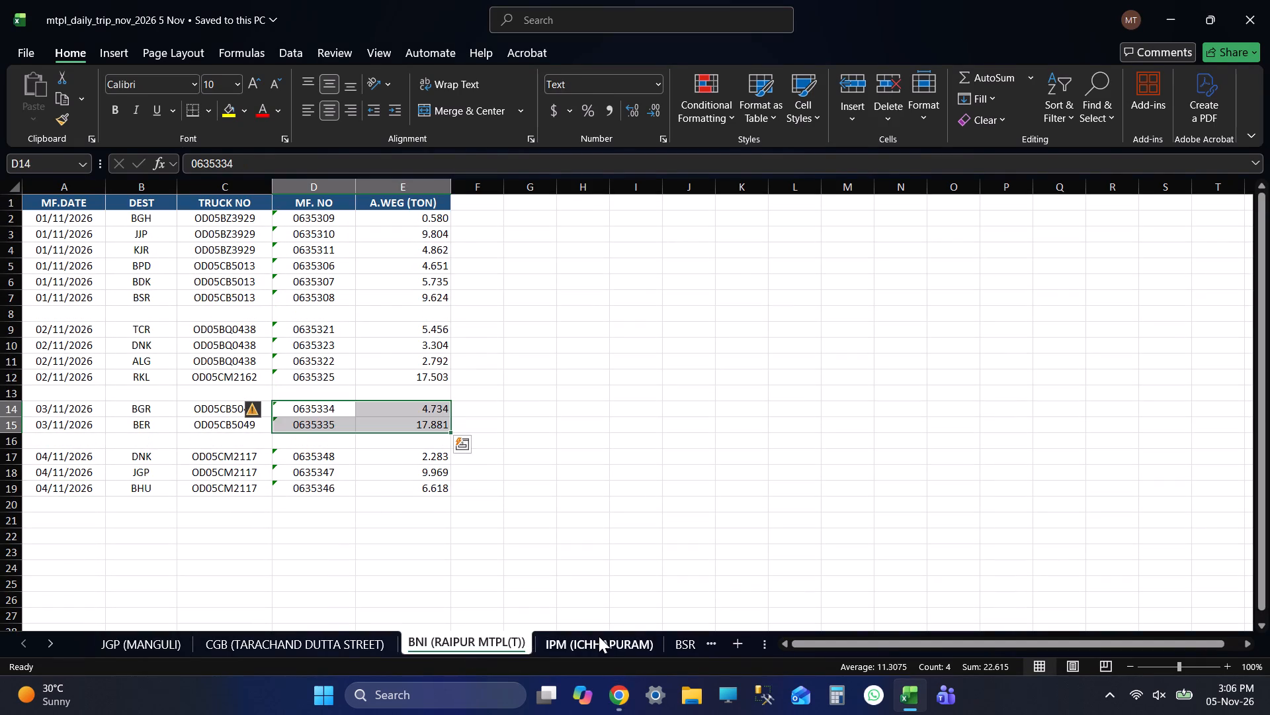
click(603, 636)
scroll(331, 307, up, 2)
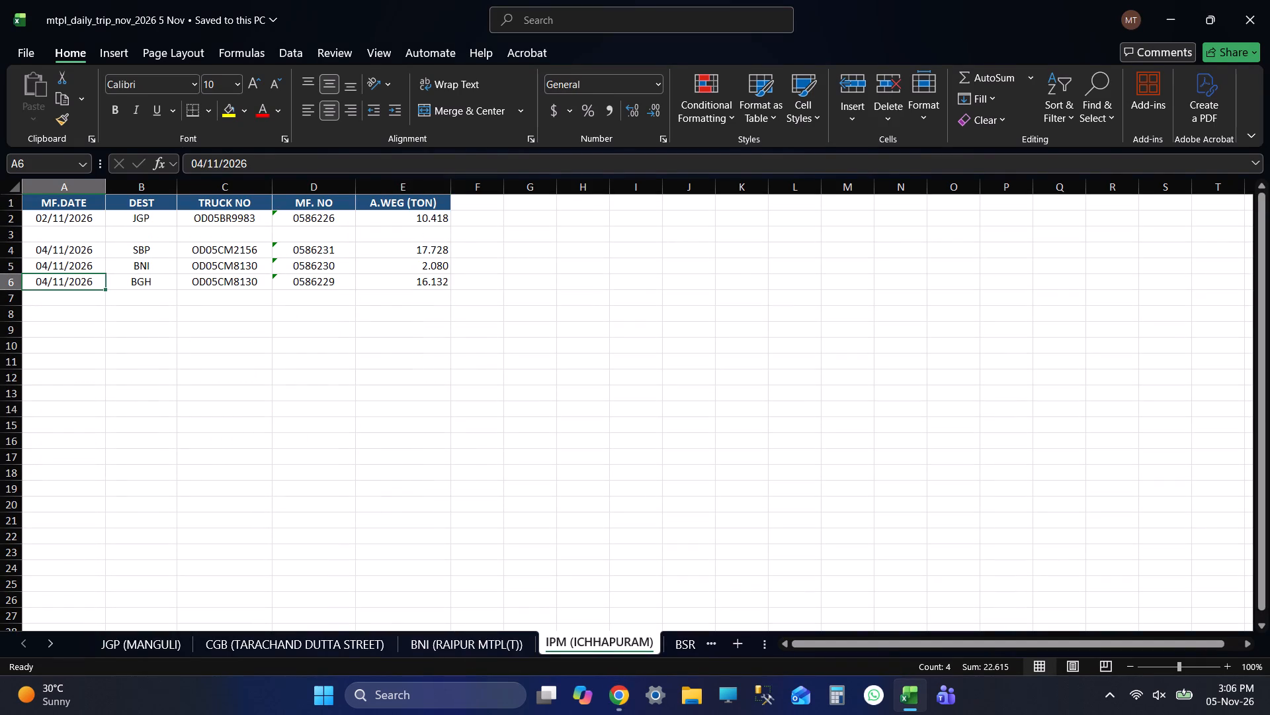
drag(210, 262, 392, 282)
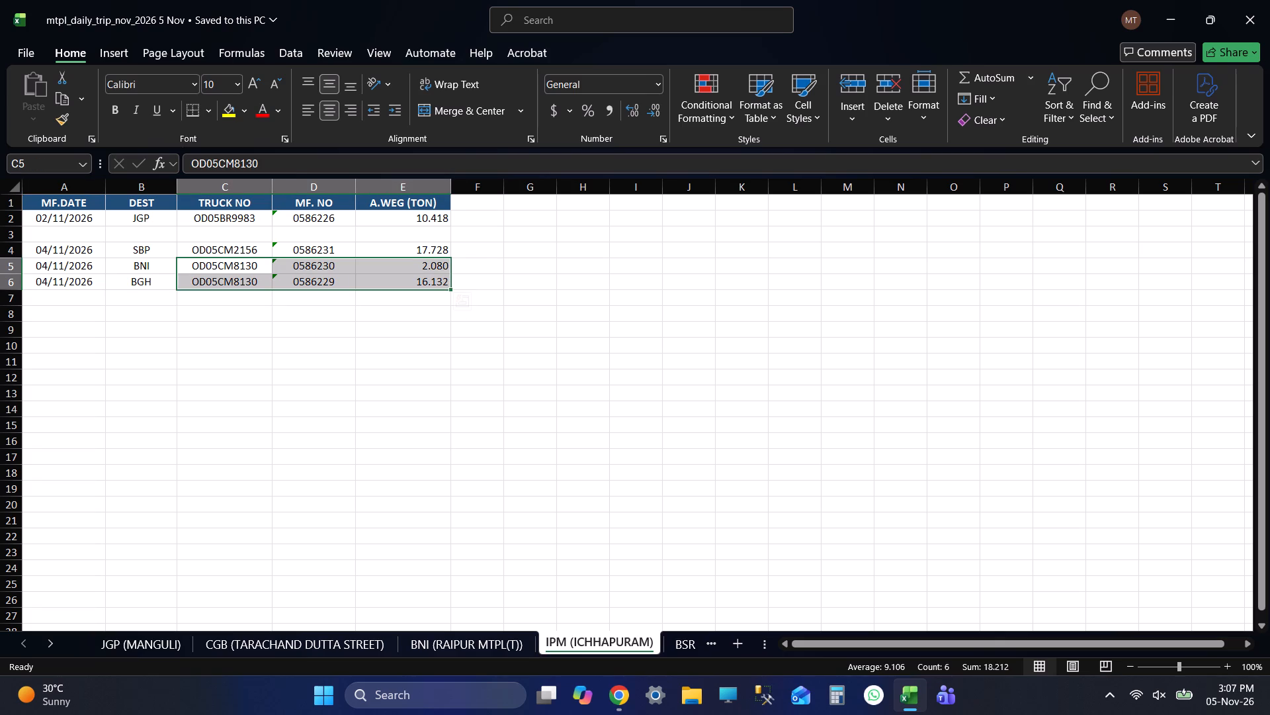
Return to the Wheelseye dashboard in Chrome, dismiss the stop 5 details and examine the roads north of Tetelenga across the Mahanadi River.
key(alt+Tab)
drag(899, 471, 904, 593)
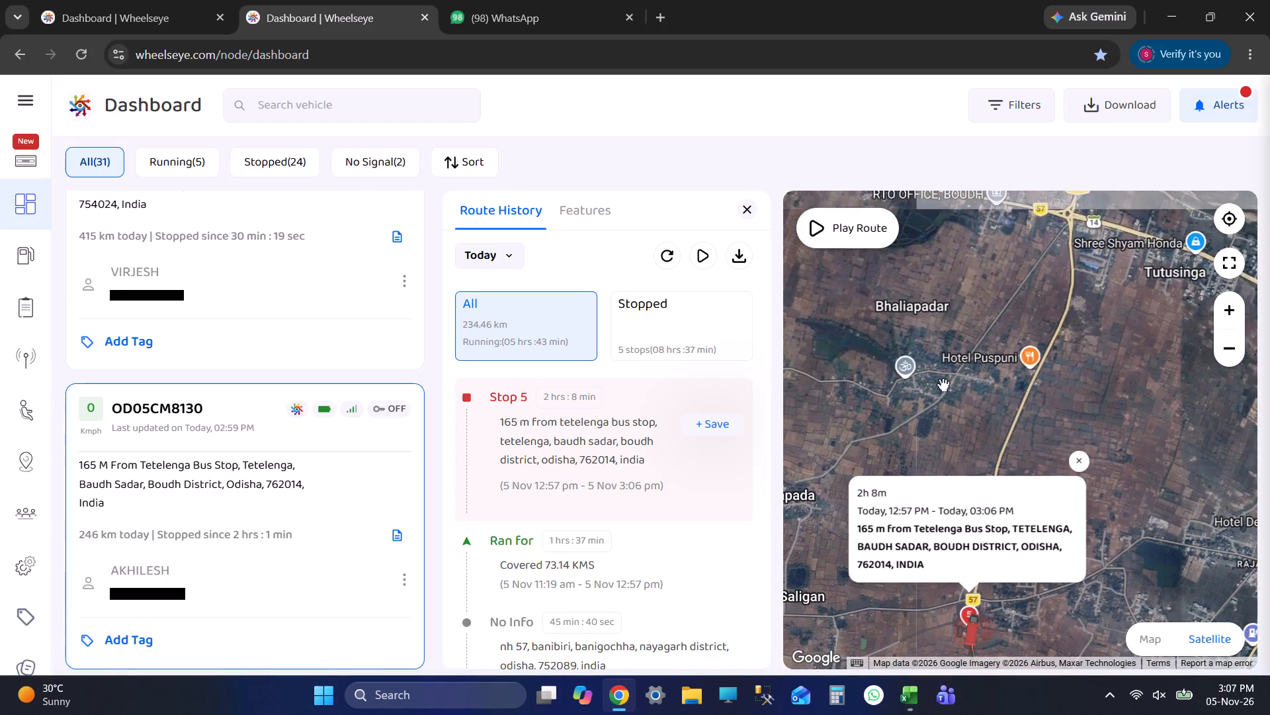
scroll(943, 385, down, 3)
drag(917, 273, 908, 405)
scroll(908, 405, up, 1)
scroll(907, 414, down, 1)
drag(915, 381, 911, 444)
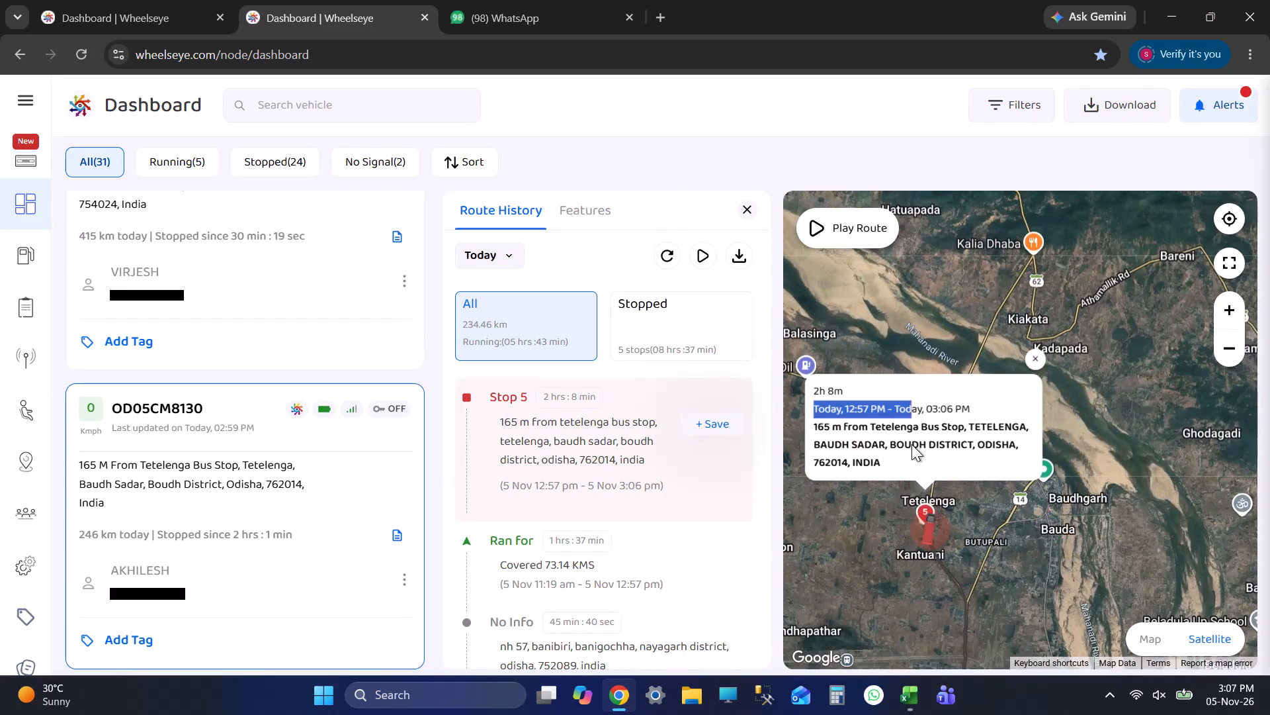
drag(911, 444, 911, 448)
click(1039, 361)
drag(930, 395, 972, 452)
scroll(982, 476, down, 2)
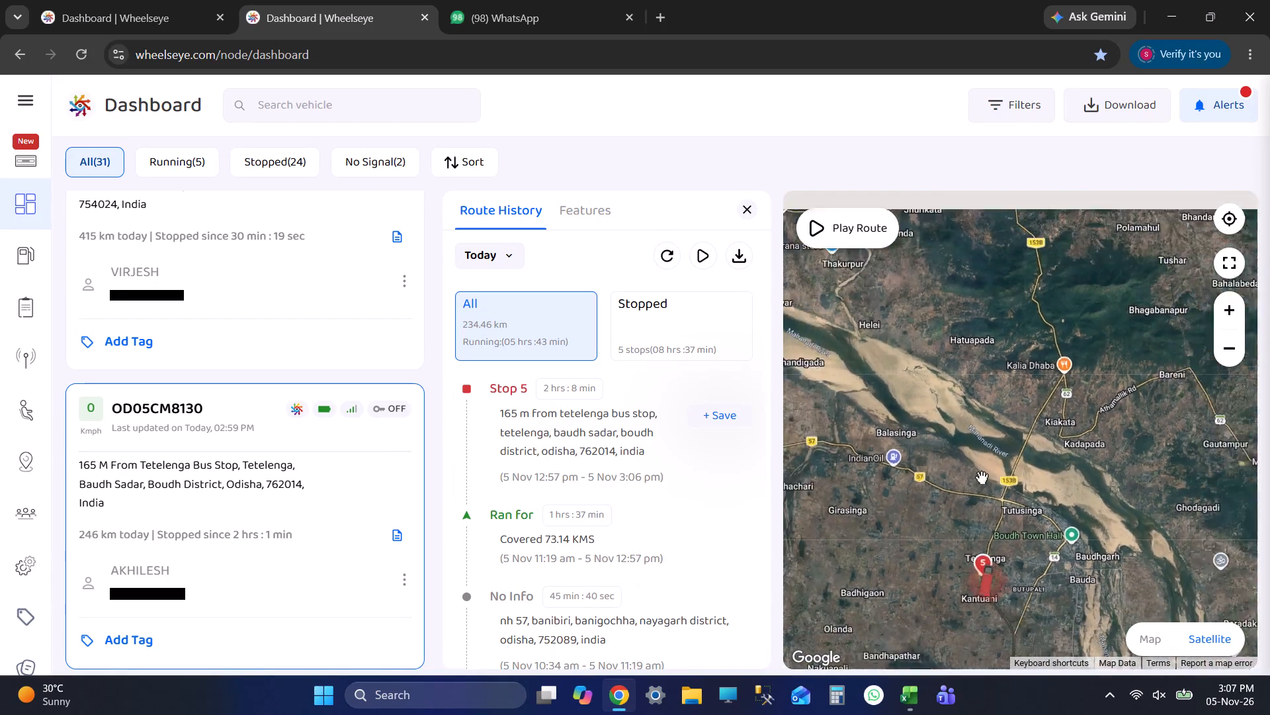
scroll(982, 477, down, 2)
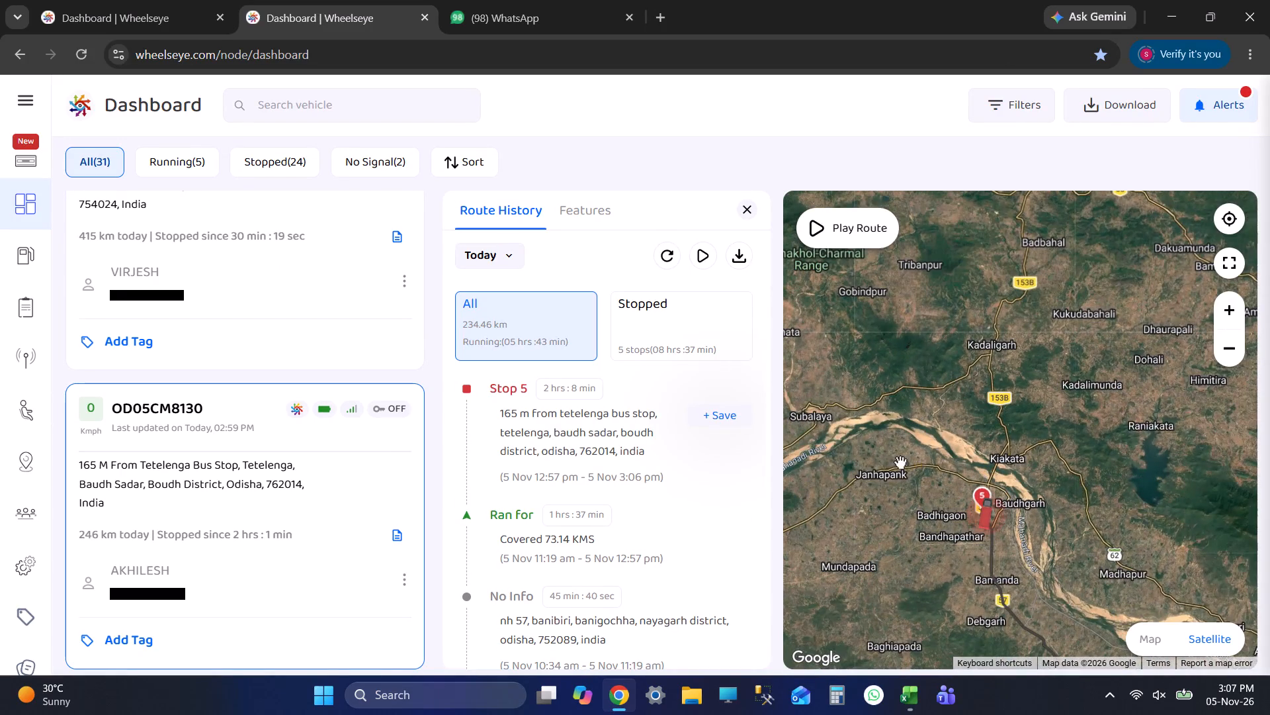
drag(900, 462, 968, 493)
scroll(968, 493, down, 2)
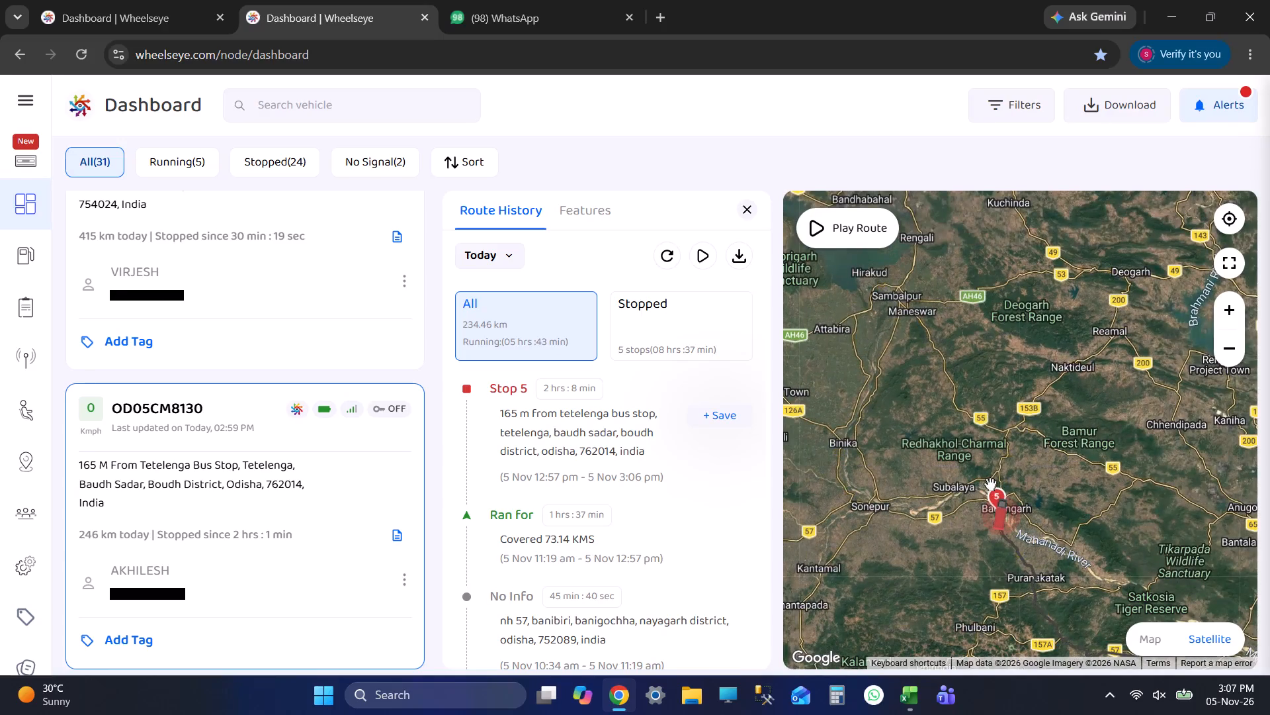
drag(986, 416, 985, 470)
drag(931, 405, 1038, 440)
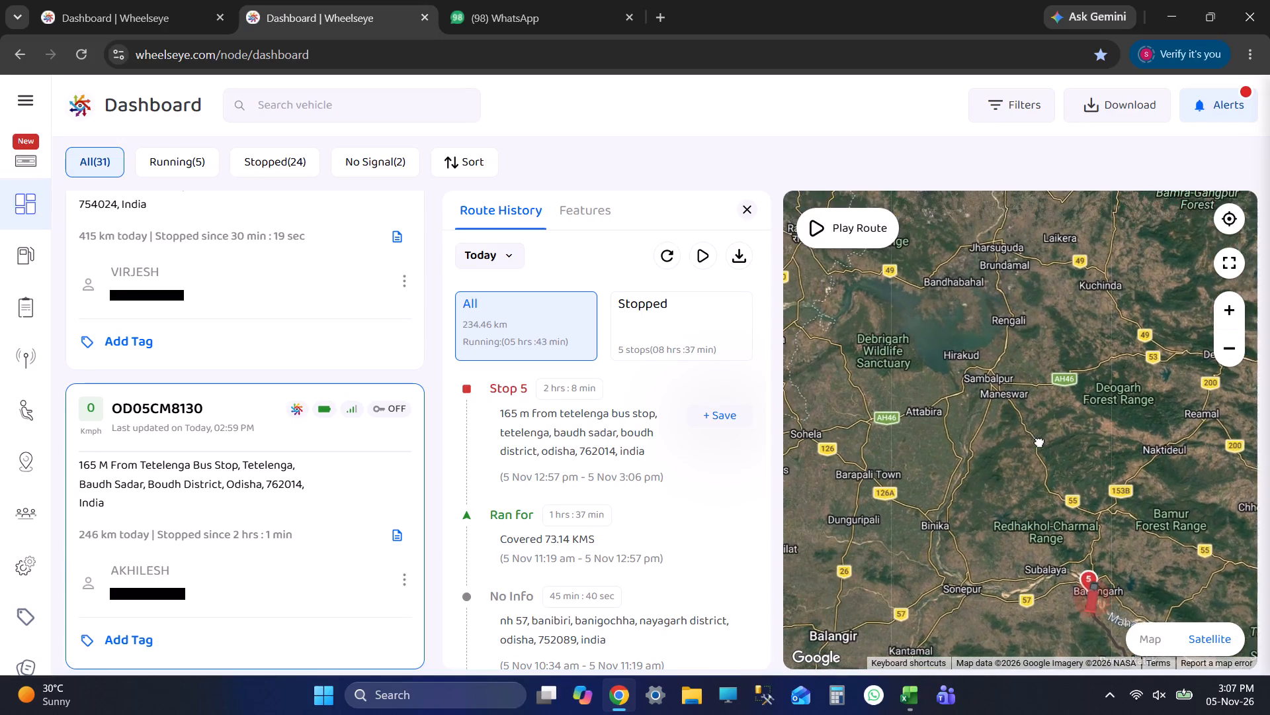
drag(1038, 440, 1066, 434)
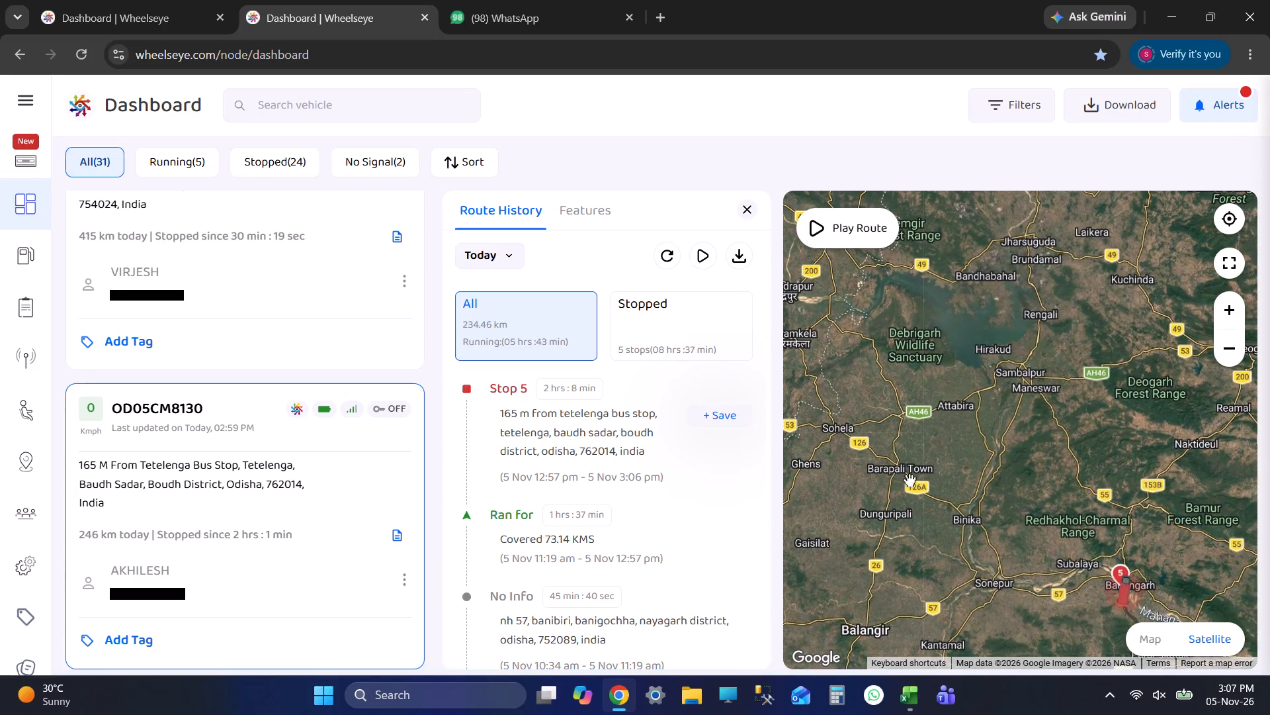
drag(933, 454, 970, 470)
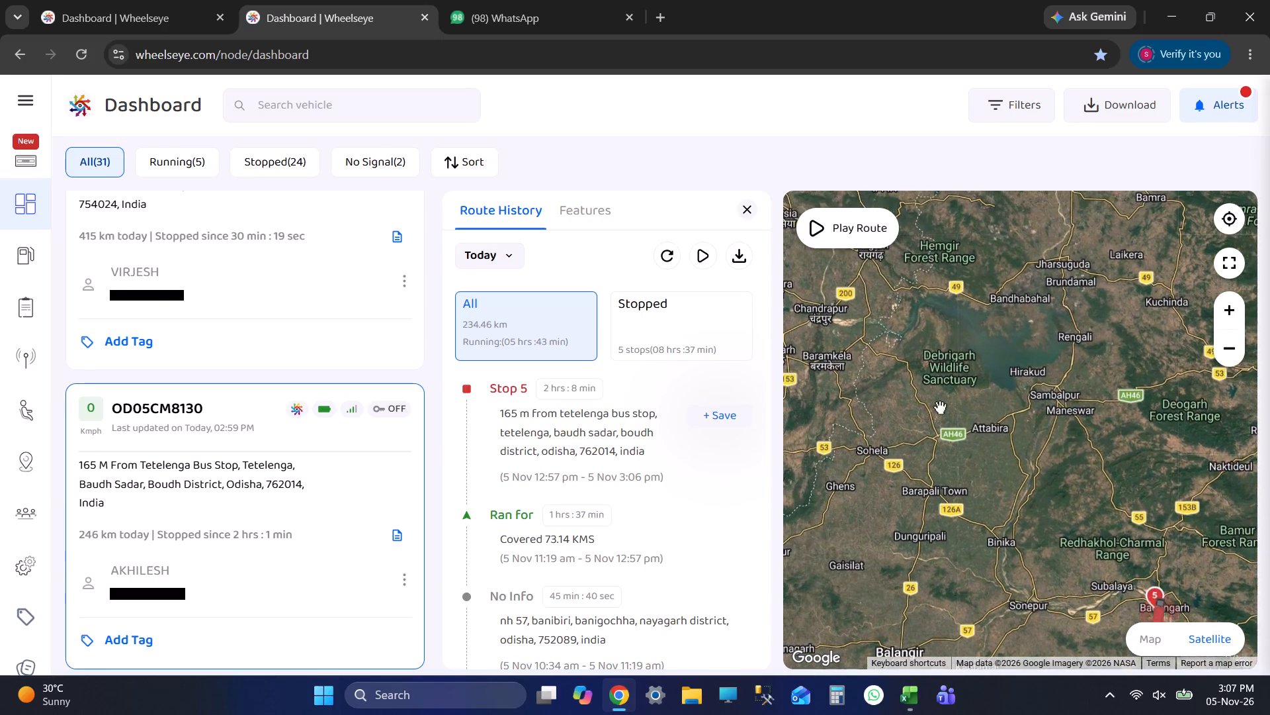
scroll(940, 407, up, 4)
scroll(939, 489, up, 3)
scroll(959, 462, down, 2)
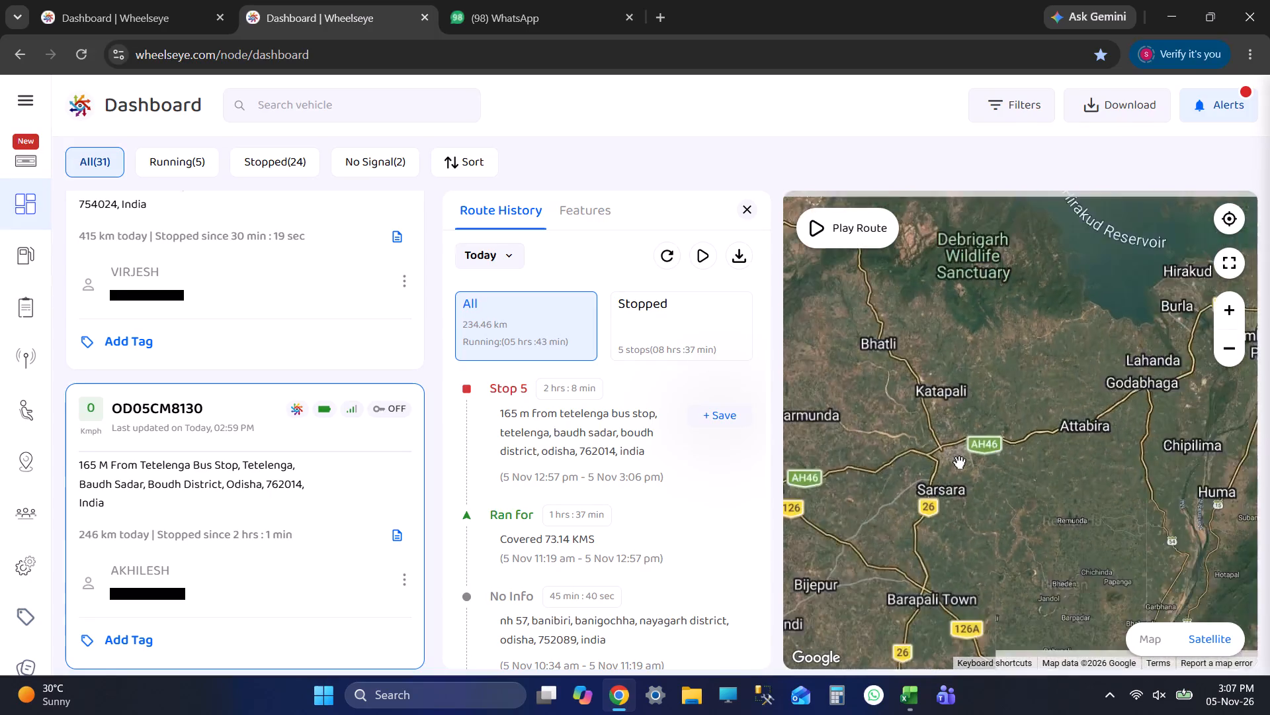
drag(989, 548, 945, 459)
scroll(945, 459, down, 1)
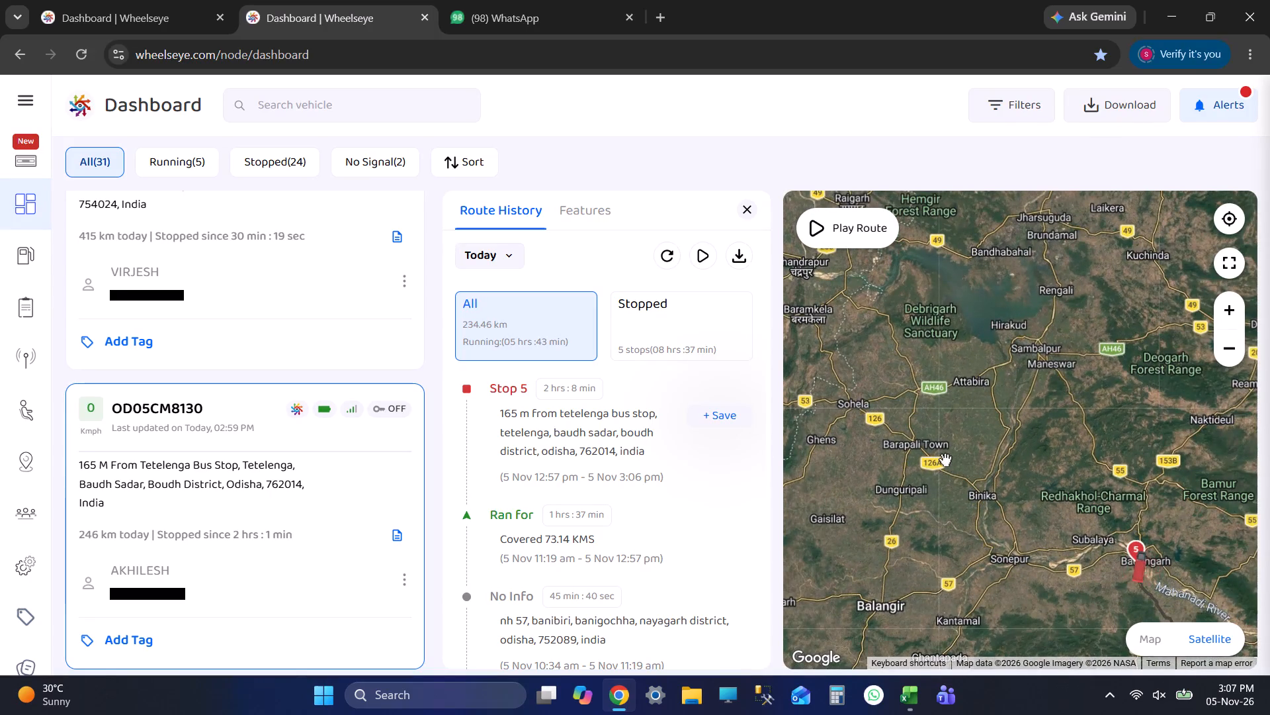
drag(1028, 522, 1031, 565)
scroll(1029, 522, down, 1)
scroll(1029, 522, up, 2)
drag(1029, 522, 962, 416)
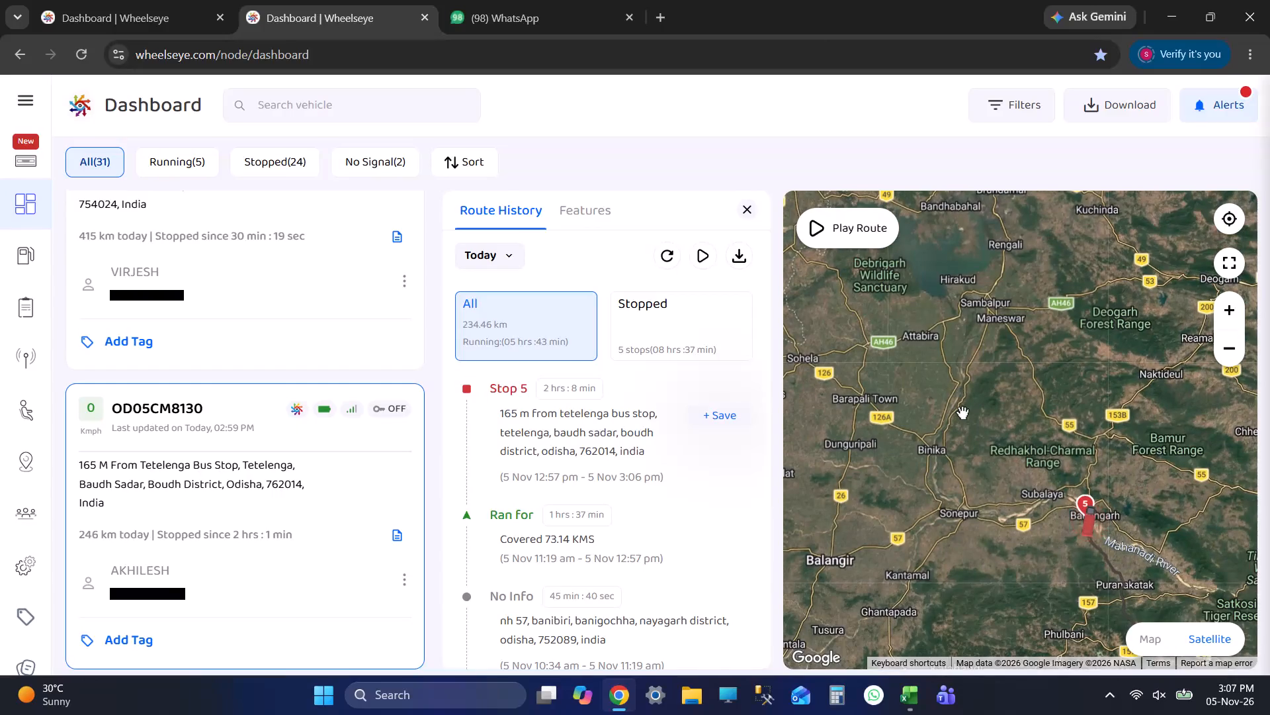
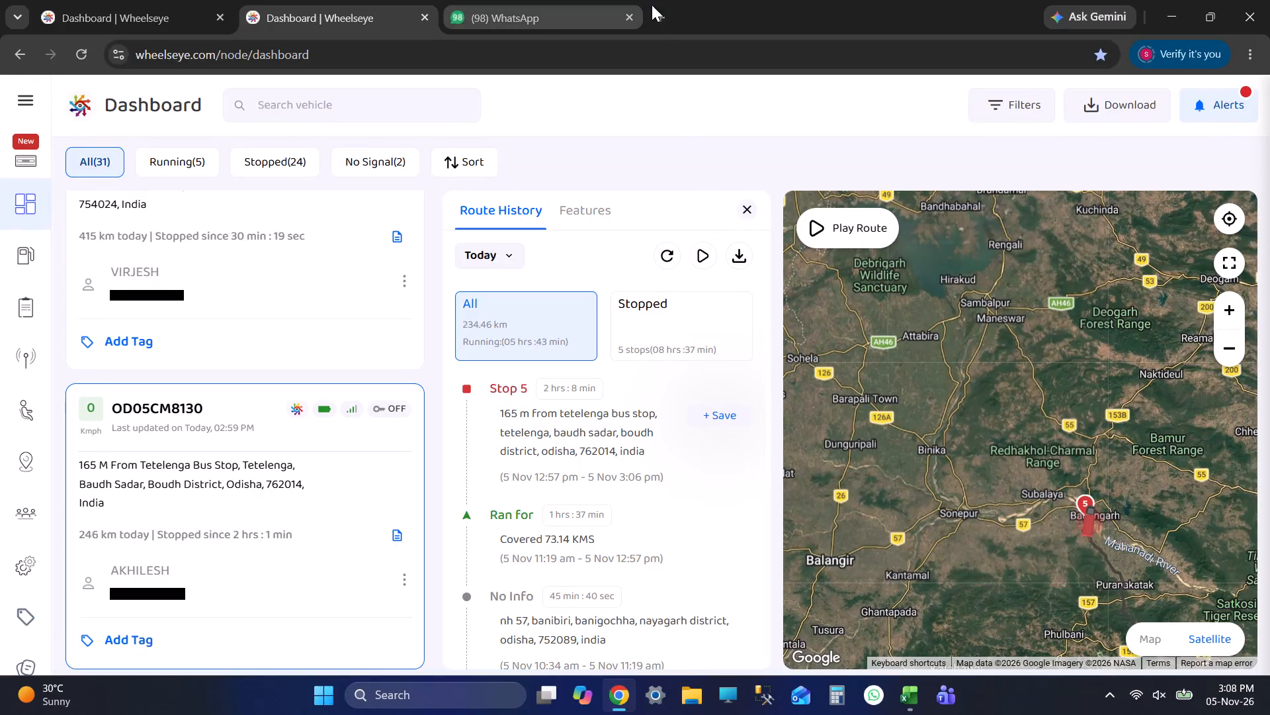
Search Google in a new browser tab for BAUDHGARH TO BARGARH VIA SAMBALPUR.
click(652, 6)
text(BAU)
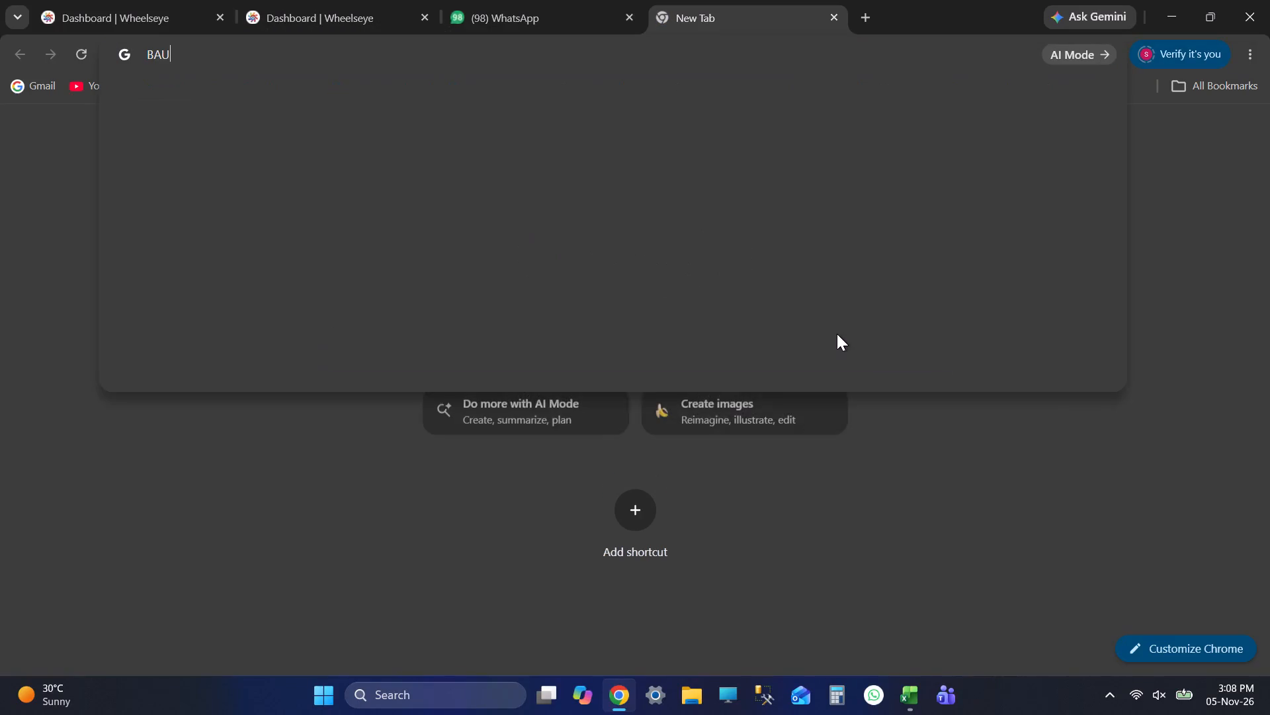
text(DHGARH)
key(space)
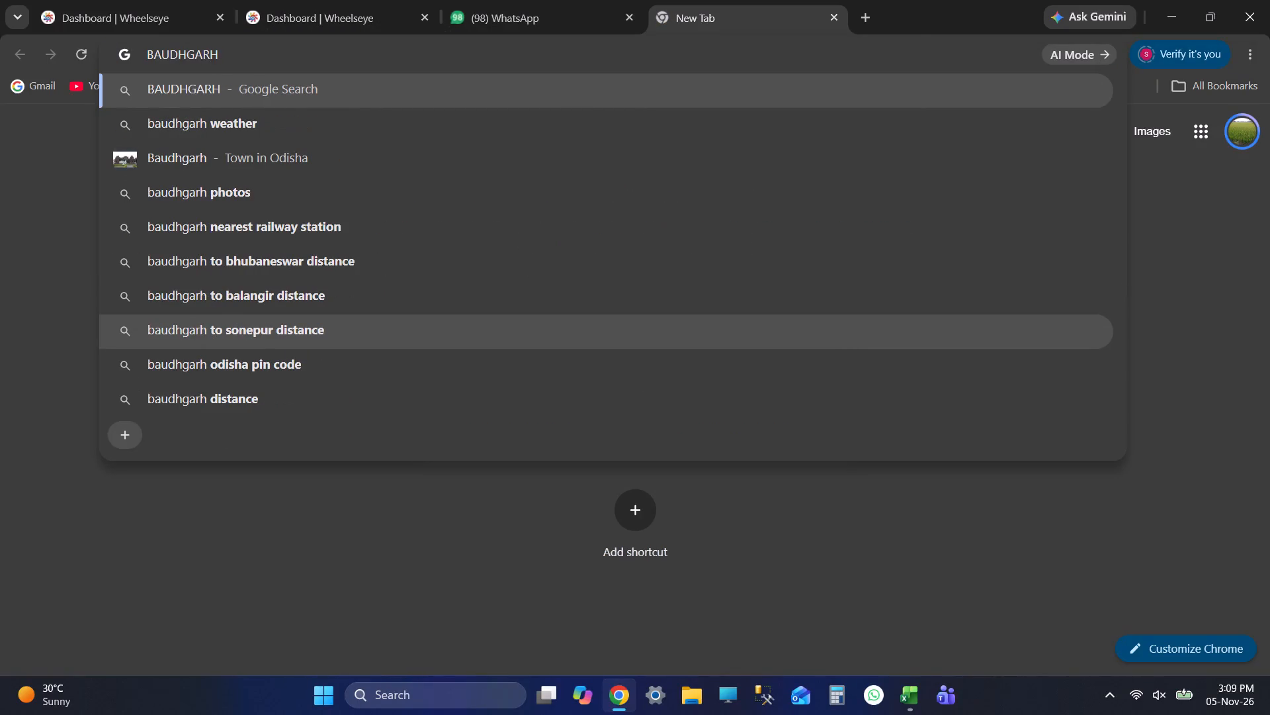
text(TO)
key(space)
text(BARGARH VIA)
key(space)
text(SAMBALPUR)
key(Return)
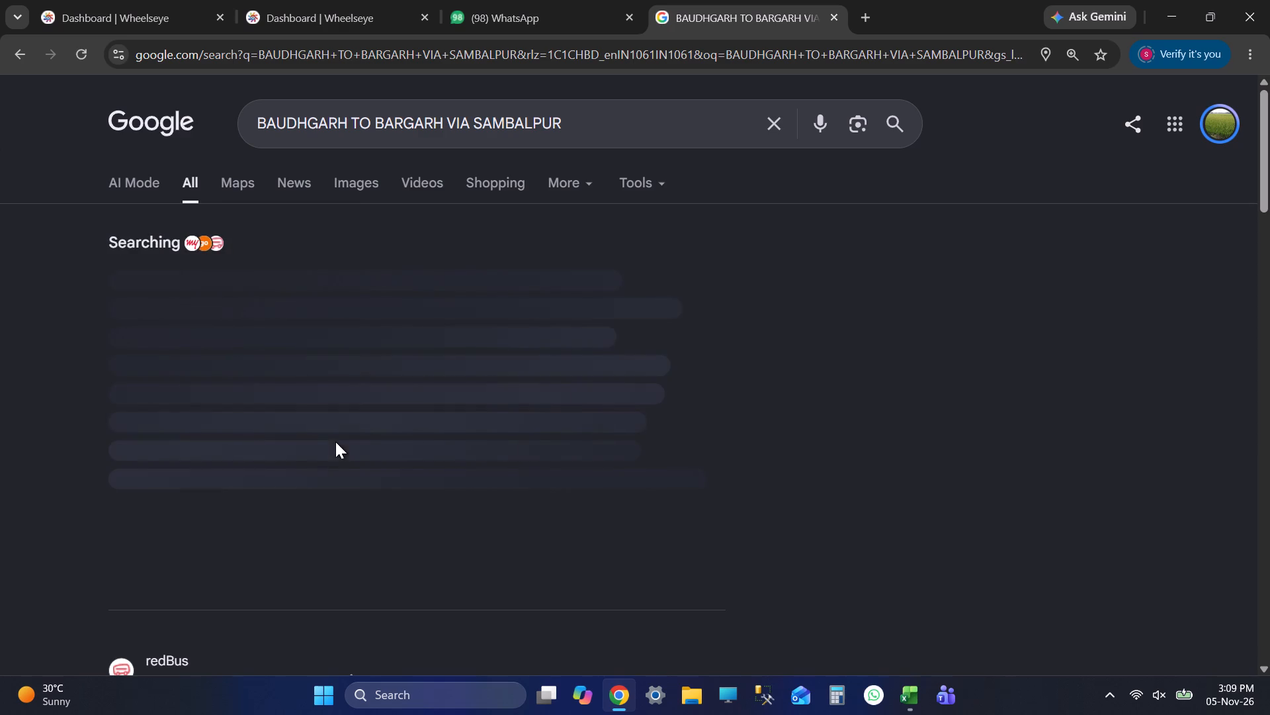
Read the search overview for the road distance, travel time and highway details of the Baudhgarh to Bargarh route via Sambalpur.
scroll(443, 473, down, 4)
scroll(443, 473, up, 2)
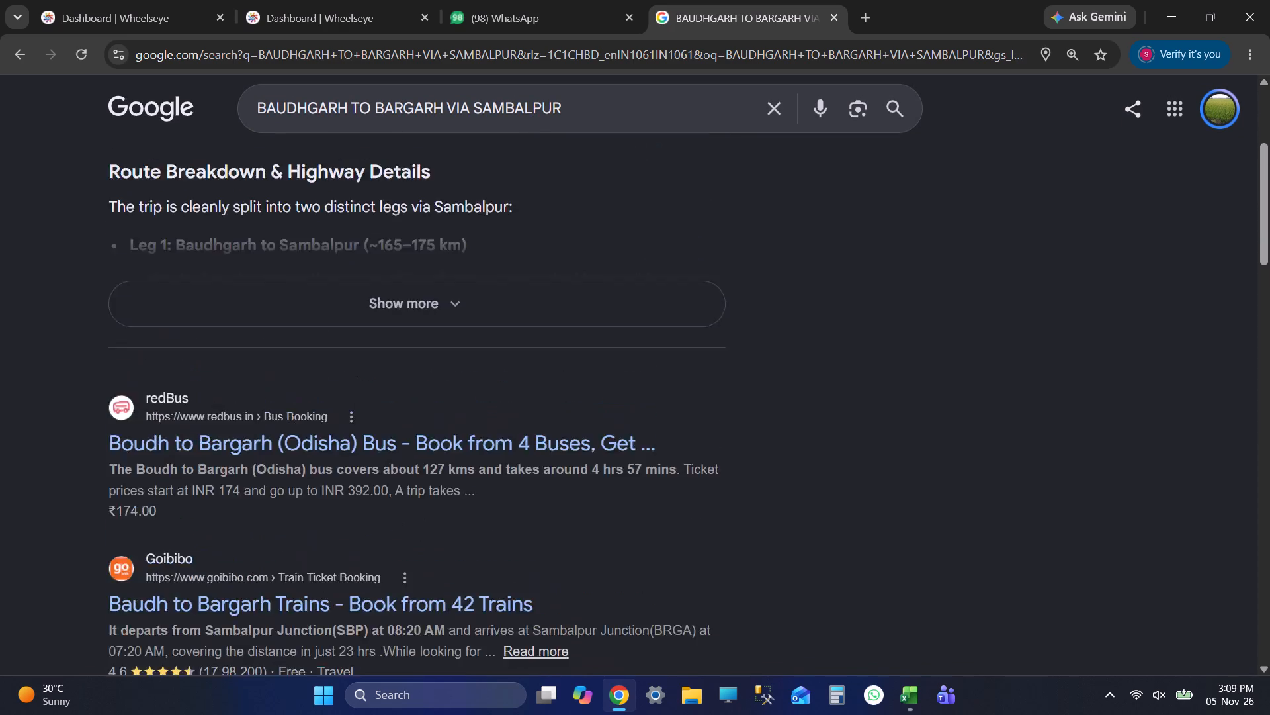
scroll(443, 473, up, 4)
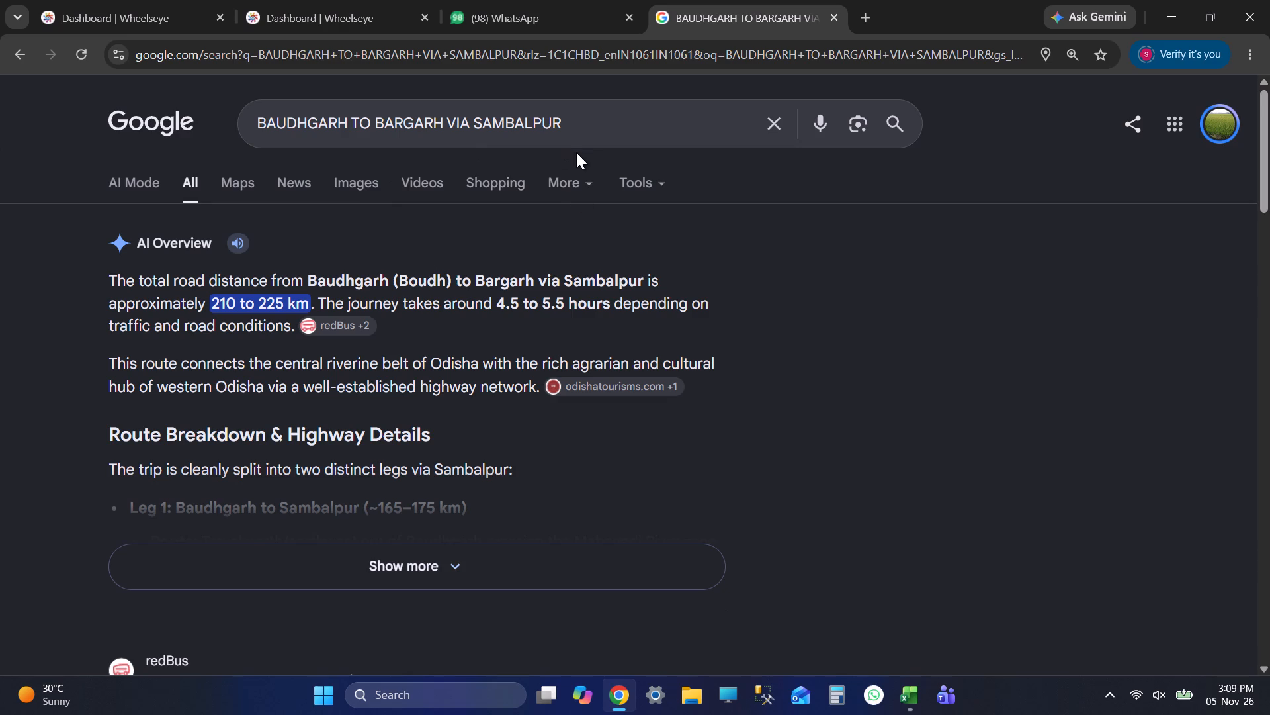
scroll(467, 493, down, 3)
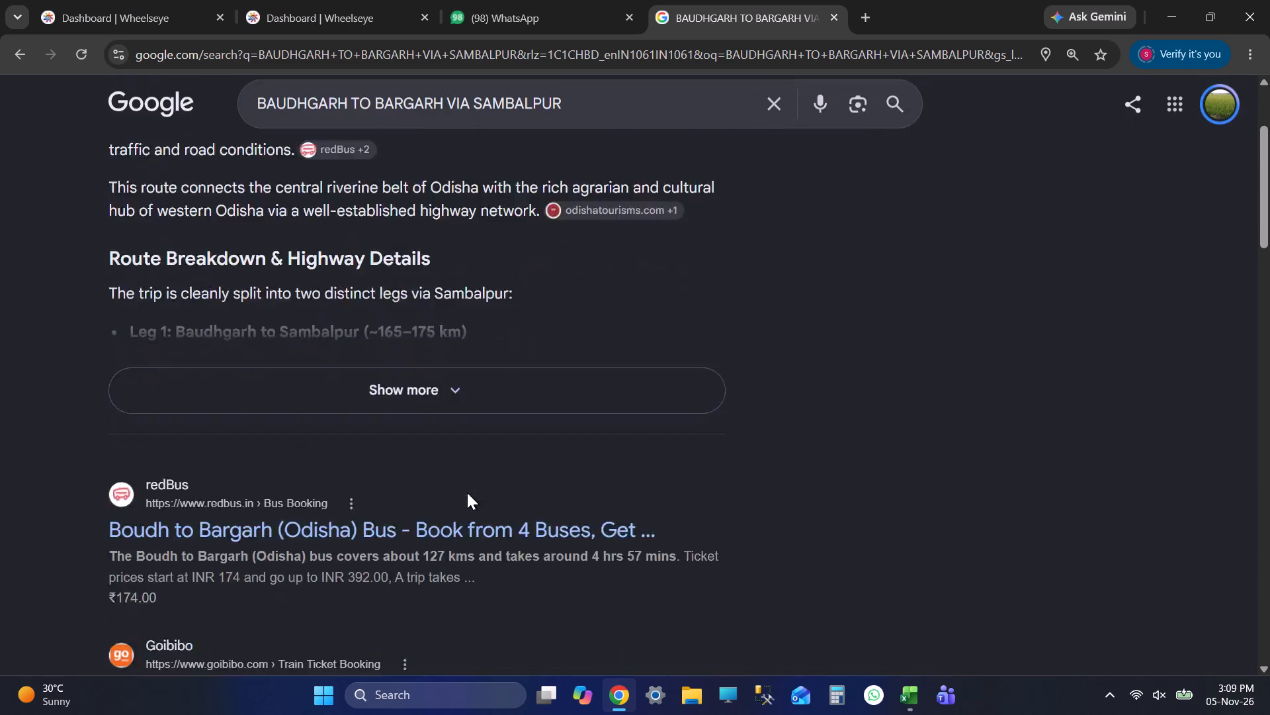
scroll(478, 477, up, 2)
scroll(478, 477, down, 1)
scroll(478, 477, up, 7)
click(603, 129)
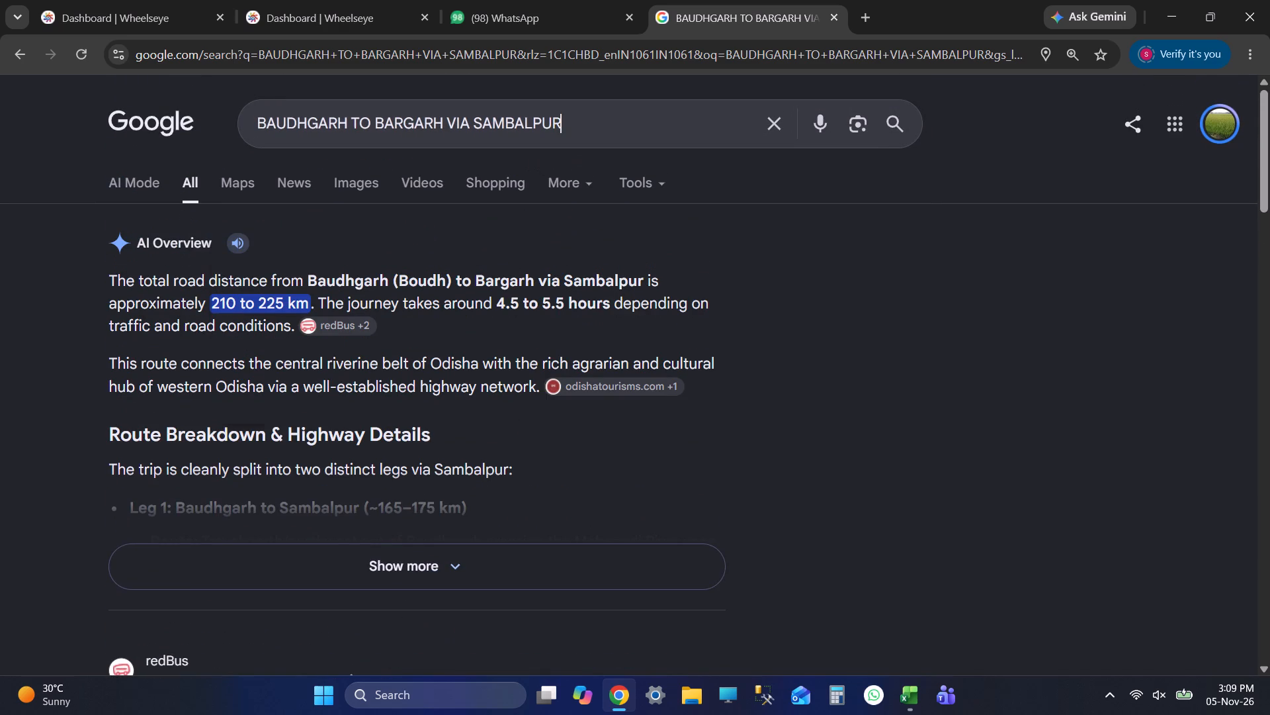
click(16, 149)
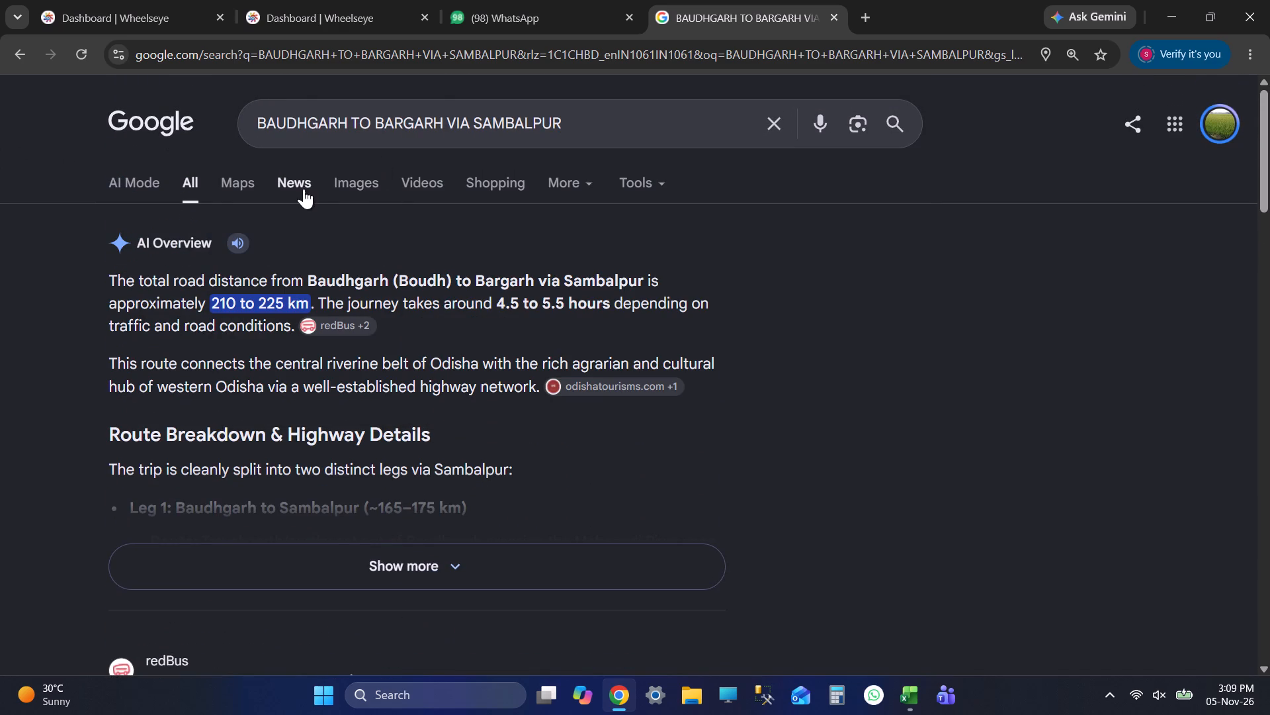
Bring up the map results for the search, view the area around Bargarh Road and return to the web results.
click(237, 189)
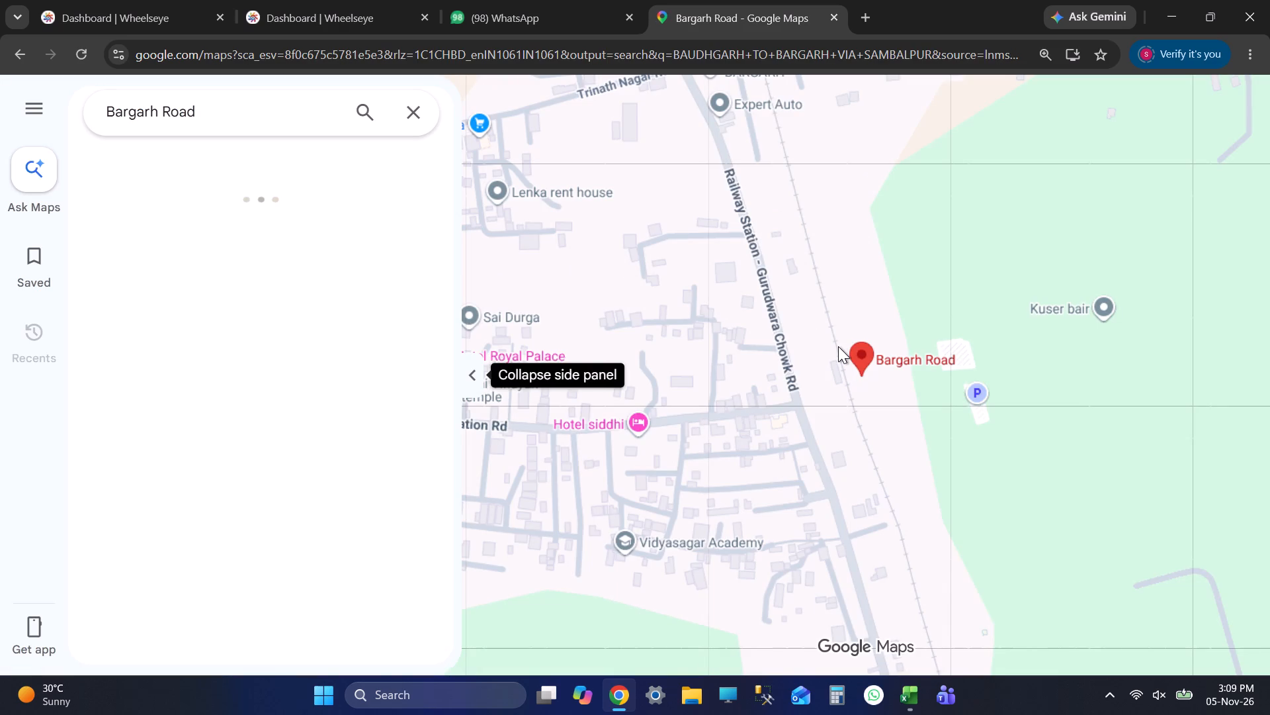
scroll(905, 399, down, 1)
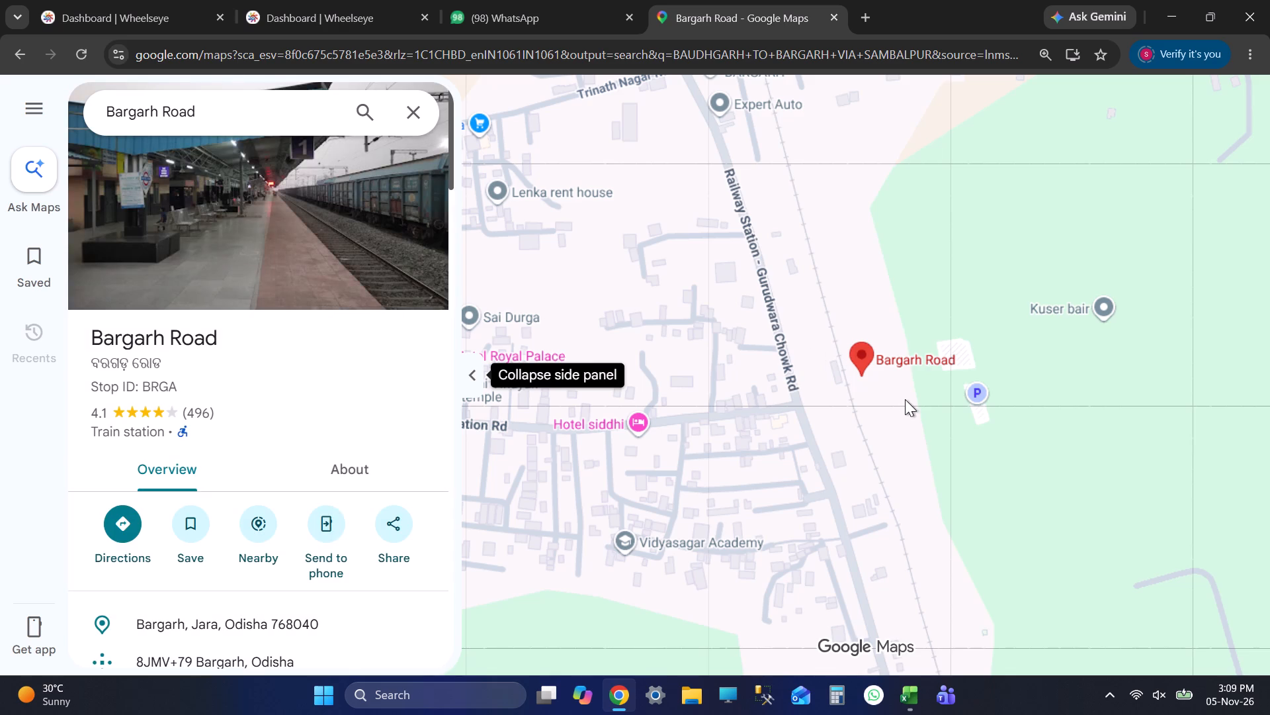
scroll(905, 399, down, 7)
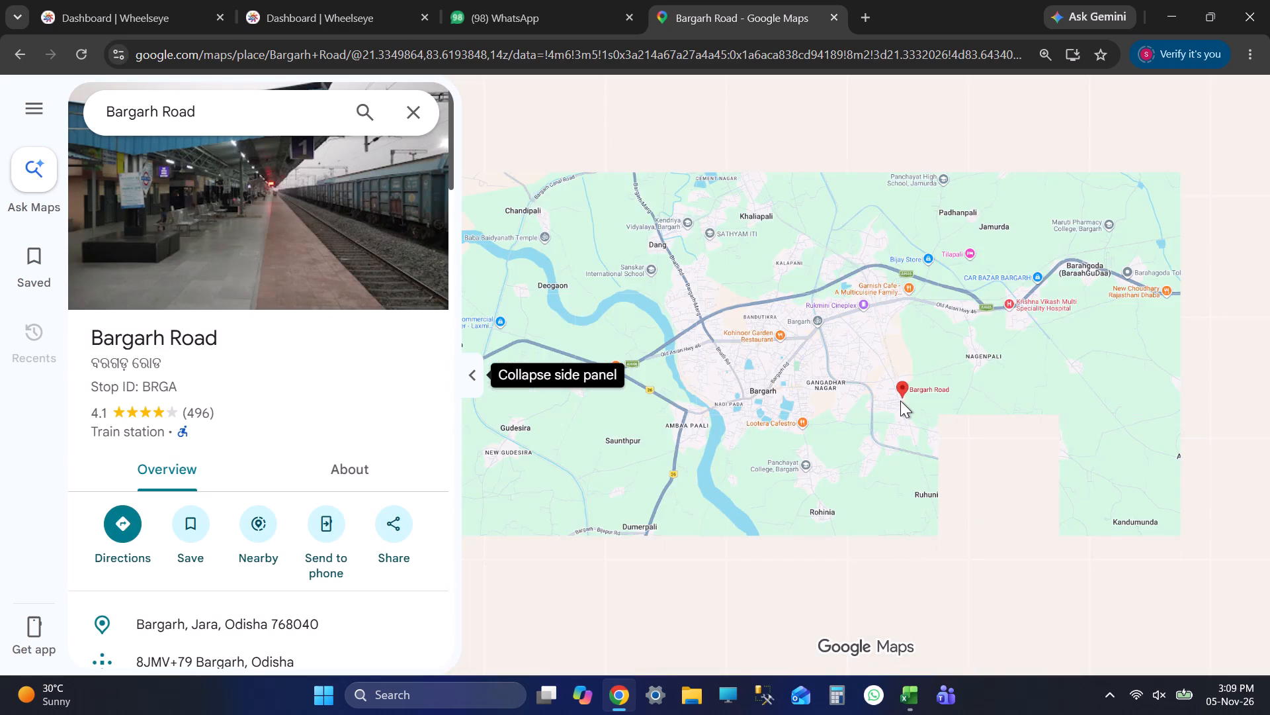
click(27, 42)
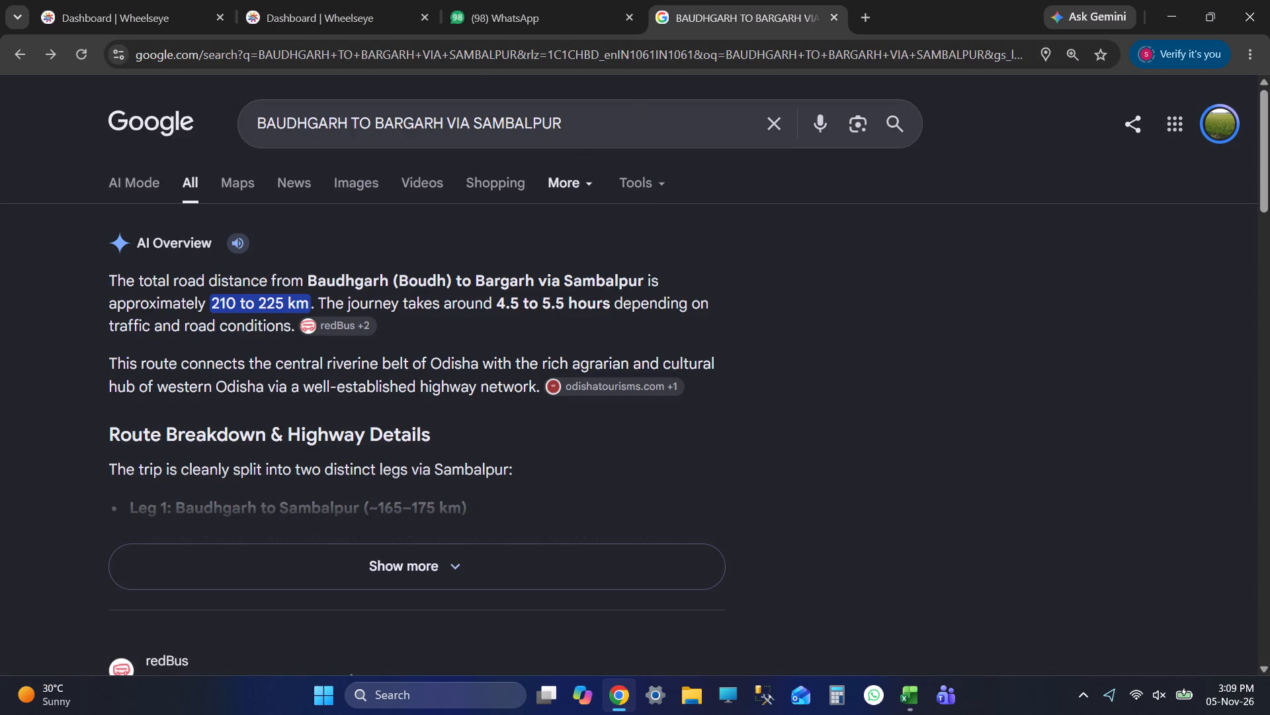
click(335, 5)
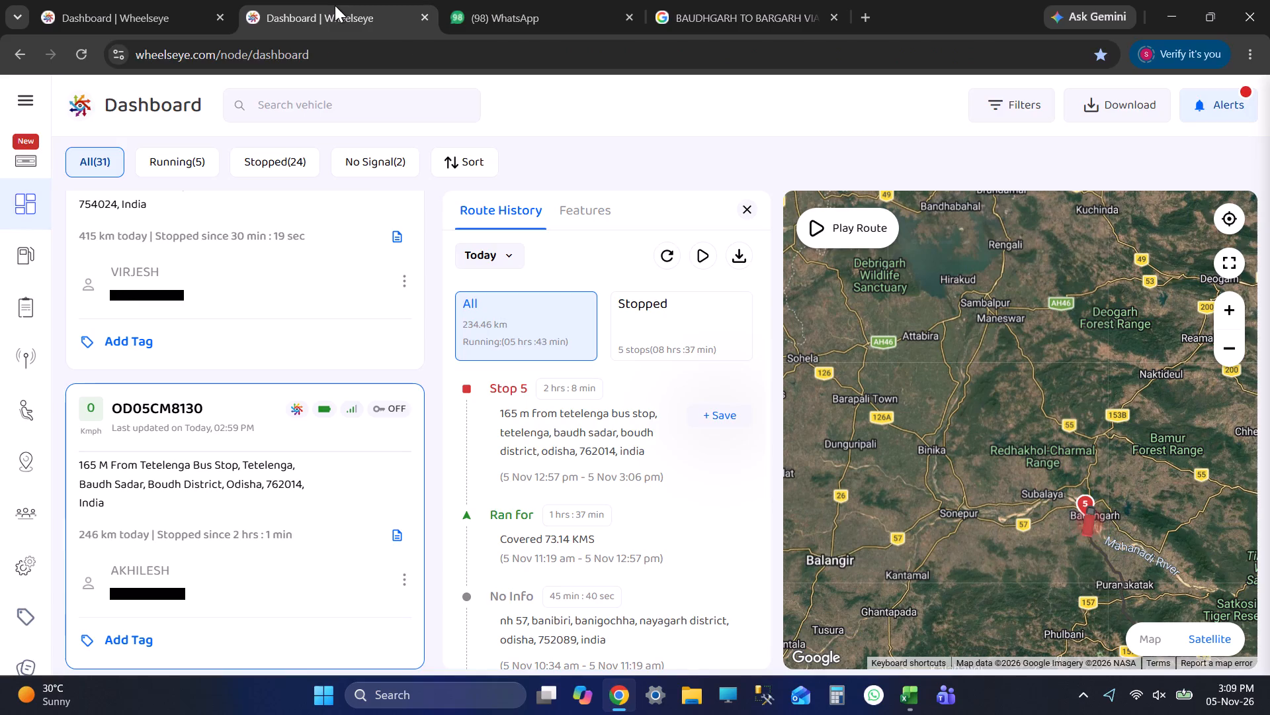
scroll(1083, 408, up, 4)
drag(1119, 522, 1006, 329)
scroll(986, 364, up, 9)
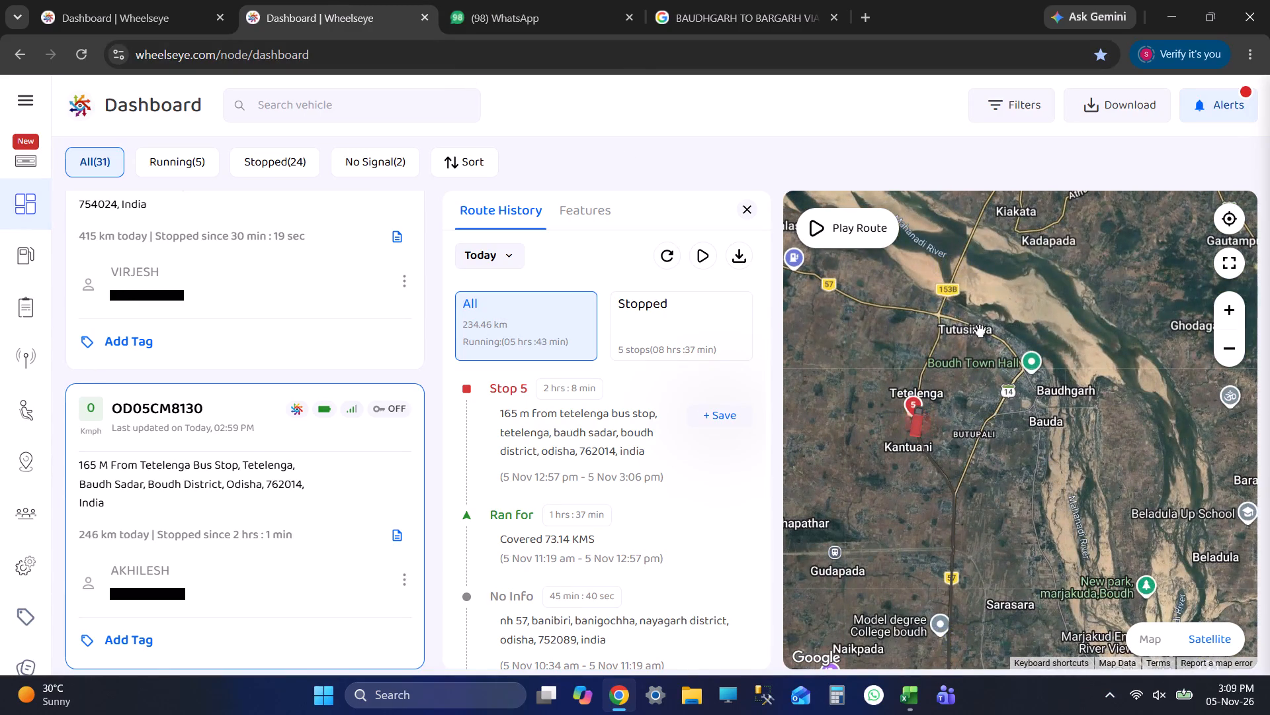
click(711, 0)
click(112, 0)
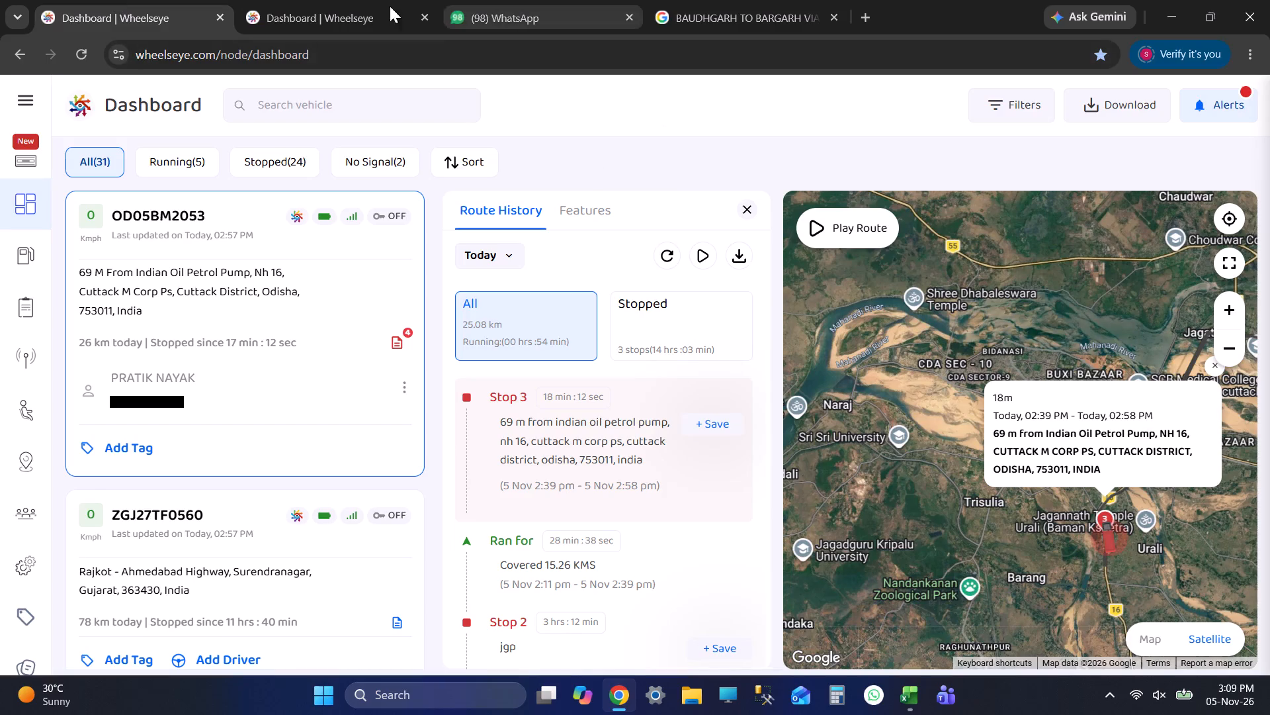
click(294, 0)
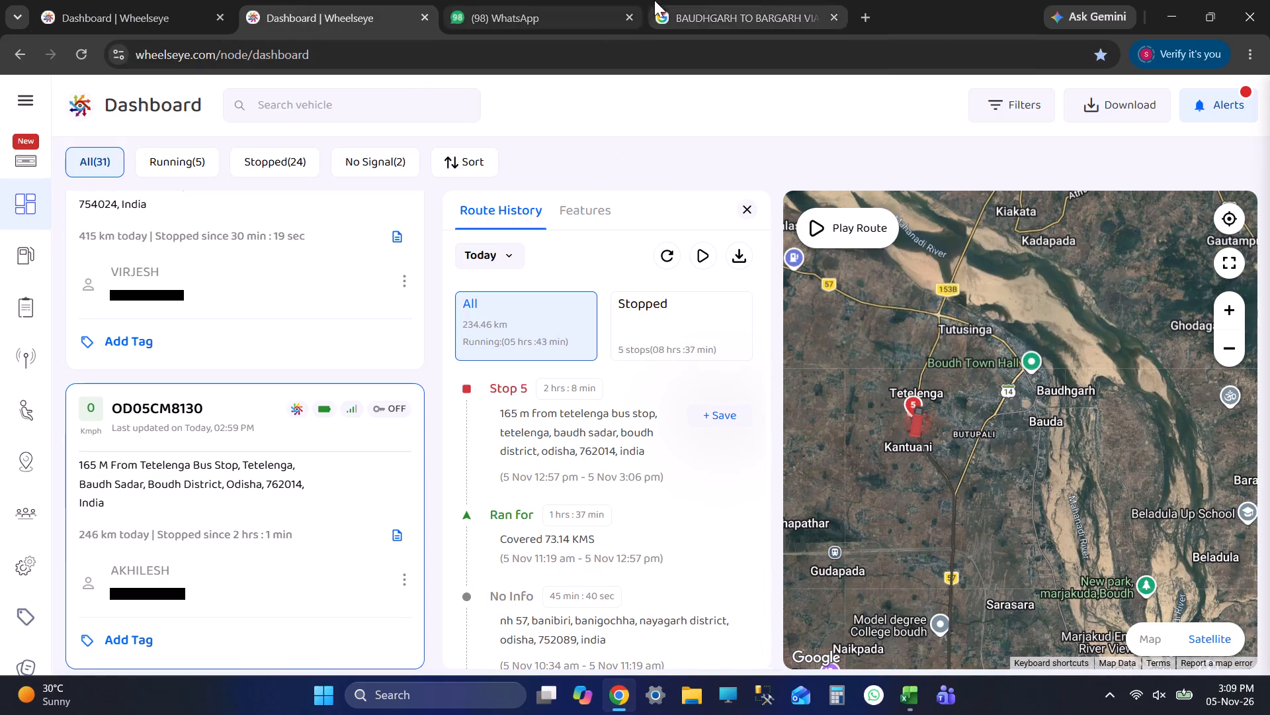
Go back to the Google search and rerun it as BAUDHGARH TO BARGARH, without the Sambalpur part.
click(704, 3)
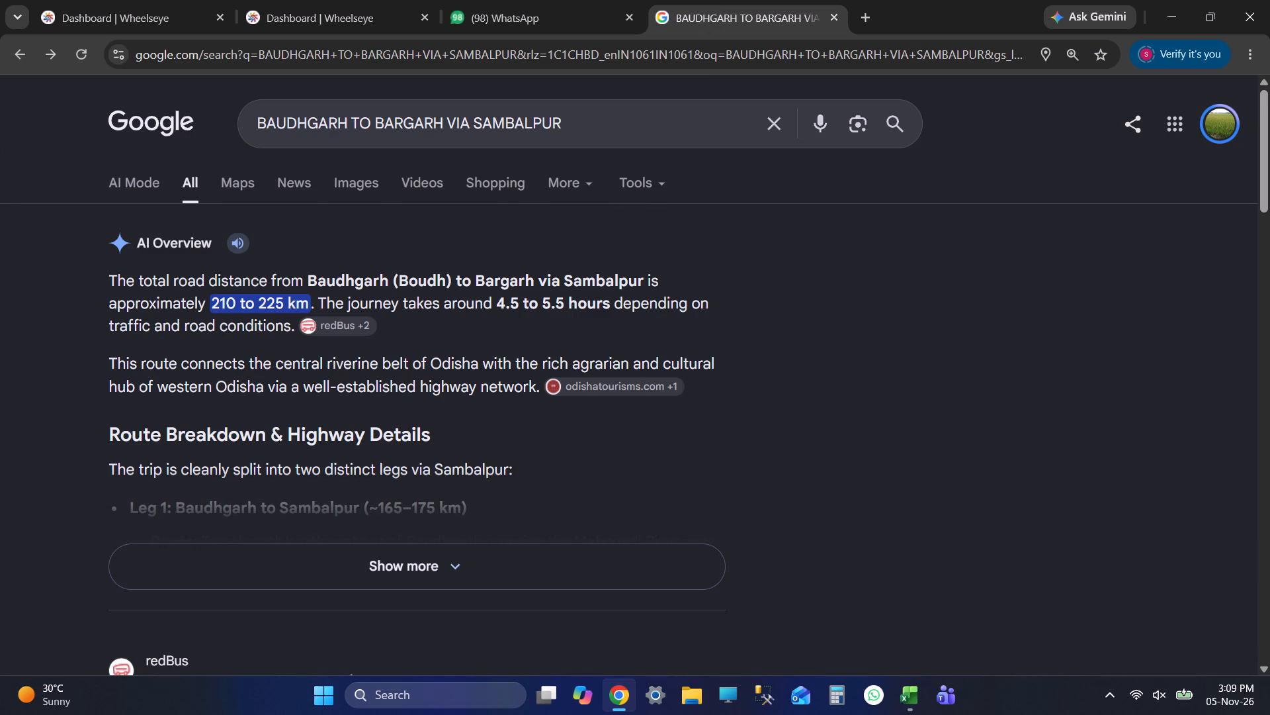
click(605, 144)
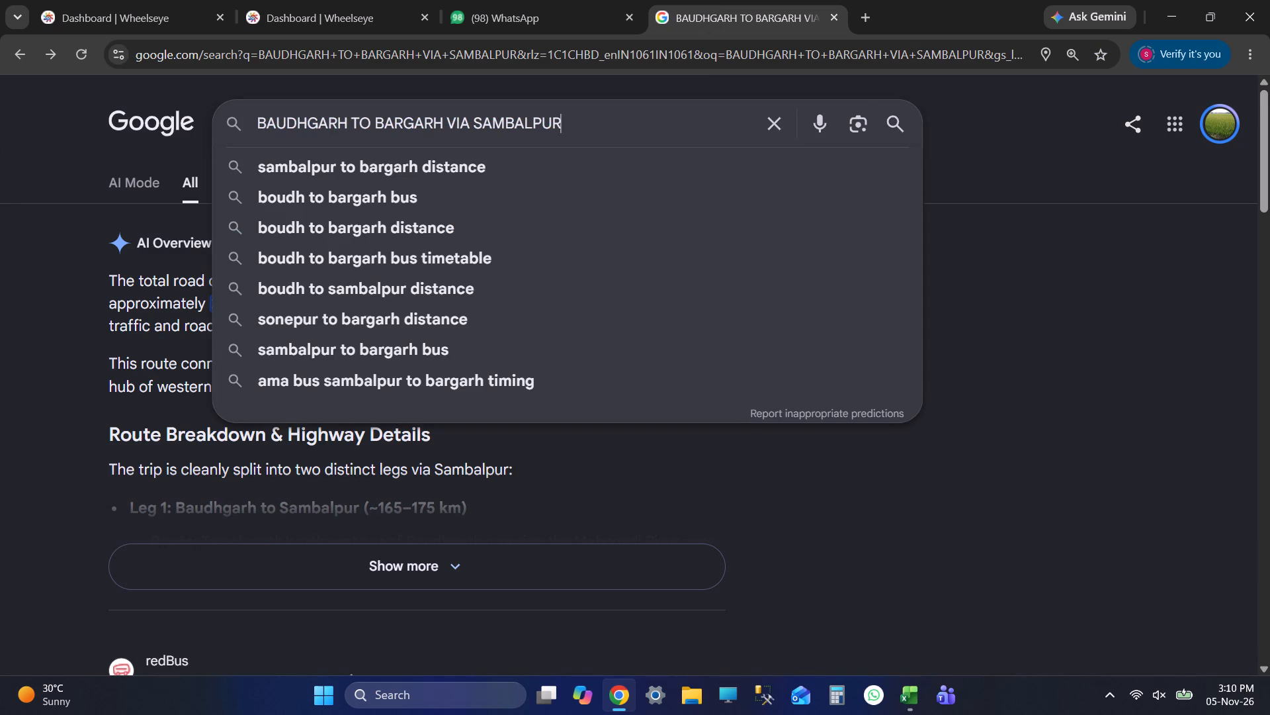
key(BackSpace)
key(BackSpace)
key(BackSpace)
key(BackSpace)
key(BackSpace)
key(BackSpace)
key(BackSpace)
key(BackSpace)
key(BackSpace)
key(BackSpace)
key(BackSpace)
key(BackSpace)
key(BackSpace)
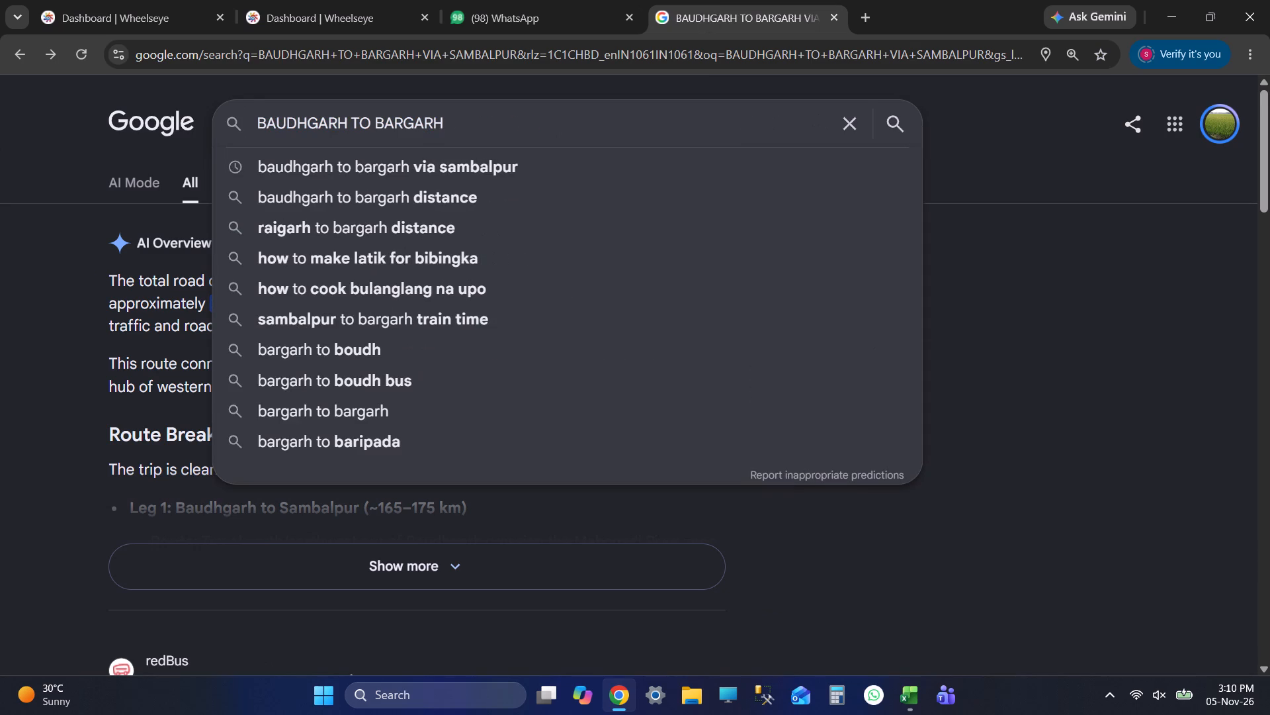
key(Return)
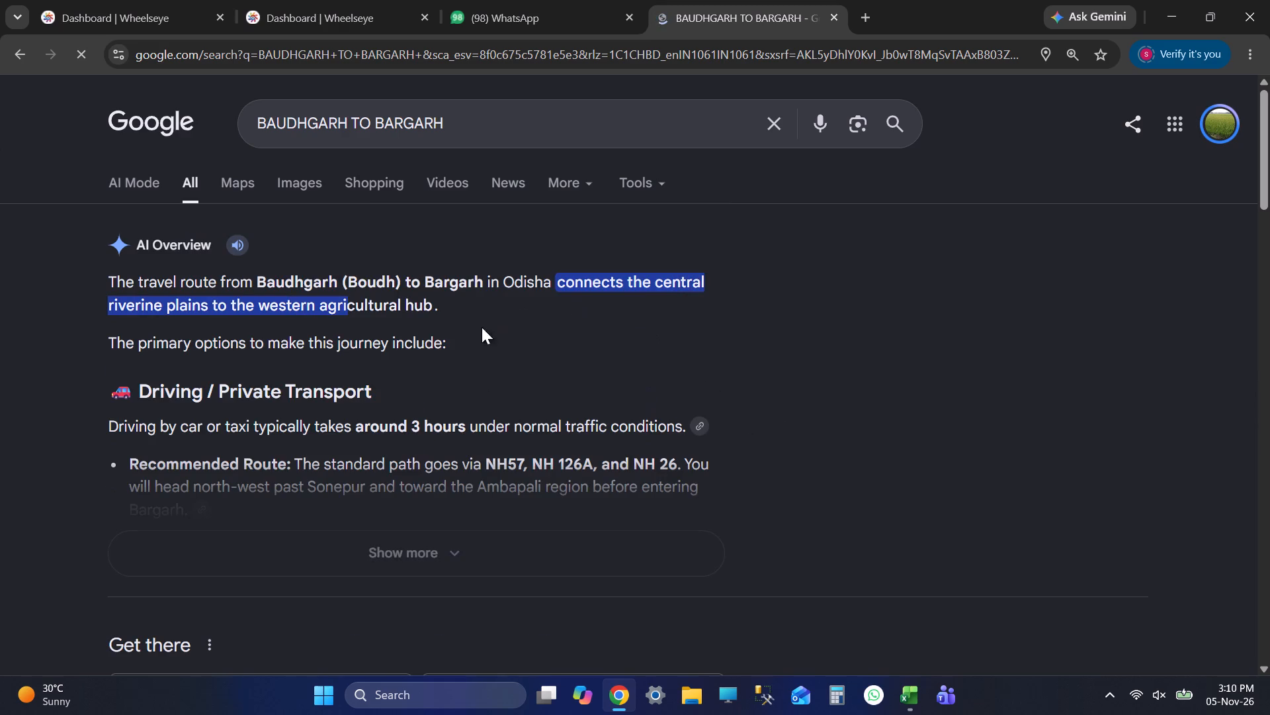
Open the driving directions from Baudhgarh to Bargarh in Google Maps and reroute them through Sambalpur.
scroll(559, 347, down, 4)
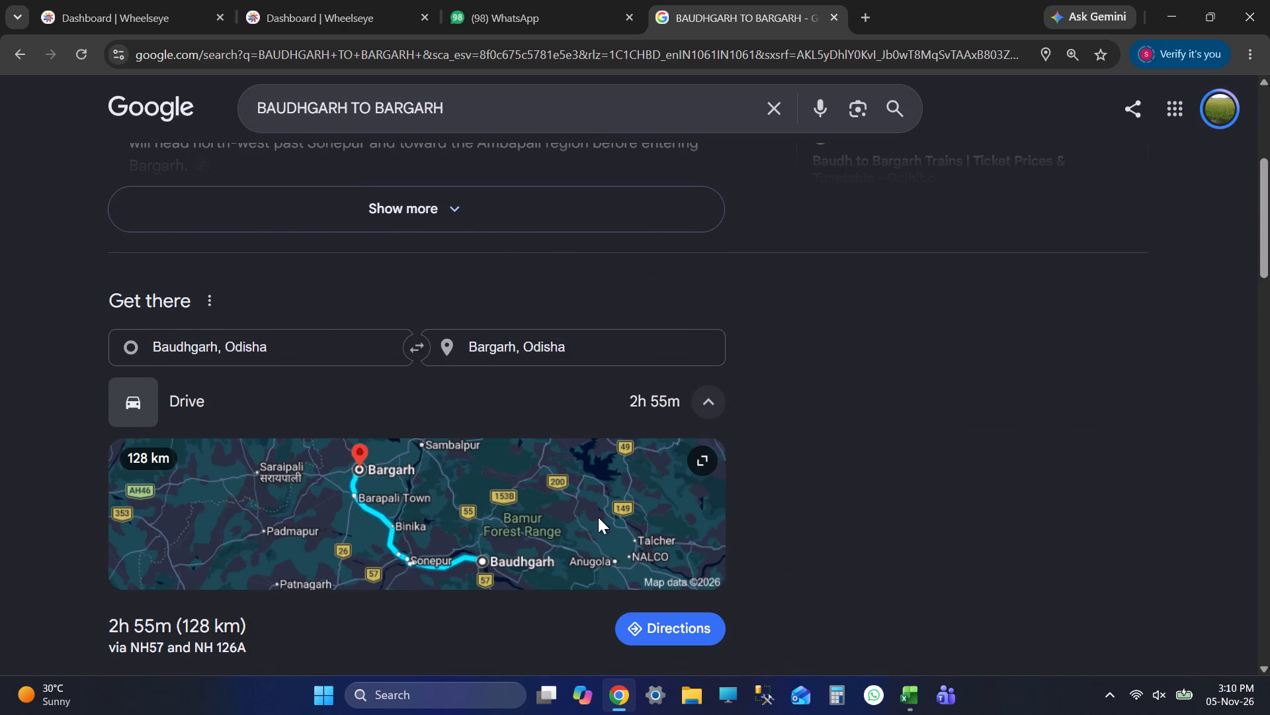
click(649, 614)
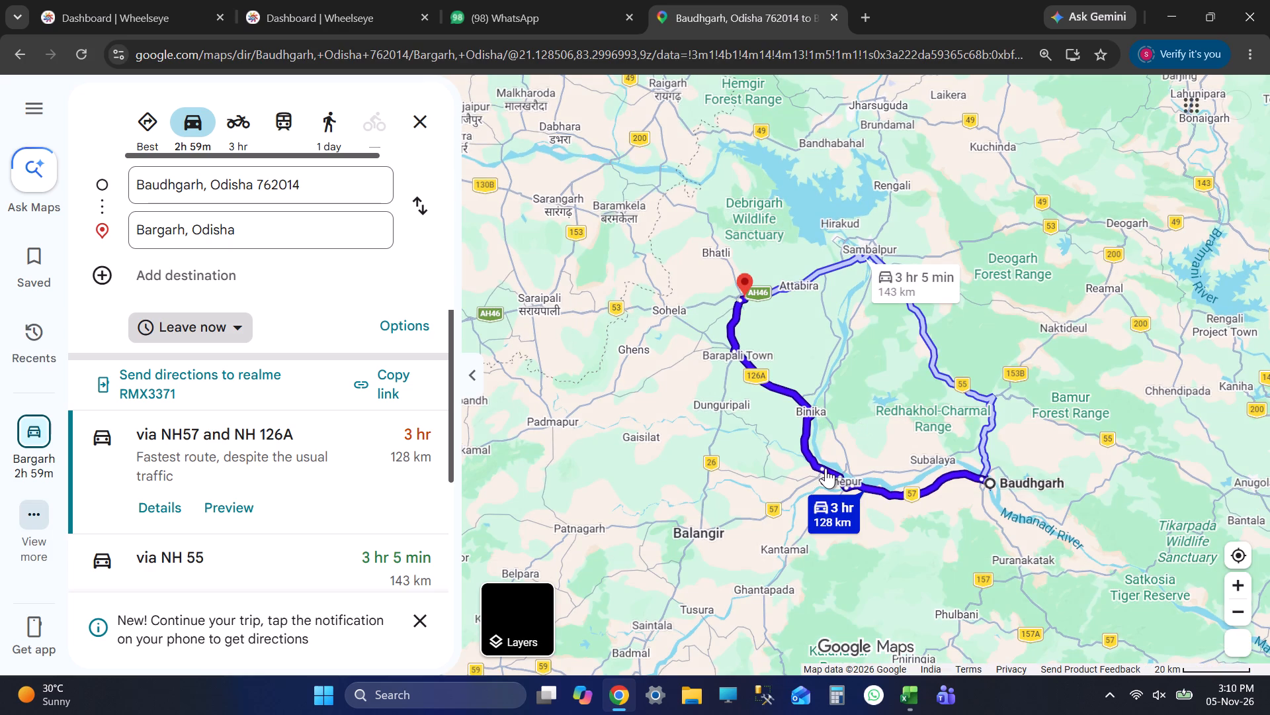
drag(825, 468, 882, 262)
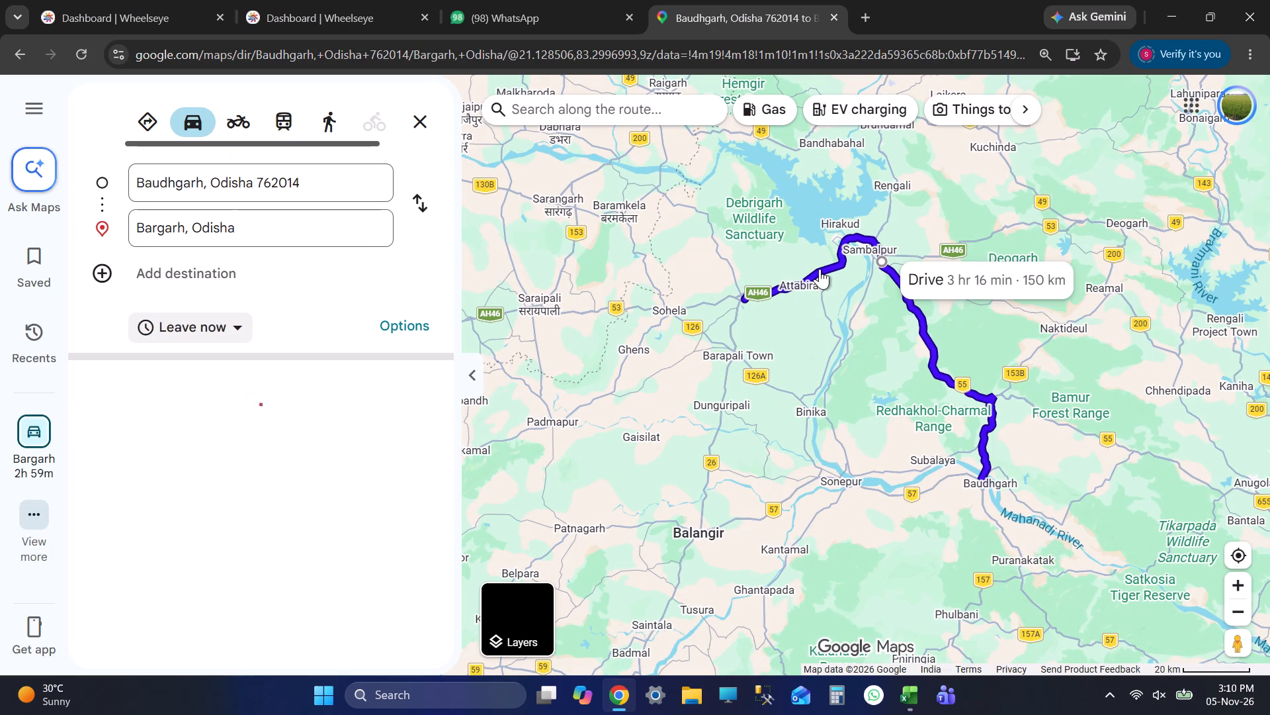
scroll(886, 262, up, 7)
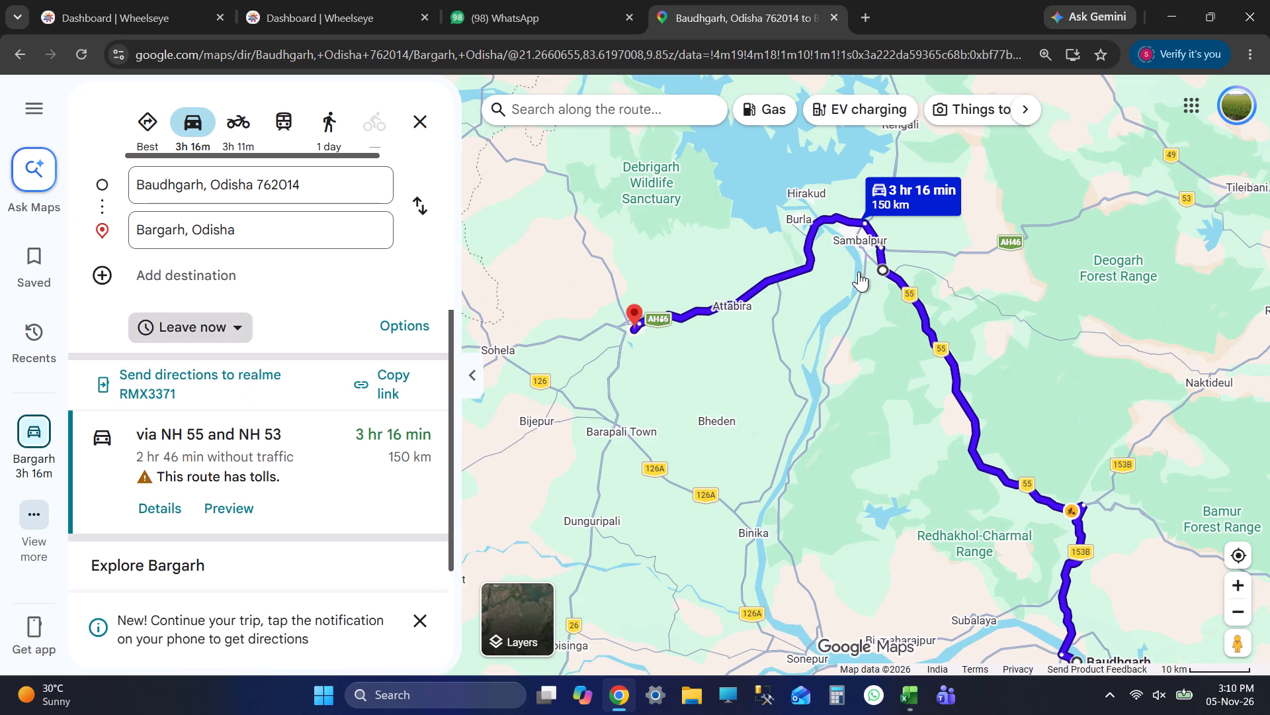
scroll(1026, 670, down, 5)
scroll(1136, 417, up, 2)
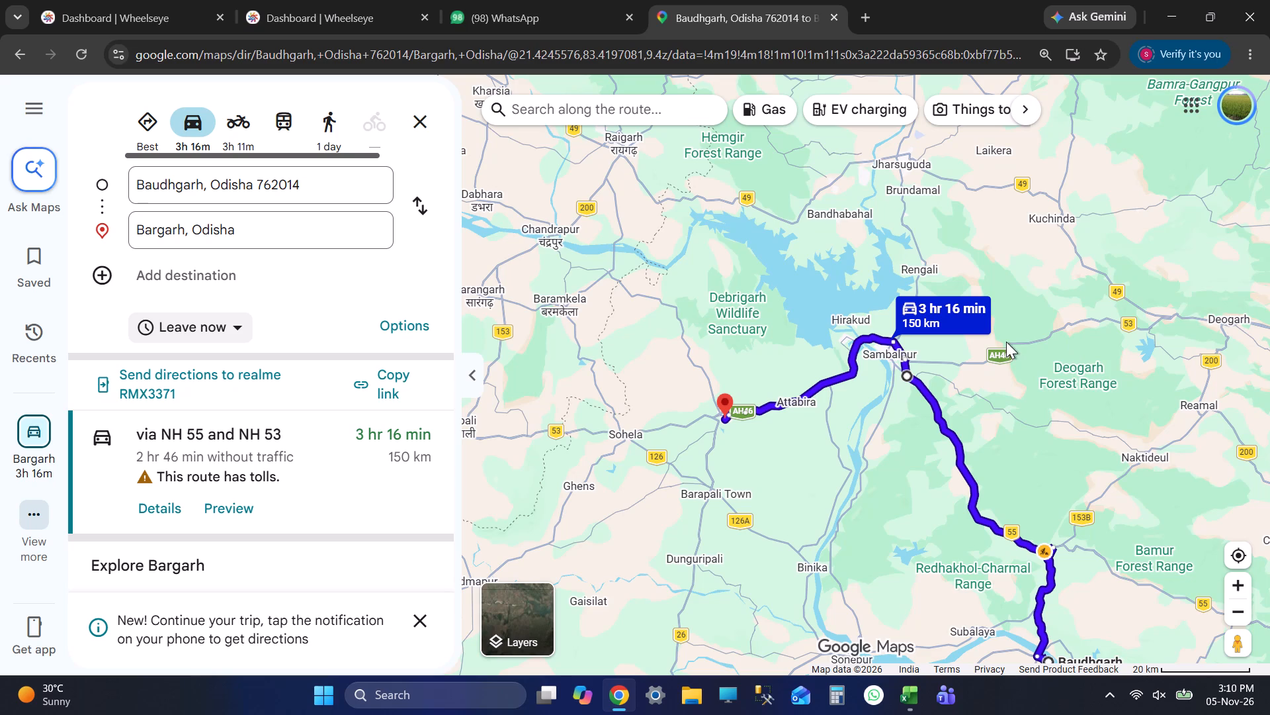
click(304, 9)
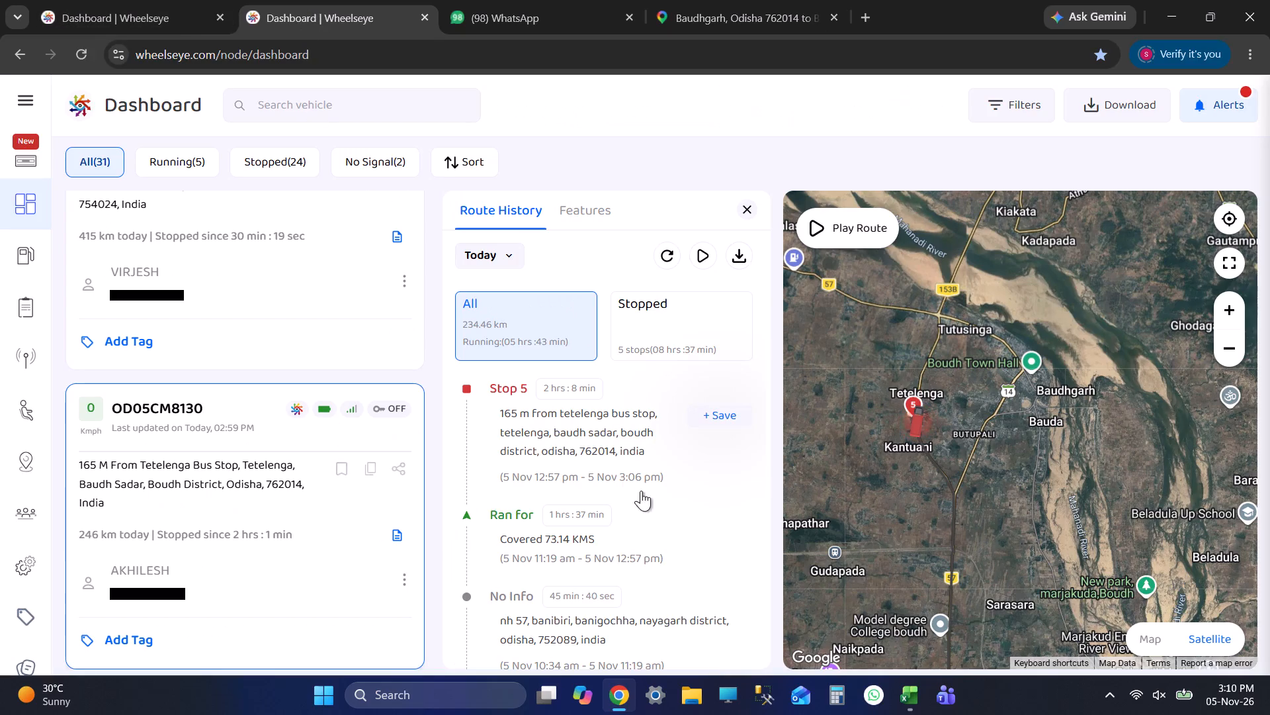
click(598, 435)
scroll(1140, 382, down, 2)
scroll(1140, 386, up, 1)
scroll(1140, 386, down, 3)
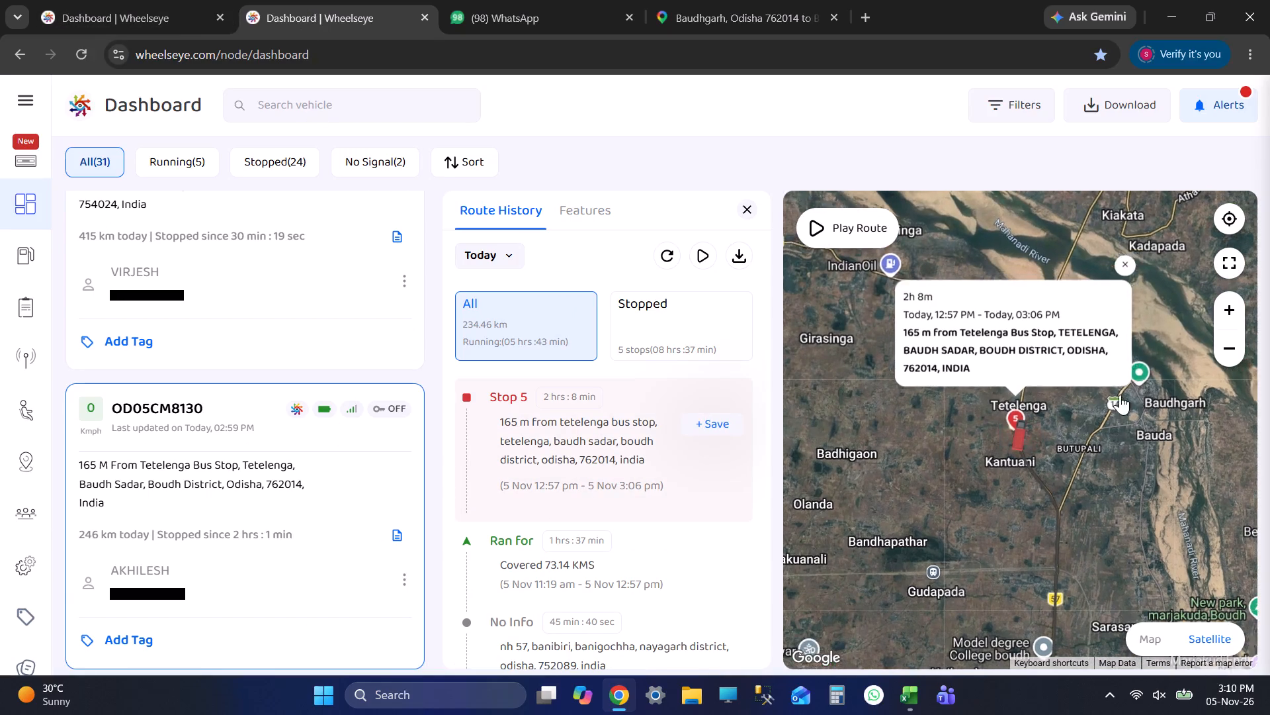
scroll(1120, 395, down, 4)
drag(1164, 245, 1083, 317)
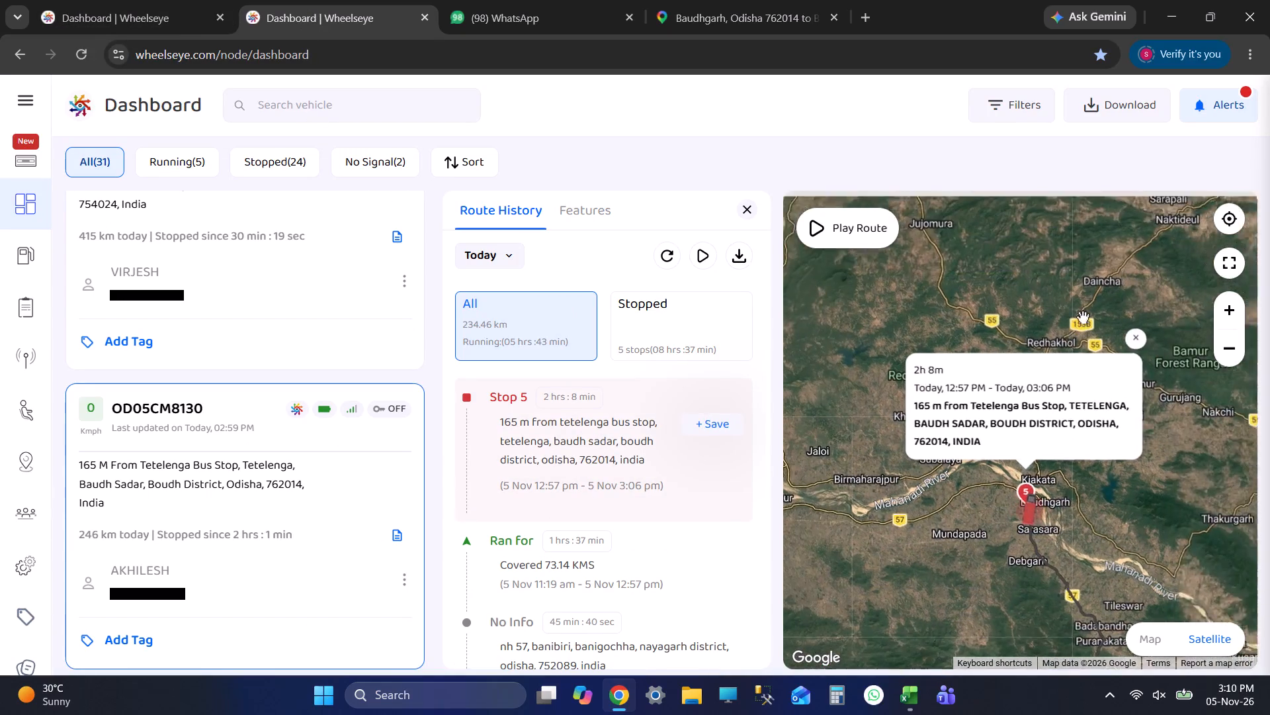
scroll(1083, 317, up, 1)
scroll(1083, 317, down, 2)
click(1136, 264)
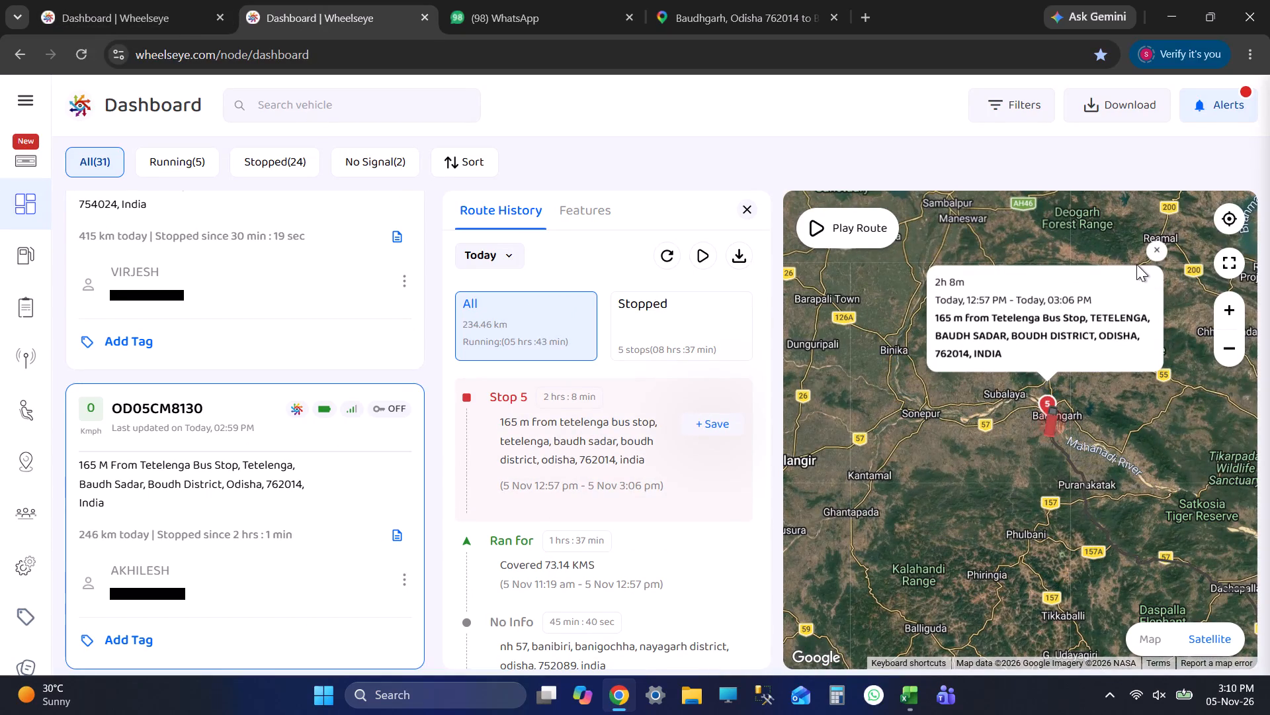
click(1148, 251)
Examine the roads from stop 5 at Tetelenga through Tutusinga and across the Mahanadi River to Kiakata.
scroll(1070, 372, up, 2)
scroll(1033, 459, up, 1)
scroll(1033, 459, down, 1)
scroll(1041, 455, up, 10)
scroll(1000, 440, down, 5)
scroll(1000, 440, up, 1)
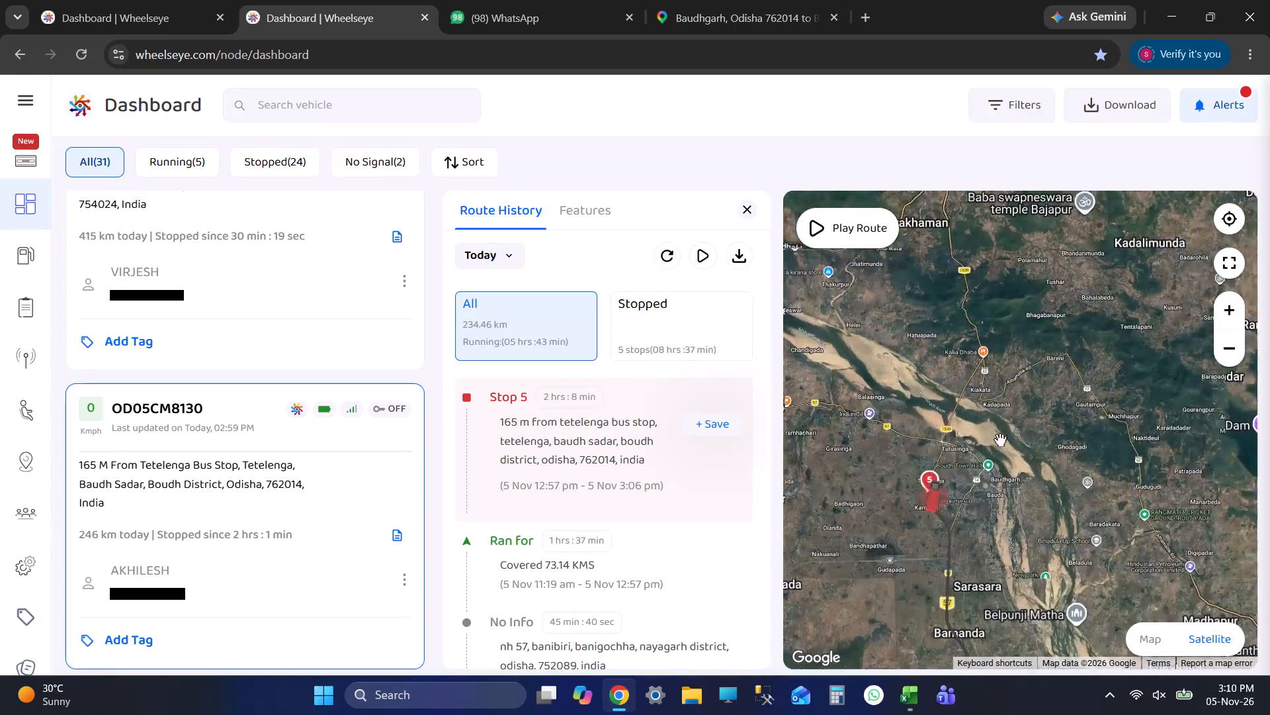
drag(1000, 406, 1034, 452)
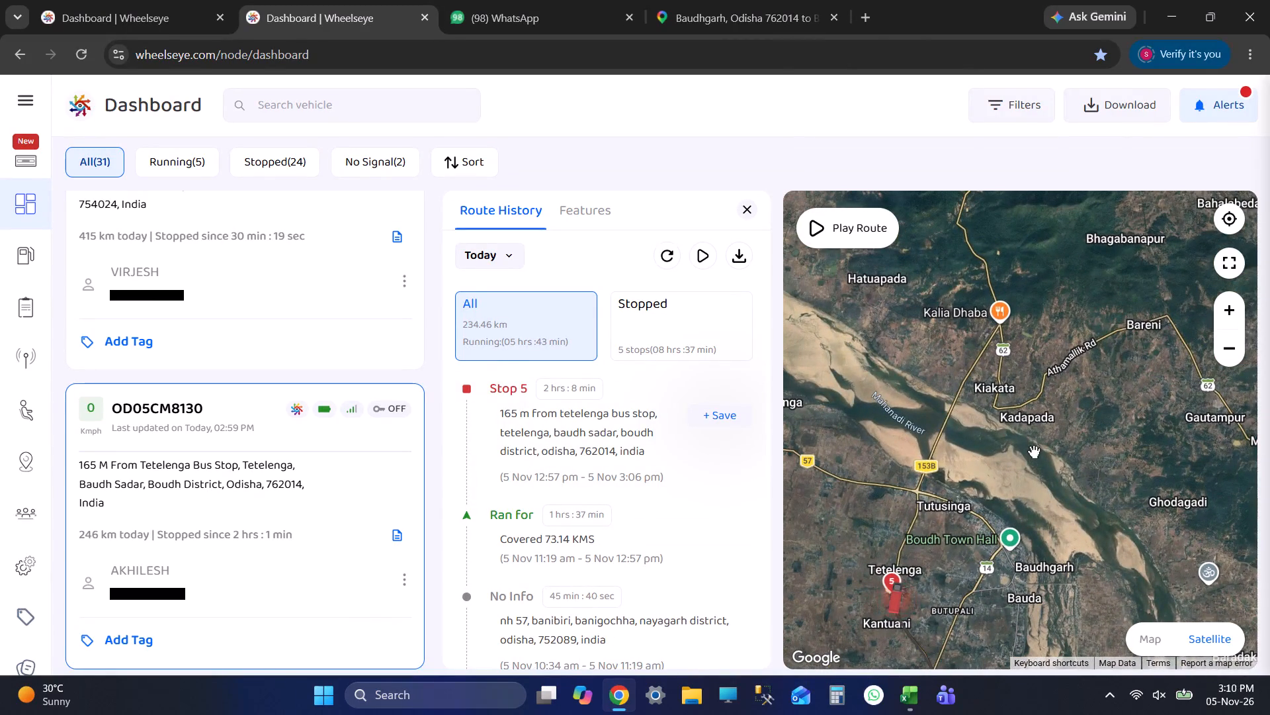
Examine the highways leading from stop 5 near Baudhgarh through Redhakhol toward Sambalpur, along with the vehicle's other stops.
scroll(982, 423, down, 2)
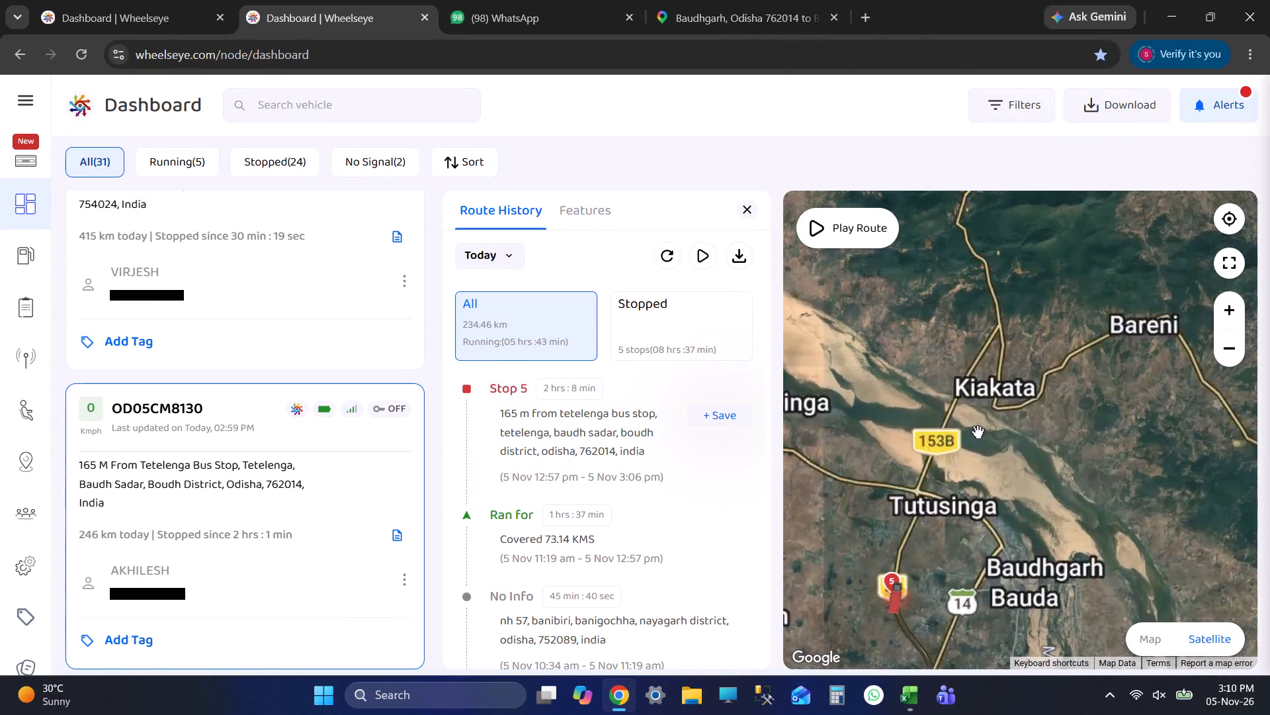
scroll(978, 432, down, 1)
drag(960, 359, 1023, 428)
scroll(1031, 469, down, 3)
drag(994, 387, 997, 389)
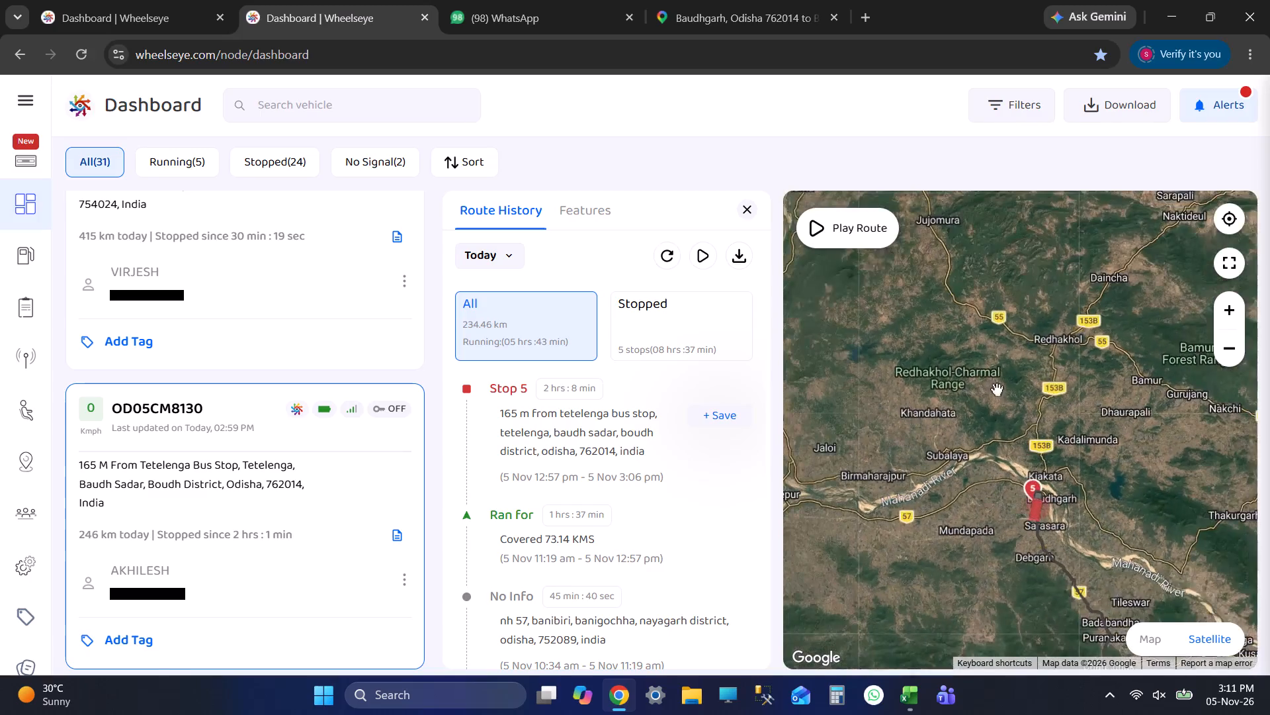
drag(997, 389, 1025, 414)
scroll(1028, 422, down, 2)
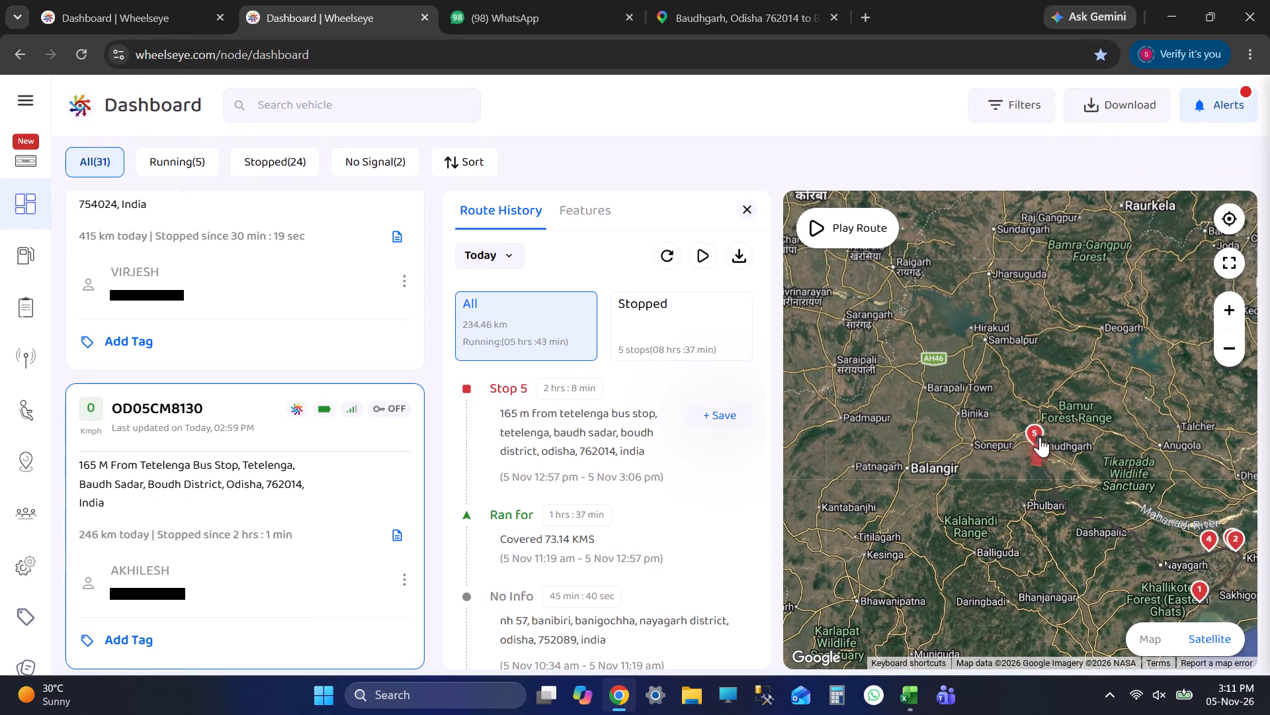
Examine stop 5 beside Maa Binikeyee Family Dhaba and the highway 57 junction at Jagadishpur Chhak on the satellite map.
scroll(1036, 436, up, 7)
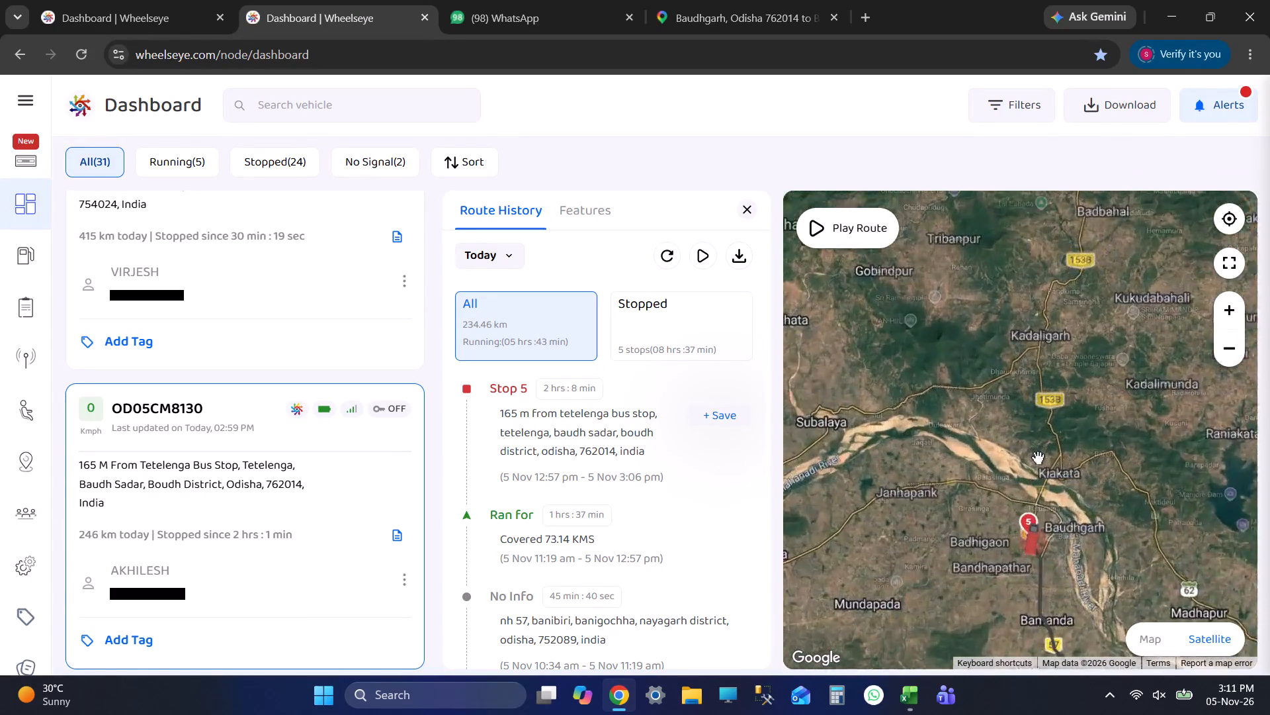
drag(1038, 457, 1045, 358)
scroll(1062, 495, up, 7)
drag(1025, 479, 1115, 376)
scroll(986, 494, up, 6)
drag(1017, 478, 1066, 408)
scroll(1040, 322, down, 1)
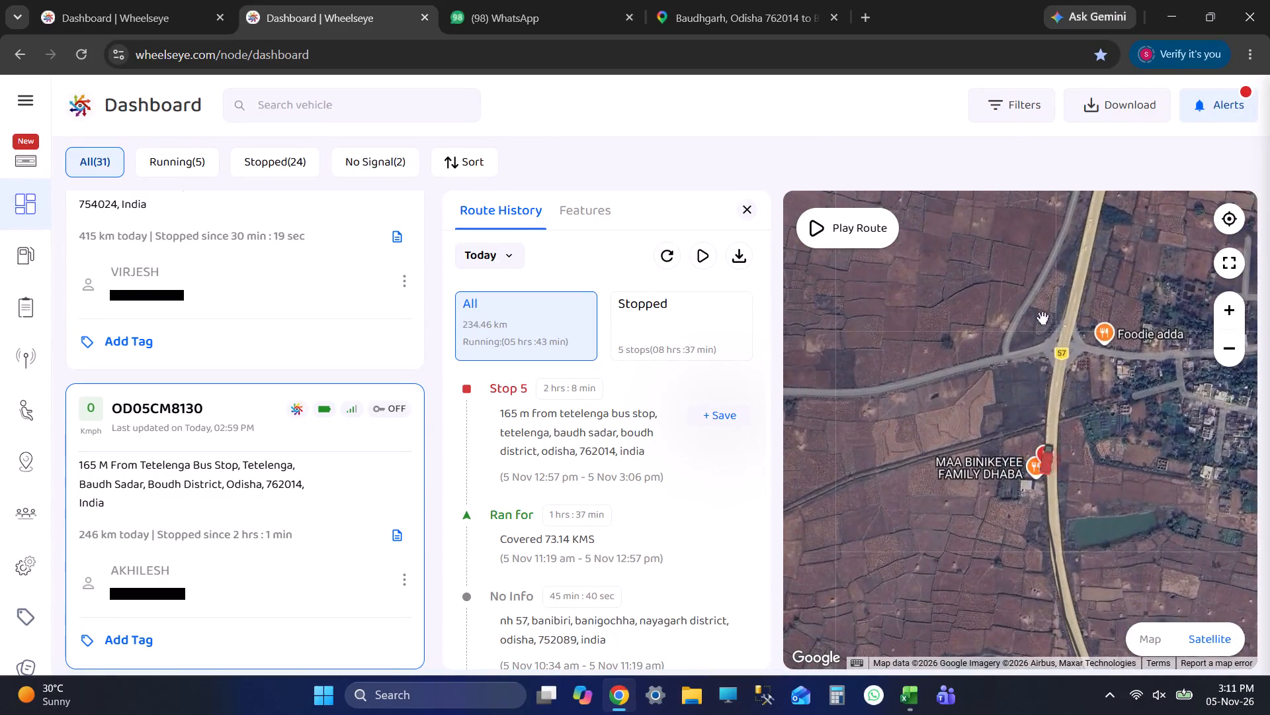
scroll(1045, 318, up, 5)
scroll(1080, 375, down, 1)
scroll(1080, 375, up, 6)
scroll(1085, 397, down, 4)
scroll(1085, 401, up, 1)
scroll(1085, 401, down, 1)
scroll(1085, 401, up, 1)
scroll(1085, 401, down, 4)
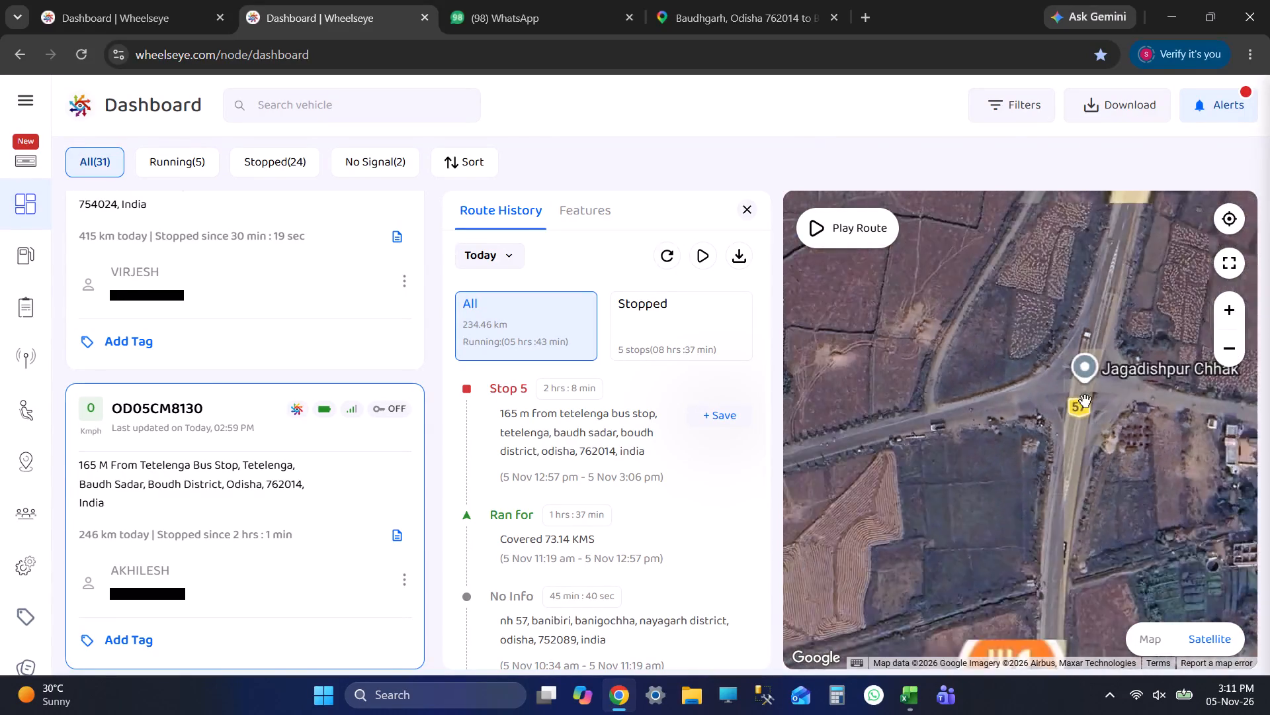
scroll(1085, 401, down, 7)
scroll(1085, 416, up, 1)
scroll(1085, 416, down, 5)
scroll(1085, 416, up, 1)
scroll(1085, 416, down, 2)
Examine the road from stop 5 north through Tetelenga and across the Mahanadi River toward Redhakhol and Sambalpur.
drag(1049, 359, 1030, 455)
scroll(1030, 459, down, 1)
scroll(1030, 475, up, 1)
scroll(1030, 476, down, 2)
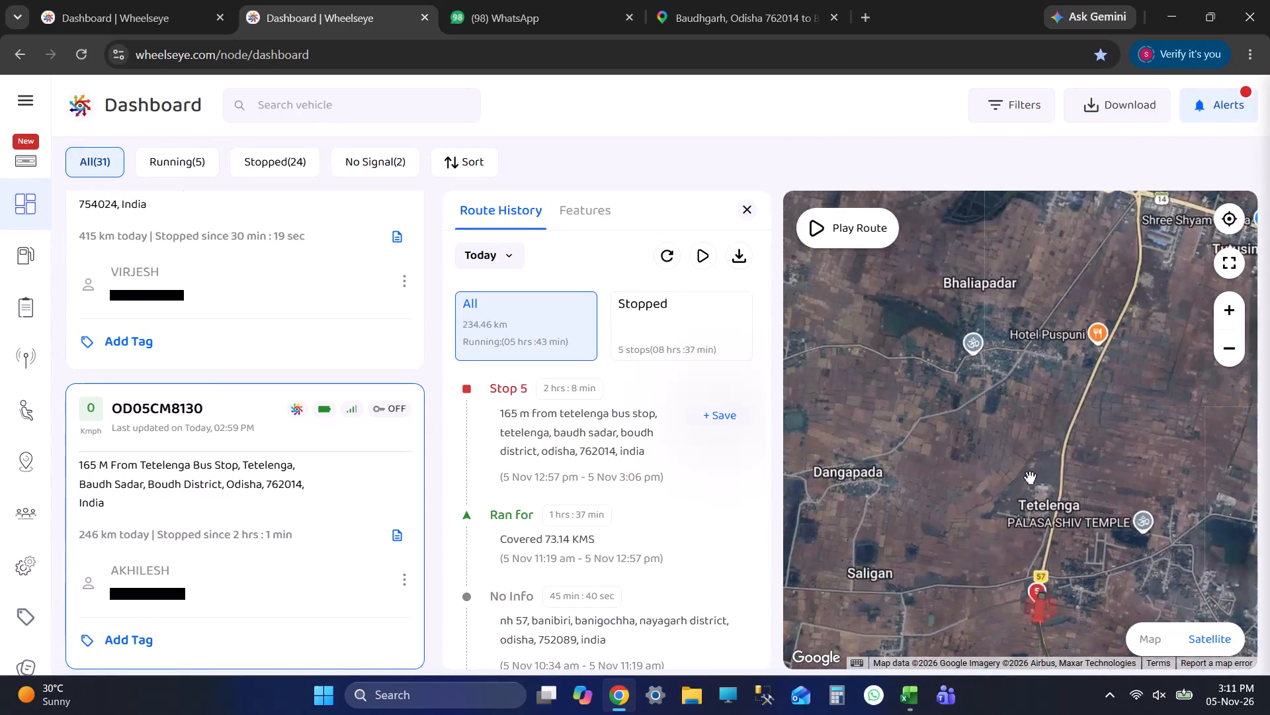
scroll(1030, 477, down, 5)
drag(1013, 389, 1018, 481)
scroll(1018, 481, down, 3)
drag(1005, 387, 999, 448)
scroll(999, 448, down, 2)
drag(989, 405, 997, 469)
scroll(997, 469, down, 2)
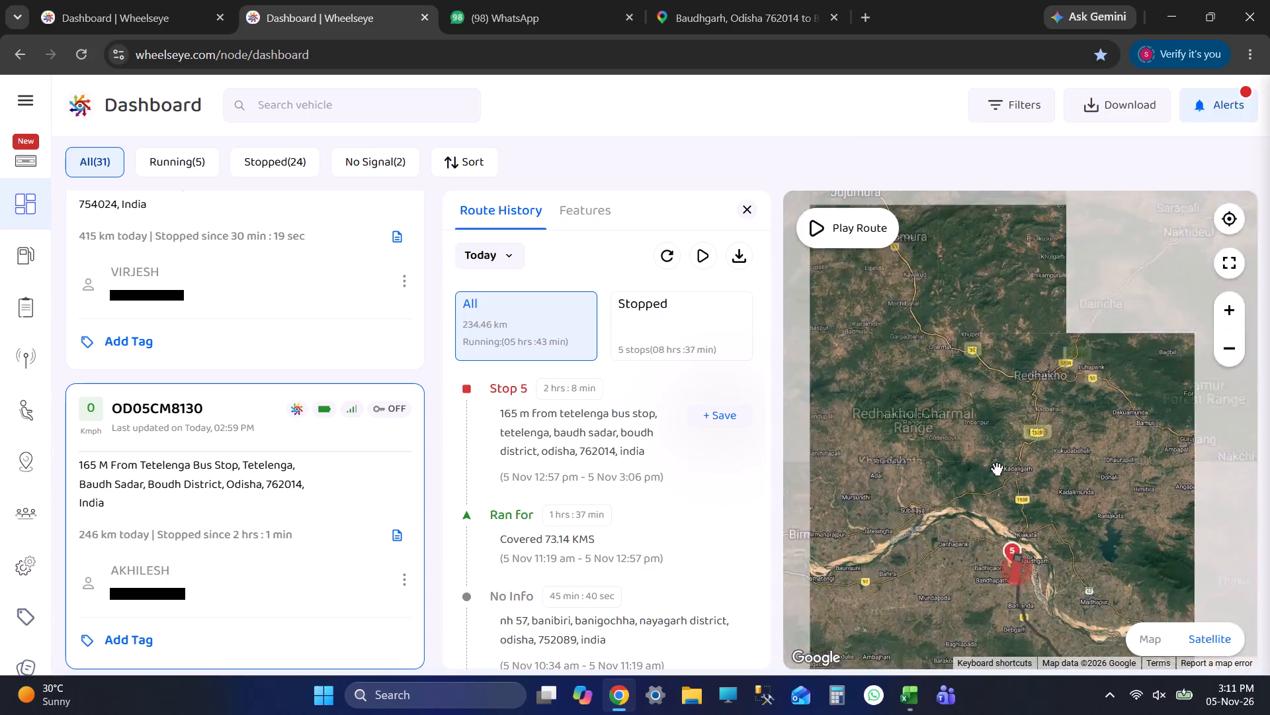
scroll(997, 469, down, 3)
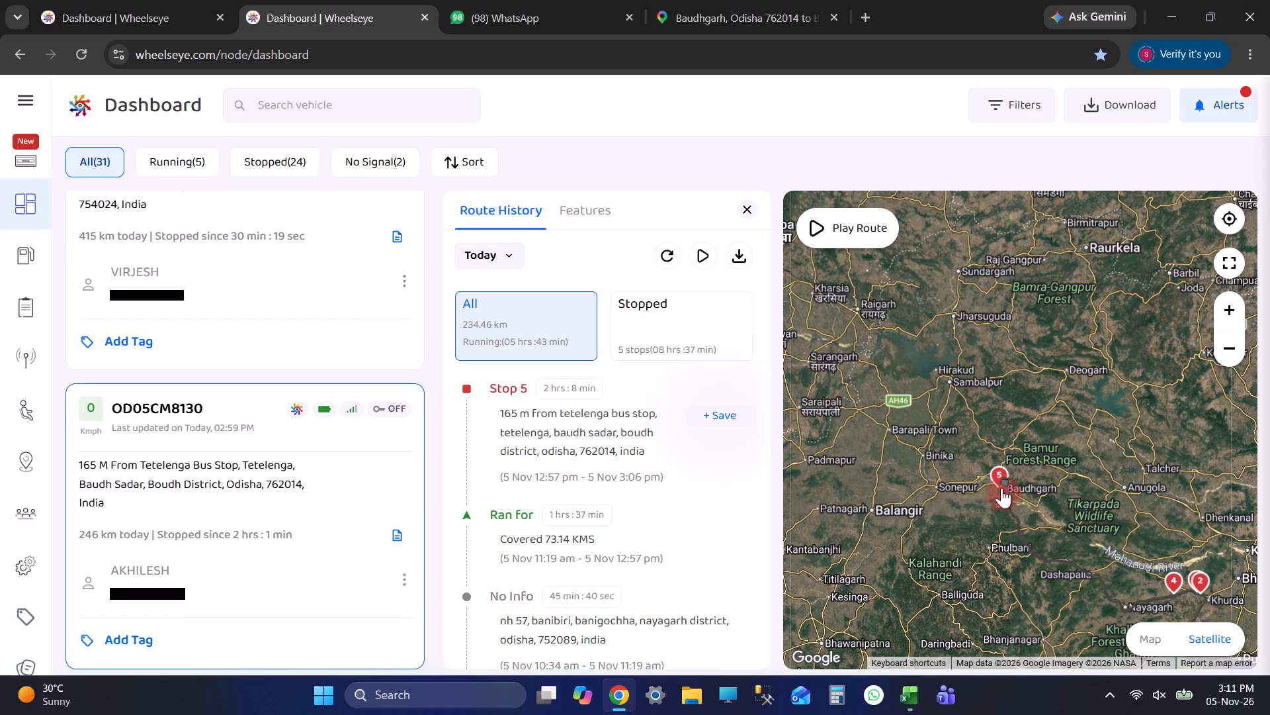
Bring up stop 5's details on the map, dismiss them, and examine the roads through Tutusinga and Kiakata toward Redhakhol.
click(596, 475)
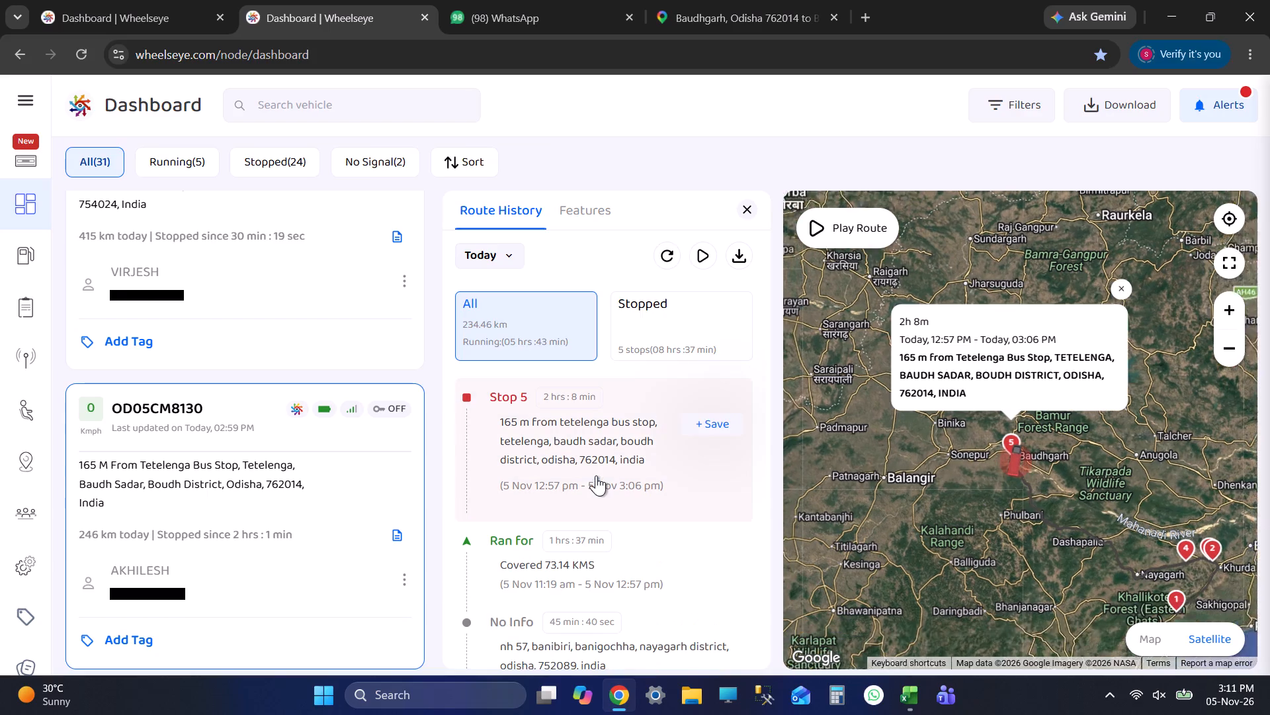
scroll(1008, 427, up, 7)
scroll(1045, 446, down, 1)
scroll(1045, 446, up, 3)
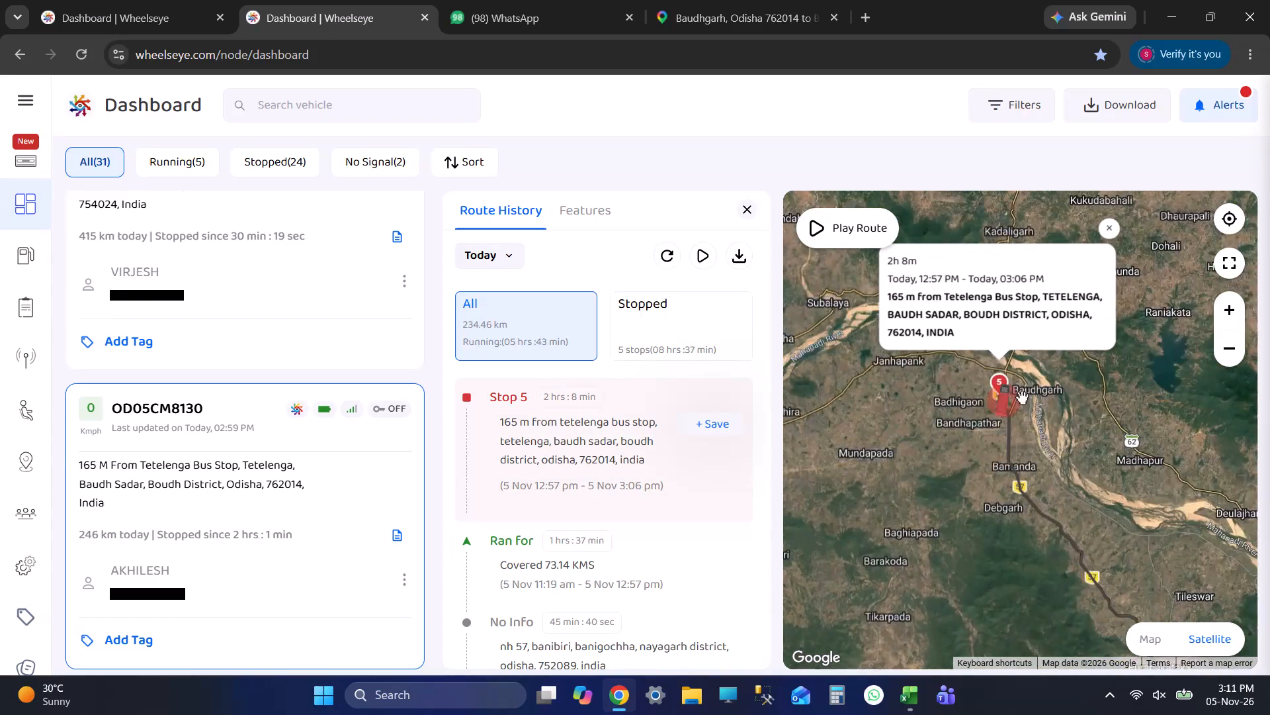
drag(1022, 397, 1003, 423)
scroll(1003, 423, up, 6)
scroll(978, 426, down, 2)
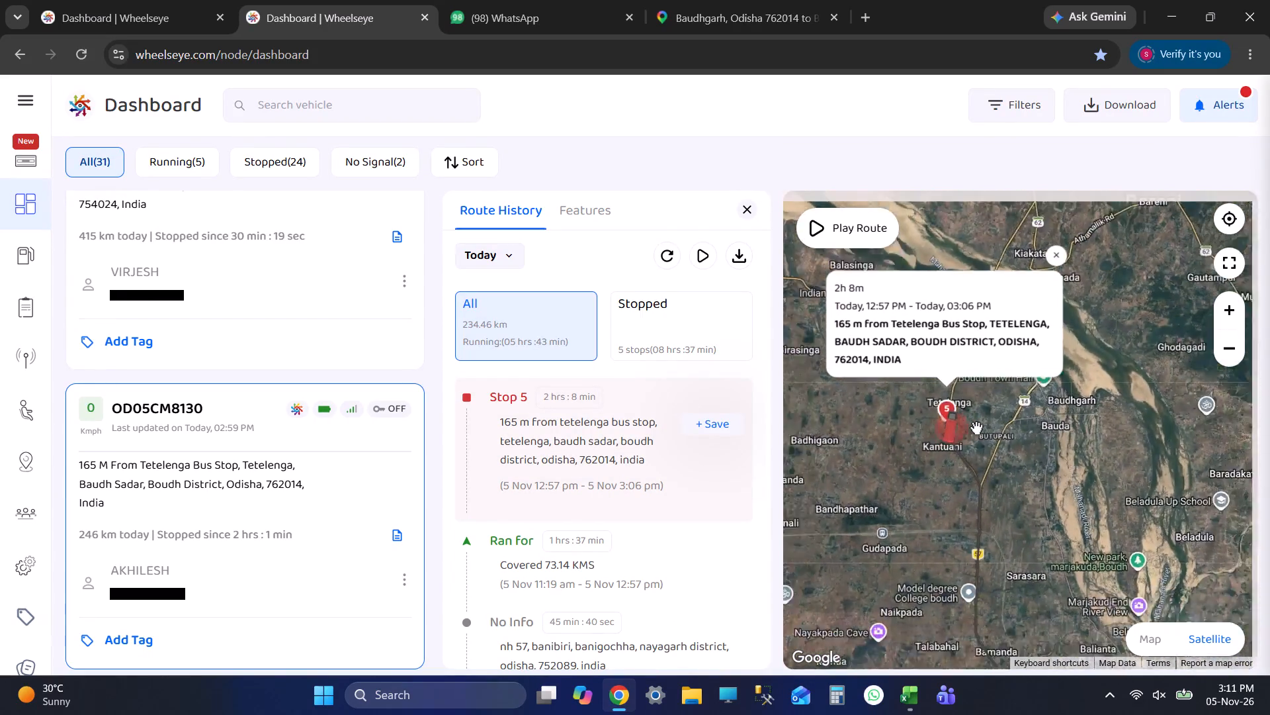
click(1071, 253)
scroll(1011, 395, down, 1)
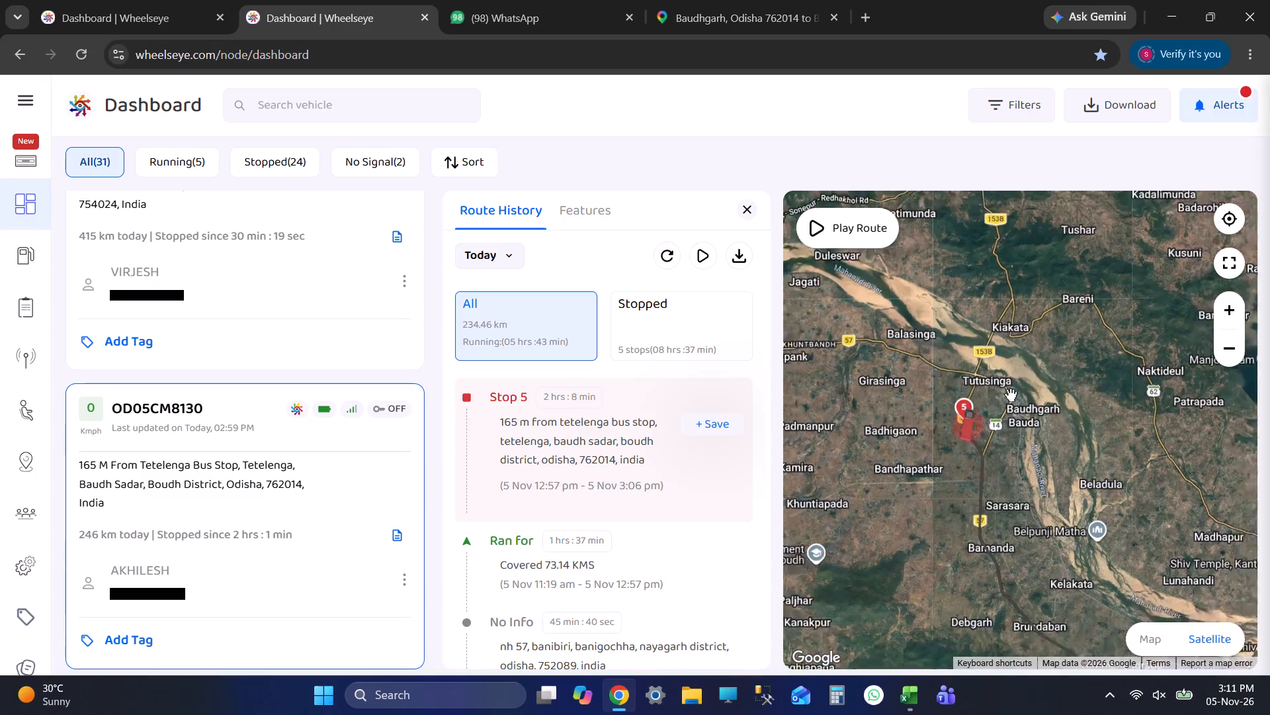
drag(1005, 338, 988, 383)
scroll(988, 383, down, 3)
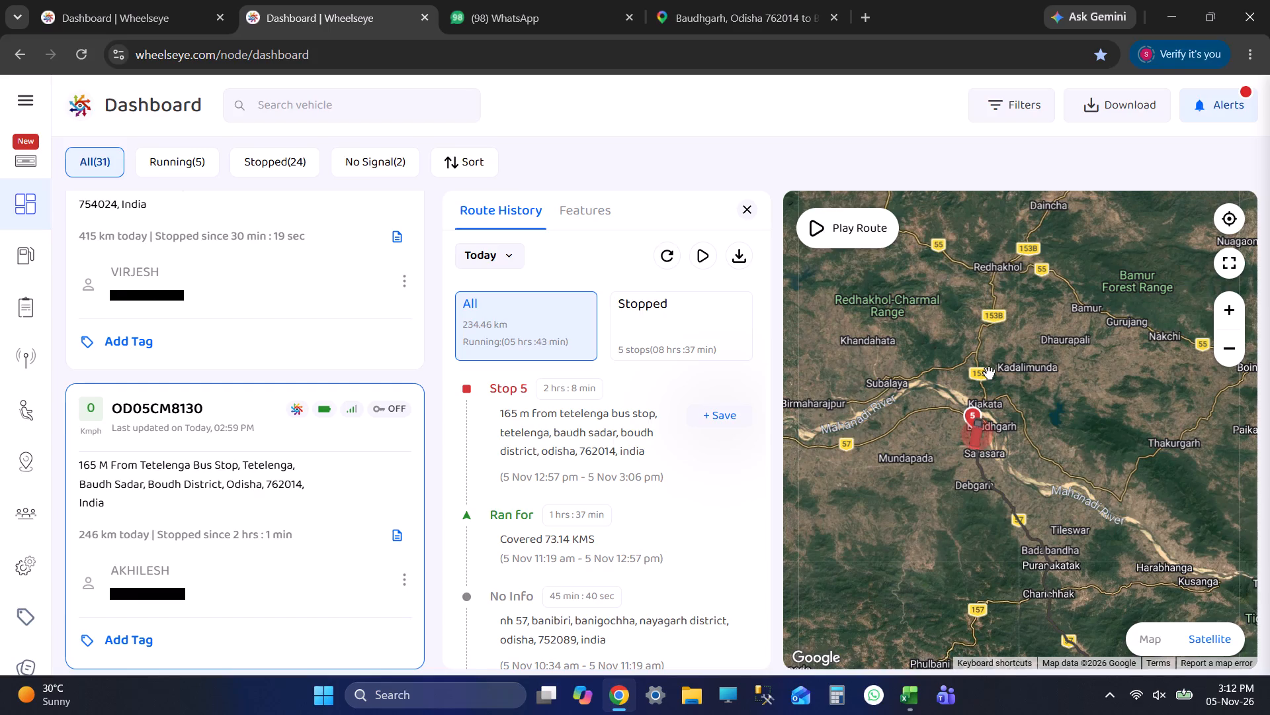
click(507, 415)
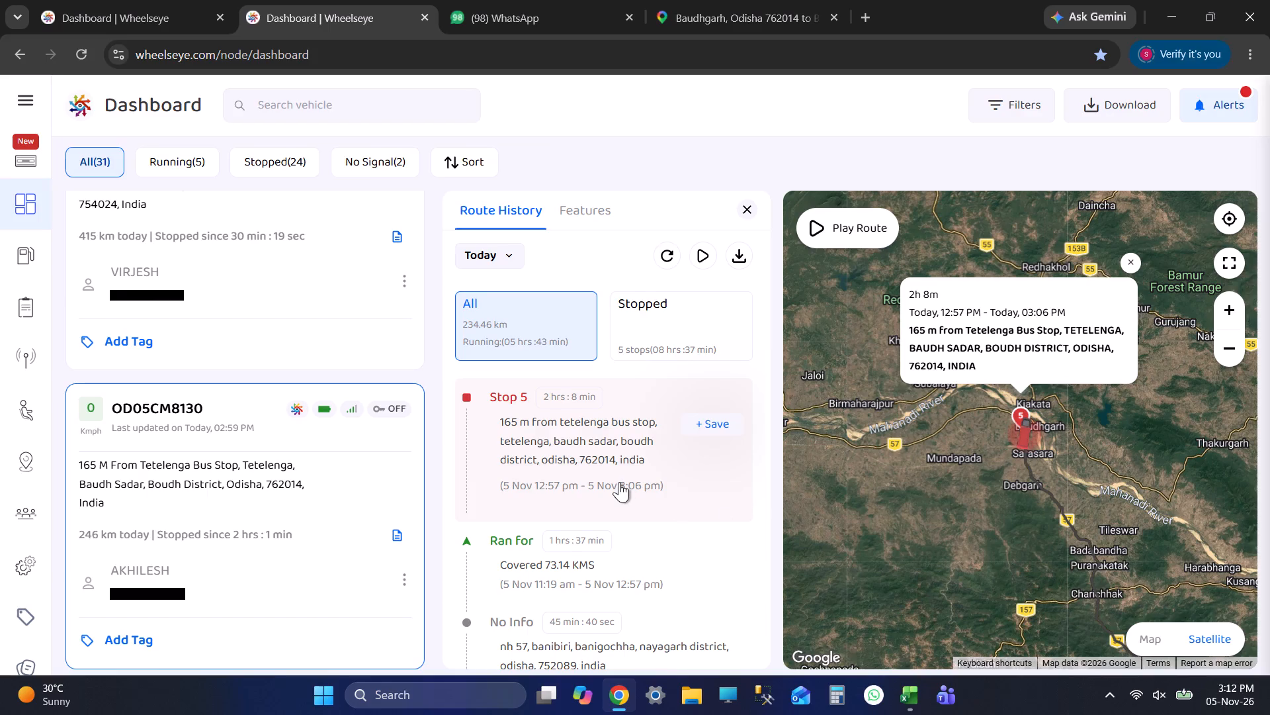
scroll(619, 482, down, 7)
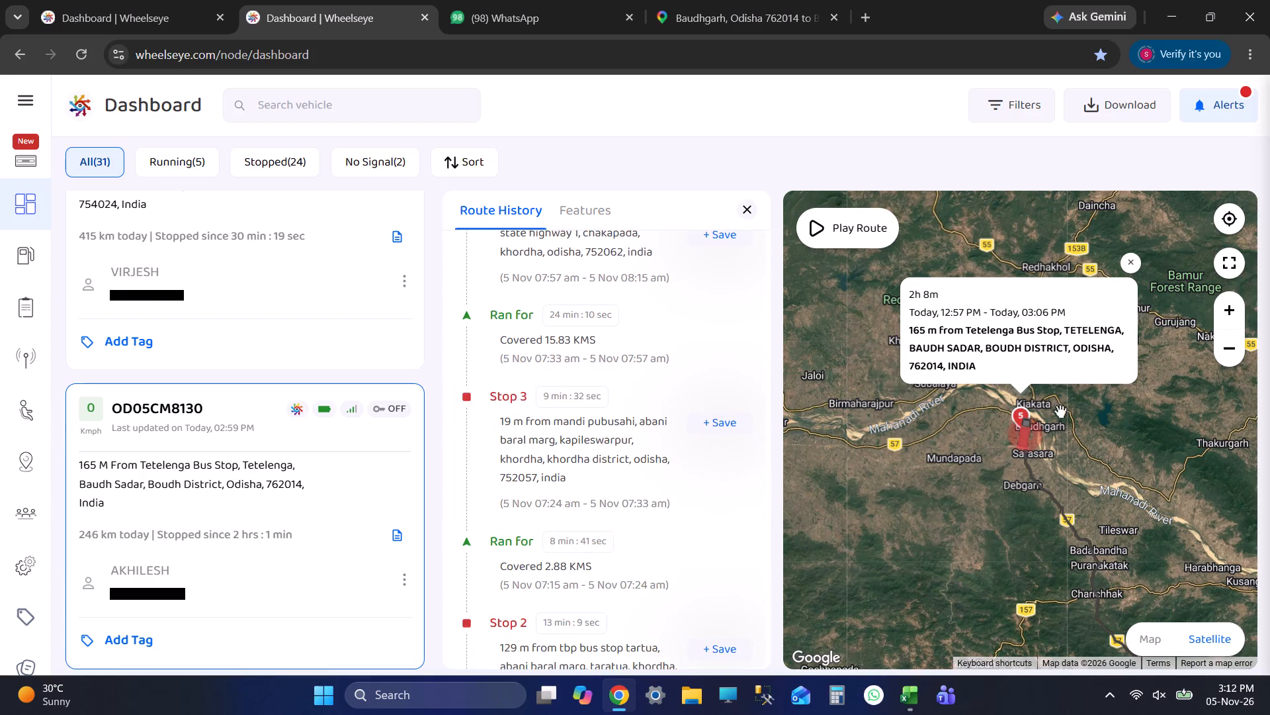
scroll(1048, 413, up, 5)
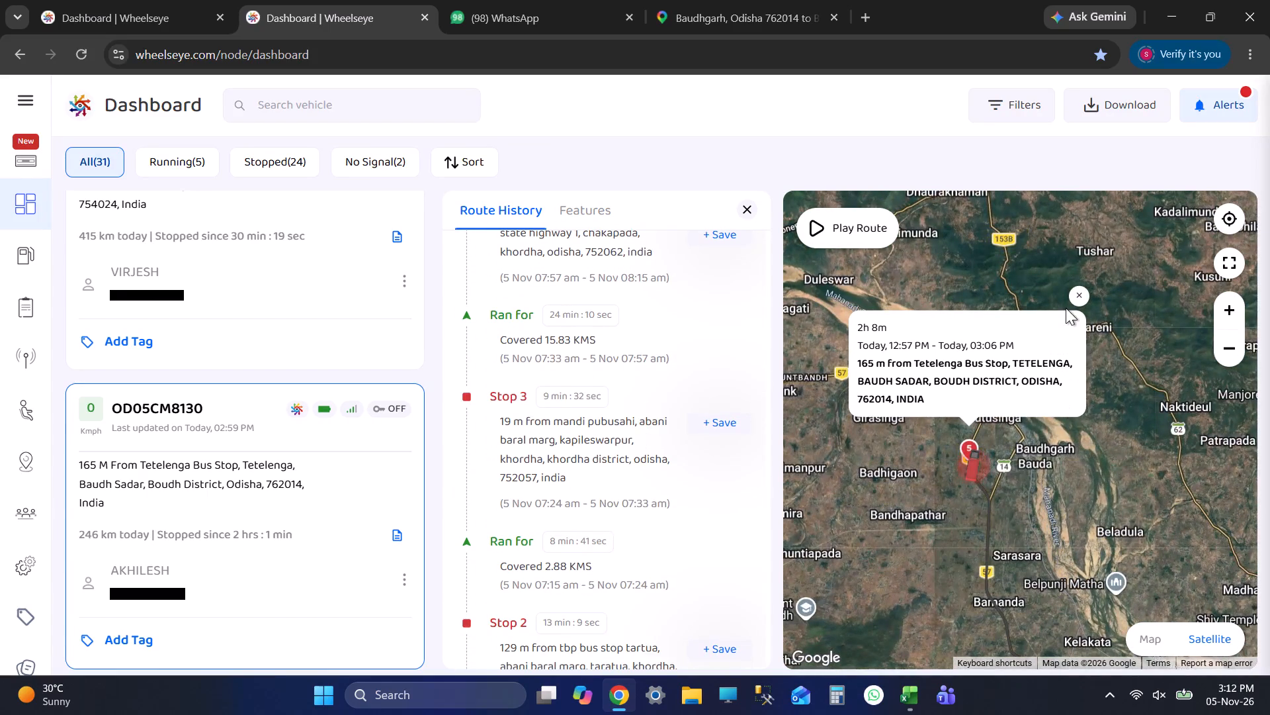
click(1082, 291)
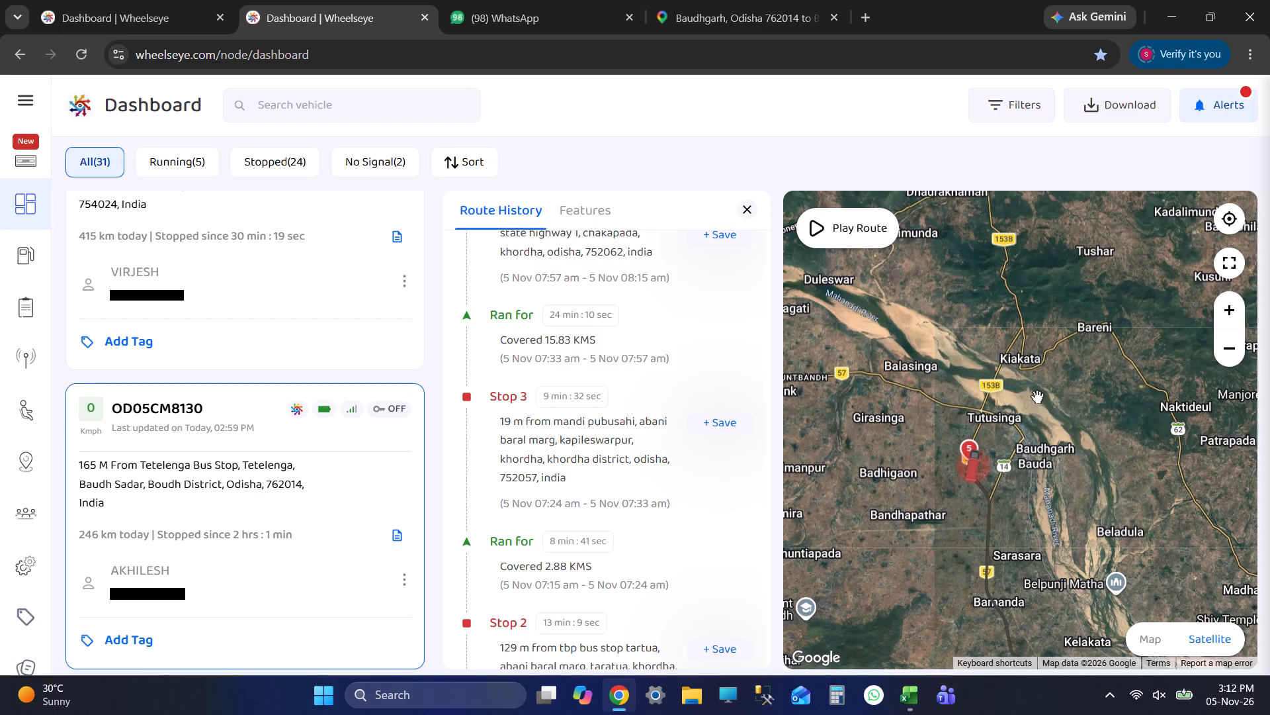
Examine the highways between Baudhgarh, Redhakhol, Sambalpur, Attabira, Barapali and Sonepur on the map.
scroll(935, 314, down, 4)
drag(964, 301, 998, 352)
scroll(1018, 378, down, 1)
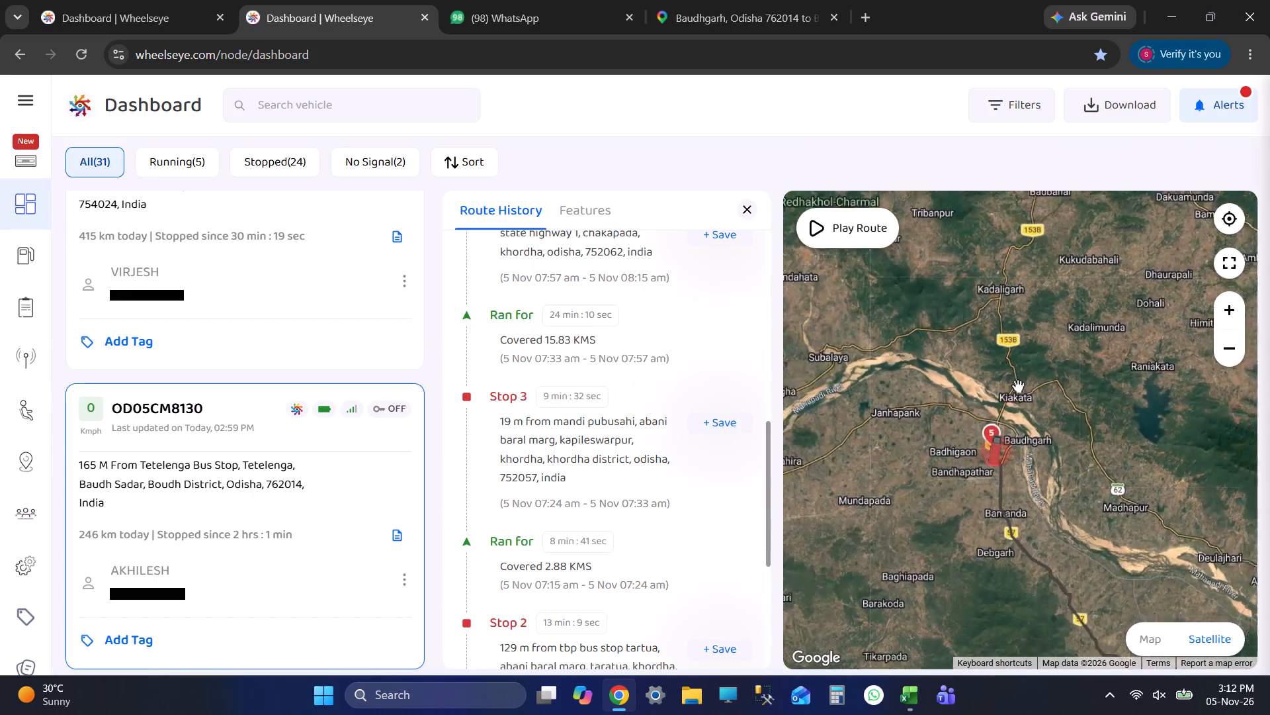
drag(999, 353, 999, 387)
drag(999, 356, 1009, 391)
scroll(1011, 393, down, 2)
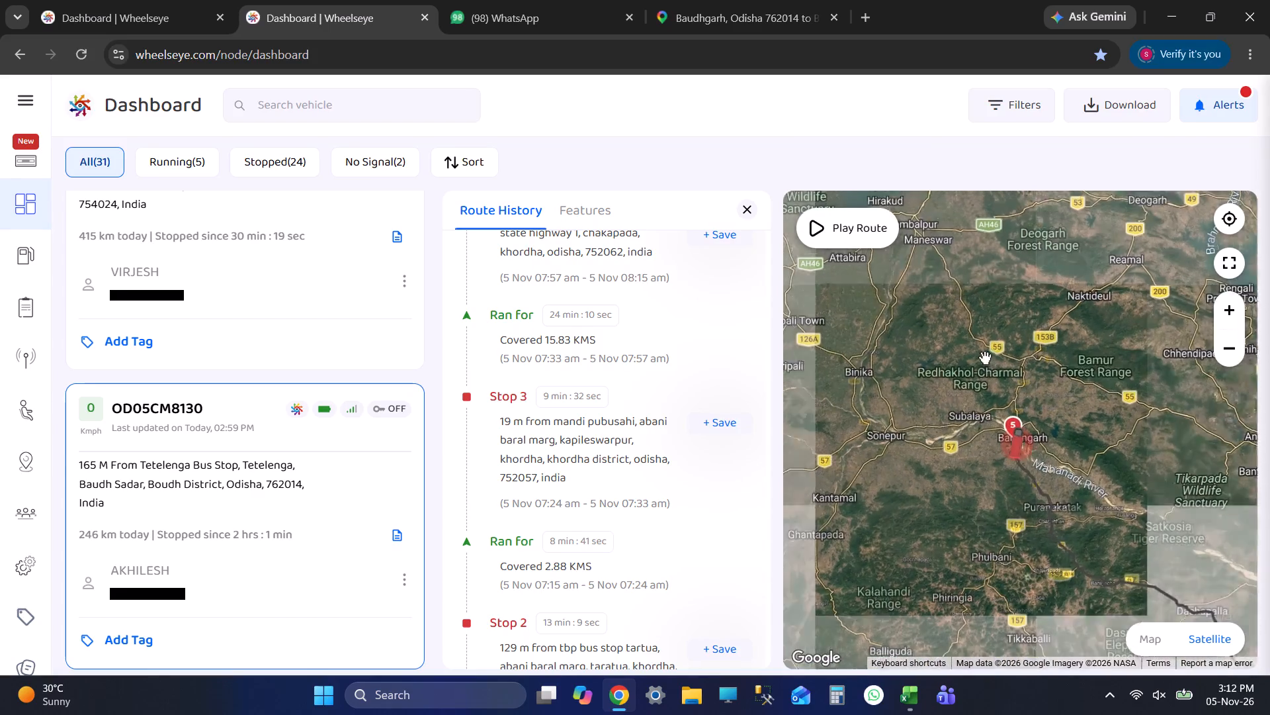
drag(985, 358, 1017, 367)
scroll(1031, 381, down, 1)
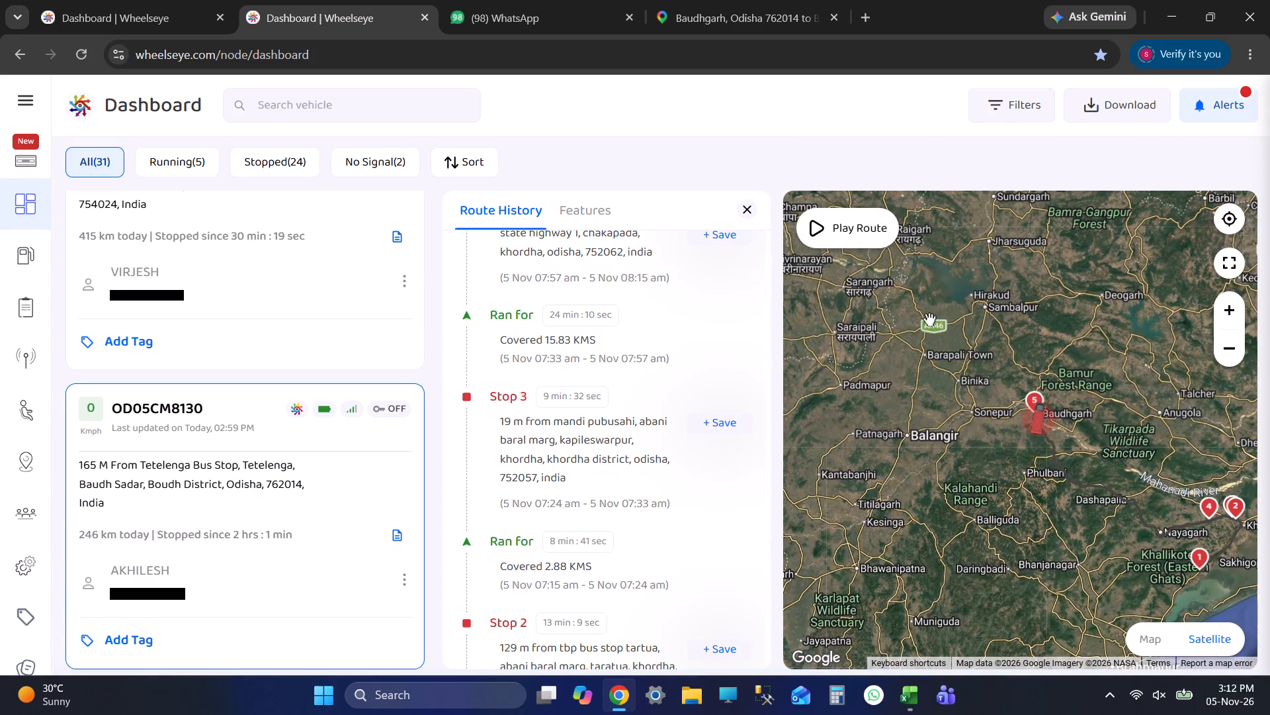
scroll(929, 319, up, 4)
scroll(929, 355, down, 1)
scroll(929, 357, up, 1)
scroll(929, 357, down, 1)
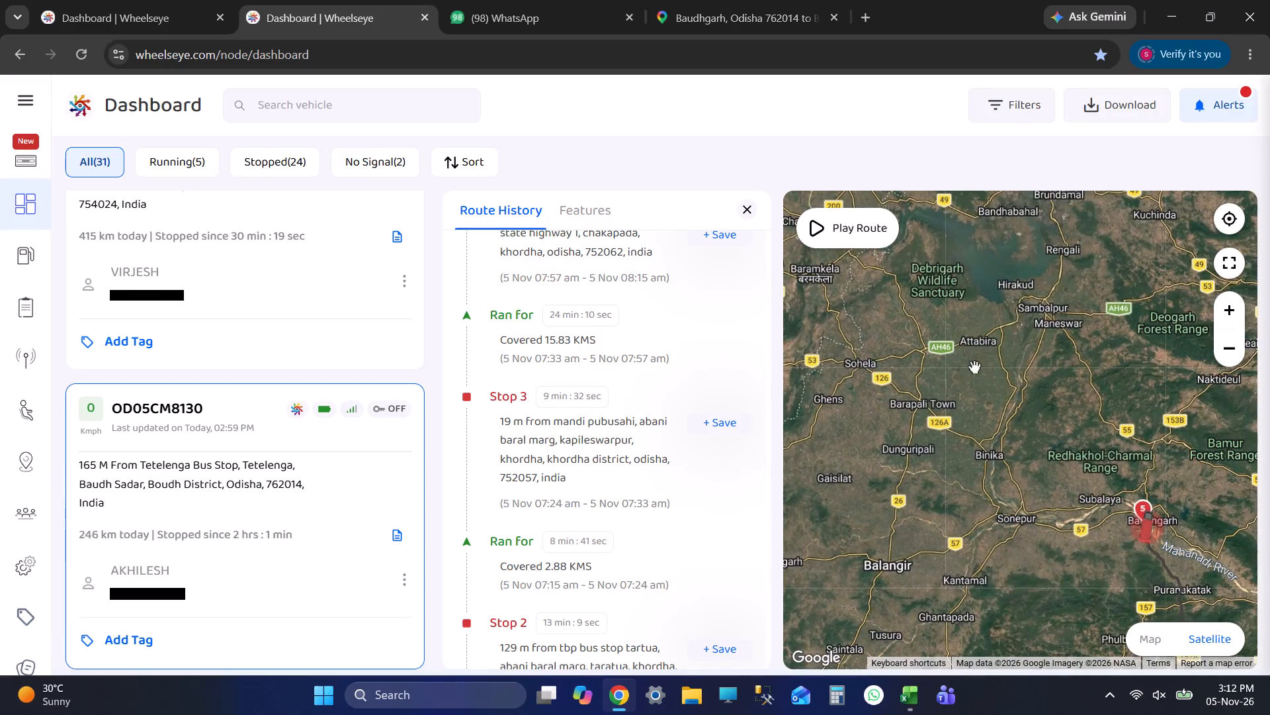
drag(995, 393, 974, 373)
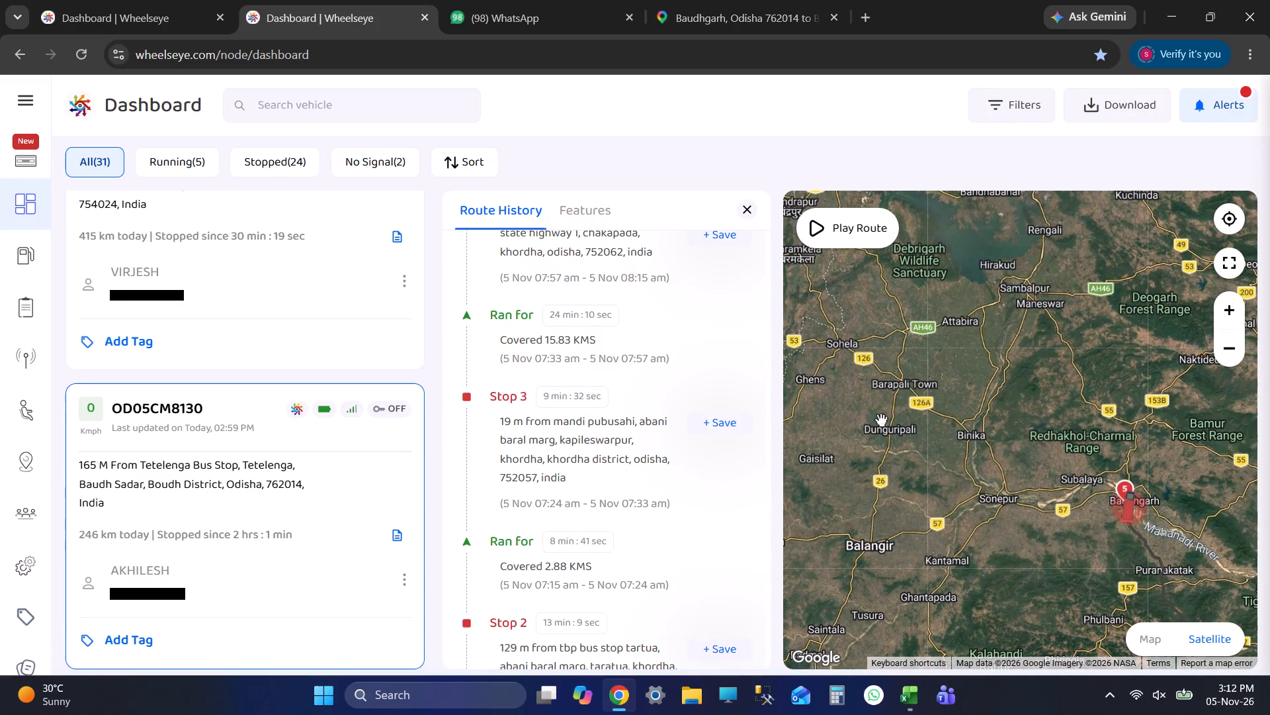
scroll(643, 424, up, 11)
click(643, 424)
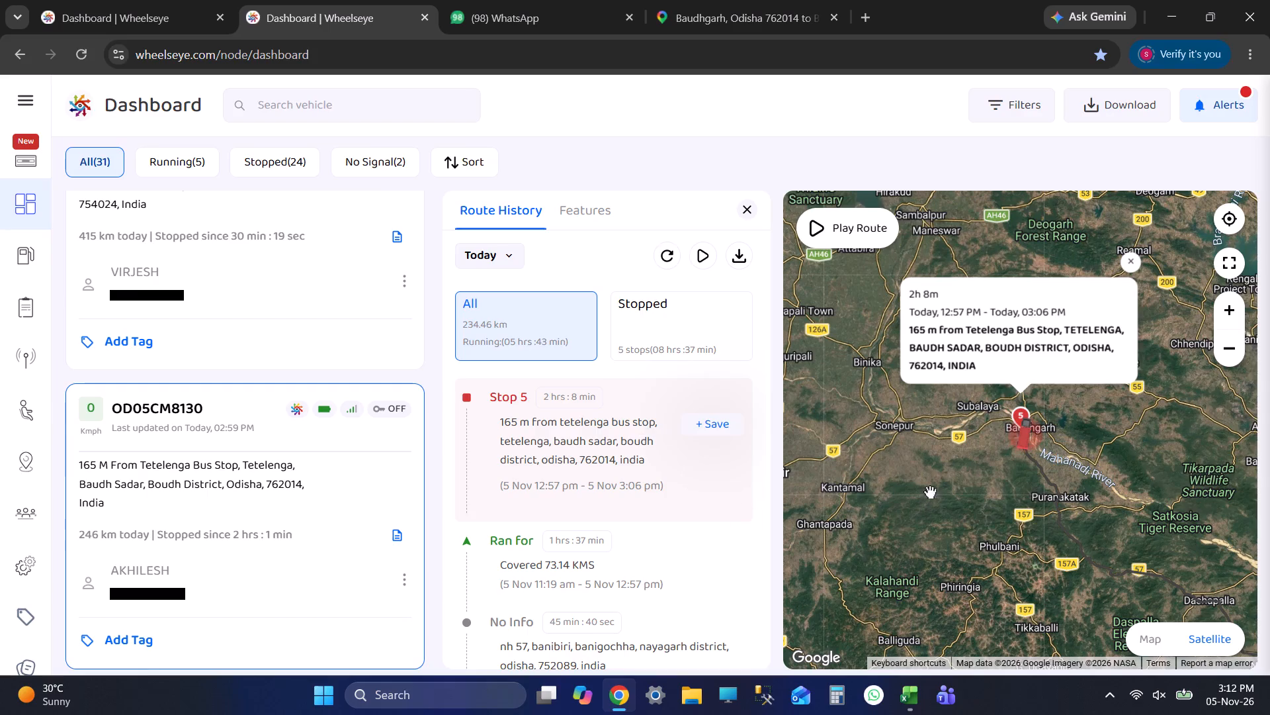
scroll(171, 506, down, 6)
scroll(230, 485, up, 2)
click(245, 448)
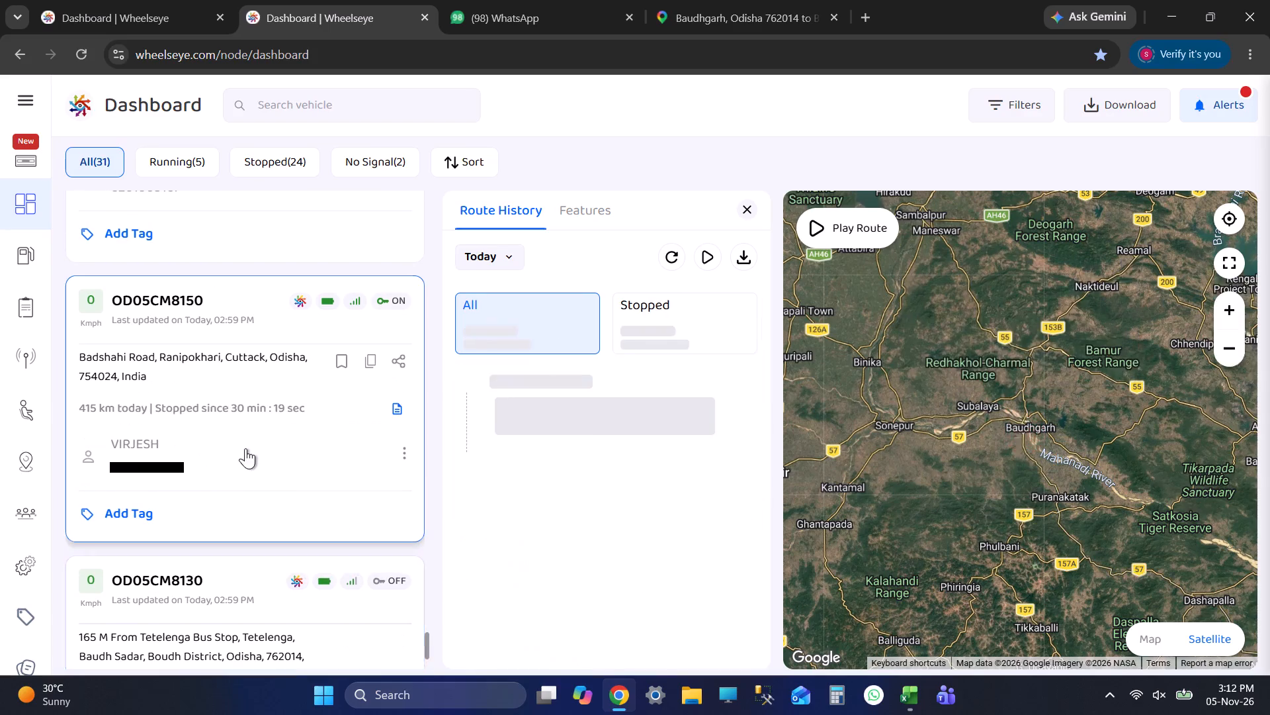
drag(1021, 299, 979, 375)
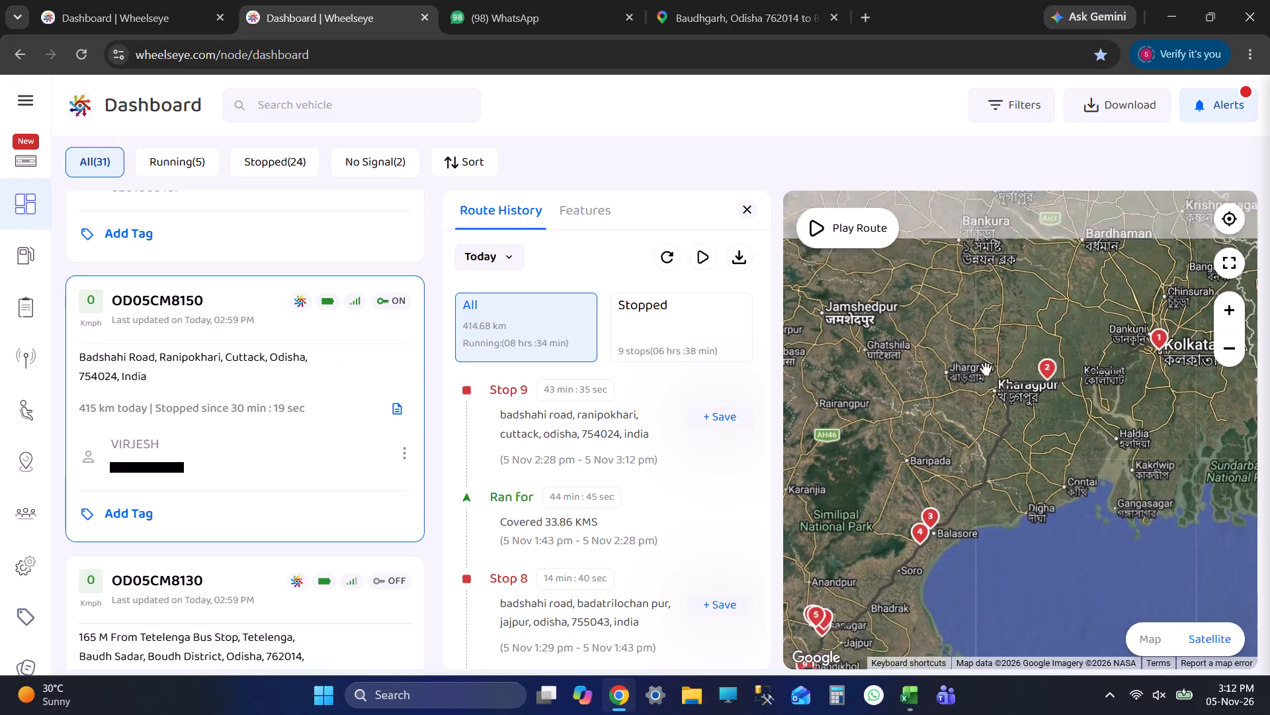
scroll(988, 369, down, 3)
drag(955, 432, 1035, 348)
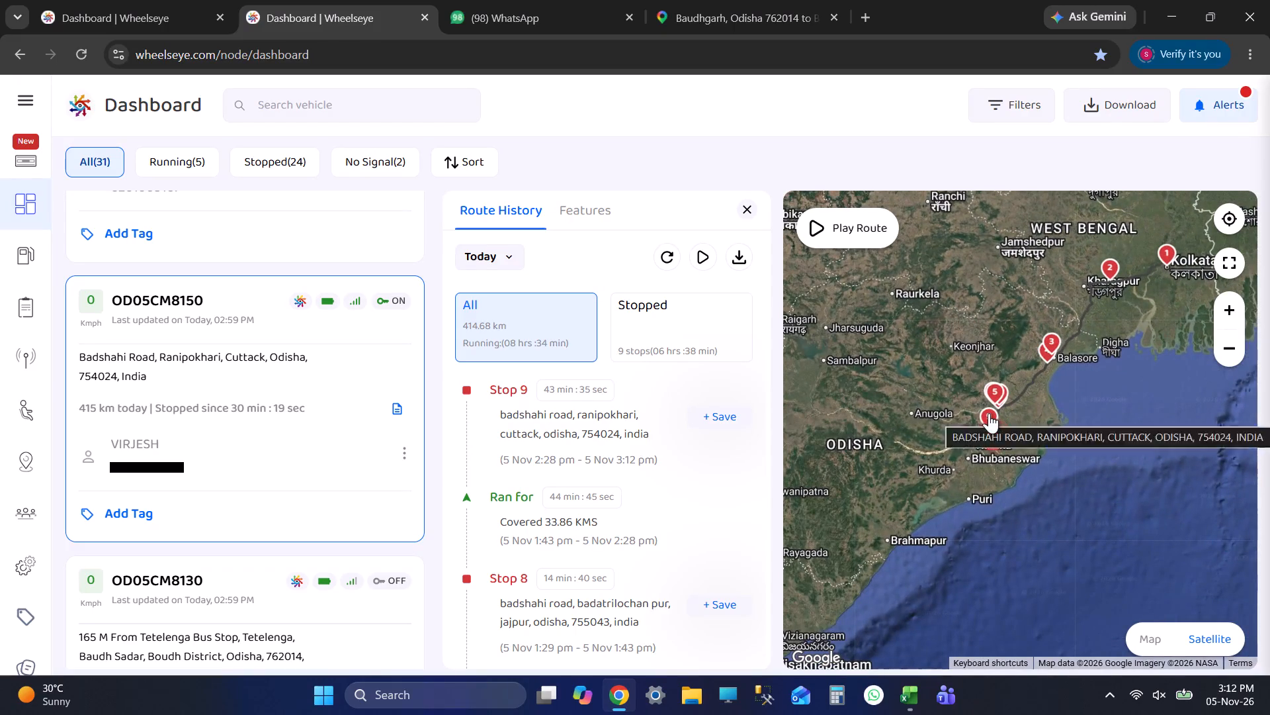
Switch to the daily trip workbook in Excel, save it, and return to the vehicle dashboard in Chrome.
key(alt+Tab)
key(ctrl+s)
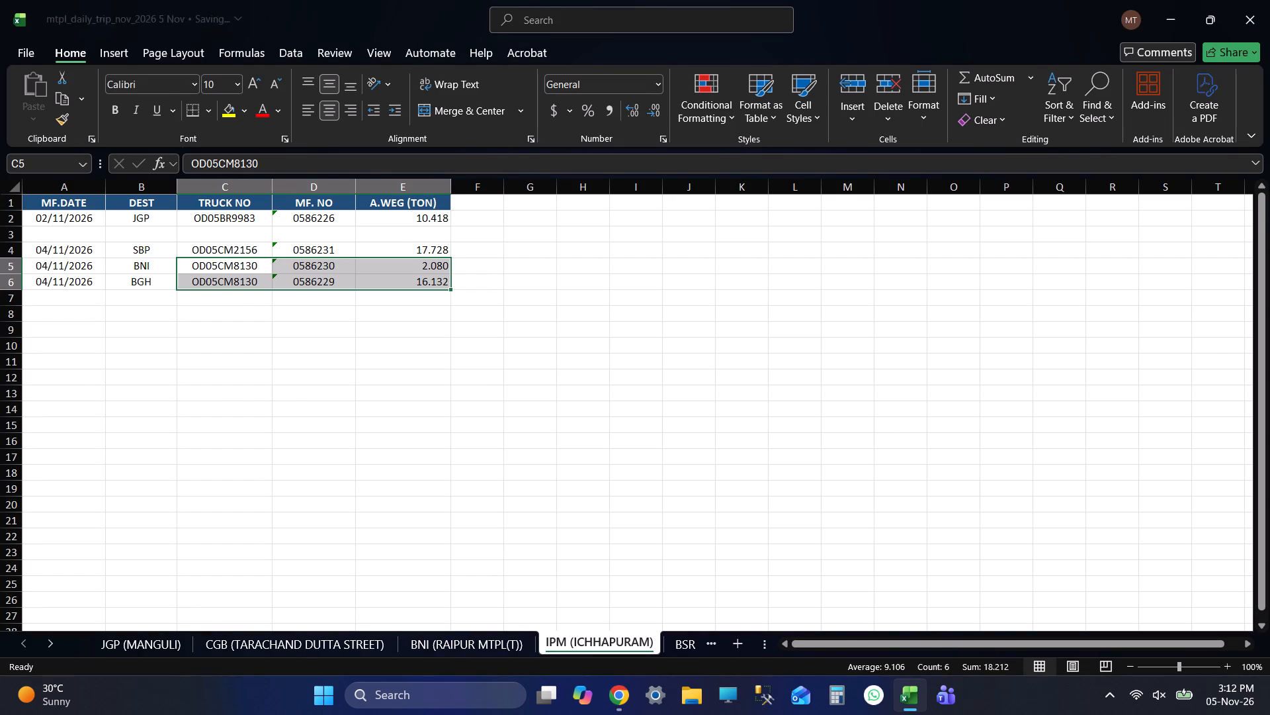
key(alt+Tab)
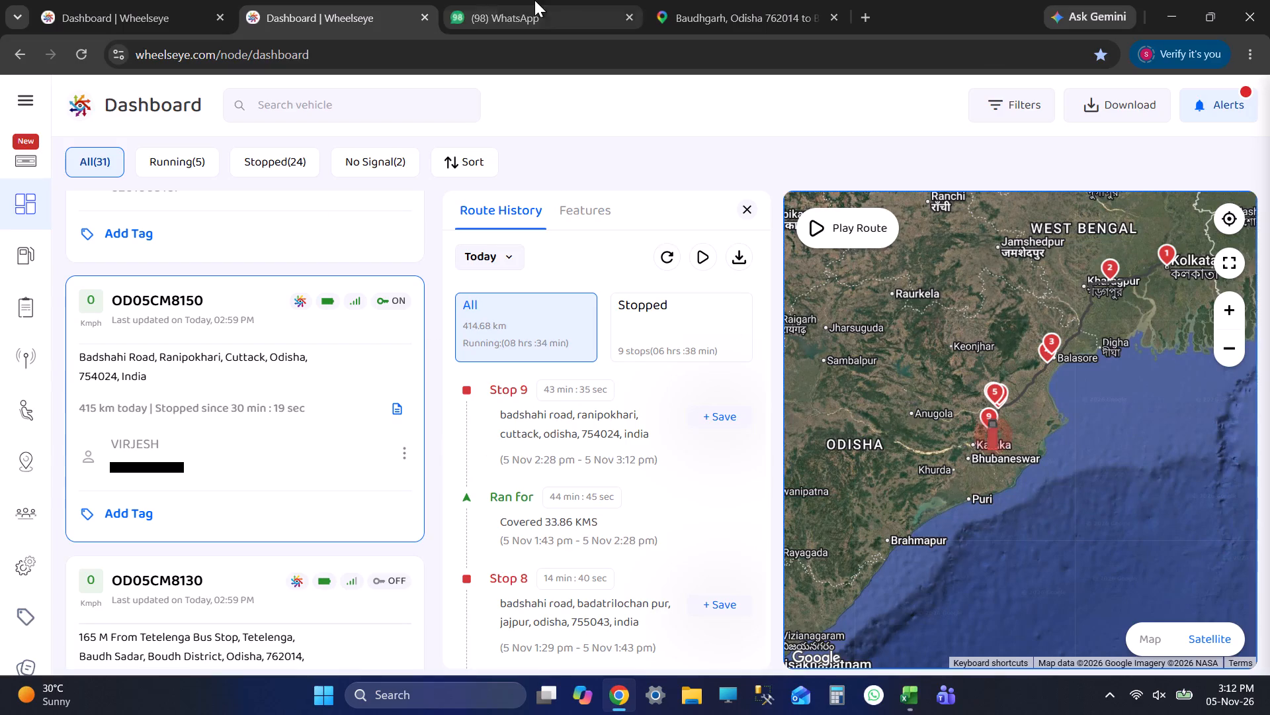